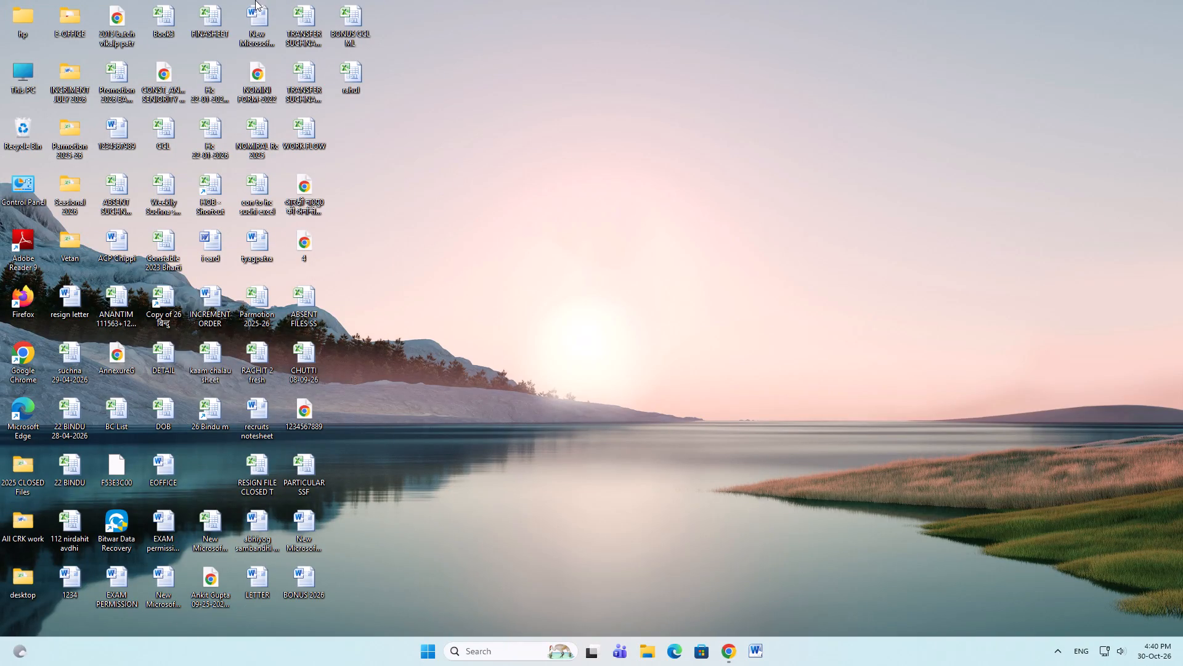
Open the BONUS 2026 document from the desktop, place the cursor in the first empty row below serial 165, and save.
{"action": "double_click", "coordinate": [306, 569]}
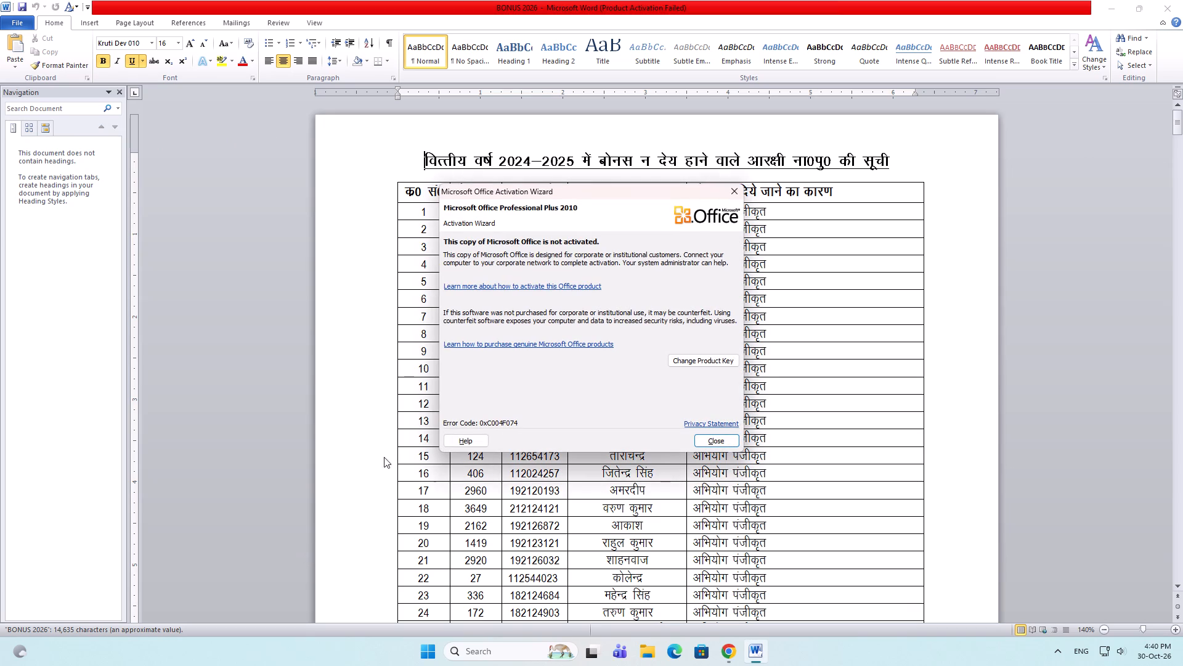
{"action": "left_click", "coordinate": [708, 438]}
{"action": "scroll", "coordinate": [485, 320], "scroll_direction": "up", "scroll_amount": 6}
{"action": "scroll", "coordinate": [474, 298], "scroll_direction": "down", "scroll_amount": 4}
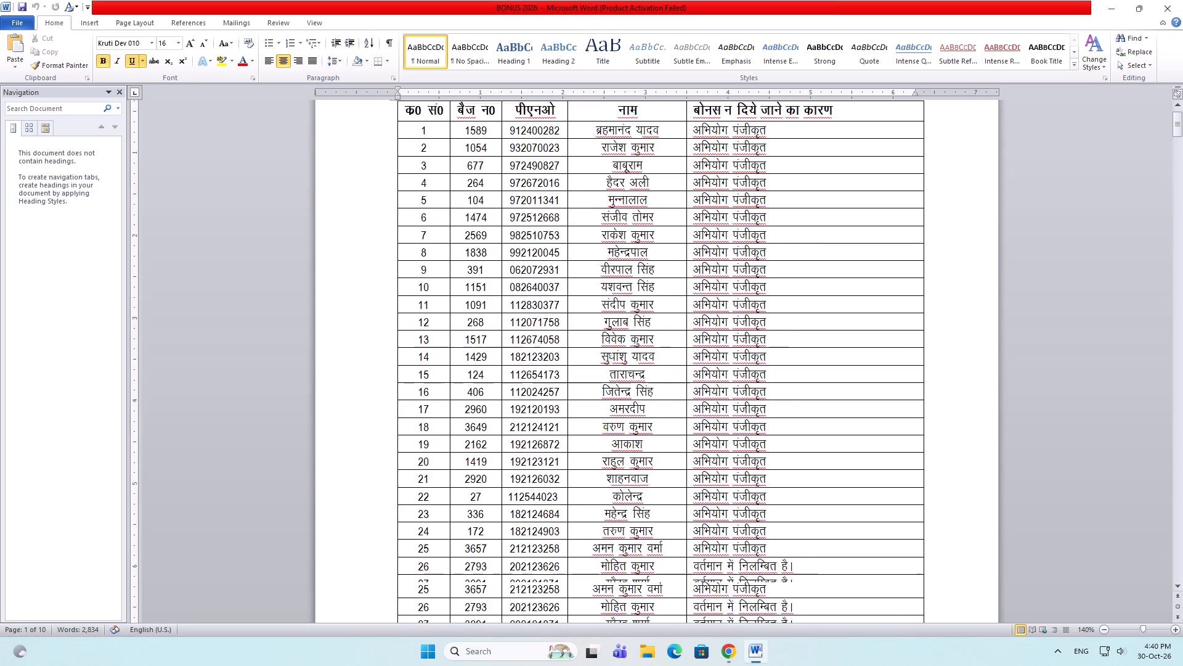
{"action": "scroll", "coordinate": [474, 298], "scroll_direction": "down", "scroll_amount": 4}
{"action": "scroll", "coordinate": [470, 294], "scroll_direction": "down", "scroll_amount": 20}
{"action": "scroll", "coordinate": [470, 294], "scroll_direction": "down", "scroll_amount": 20}
{"action": "scroll", "coordinate": [470, 294], "scroll_direction": "down", "scroll_amount": 2}
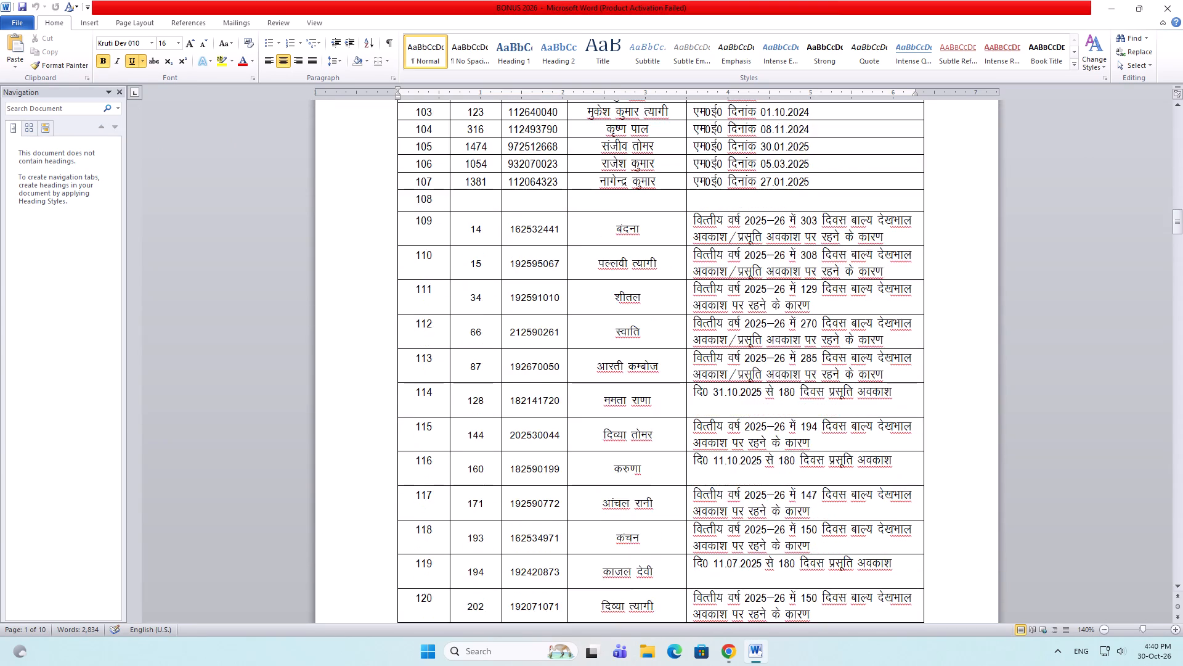
{"action": "scroll", "coordinate": [533, 320], "scroll_direction": "down", "scroll_amount": 20}
{"action": "scroll", "coordinate": [533, 320], "scroll_direction": "down", "scroll_amount": 20}
{"action": "scroll", "coordinate": [533, 320], "scroll_direction": "down", "scroll_amount": 11}
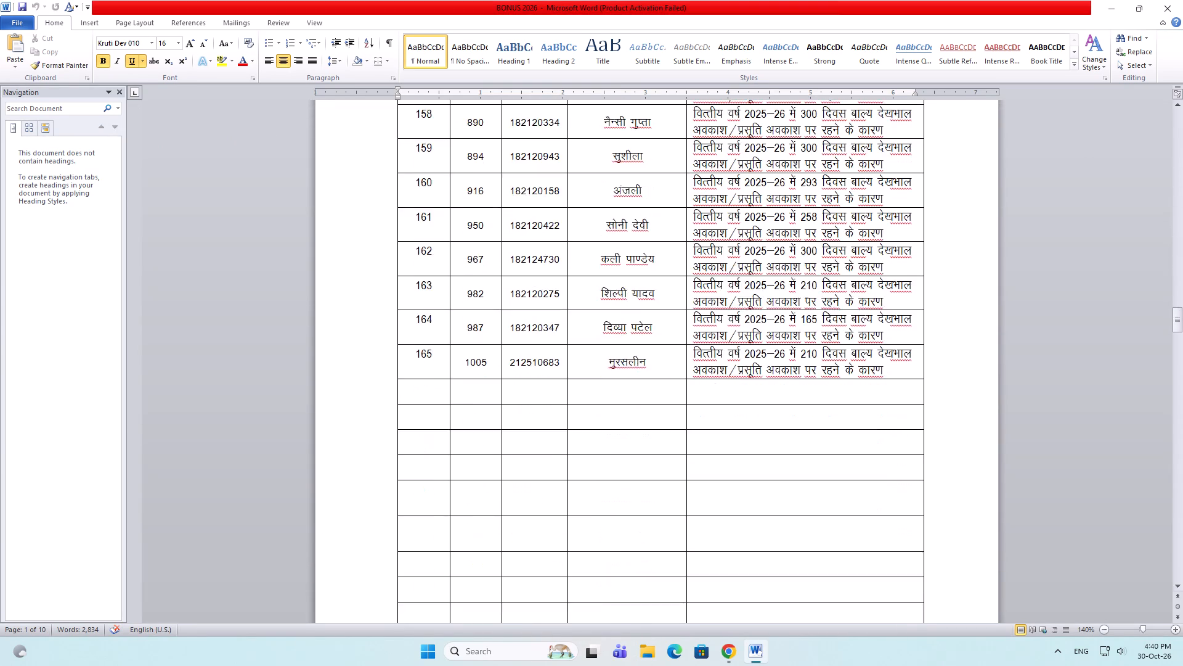
{"action": "scroll", "coordinate": [508, 298], "scroll_direction": "down", "scroll_amount": 4}
{"action": "left_click", "coordinate": [428, 227]}
{"action": "left_click", "coordinate": [473, 225]}
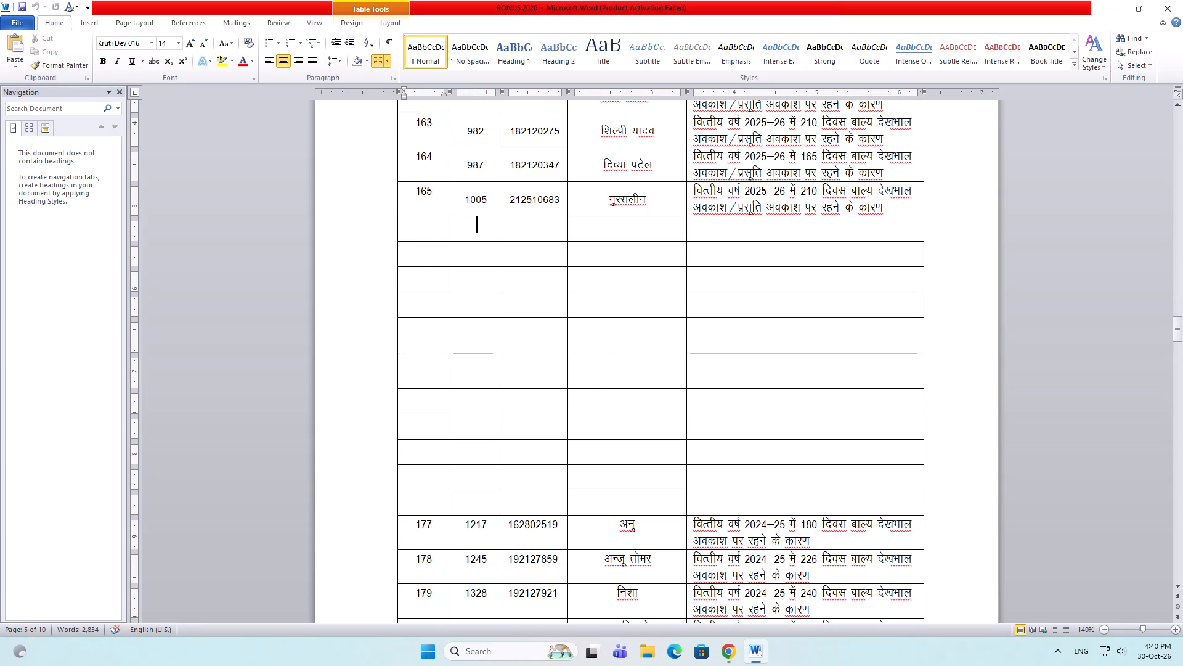
{"action": "key", "text": "ctrl+s"}
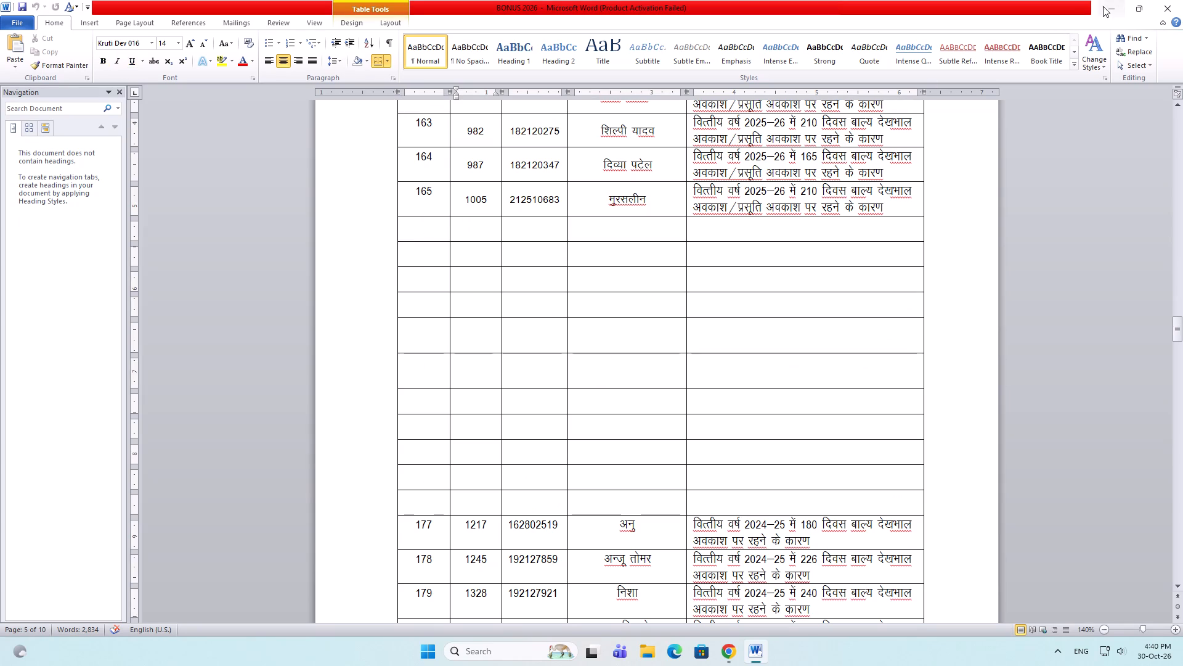
Open the BONUS CCL ML workbook from the desktop and maximise its window.
{"action": "left_click", "coordinate": [1111, 6]}
{"action": "double_click", "coordinate": [351, 29]}
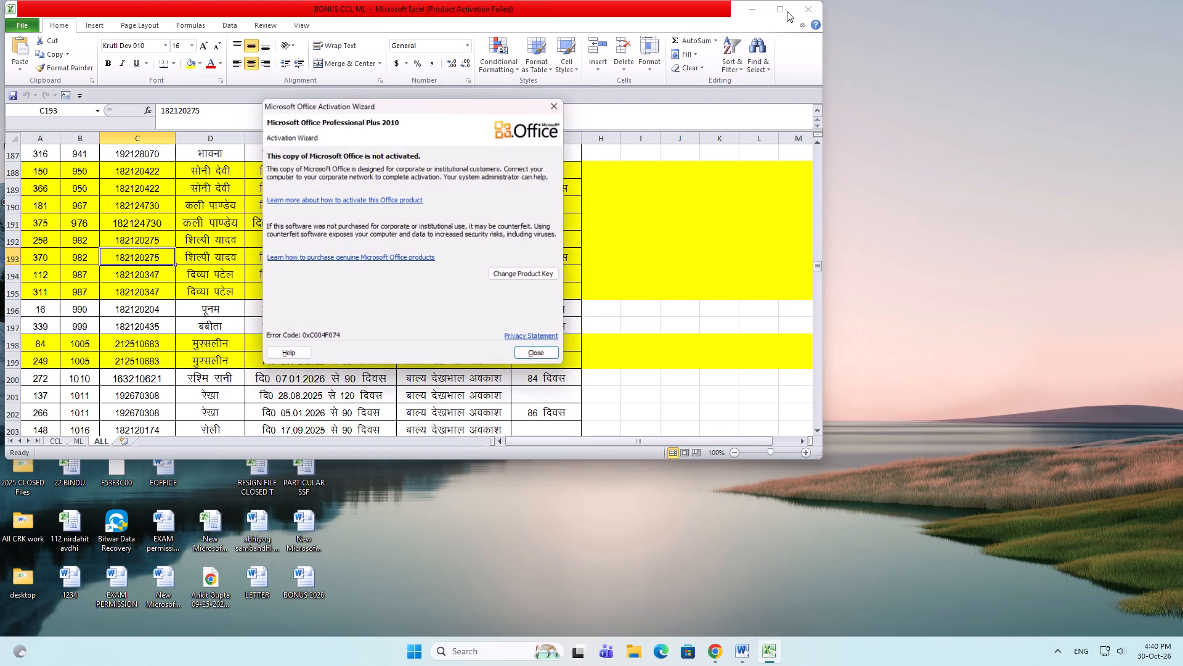
{"action": "left_click", "coordinate": [536, 356]}
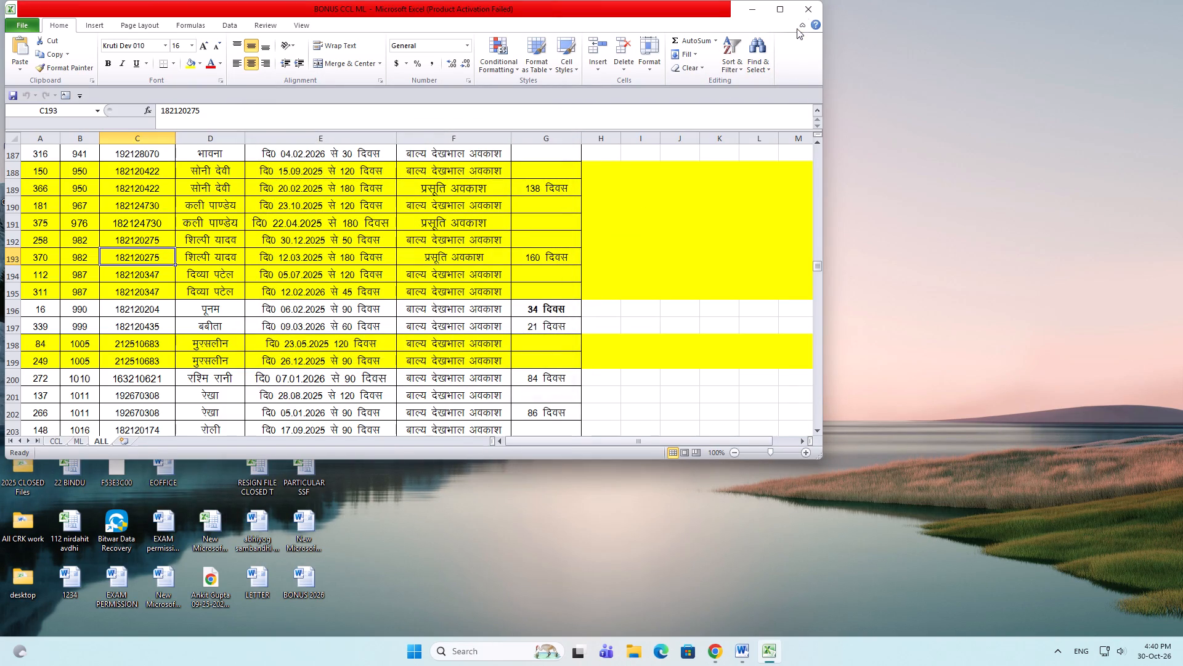
{"action": "left_click", "coordinate": [780, 11]}
{"action": "scroll", "coordinate": [180, 210], "scroll_direction": "down", "scroll_amount": 1}
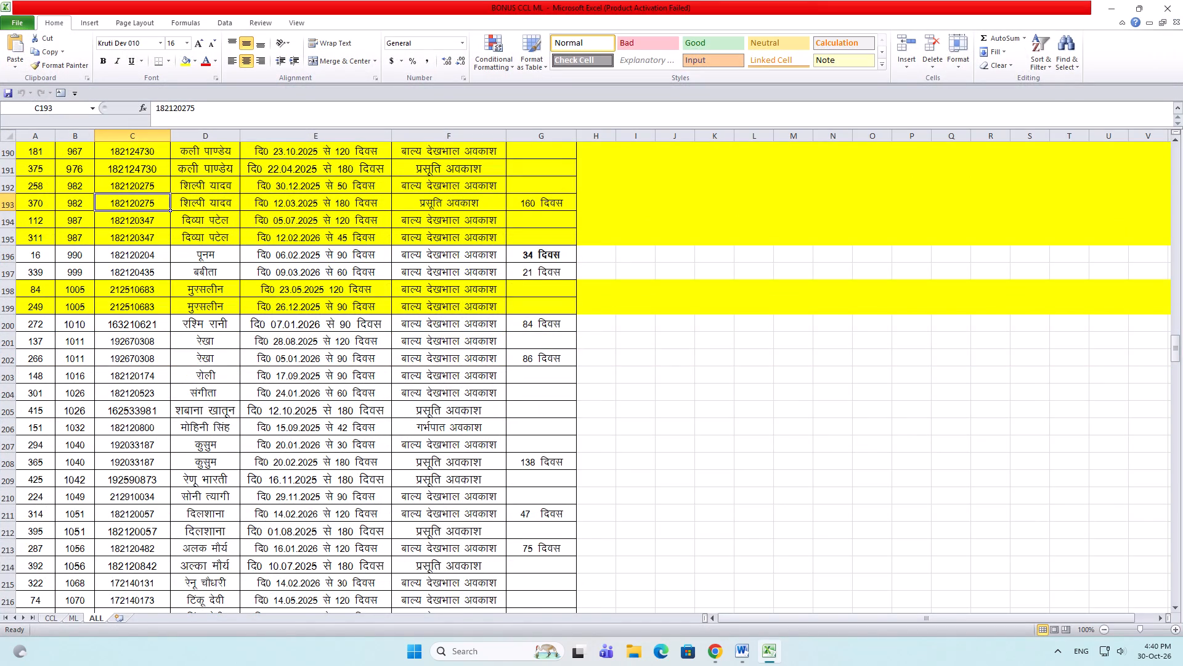
Copy the badge number, PNO and name from workbook row 201 into the Word table row below serial 165, at font size 12.
{"action": "key", "text": "alt+Tab"}
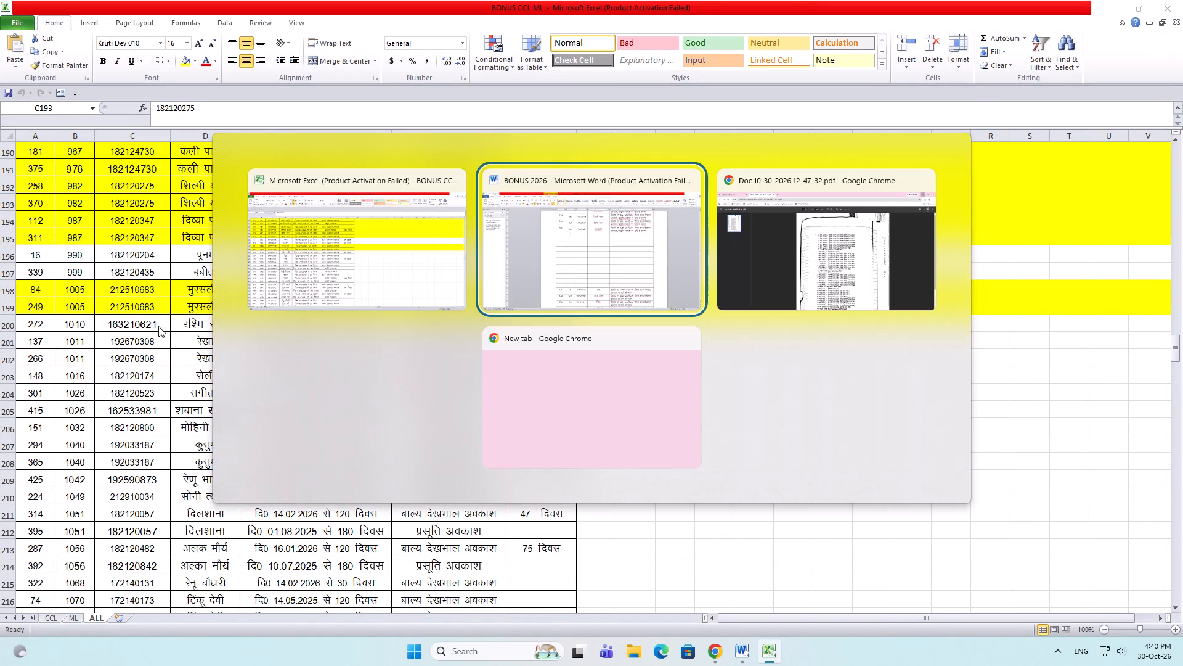
{"action": "key", "text": "alt+Tab"}
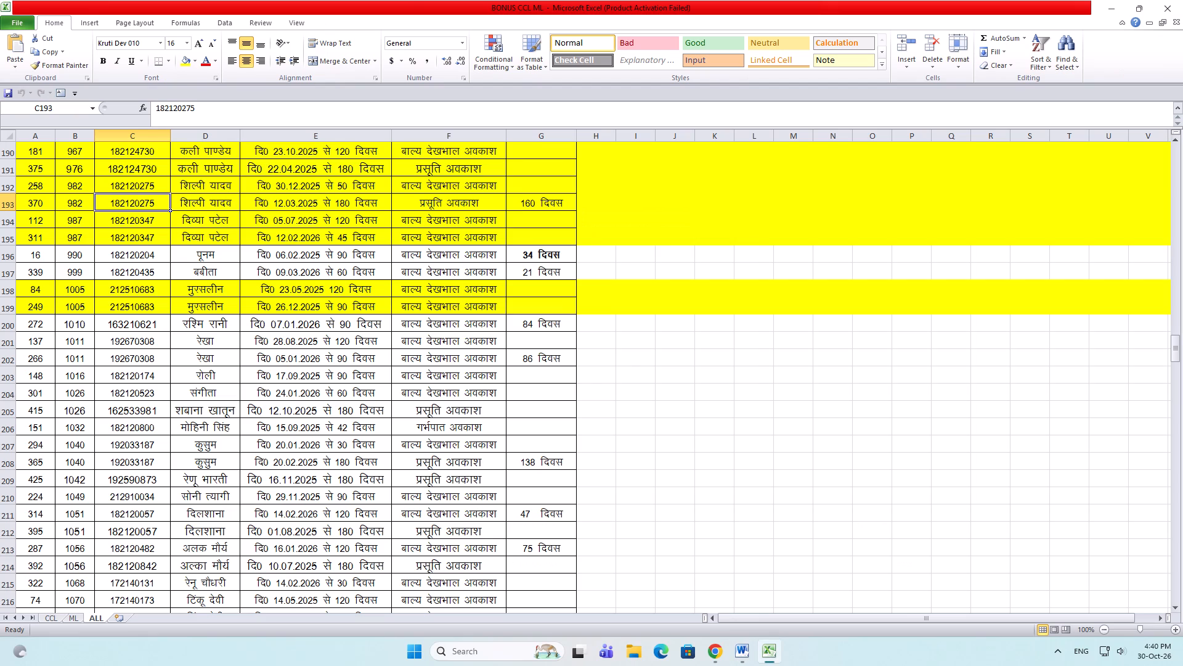
{"action": "left_click", "coordinate": [0, 324]}
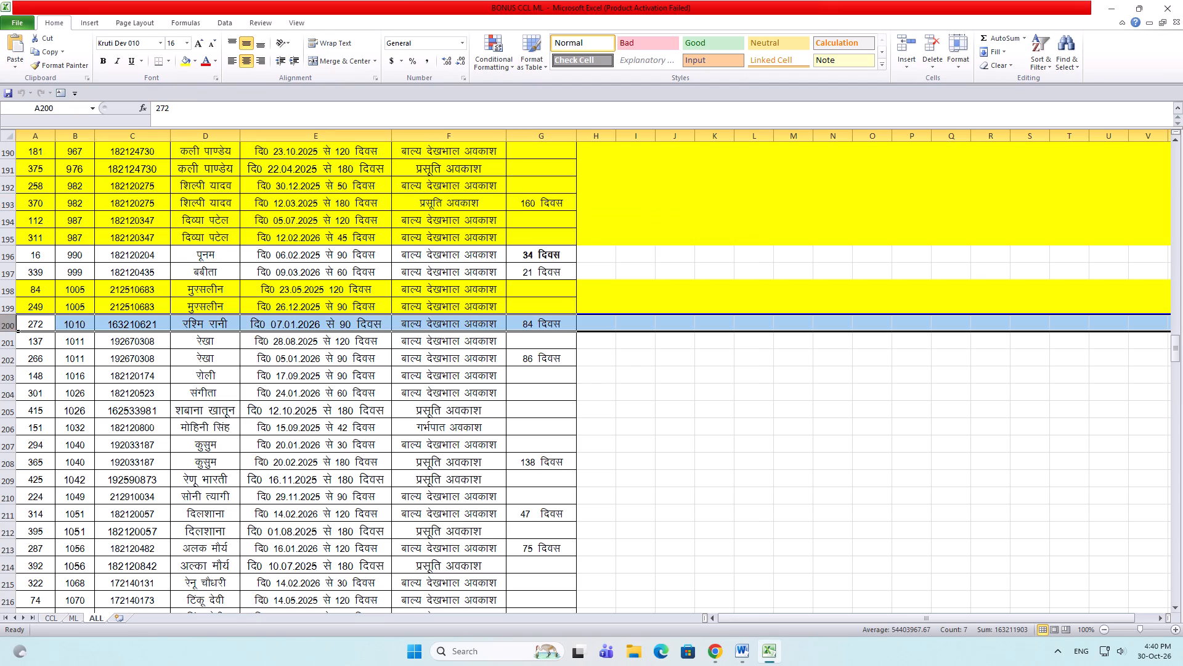
{"action": "left_click_drag", "start_coordinate": [6, 340], "coordinate": [6, 358]}
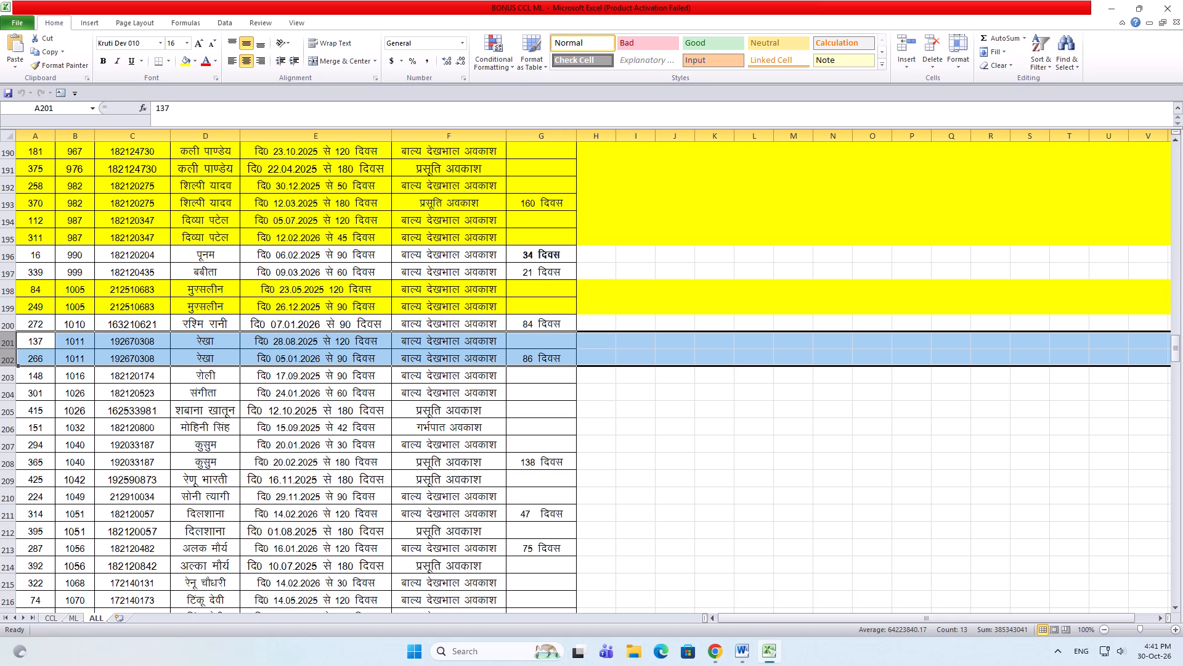
{"action": "left_click_drag", "start_coordinate": [74, 341], "coordinate": [198, 341]}
{"action": "key", "text": "ctrl+c"}
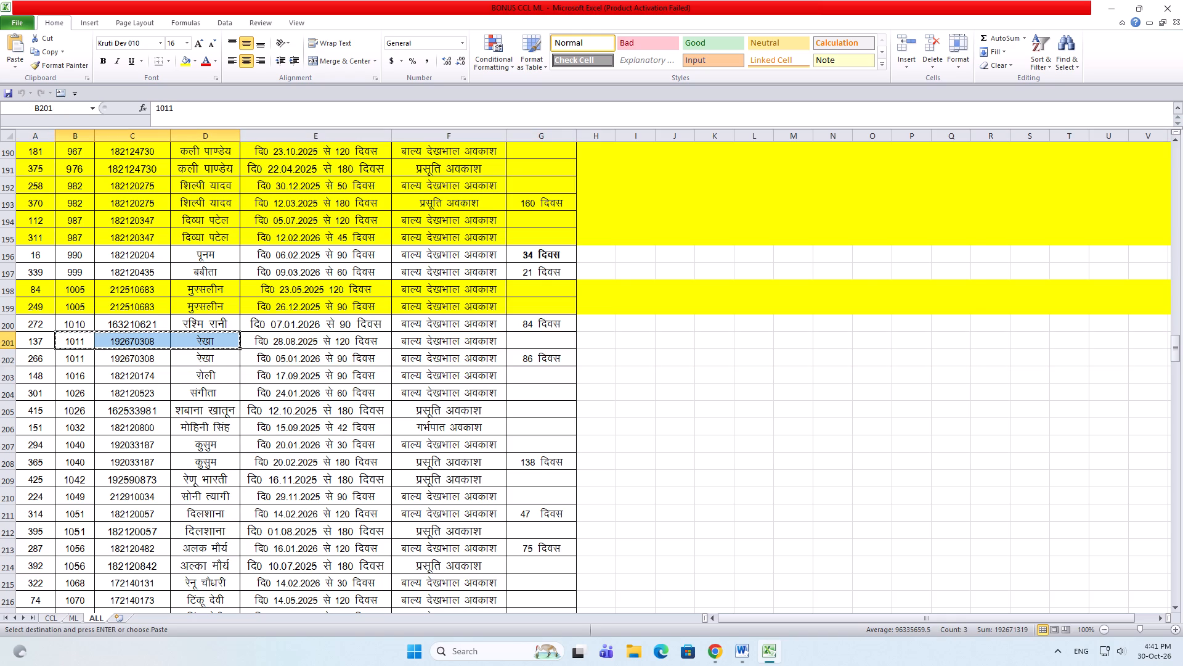
{"action": "key", "text": "alt+Tab"}
{"action": "left_click_drag", "start_coordinate": [483, 226], "coordinate": [617, 226]}
{"action": "key", "text": "ctrl+v"}
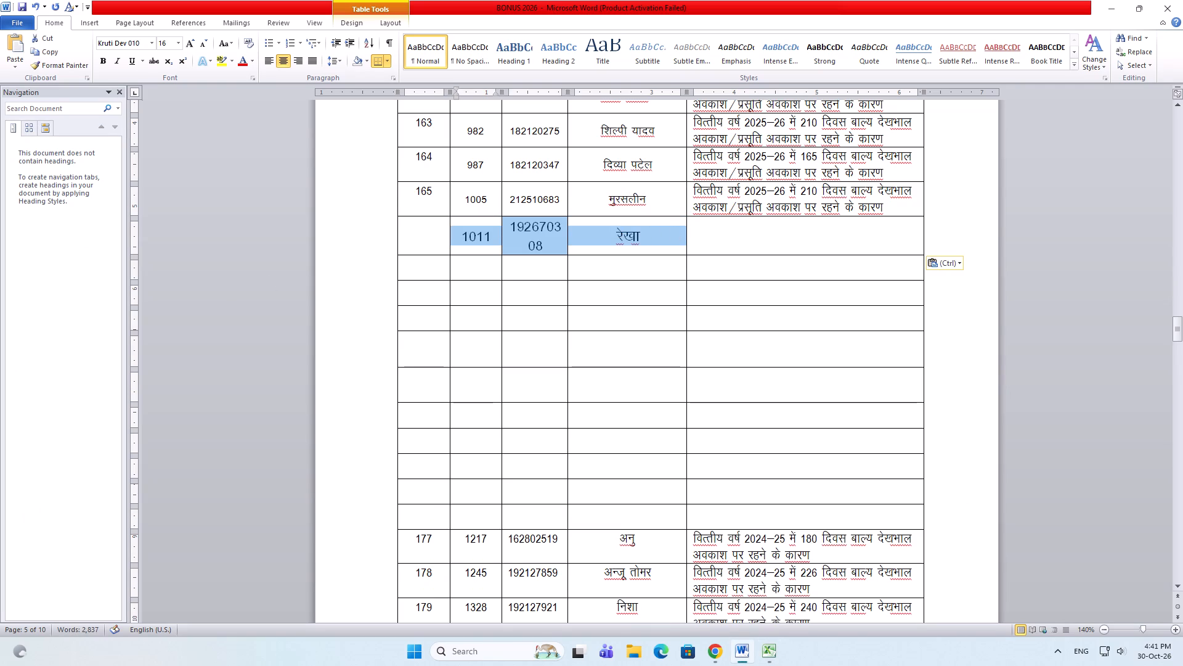
{"action": "double_click", "coordinate": [200, 43]}
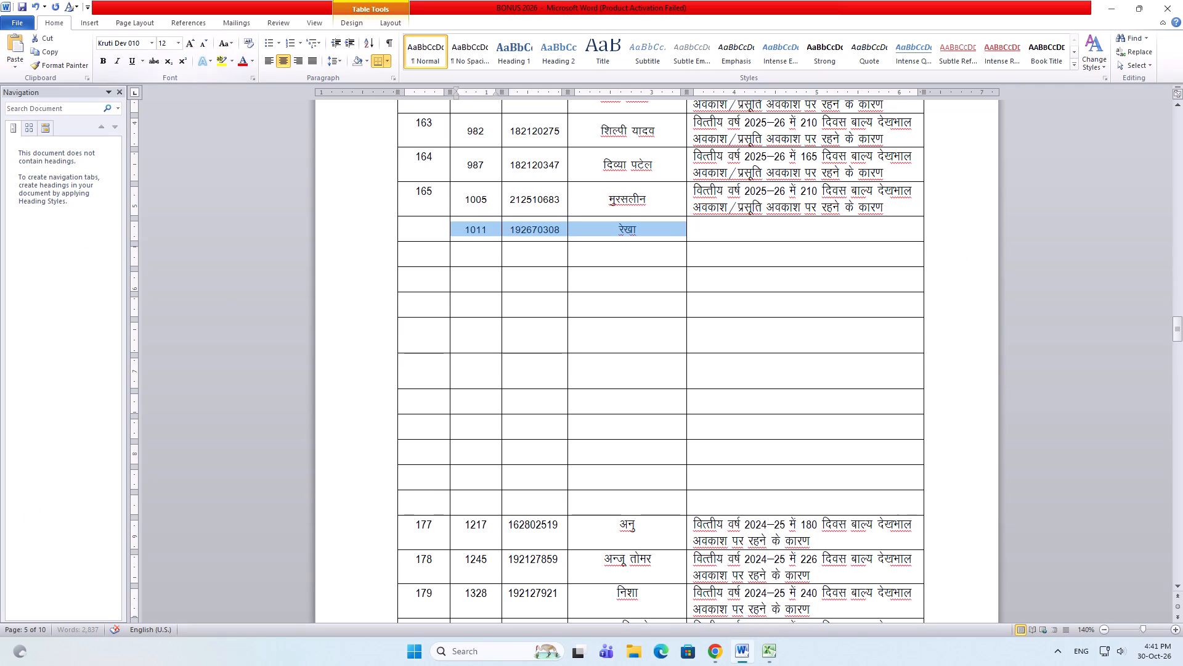
Copy the child care leave reason text from serial 137 into the reason cell of the row below serial 165.
{"action": "left_click", "coordinate": [742, 224]}
{"action": "scroll", "coordinate": [757, 217], "scroll_direction": "up", "scroll_amount": 3}
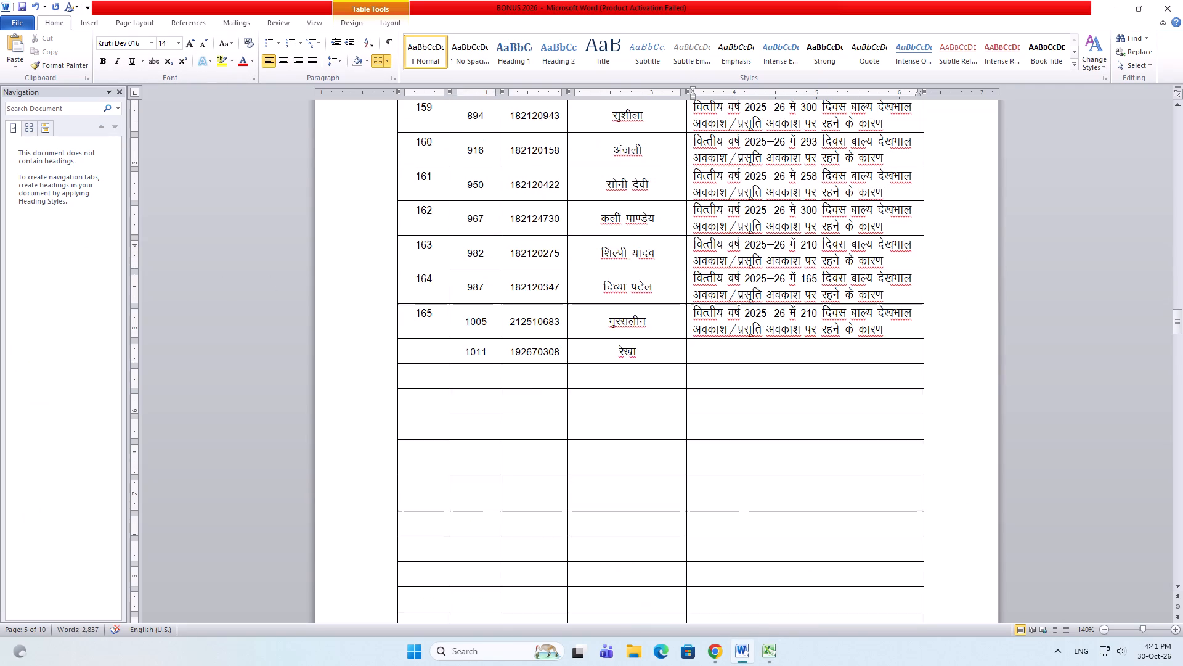
{"action": "scroll", "coordinate": [757, 216], "scroll_direction": "up", "scroll_amount": 1}
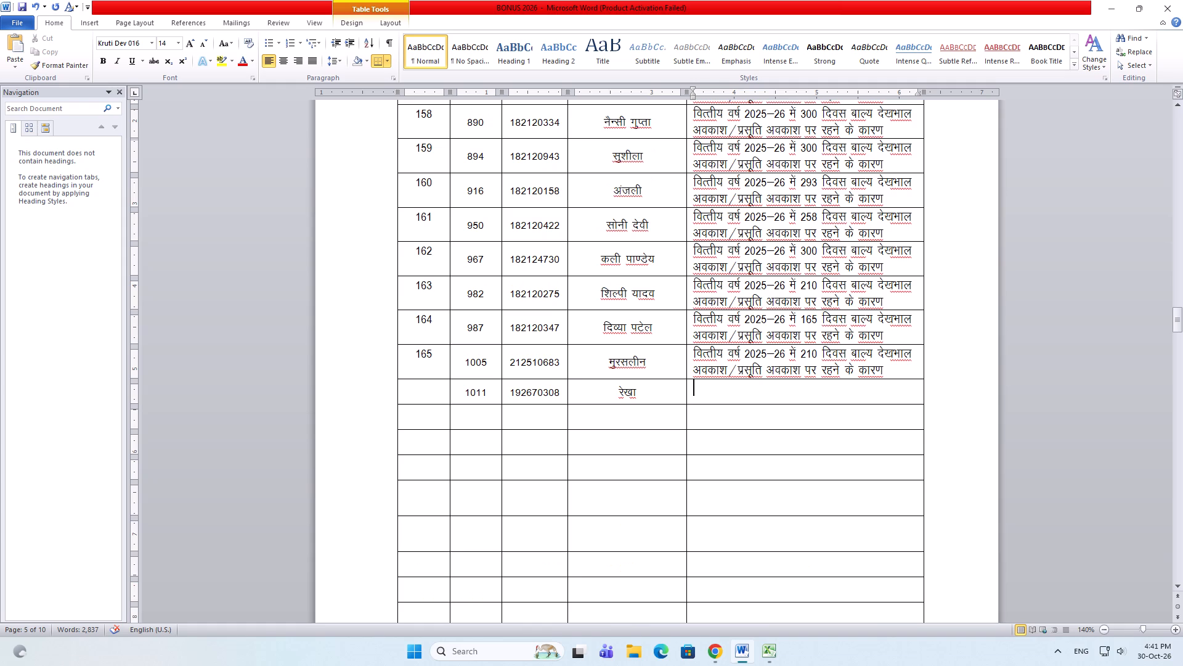
{"action": "scroll", "coordinate": [890, 332], "scroll_direction": "up", "scroll_amount": 5}
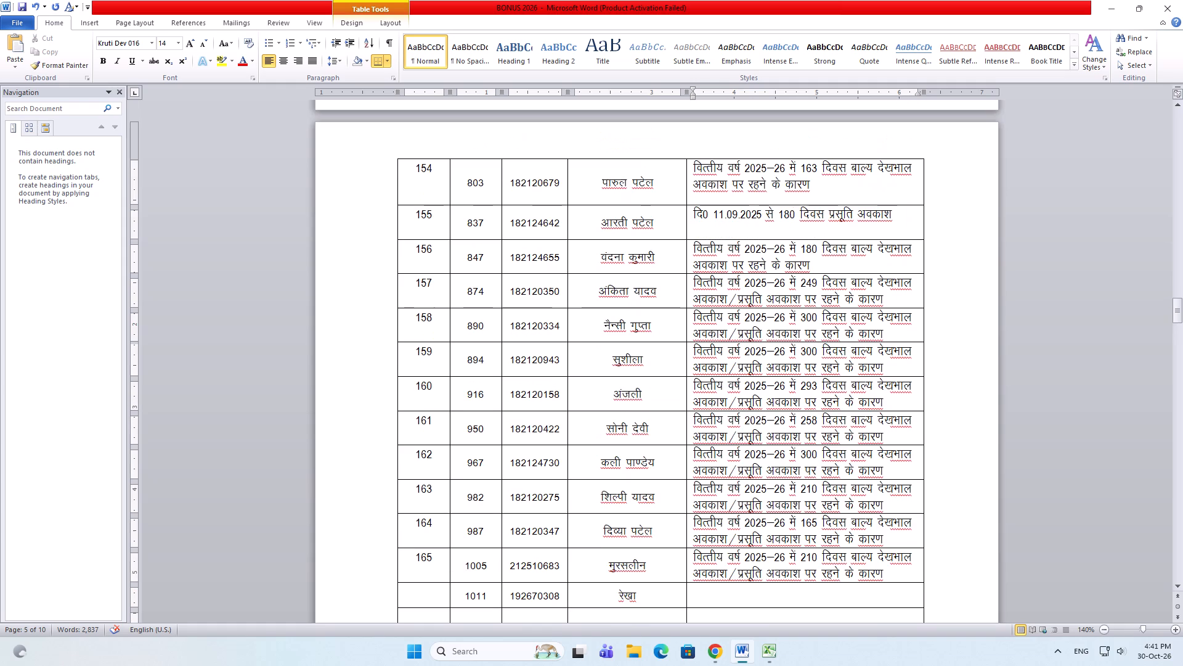
{"action": "scroll", "coordinate": [885, 249], "scroll_direction": "up", "scroll_amount": 6}
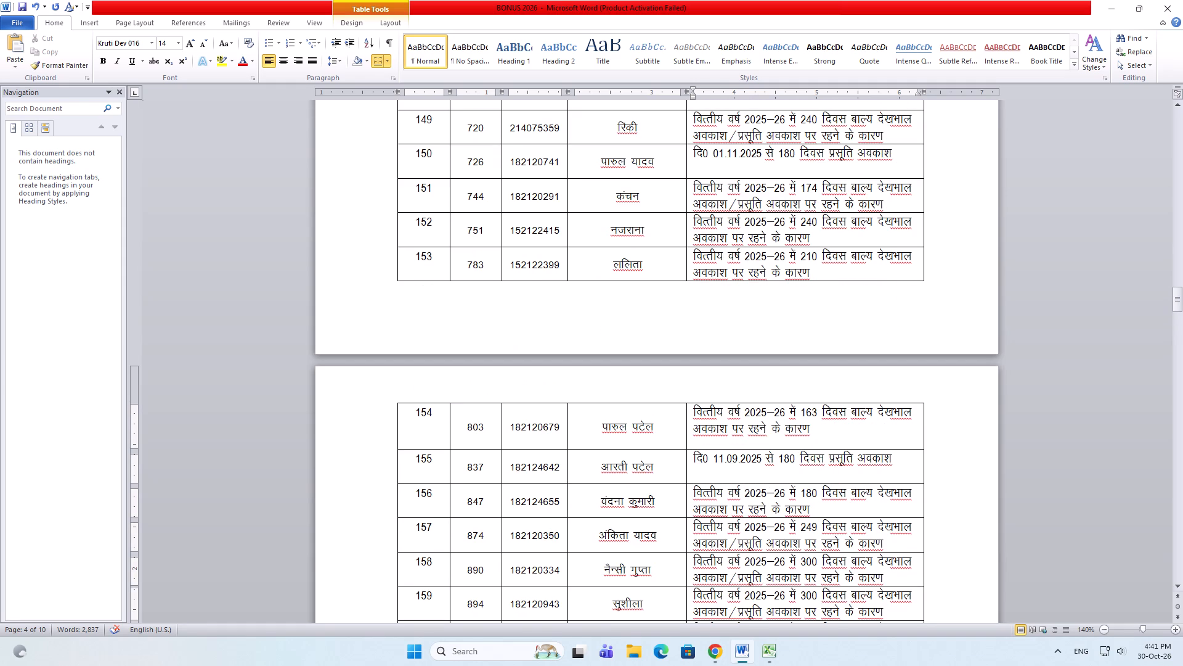
{"action": "scroll", "coordinate": [808, 257], "scroll_direction": "up", "scroll_amount": 6}
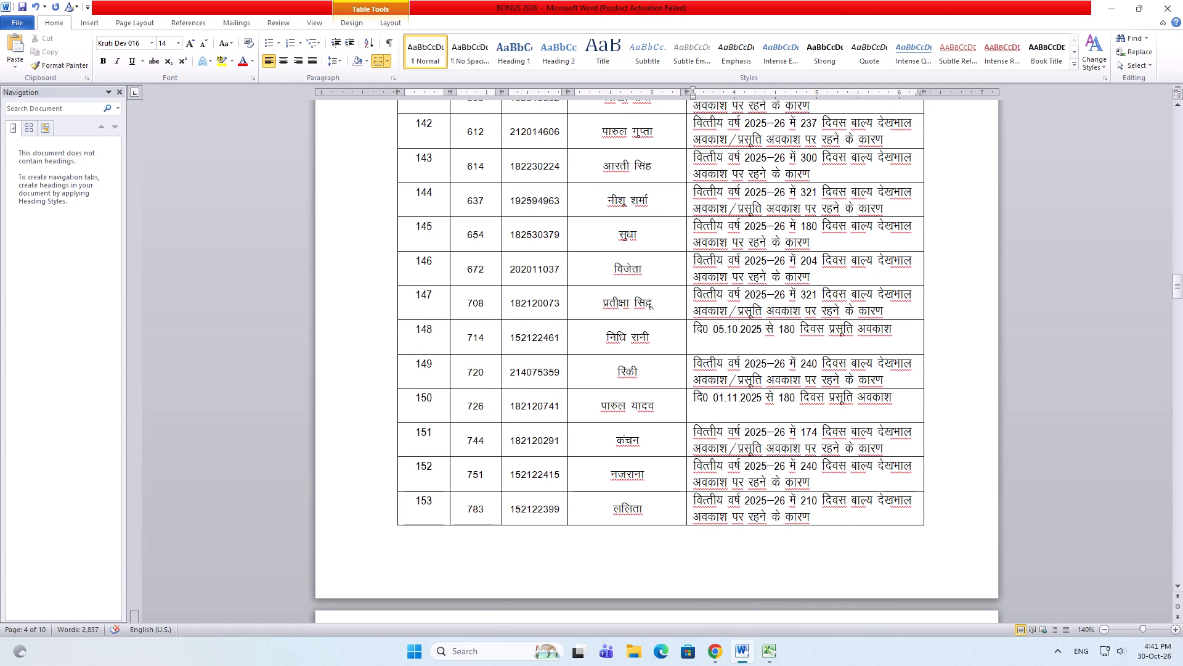
{"action": "scroll", "coordinate": [879, 286], "scroll_direction": "up", "scroll_amount": 5}
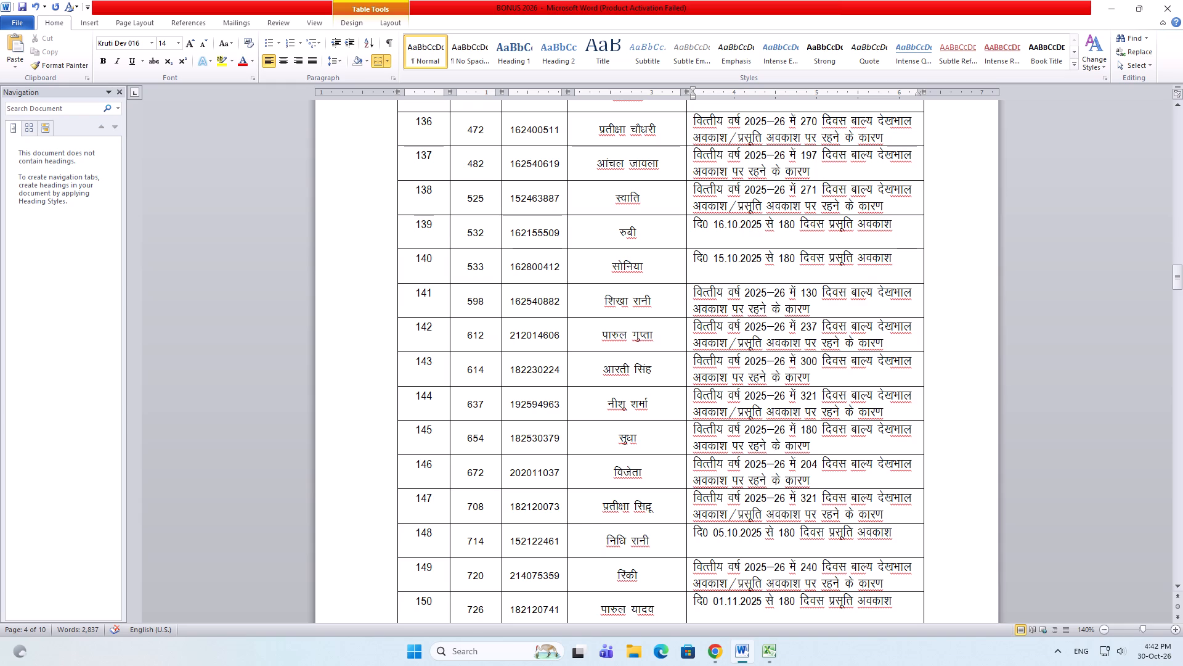
{"action": "left_click_drag", "start_coordinate": [839, 177], "coordinate": [691, 169]}
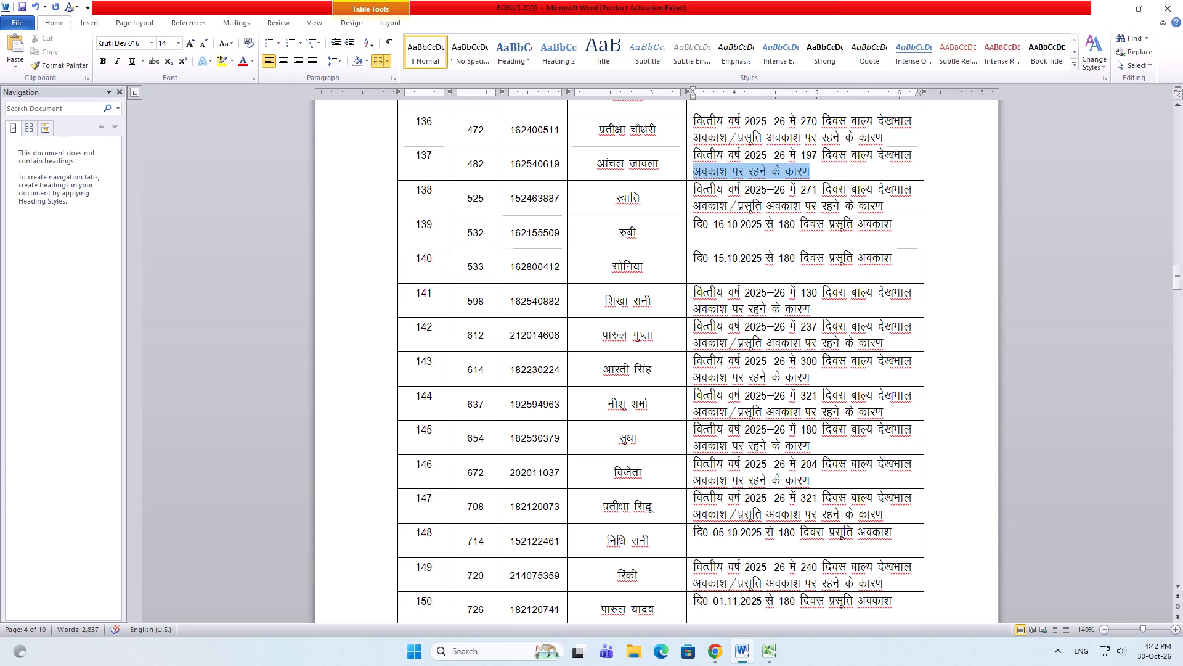
{"action": "left_click_drag", "start_coordinate": [691, 169], "coordinate": [691, 154]}
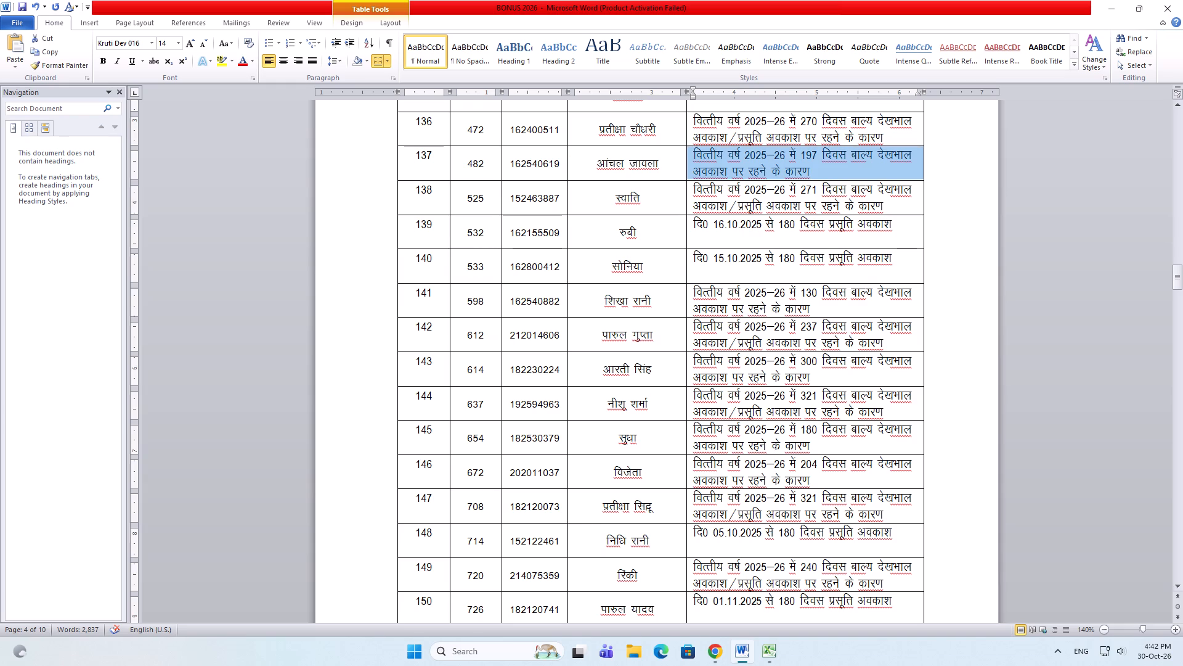
{"action": "key", "text": "ctrl+c"}
{"action": "scroll", "coordinate": [909, 397], "scroll_direction": "down", "scroll_amount": 20}
{"action": "scroll", "coordinate": [909, 397], "scroll_direction": "down", "scroll_amount": 6}
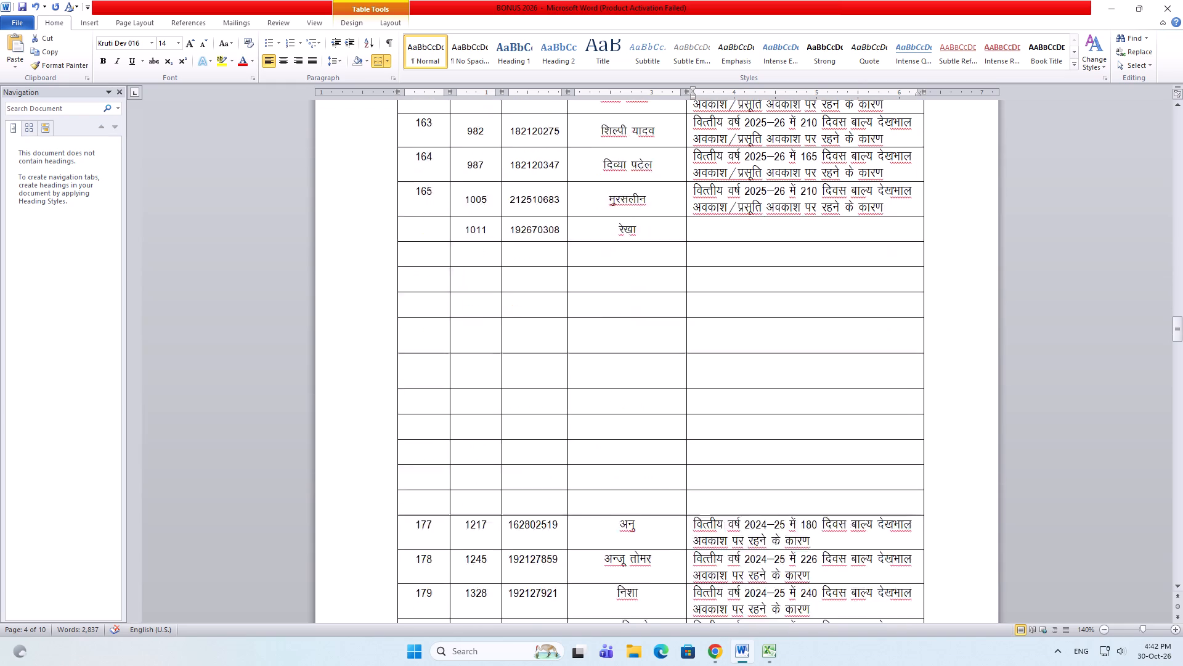
{"action": "scroll", "coordinate": [752, 408], "scroll_direction": "up", "scroll_amount": 4}
{"action": "left_click", "coordinate": [712, 386]}
{"action": "key", "text": "ctrl+v"}
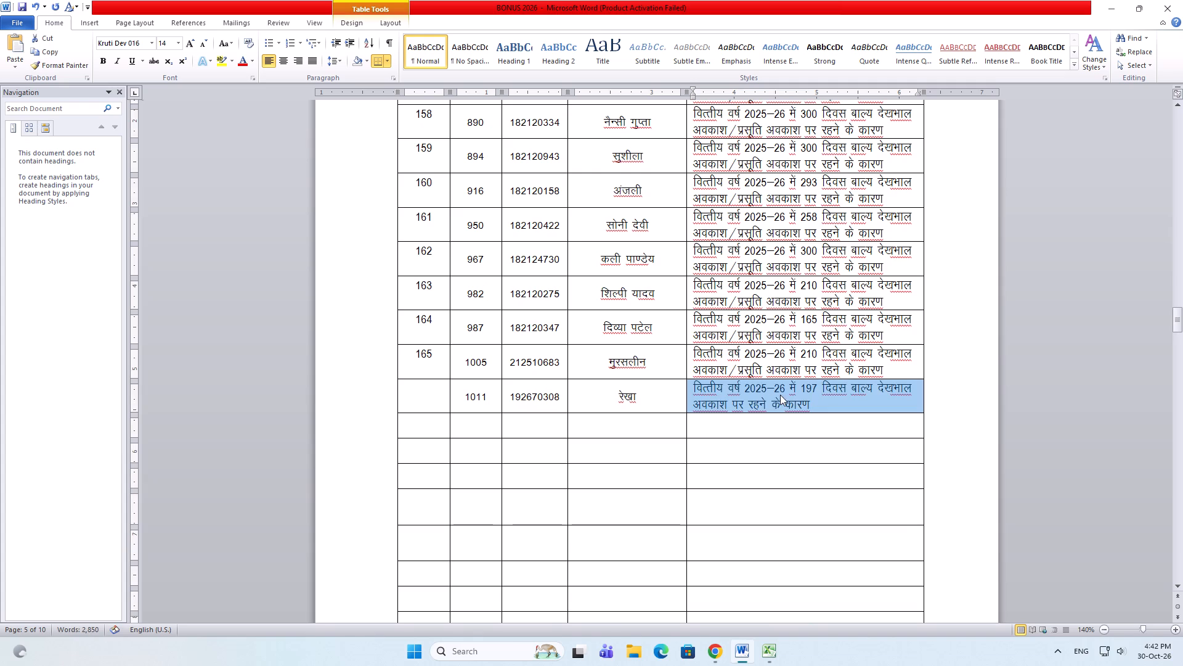
Set the number of leave days in the new row's reason text to 206 and save the document.
{"action": "left_click", "coordinate": [804, 382]}
{"action": "left_click_drag", "start_coordinate": [801, 383], "coordinate": [813, 384]}
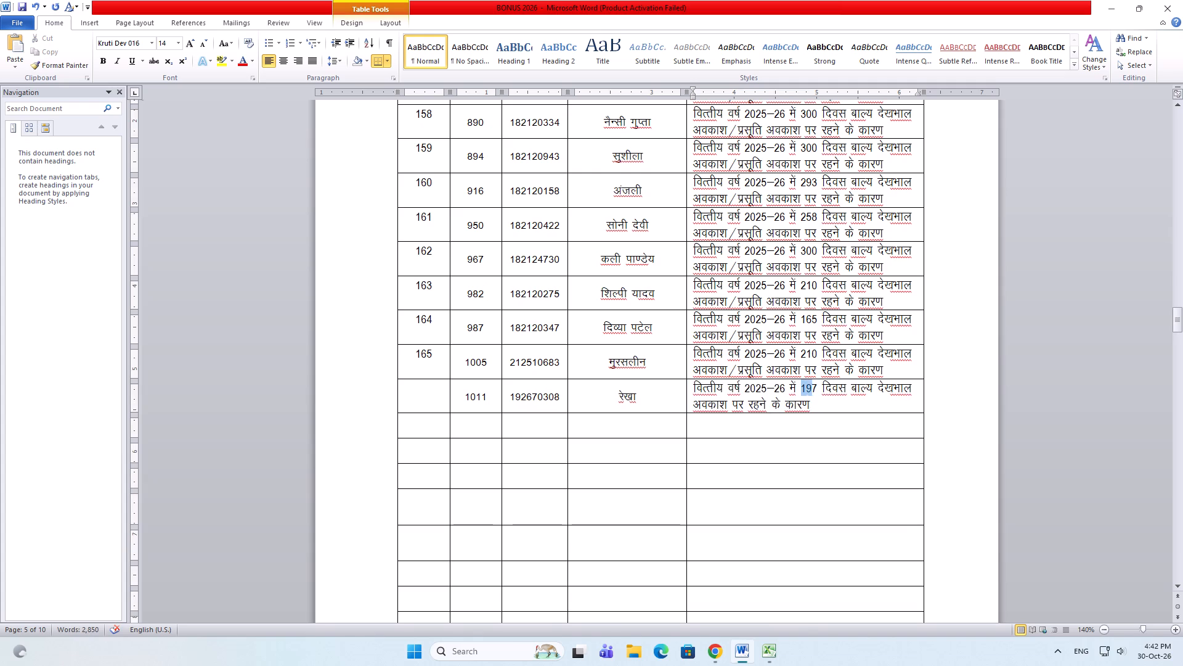
{"action": "left_click_drag", "start_coordinate": [813, 384], "coordinate": [818, 384]}
{"action": "type", "text": "20+6"}
{"action": "left_click", "coordinate": [774, 445]}
{"action": "key", "text": "ctrl+s"}
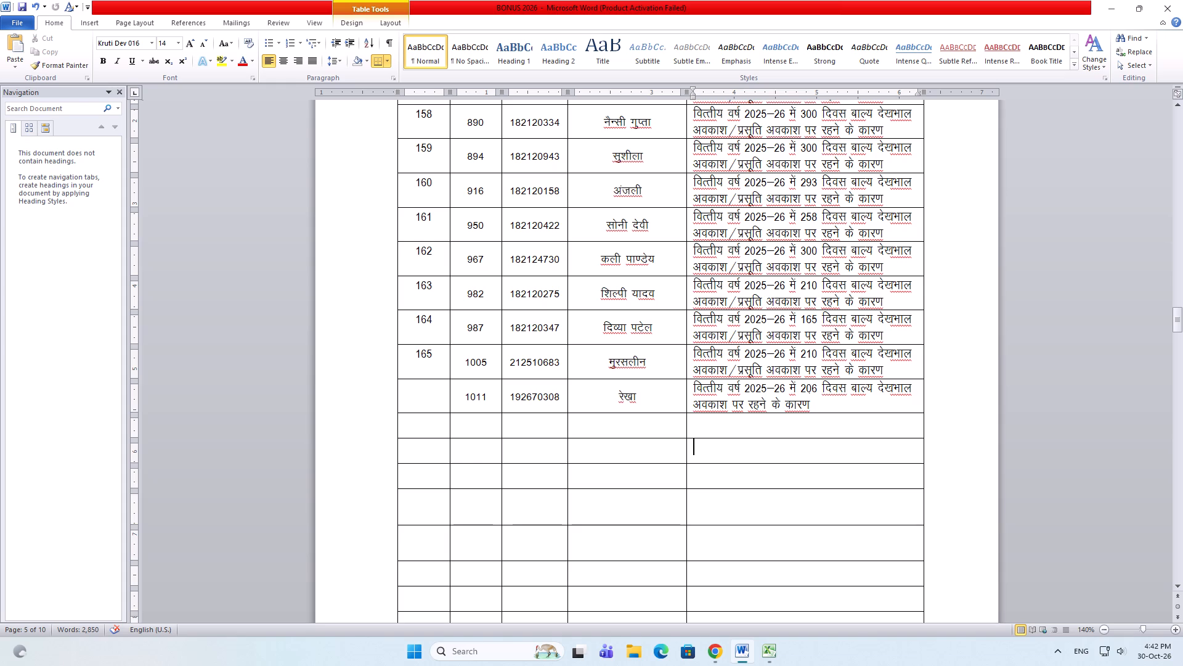
Switch to the Excel workbook and fill rows 201 and 202 with yellow.
{"action": "key", "text": "alt+Tab"}
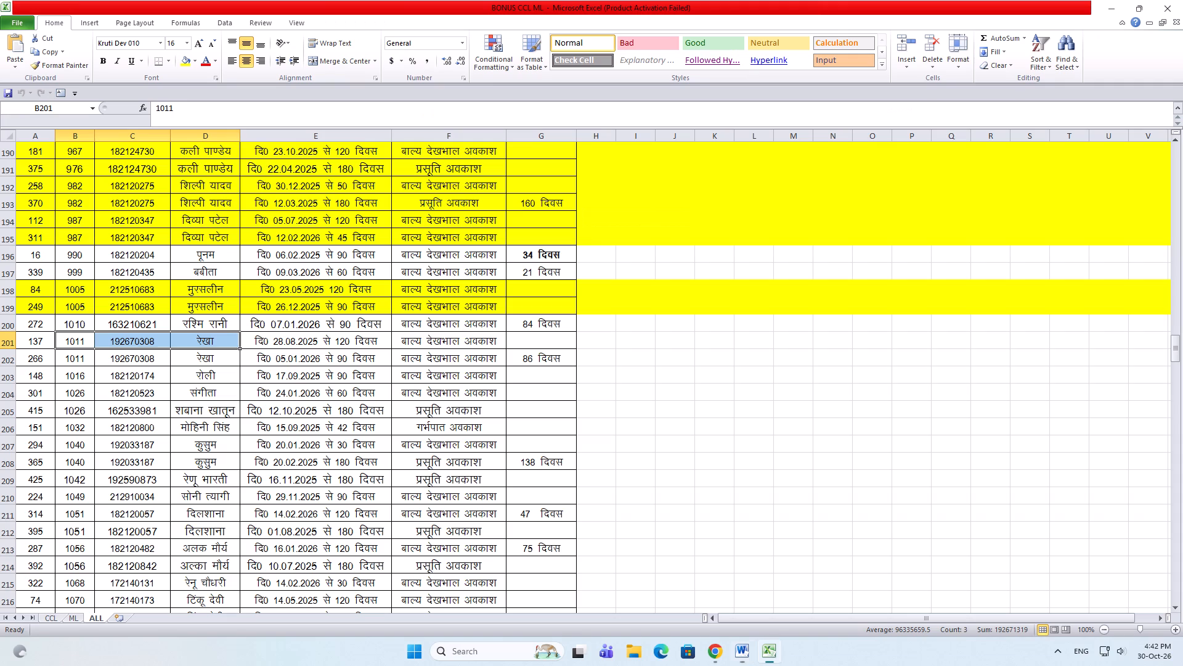
{"action": "left_click_drag", "start_coordinate": [4, 337], "coordinate": [6, 351]}
{"action": "left_click", "coordinate": [180, 58]}
{"action": "left_click", "coordinate": [166, 386]}
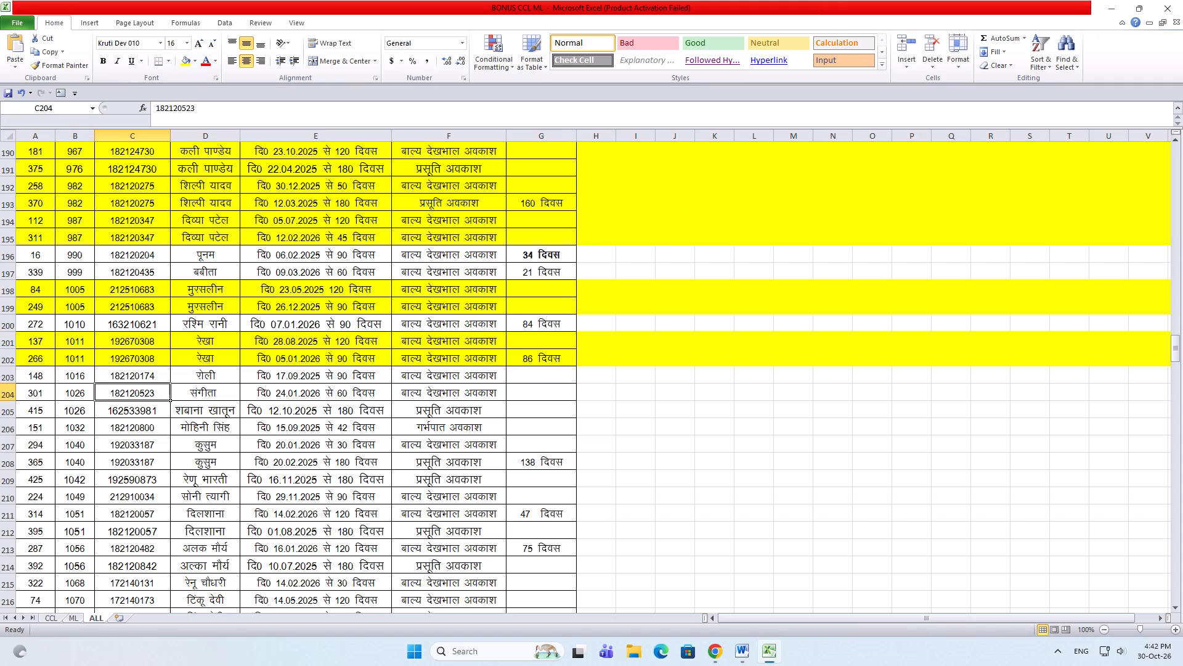
Copy the badge number, PNO and name from workbook row 205 into the second Word table row below serial 165, at font size 12.
{"action": "left_click", "coordinate": [0, 377]}
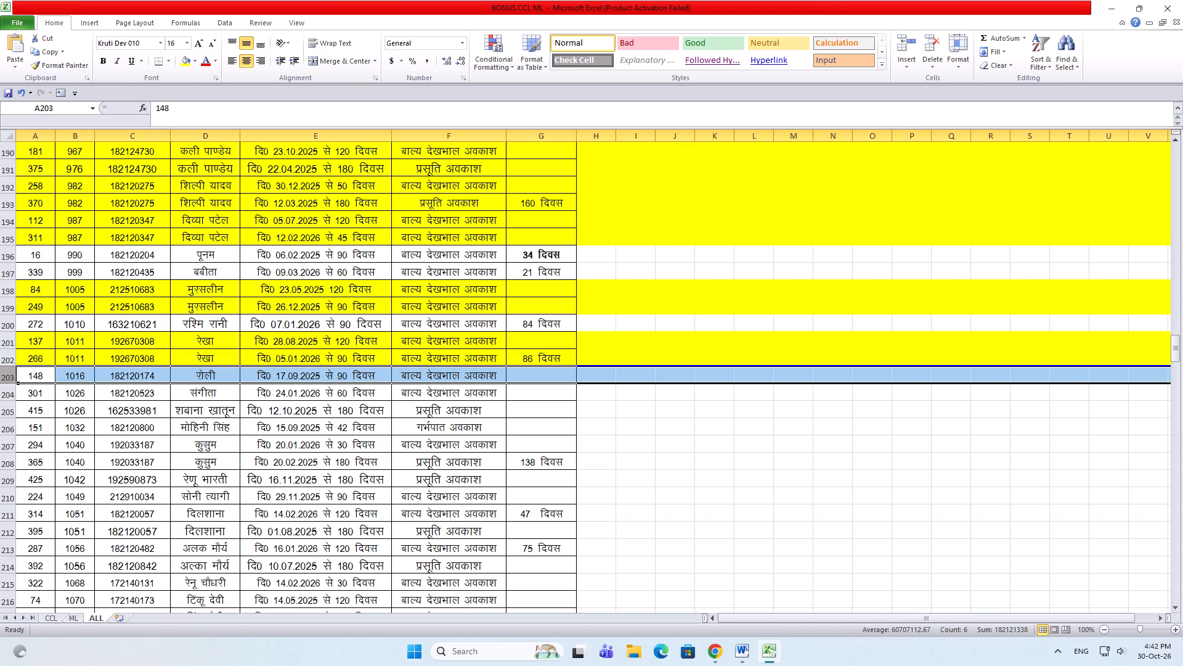
{"action": "left_click", "coordinate": [0, 390]}
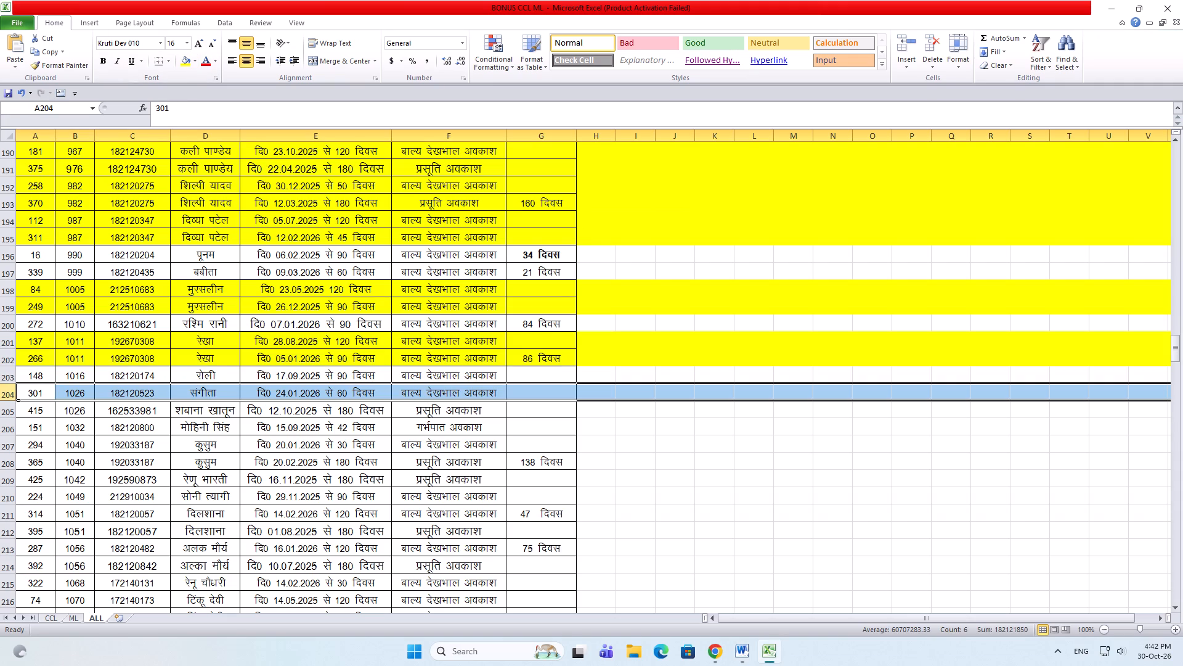
{"action": "left_click", "coordinate": [6, 407]}
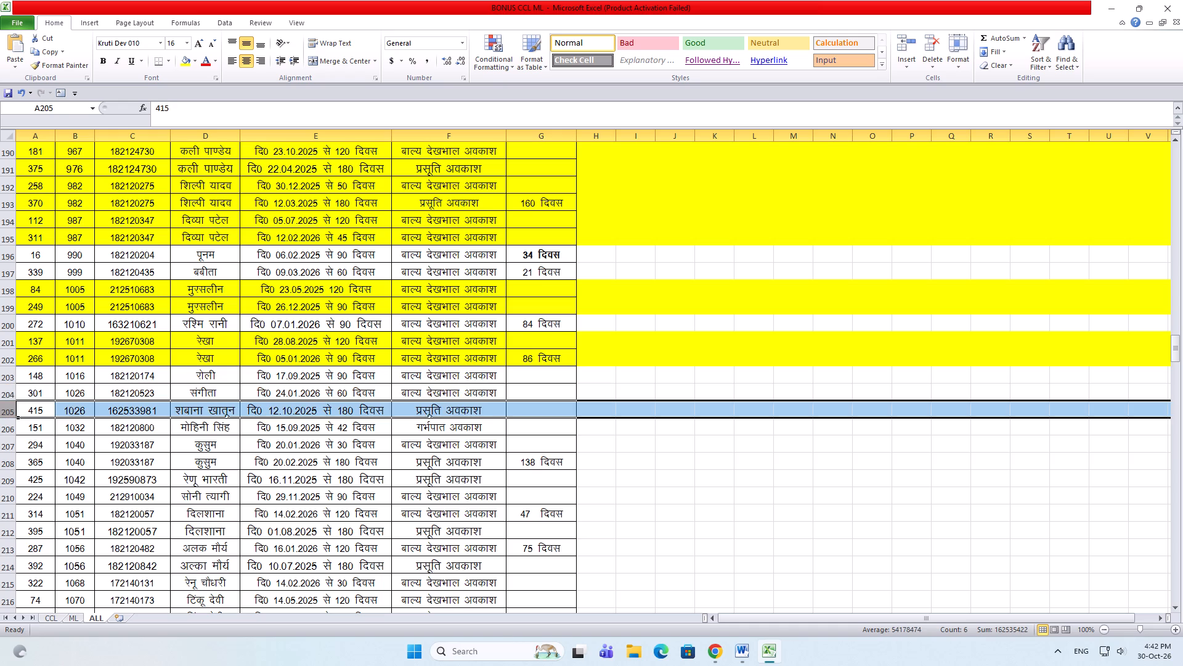
{"action": "left_click_drag", "start_coordinate": [81, 409], "coordinate": [180, 402]}
{"action": "key", "text": "ctrl+c"}
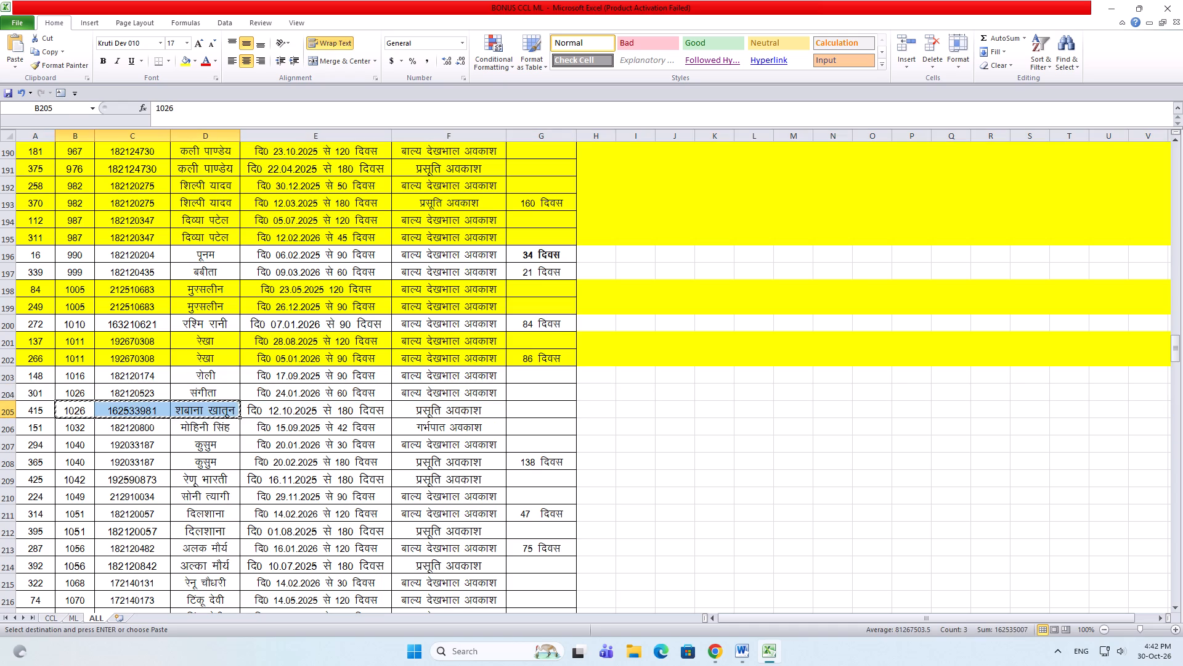
{"action": "key", "text": "alt+Tab"}
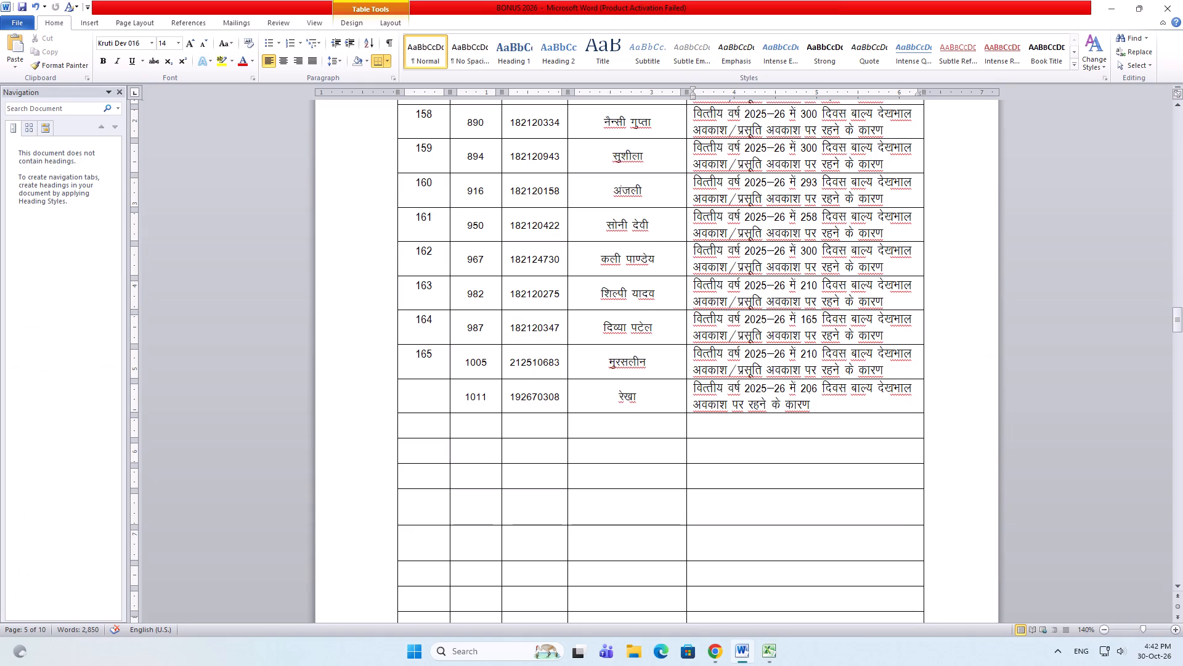
{"action": "left_click_drag", "start_coordinate": [470, 419], "coordinate": [586, 421]}
{"action": "key", "text": "ctrl+v"}
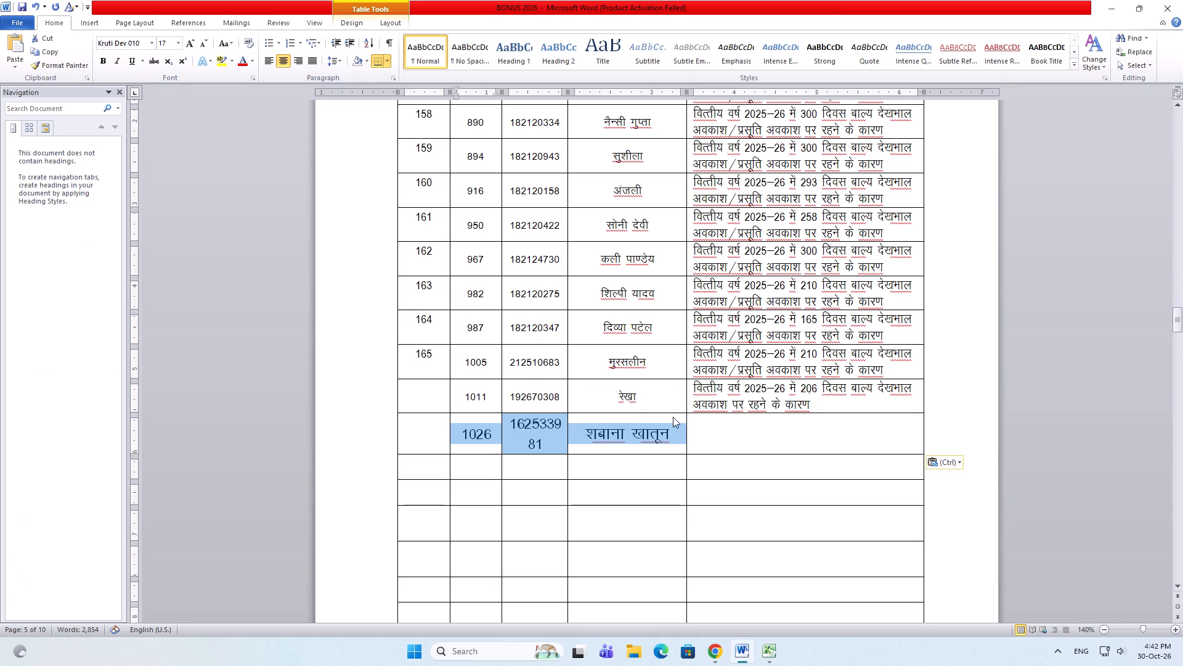
{"action": "left_click", "coordinate": [216, 36]}
{"action": "left_click", "coordinate": [197, 43]}
{"action": "double_click", "coordinate": [200, 39]}
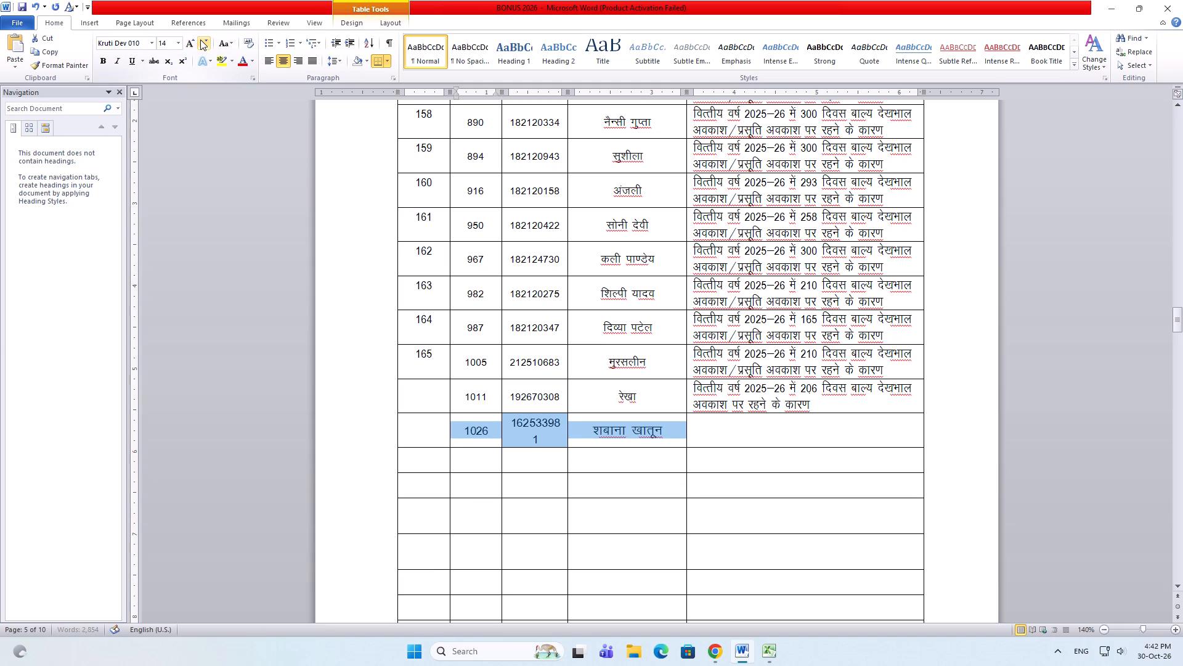
{"action": "left_click", "coordinate": [200, 39]}
Enter "दि0 12.10.2025 से 180 दिवस प्रसूति अवकाश" as the reason in the second row below serial 165 and save the document.
{"action": "left_click", "coordinate": [691, 417]}
{"action": "left_click", "coordinate": [697, 417]}
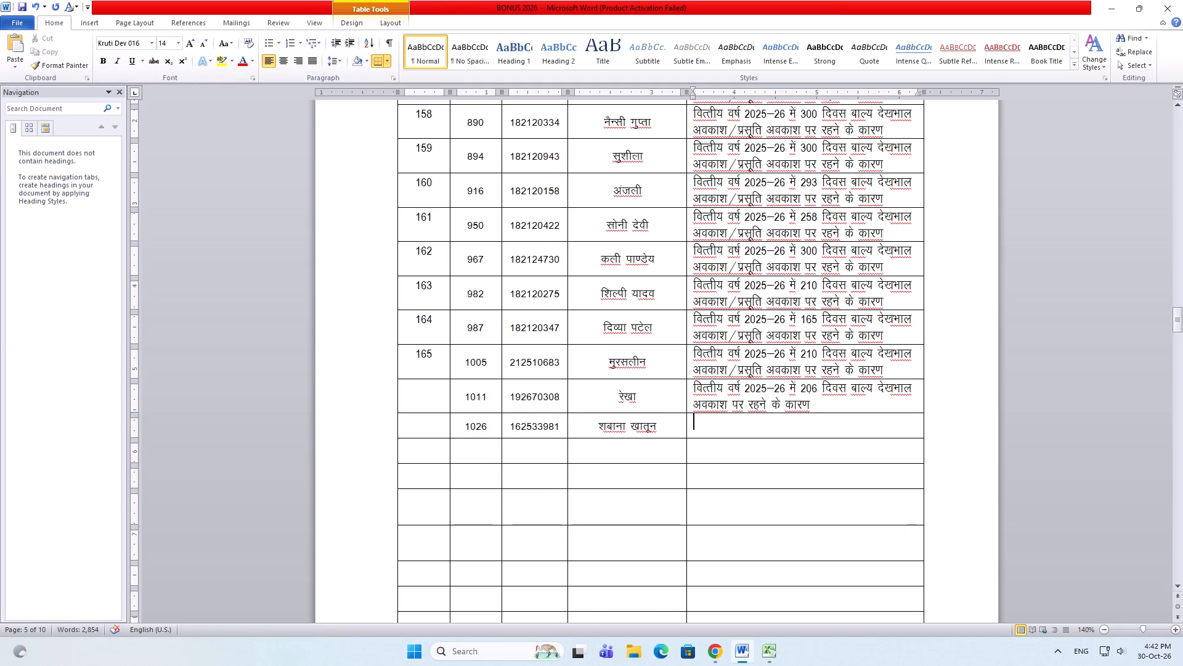
{"action": "type", "text": "fnua"}
{"action": "key", "text": "BackSpace"}
{"action": "key", "text": "BackSpace"}
{"action": "key", "text": "0"}
{"action": "key", "text": "space"}
{"action": "type", "text": "12-10-225"}
{"action": "key", "text": "BackSpace"}
{"action": "key", "text": "BackSpace"}
{"action": "type", "text": "025"}
{"action": "key", "text": "space"}
{"action": "type", "text": "ls 180"}
{"action": "key", "text": "space"}
{"action": "type", "text": "fnol izlwfr vodk'k"}
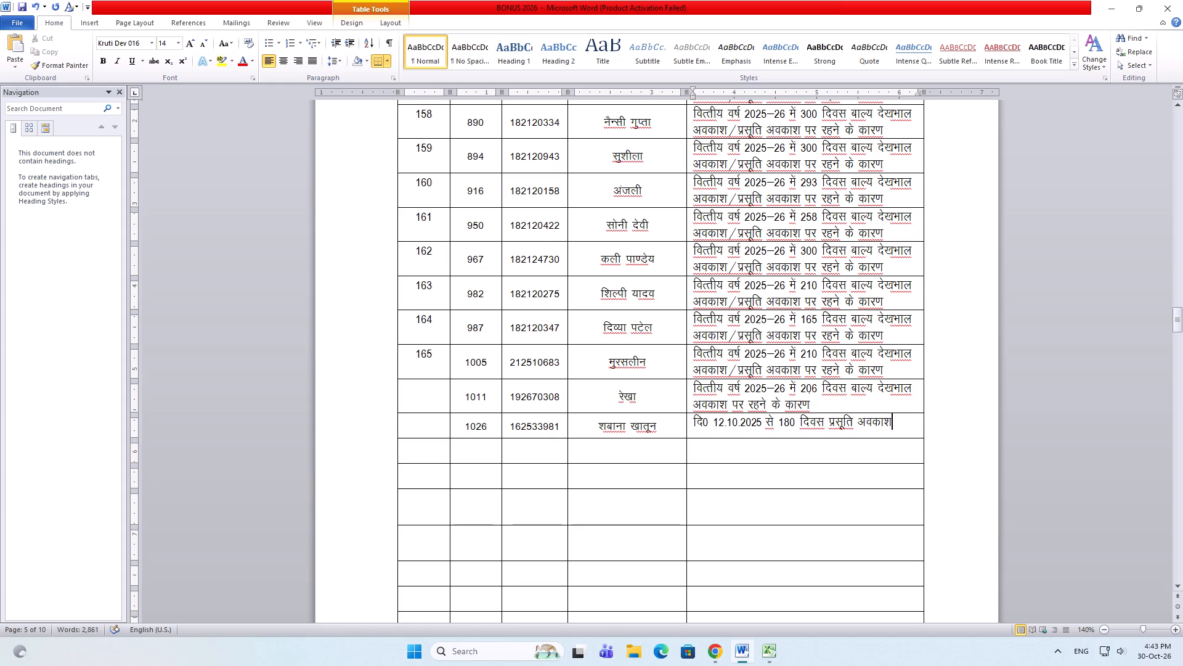
{"action": "key", "text": "ctrl+s"}
Switch to the Excel workbook and fill row 205 with yellow.
{"action": "key", "text": "alt+Tab"}
{"action": "left_click", "coordinate": [6, 409]}
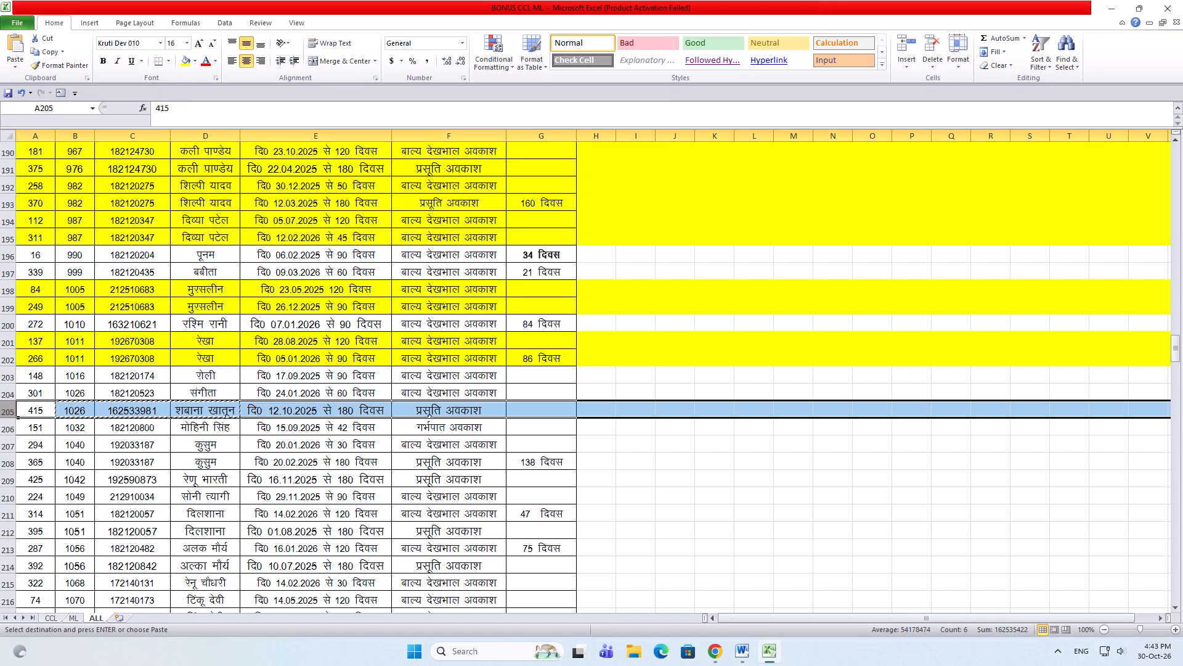
{"action": "left_click", "coordinate": [186, 60]}
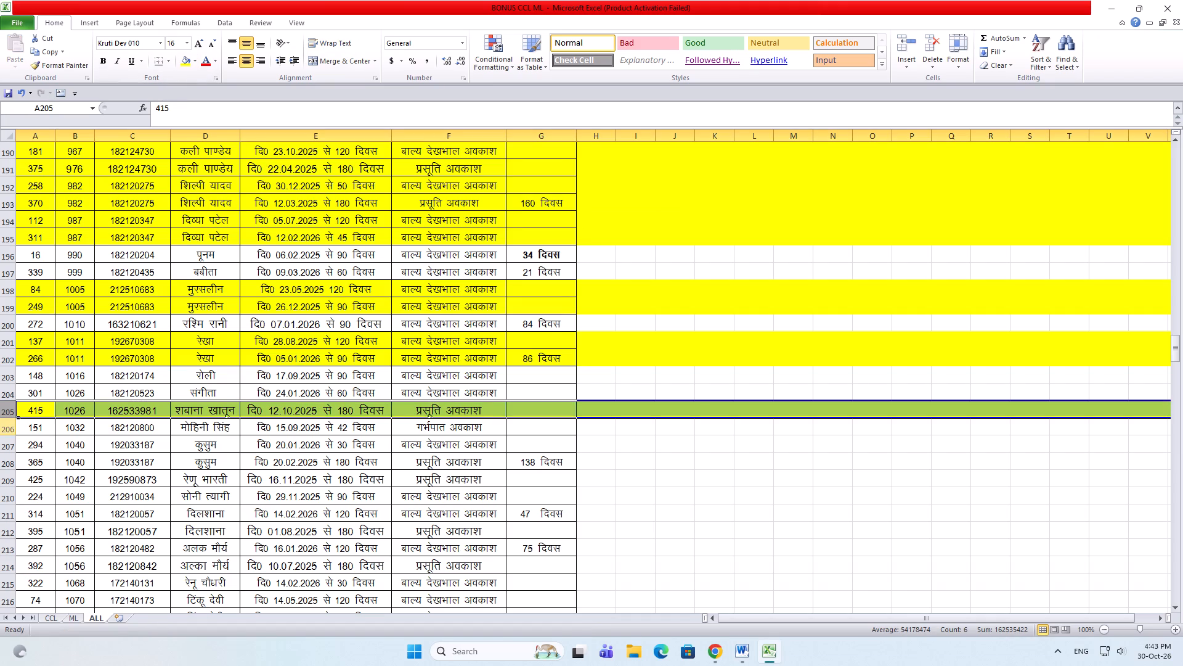
Copy the badge number, PNO and name from workbook row 207 into the third Word table row below serial 165.
{"action": "left_click", "coordinate": [0, 426]}
{"action": "left_click", "coordinate": [0, 443]}
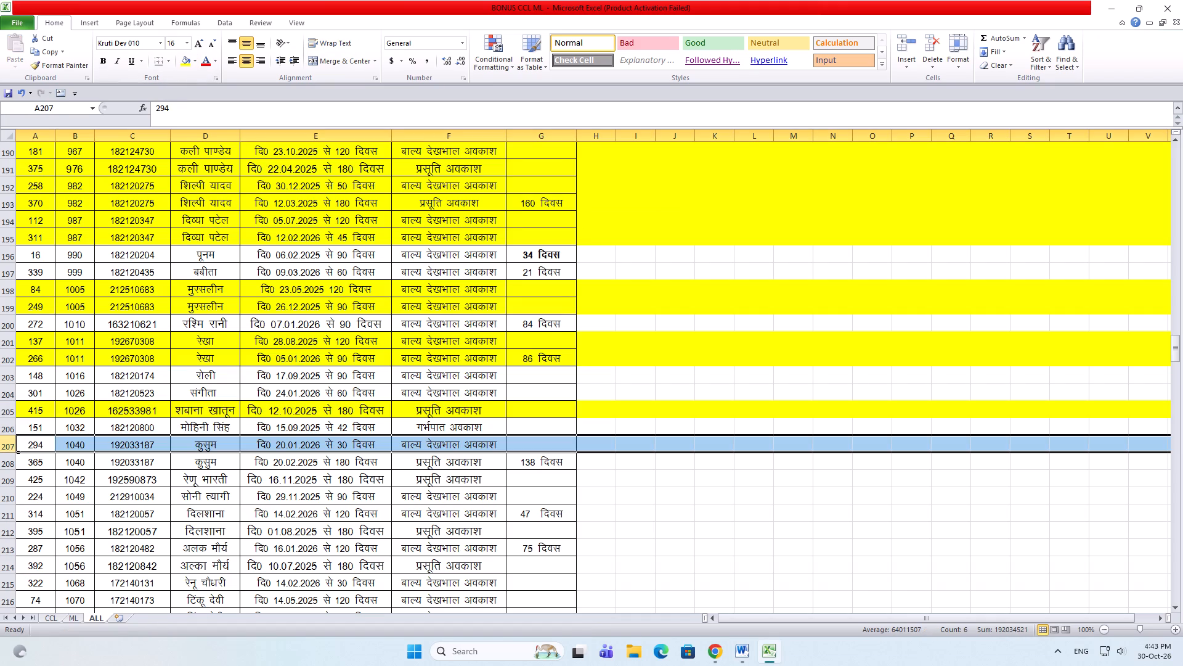
{"action": "left_click_drag", "start_coordinate": [0, 443], "coordinate": [0, 453]}
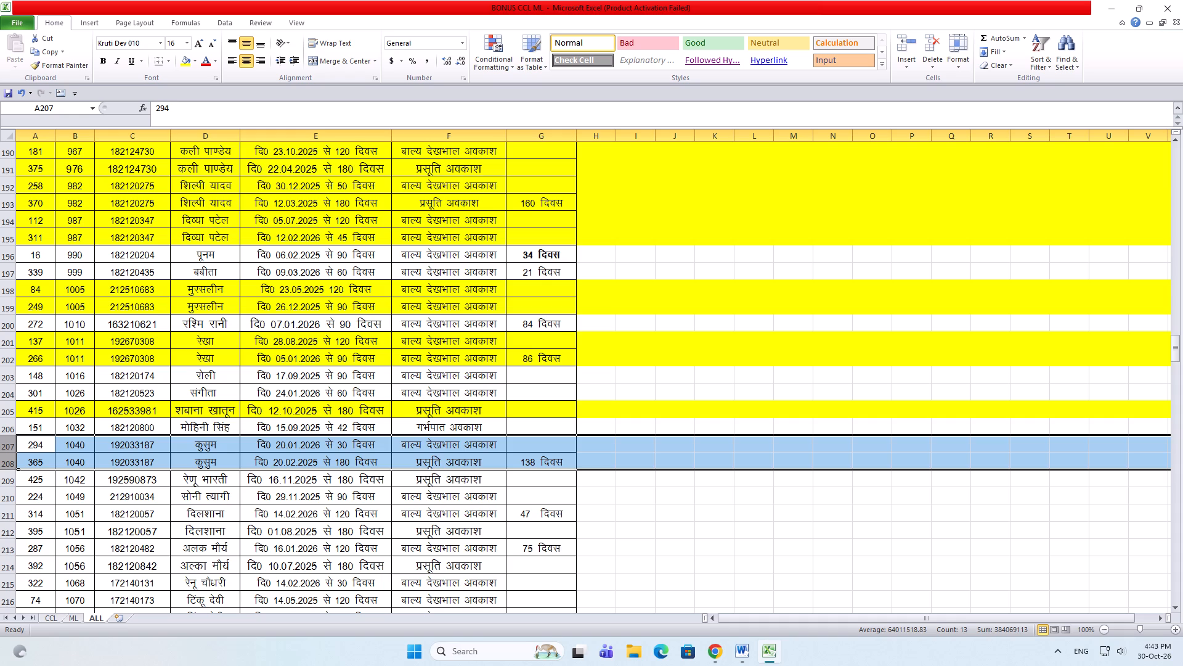
{"action": "left_click_drag", "start_coordinate": [76, 442], "coordinate": [191, 445]}
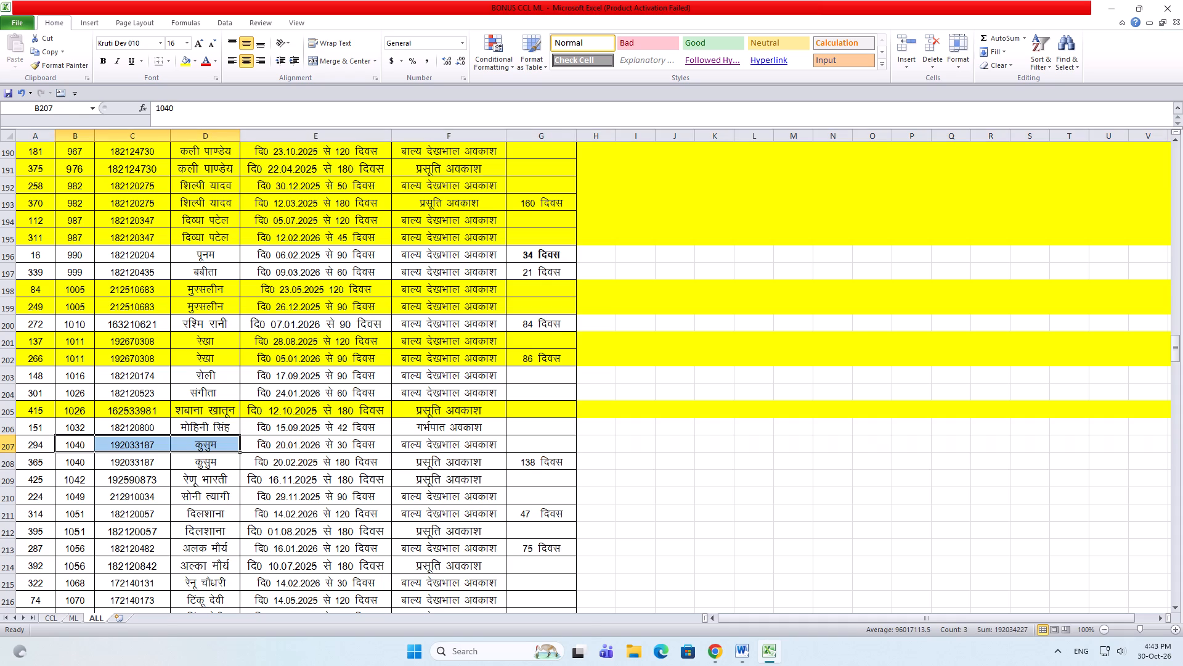
{"action": "key", "text": "ctrl+c"}
{"action": "key", "text": "alt+Tab"}
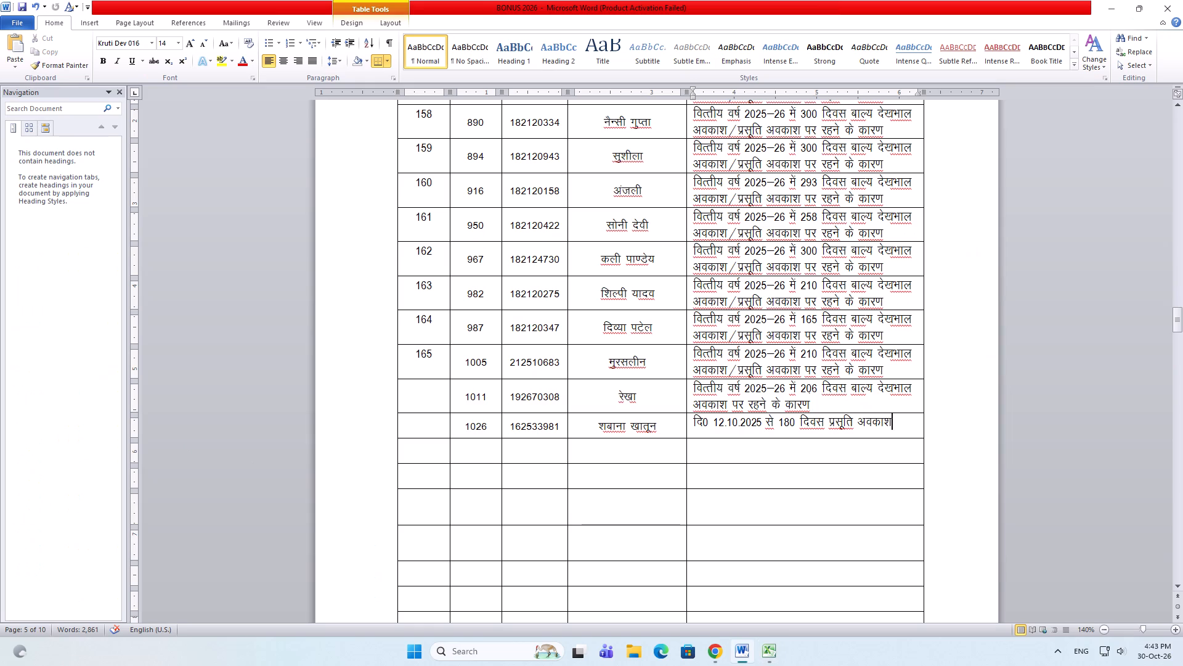
{"action": "left_click_drag", "start_coordinate": [467, 450], "coordinate": [617, 450]}
{"action": "key", "text": "ctrl+v"}
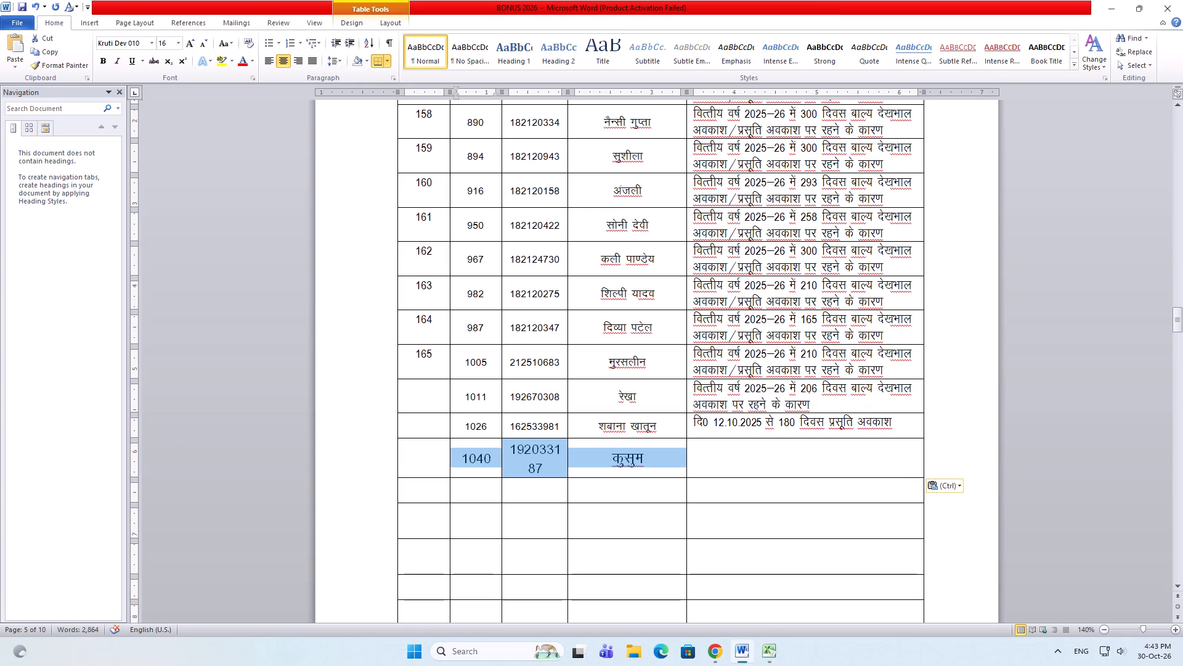
Copy serial 165's combined leave reason into the third row below it and set the number of days there to 168.
{"action": "left_click_drag", "start_coordinate": [892, 371], "coordinate": [710, 351]}
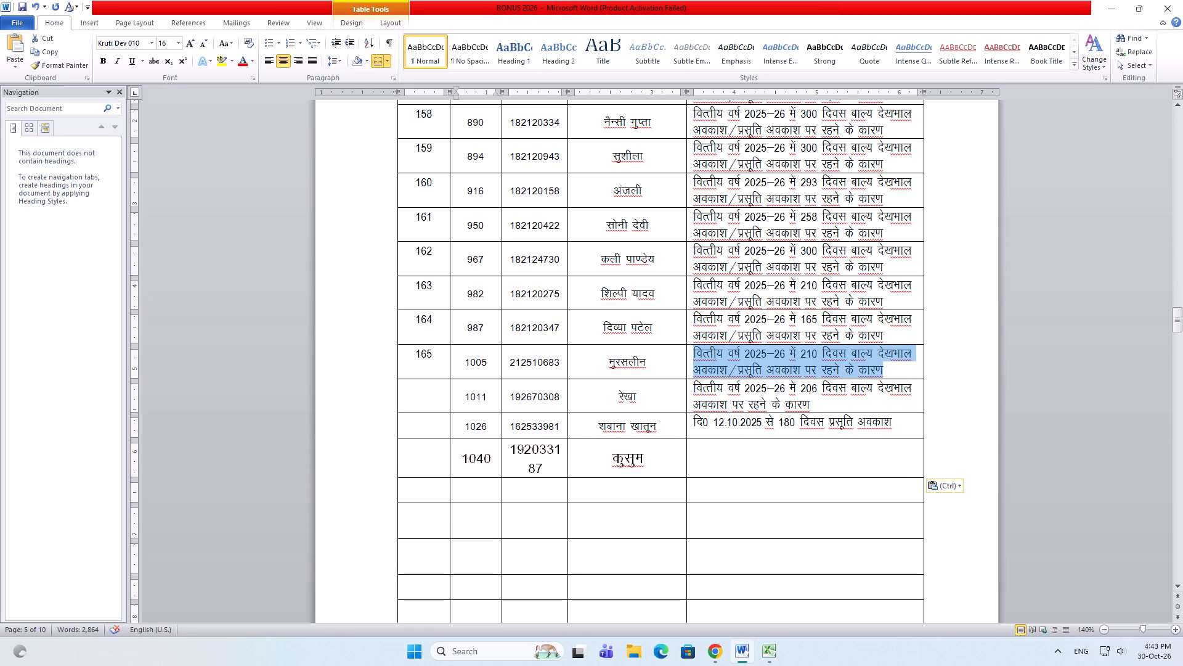
{"action": "left_click_drag", "start_coordinate": [710, 351], "coordinate": [707, 351]}
{"action": "key", "text": "ctrl+c"}
{"action": "key", "text": "ctrl+c"}
{"action": "left_click", "coordinate": [699, 451]}
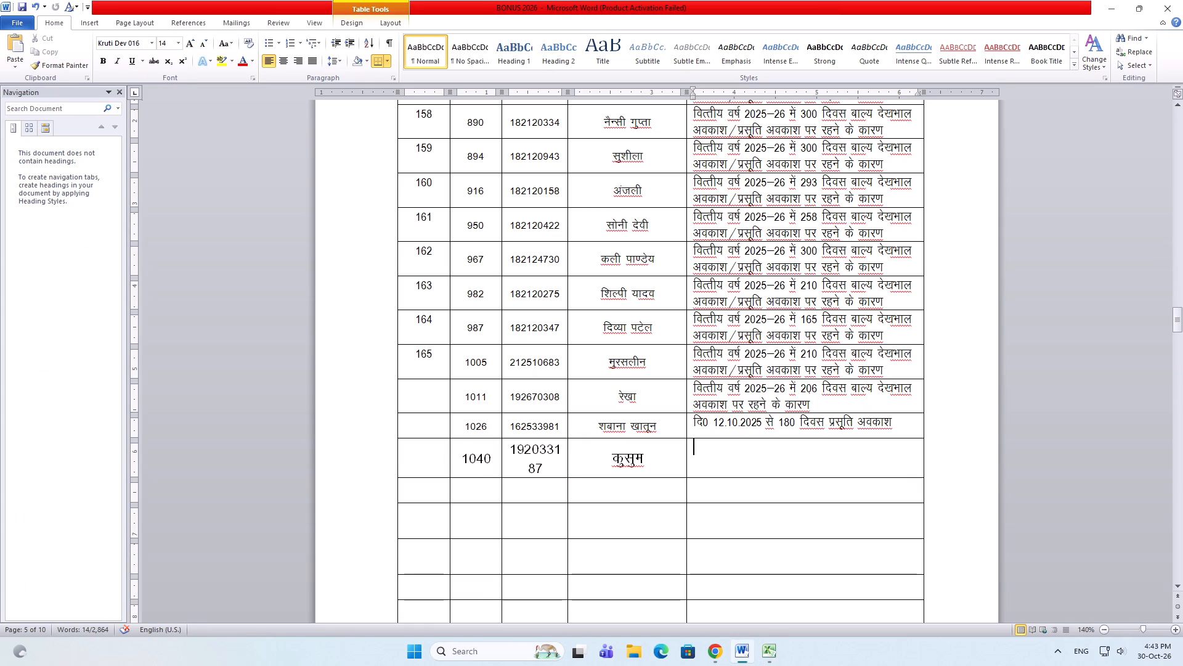
{"action": "key", "text": "ctrl+v"}
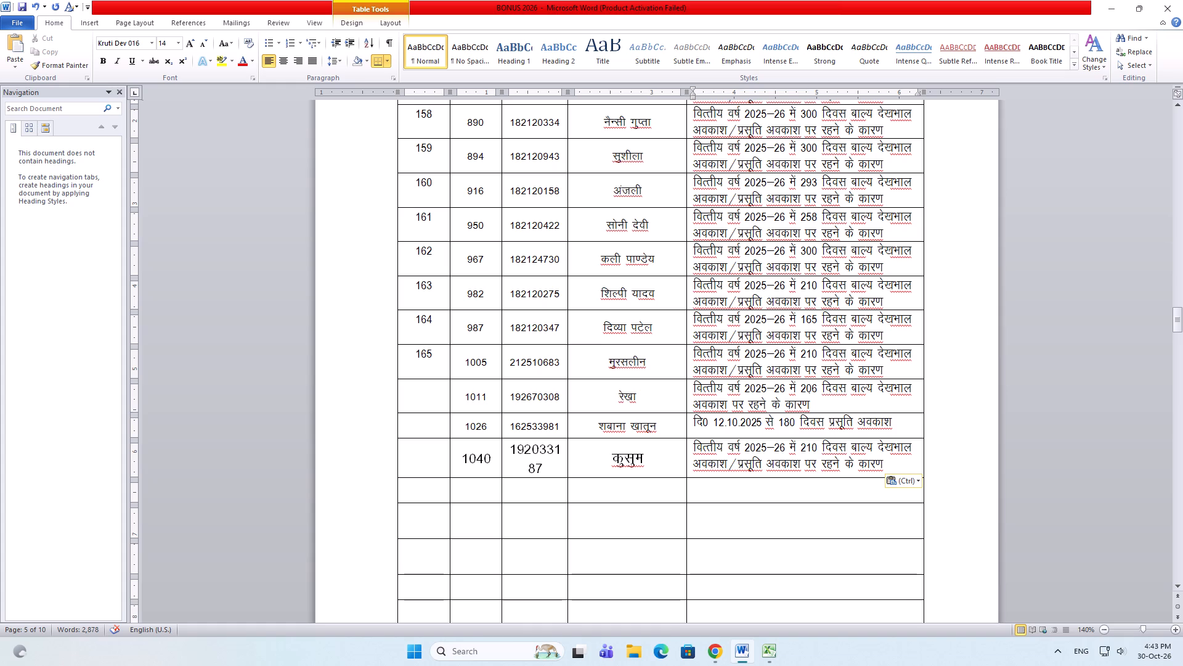
{"action": "left_click_drag", "start_coordinate": [803, 446], "coordinate": [816, 446]}
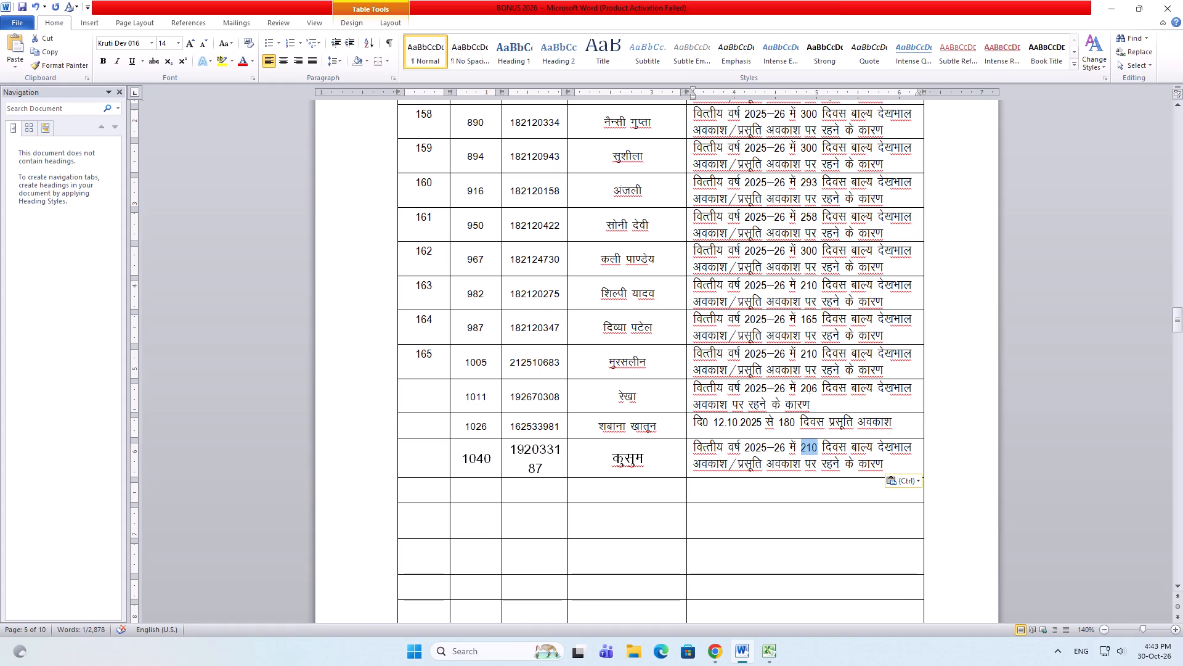
{"action": "type", "text": "168"}
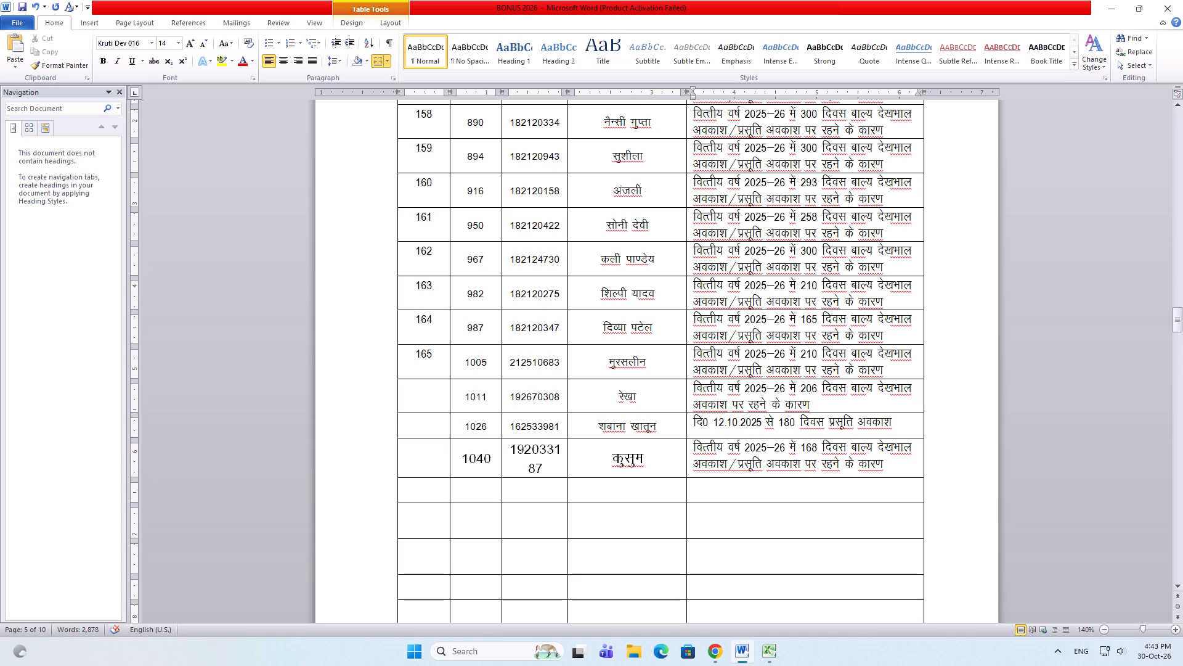
Set the third new row's badge number, PNO and name to font size 12 and save the document.
{"action": "left_click_drag", "start_coordinate": [650, 463], "coordinate": [466, 454]}
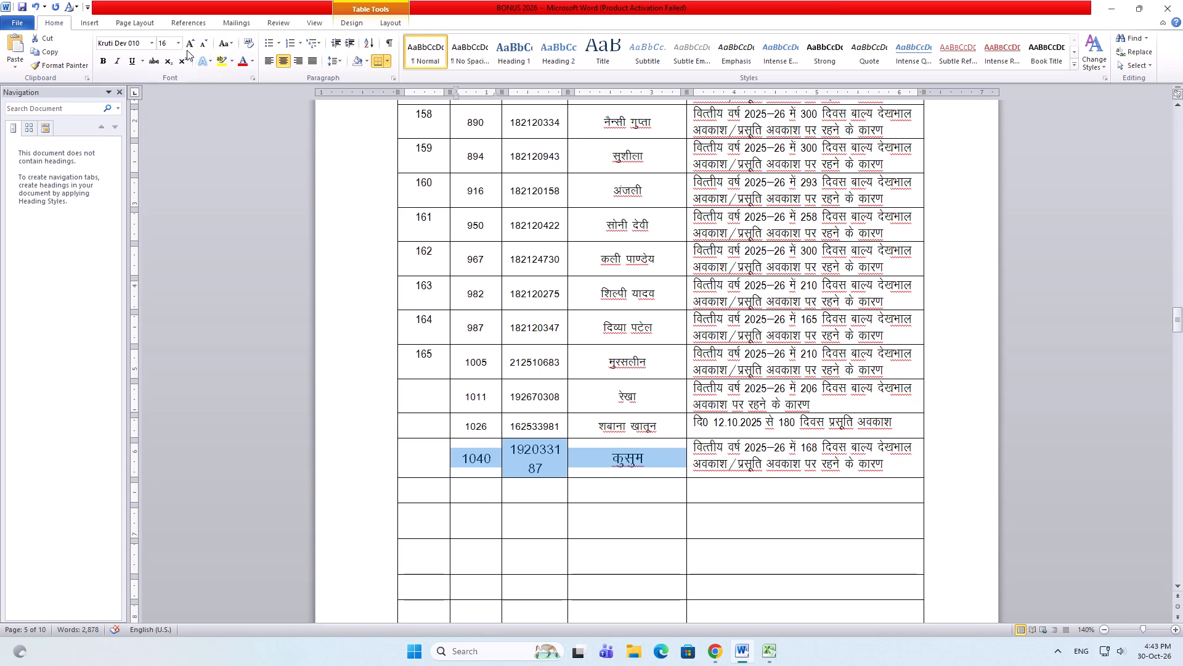
{"action": "double_click", "coordinate": [200, 43]}
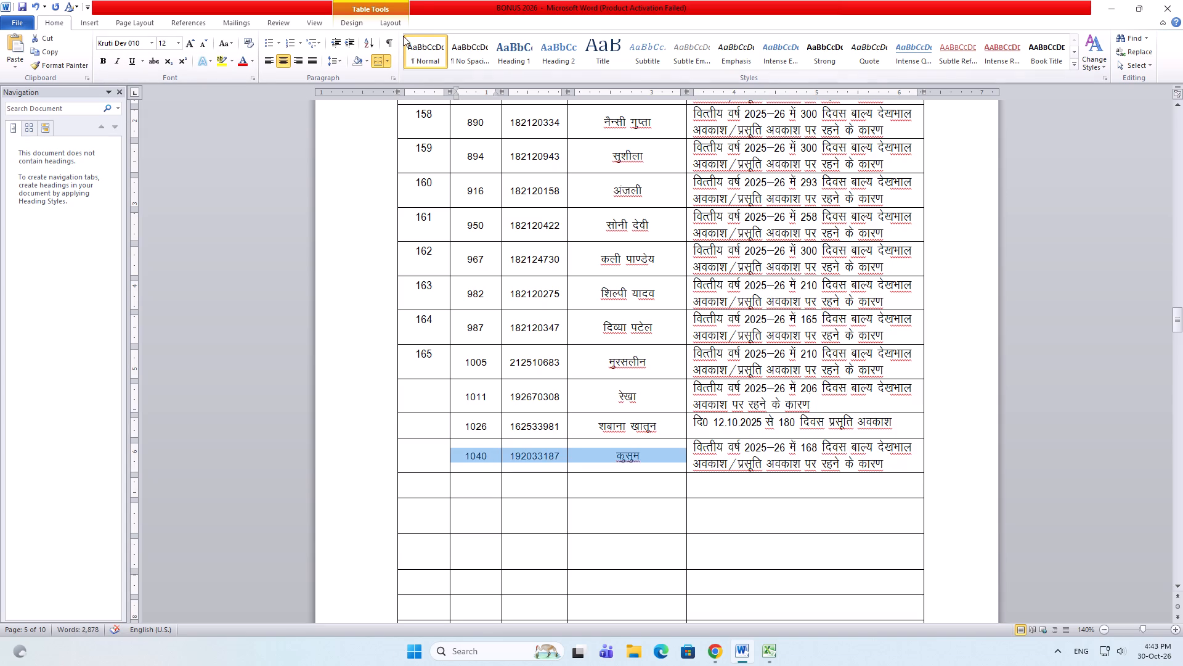
{"action": "key", "text": "ctrl+s"}
{"action": "scroll", "coordinate": [630, 261], "scroll_direction": "down", "scroll_amount": 8}
{"action": "scroll", "coordinate": [604, 308], "scroll_direction": "up", "scroll_amount": 3}
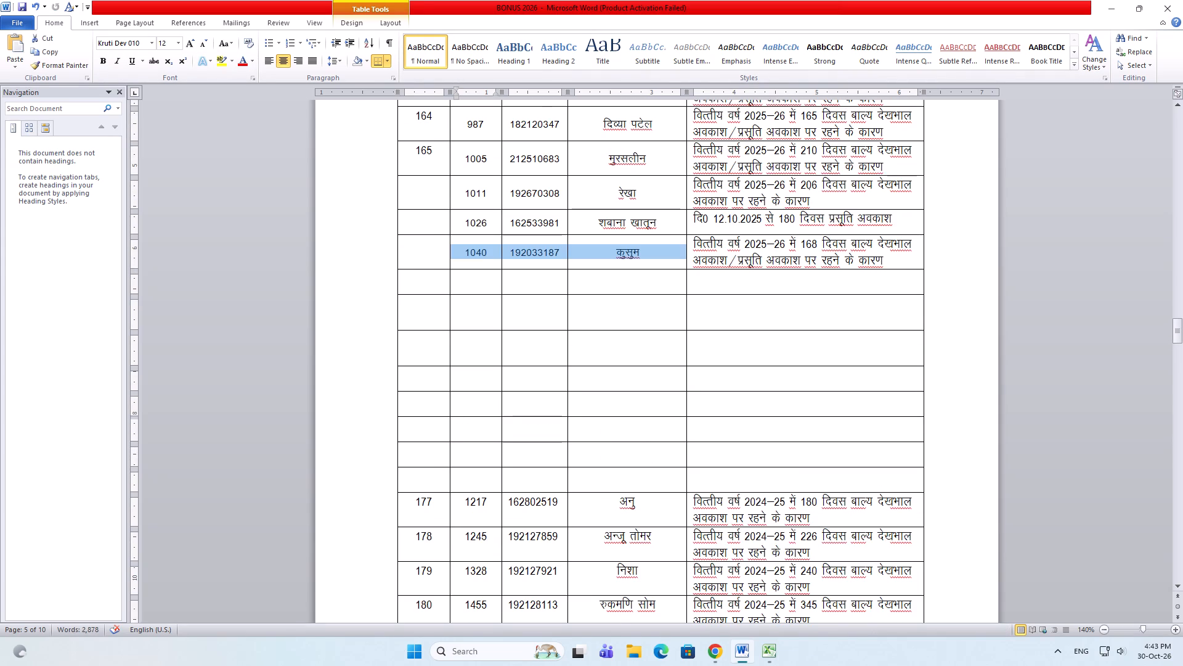
{"action": "left_click", "coordinate": [531, 281]}
{"action": "key", "text": "ctrl+s"}
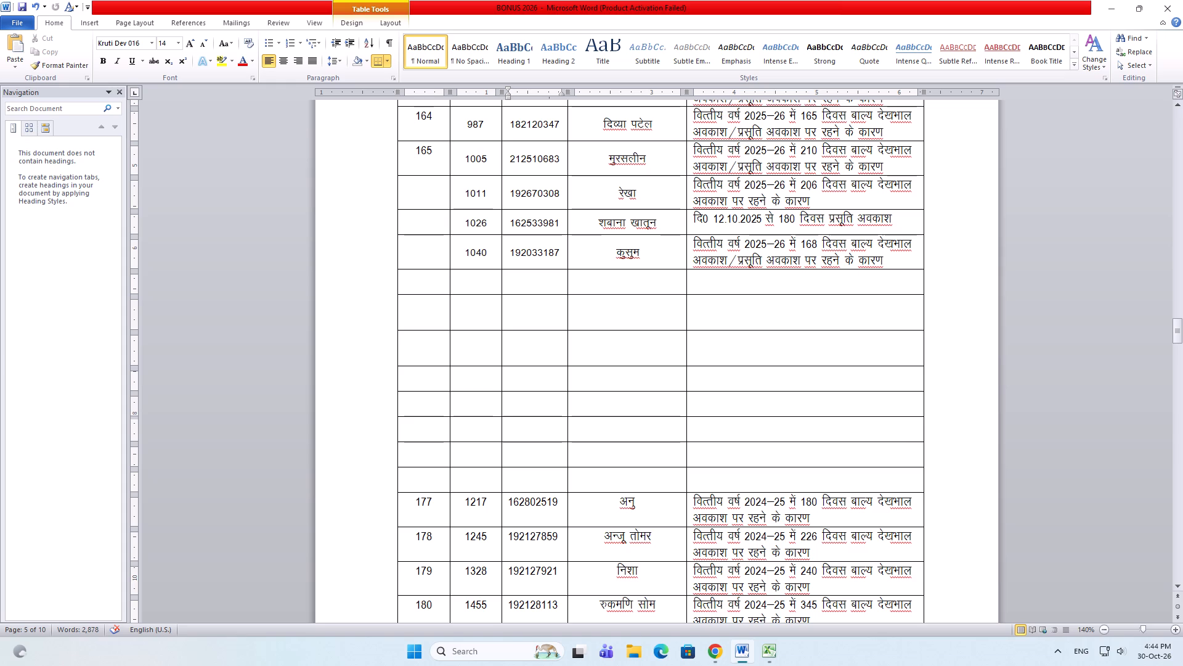
Switch to the Excel workbook and fill rows 207 and 208 with yellow.
{"action": "key", "text": "alt+Tab"}
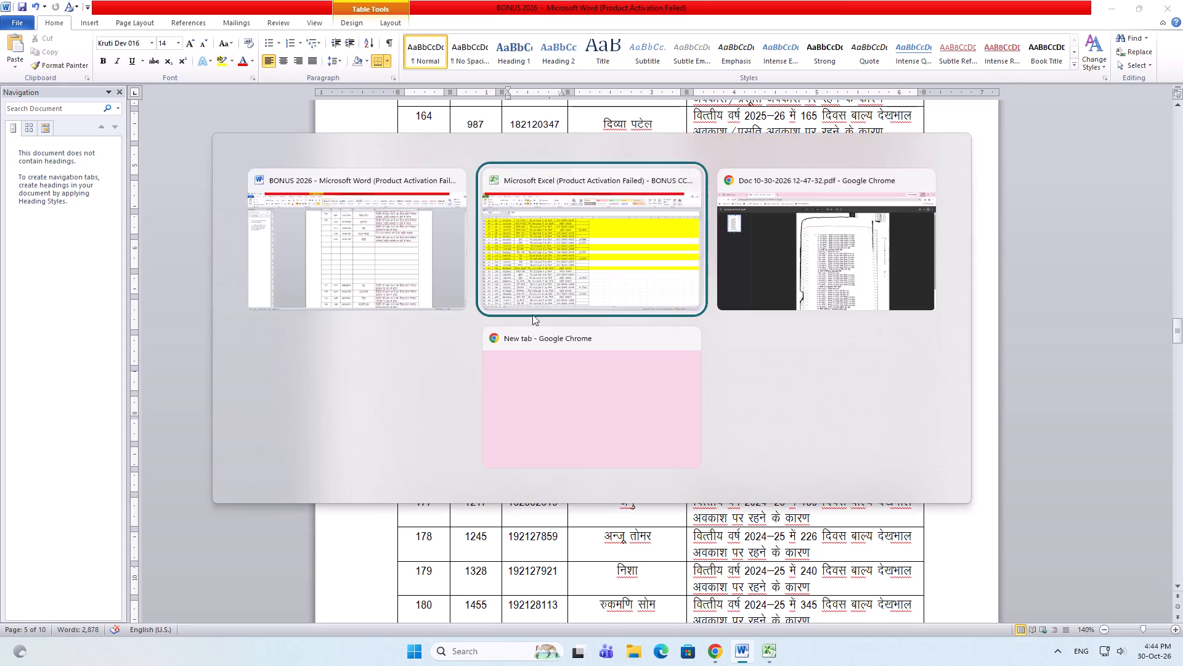
{"action": "left_click_drag", "start_coordinate": [2, 442], "coordinate": [0, 453]}
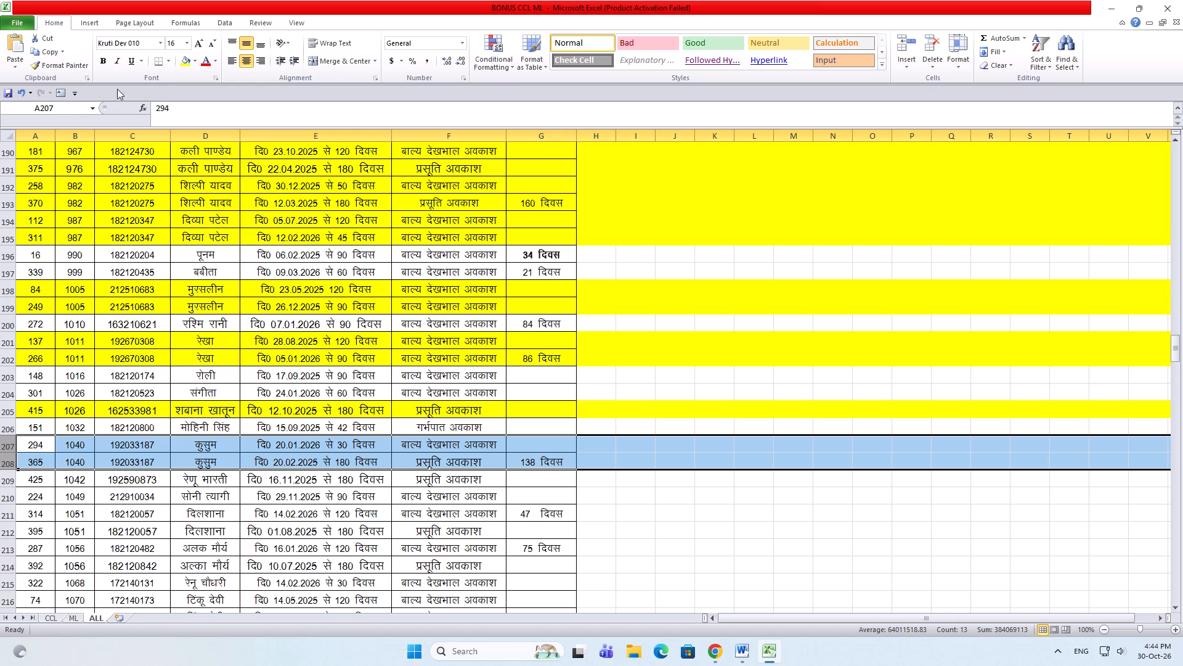
{"action": "left_click", "coordinate": [189, 59]}
Open the DOB workbook from the desktop and calculate the period from 16-11-2025 to 31-03-2026 for row 209's leave.
{"action": "left_click", "coordinate": [137, 482]}
{"action": "scroll", "coordinate": [125, 447], "scroll_direction": "down", "scroll_amount": 2}
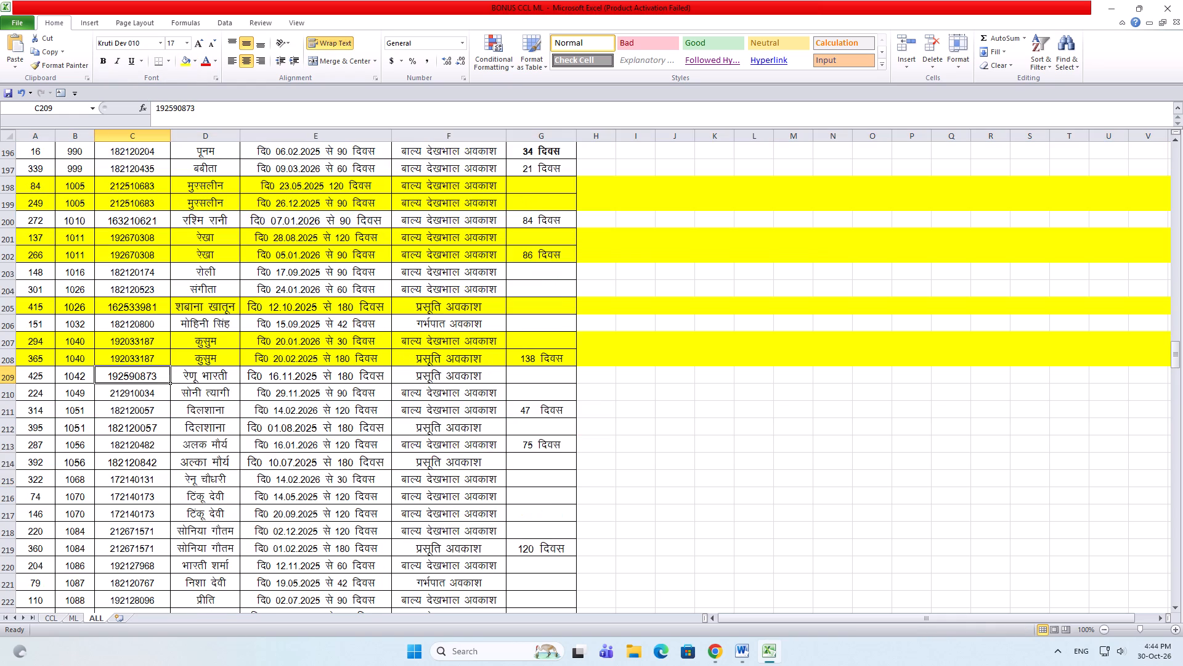
{"action": "left_click", "coordinate": [0, 376]}
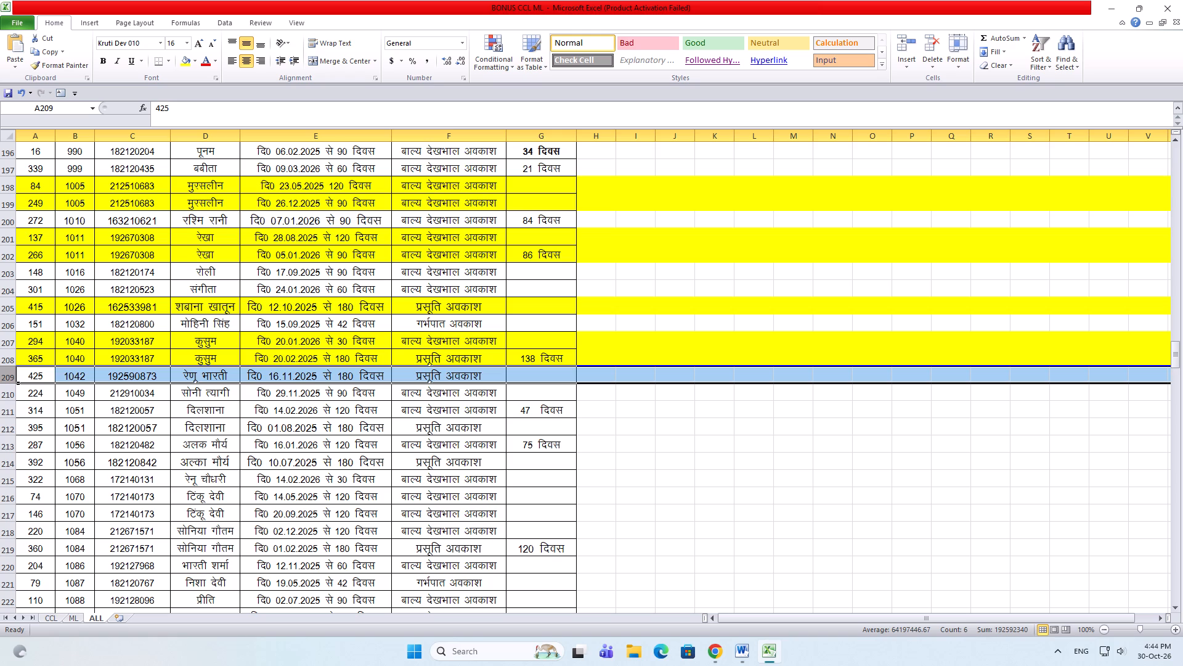
{"action": "left_click_drag", "start_coordinate": [83, 377], "coordinate": [267, 378]}
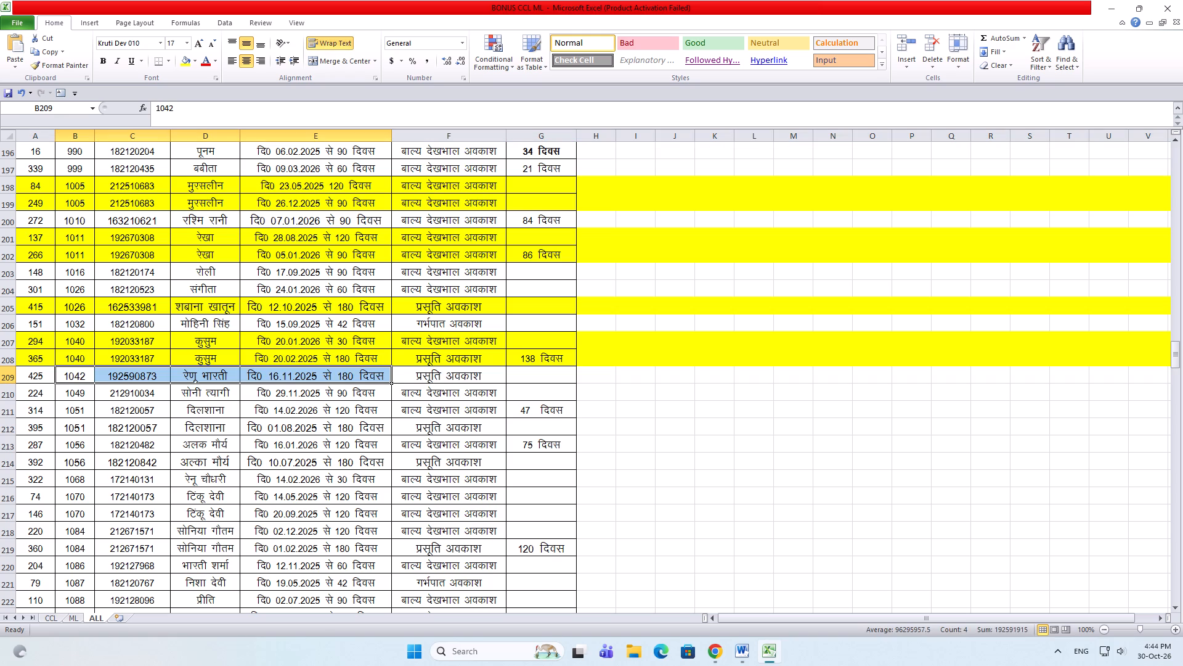
{"action": "left_click", "coordinate": [1114, 4]}
{"action": "left_click", "coordinate": [1114, 4]}
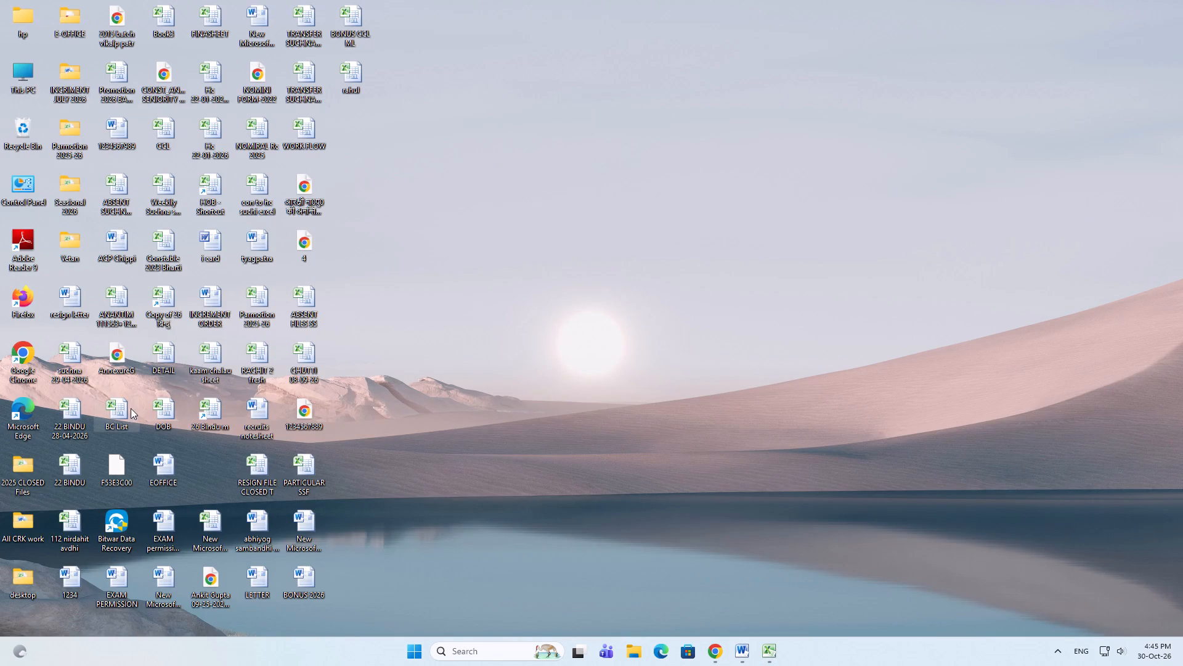
{"action": "double_click", "coordinate": [160, 405]}
{"action": "left_click", "coordinate": [165, 228]}
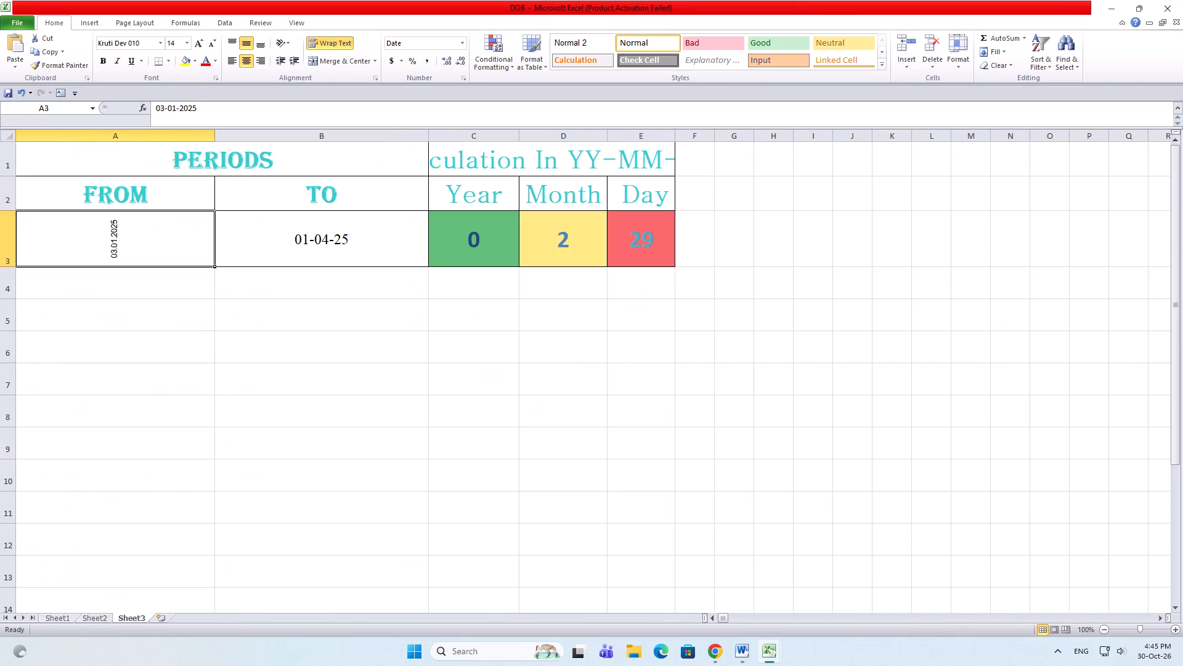
{"action": "type", "text": "16"}
{"action": "type", "text": "-11-2025"}
{"action": "key", "text": "Tab"}
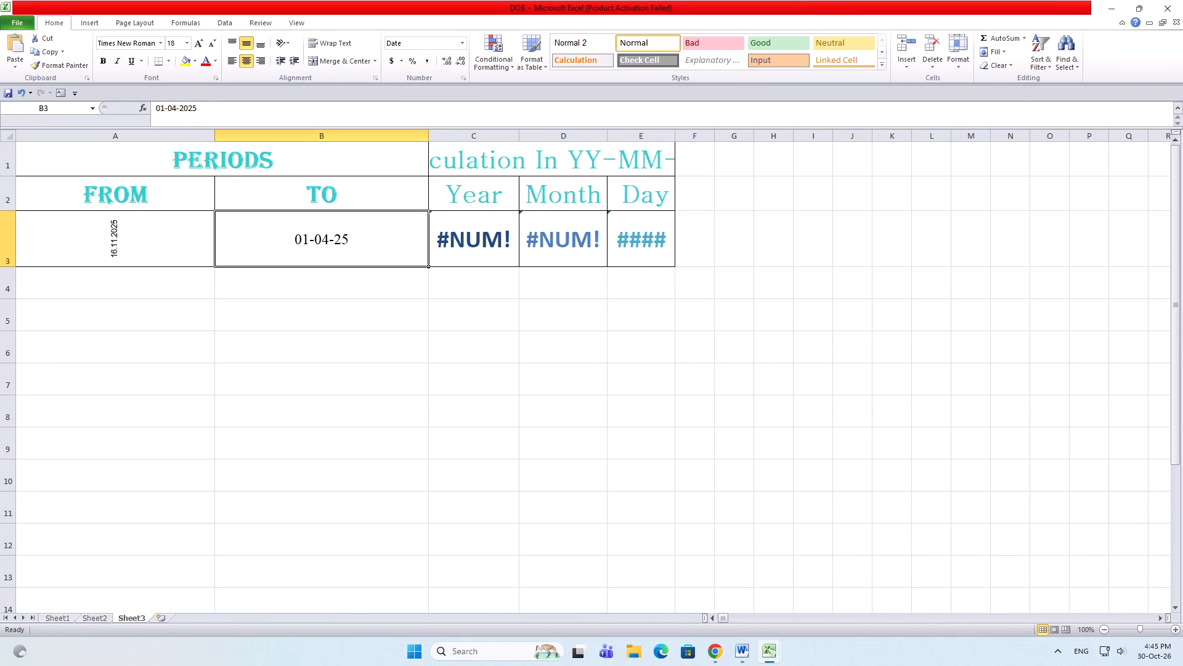
{"action": "type", "text": "31"}
{"action": "key", "text": "minus"}
{"action": "type", "text": "03-2026"}
{"action": "key", "text": "Tab"}
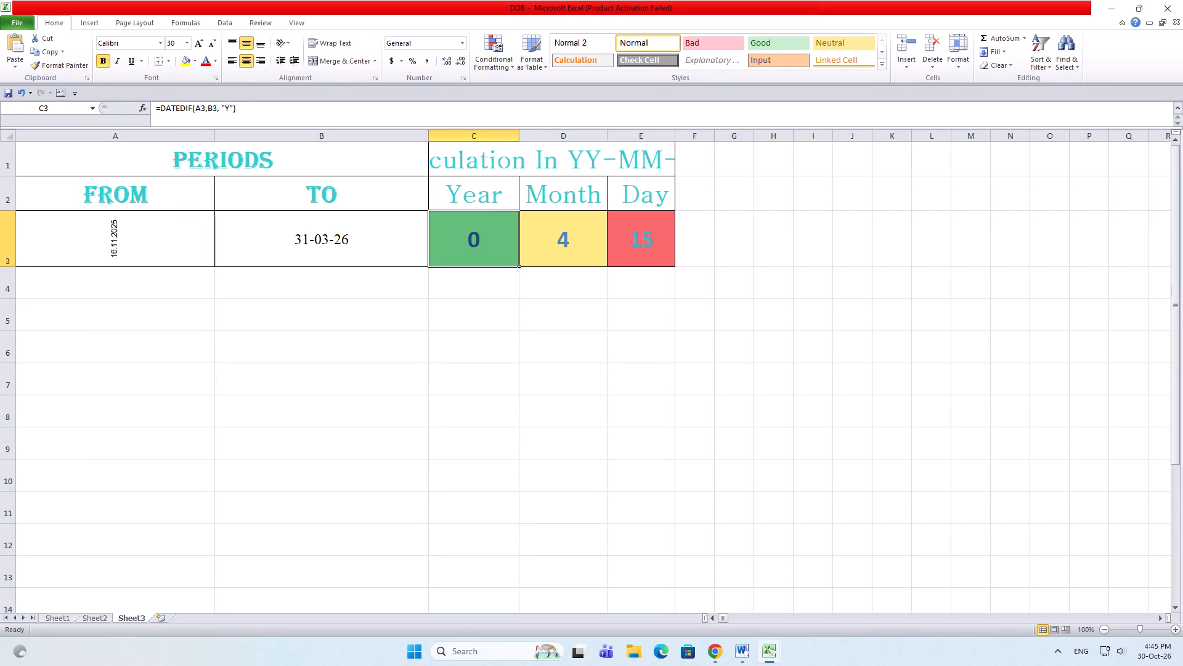
Copy the badge number, PNO and name from BONUS CCL ML row 209 into the fourth Word row below serial 165, at font size 12.
{"action": "key", "text": "alt+Tab"}
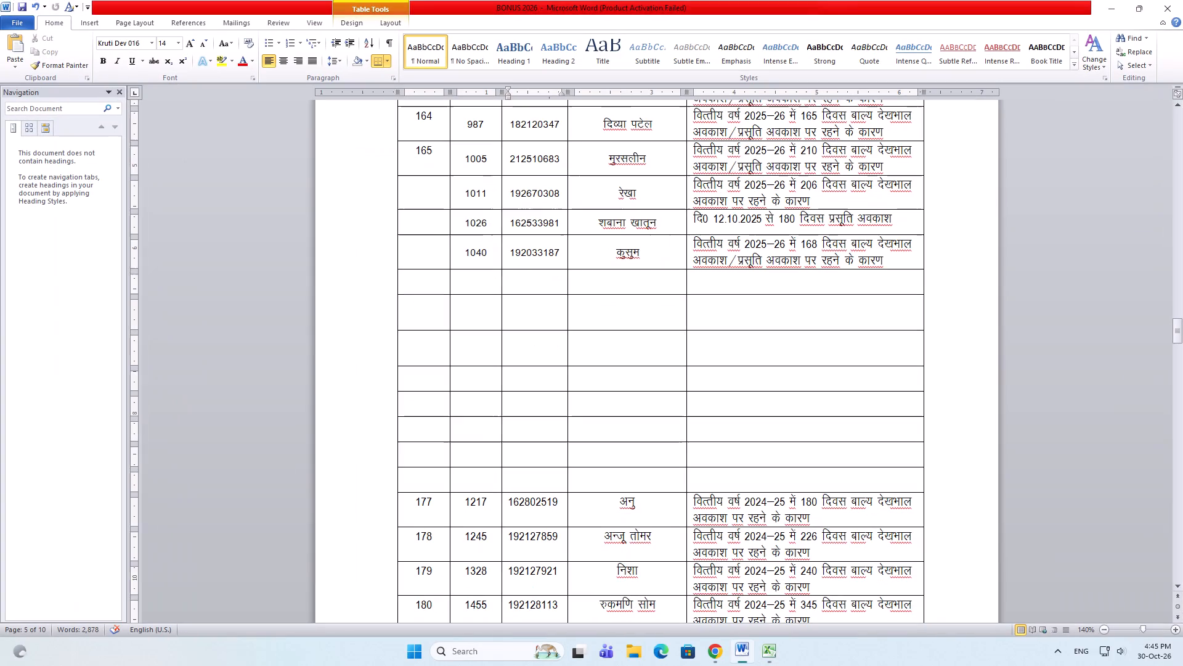
{"action": "left_click", "coordinate": [478, 274]}
{"action": "key", "text": "alt+Tab"}
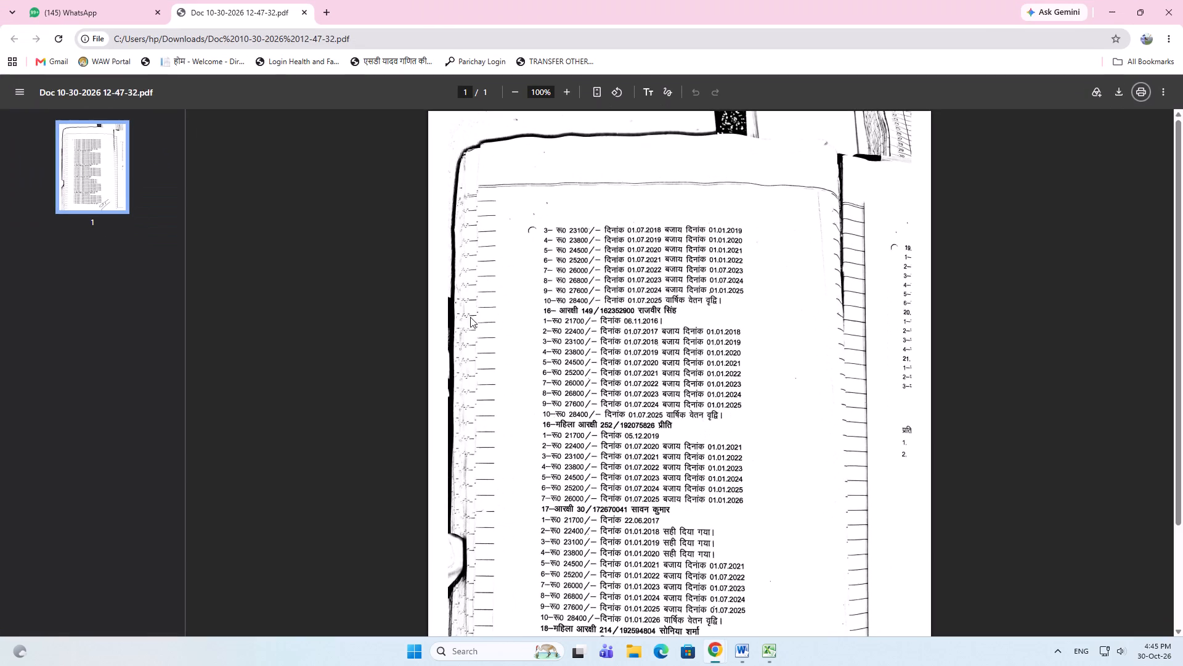
{"action": "left_click", "coordinate": [1182, 0]}
{"action": "key", "text": "alt+Tab"}
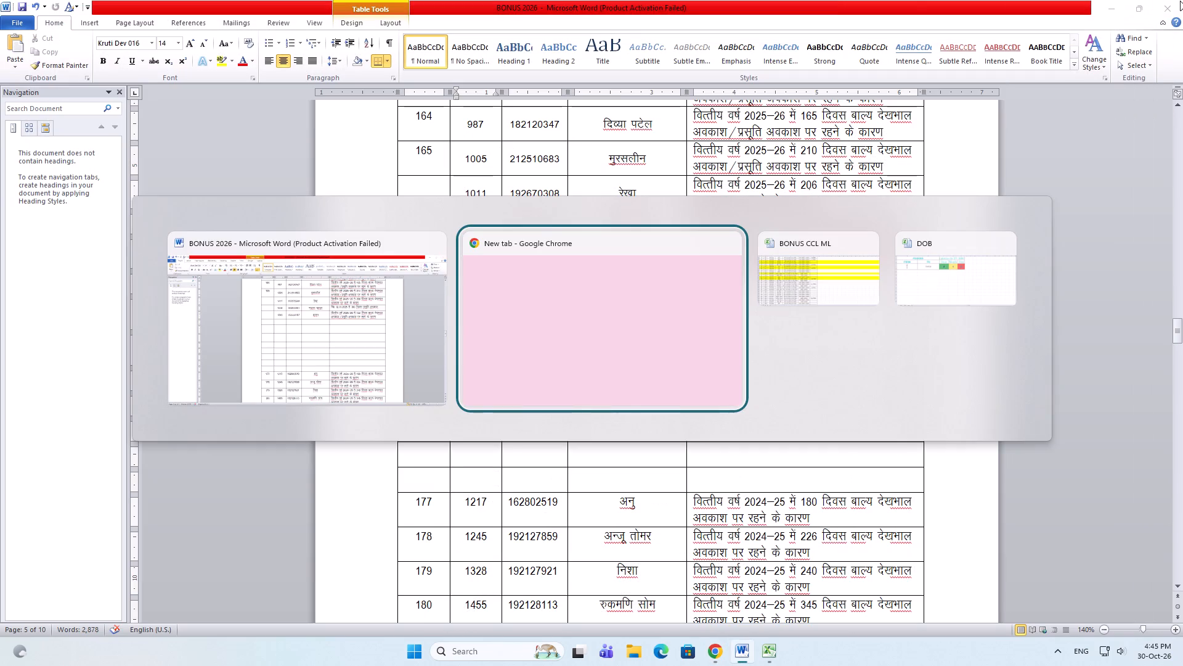
{"action": "key", "text": "alt+Tab"}
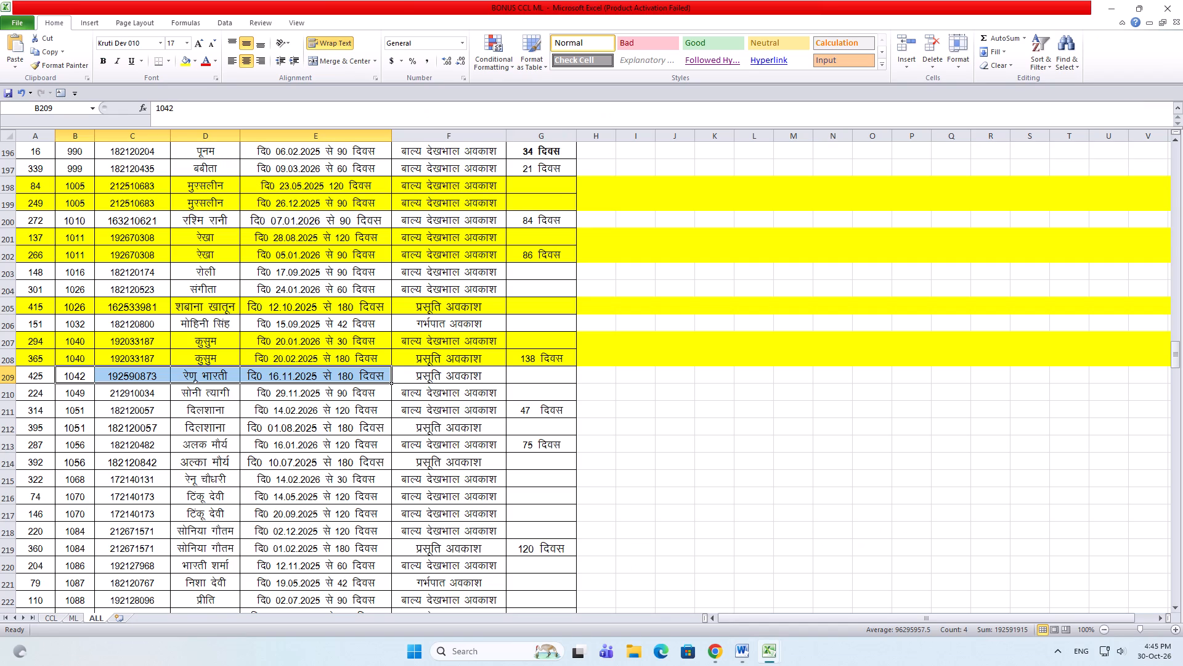
{"action": "left_click_drag", "start_coordinate": [66, 371], "coordinate": [92, 371]}
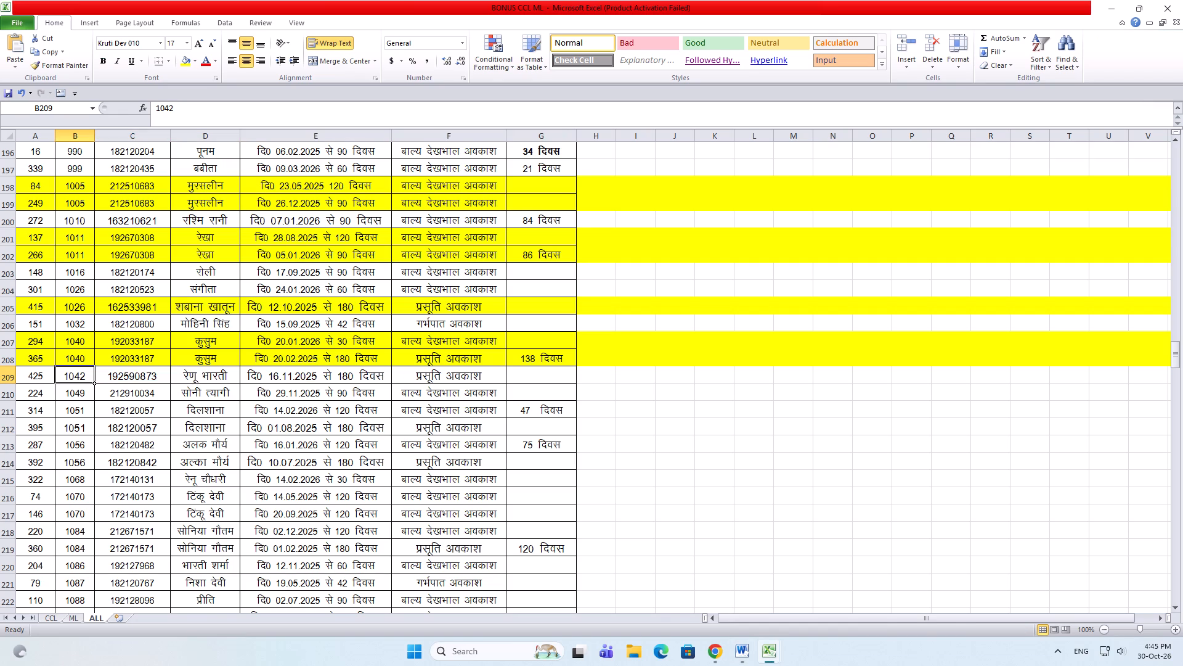
{"action": "left_click_drag", "start_coordinate": [92, 371], "coordinate": [189, 374]}
{"action": "key", "text": "ctrl+c"}
{"action": "key", "text": "alt+Tab"}
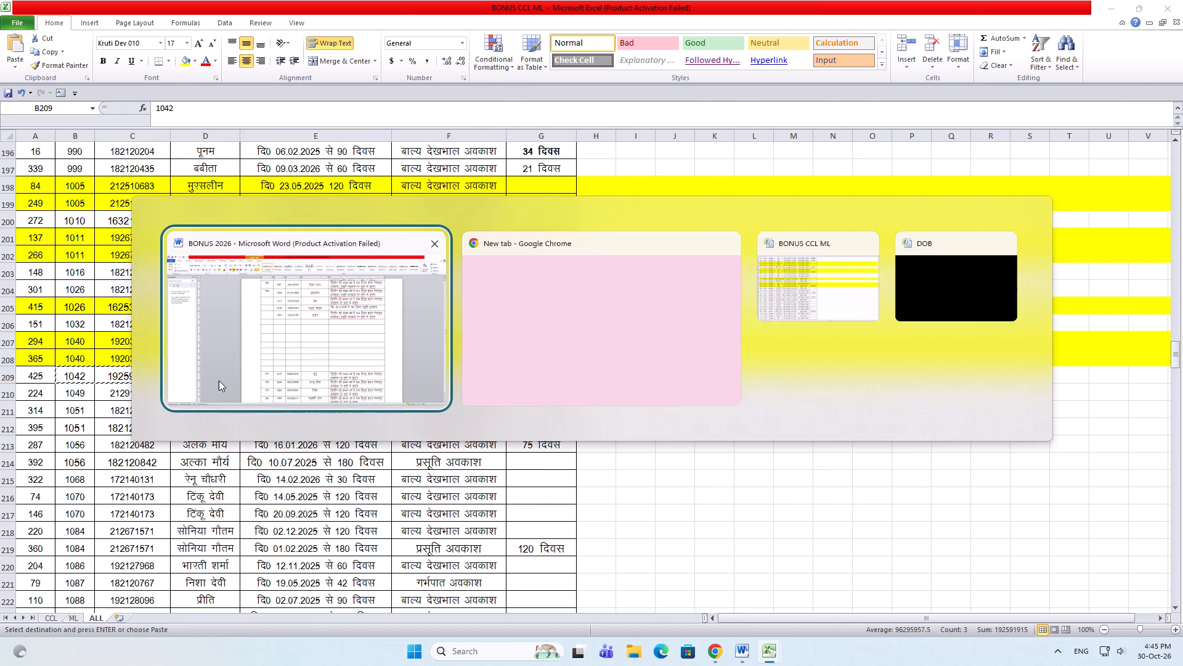
{"action": "left_click_drag", "start_coordinate": [470, 278], "coordinate": [642, 284]}
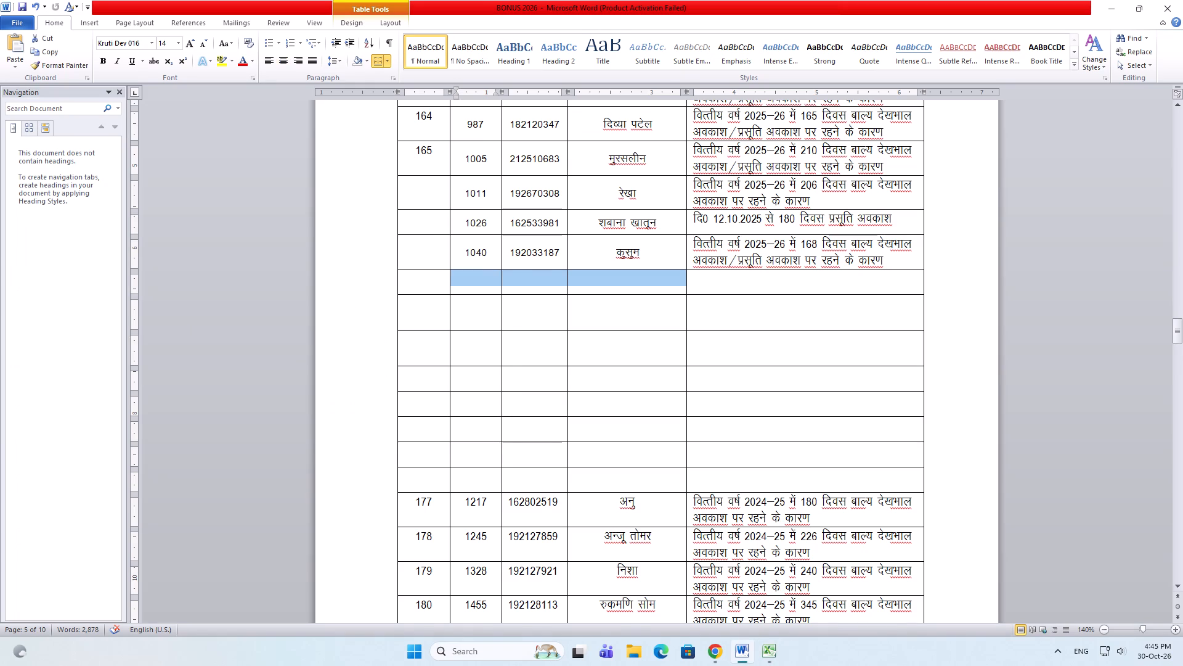
{"action": "key", "text": "ctrl+v"}
{"action": "double_click", "coordinate": [200, 49]}
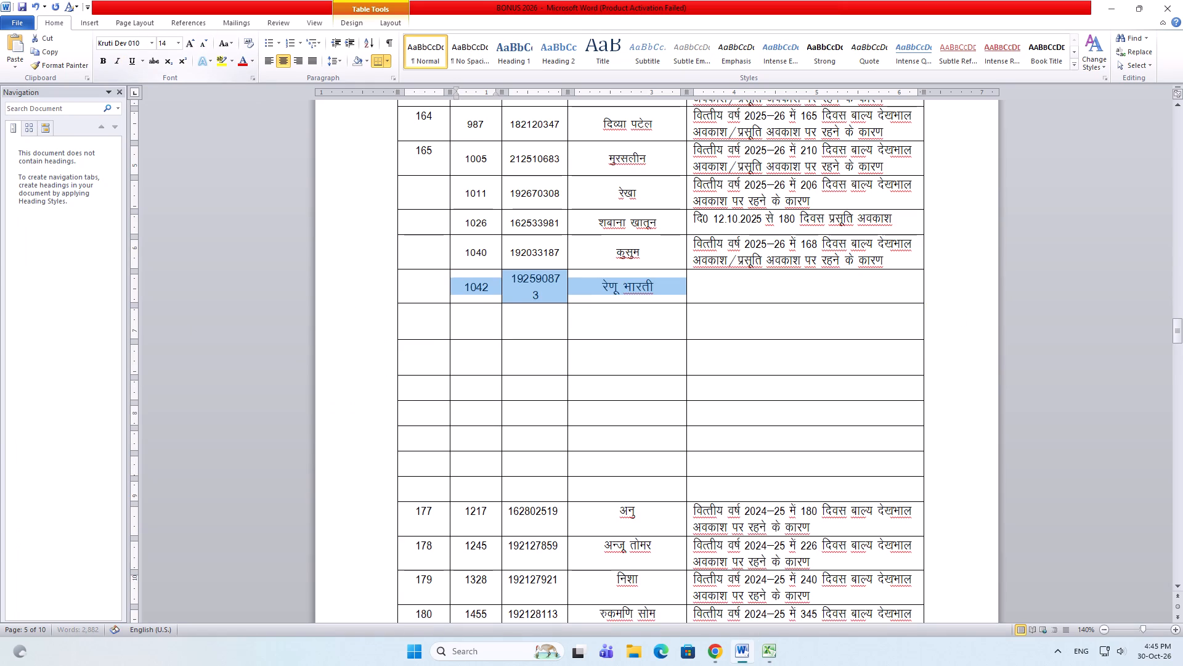
{"action": "left_click", "coordinate": [204, 43]}
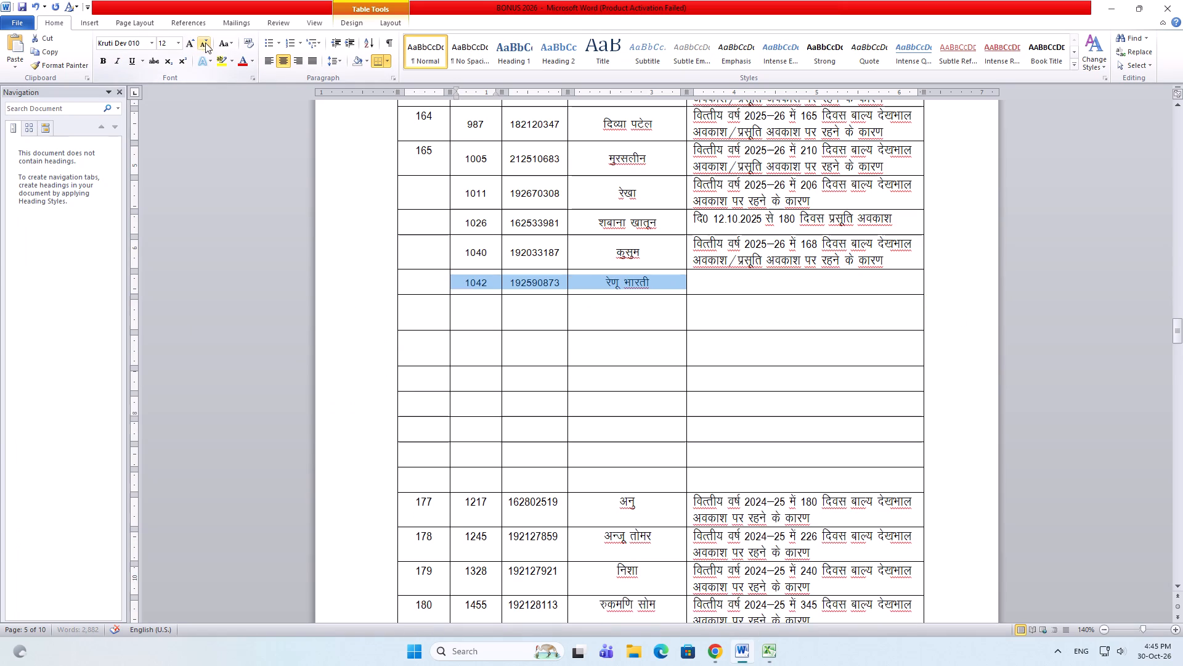
{"action": "left_click_drag", "start_coordinate": [898, 215], "coordinate": [714, 221]}
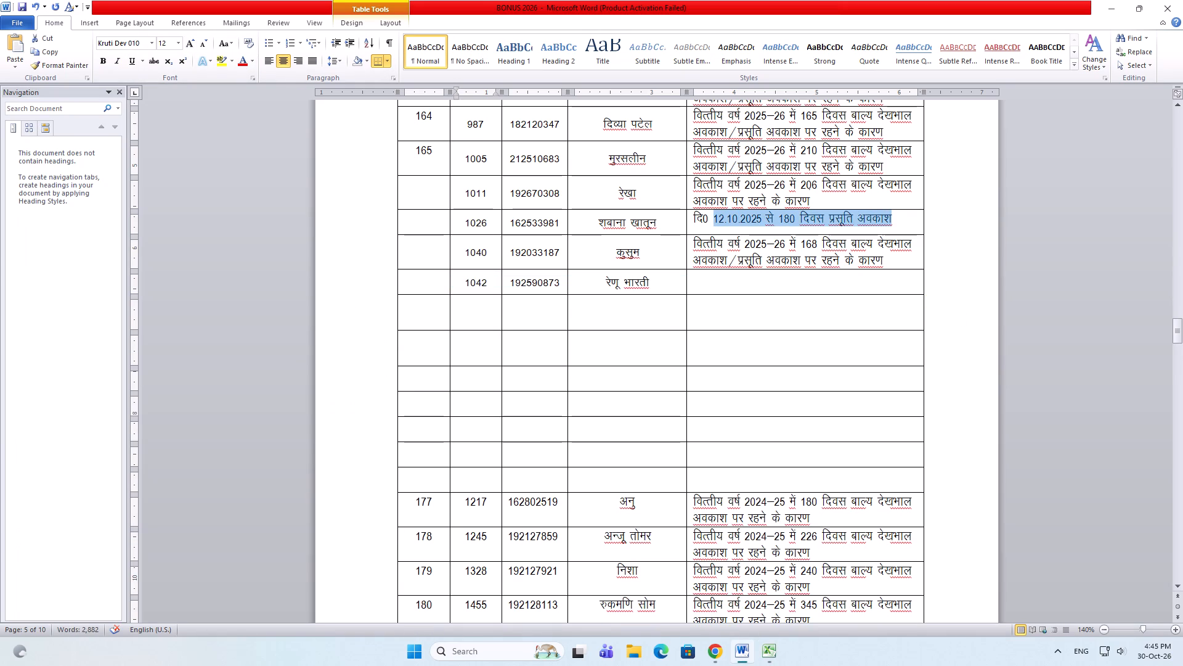
{"action": "left_click_drag", "start_coordinate": [714, 221], "coordinate": [689, 213]}
{"action": "key", "text": "ctrl+c"}
{"action": "left_click", "coordinate": [745, 279]}
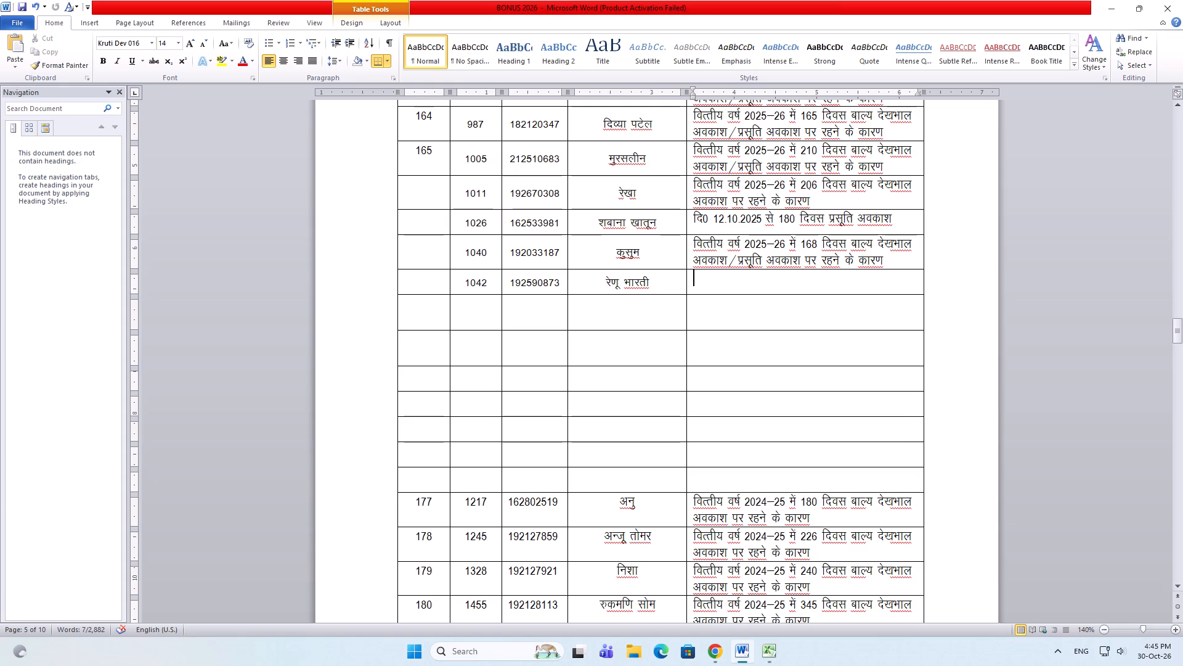
{"action": "key", "text": "ctrl+v"}
{"action": "left_click_drag", "start_coordinate": [714, 279], "coordinate": [726, 279]}
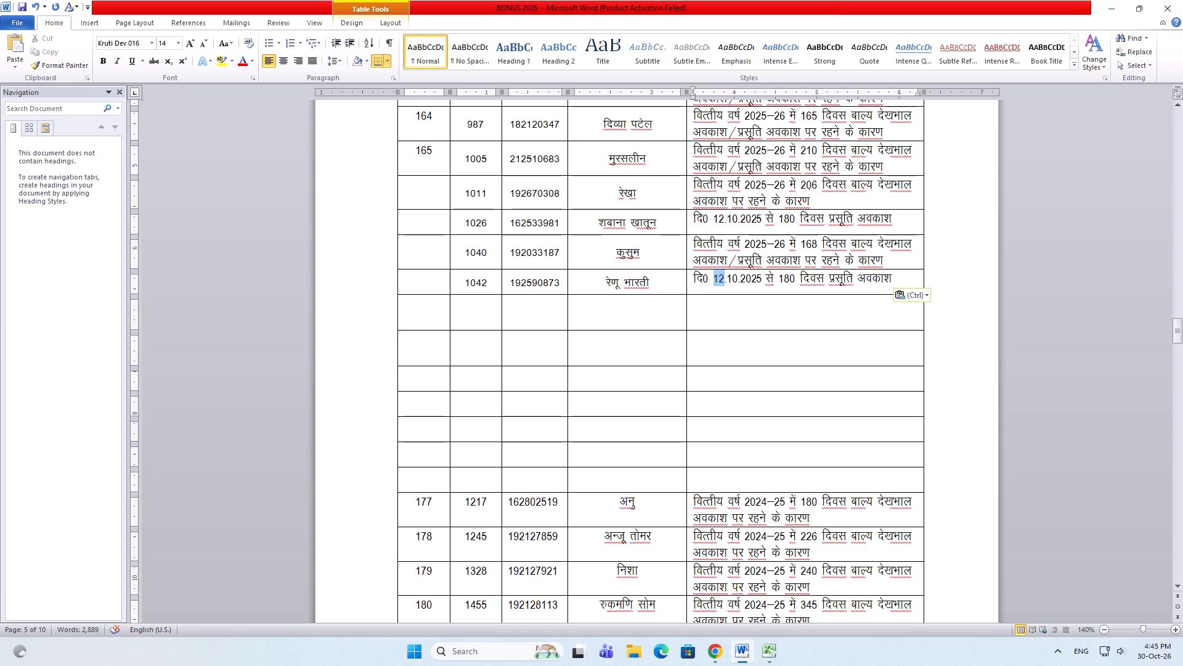
{"action": "left_click_drag", "start_coordinate": [726, 279], "coordinate": [734, 279]}
{"action": "type", "text": "16-11"}
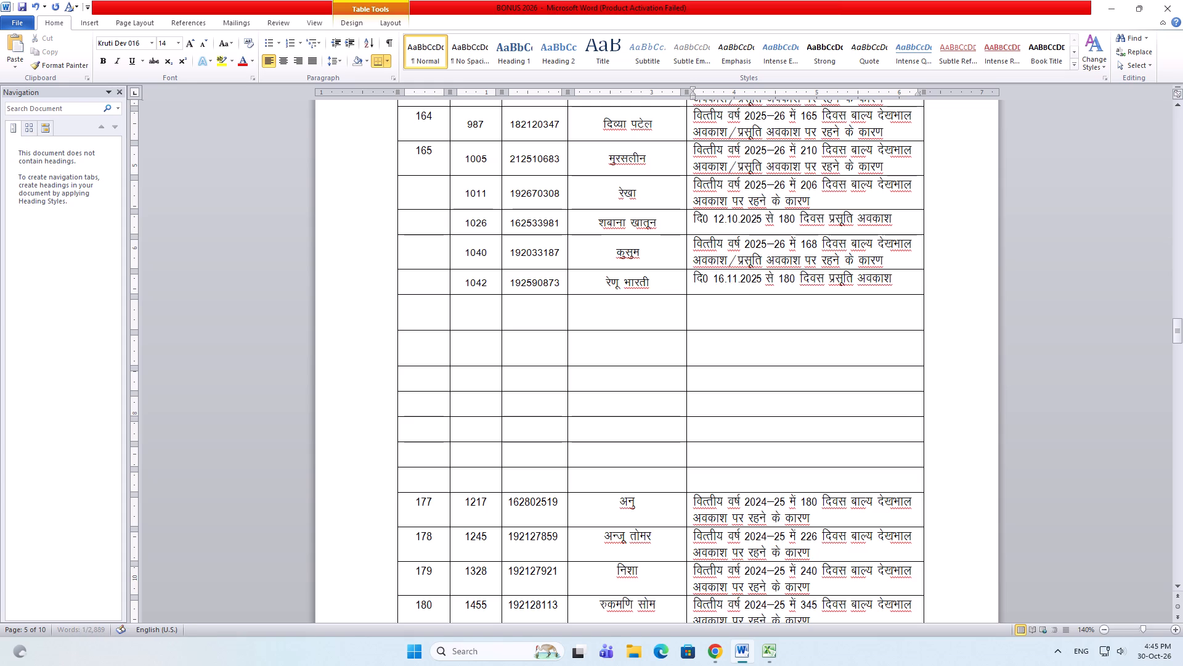
{"action": "key", "text": "ctrl+s"}
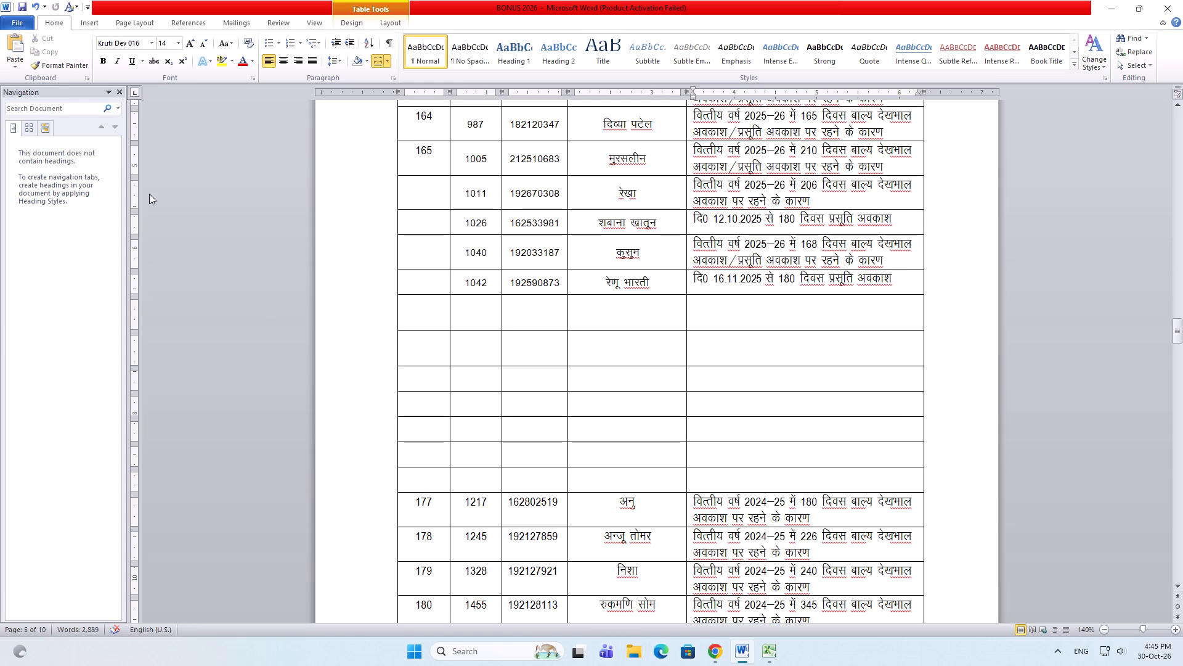
Switch to the BONUS CCL ML workbook, fill row 209 with yellow and save the workbook.
{"action": "key", "text": "alt+Tab"}
{"action": "key", "text": "alt+Tab"}
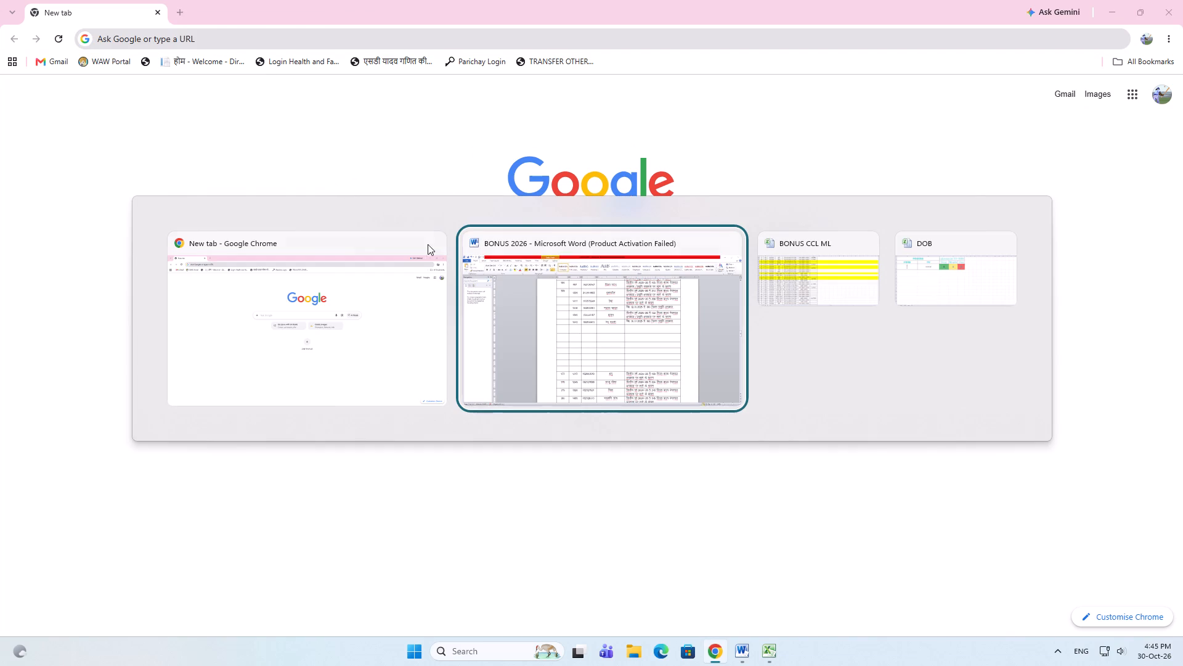
{"action": "left_click", "coordinate": [312, 253], "text": "alt"}
{"action": "key", "text": "alt+Tab"}
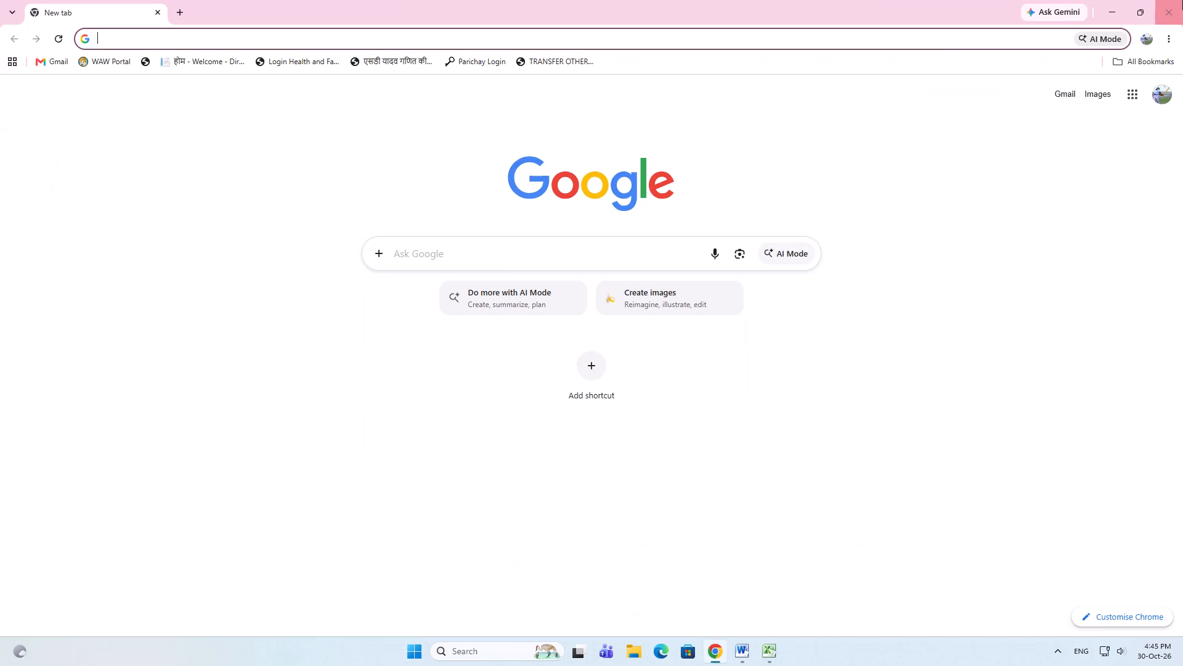
{"action": "left_click", "coordinate": [1182, 0]}
{"action": "key", "text": "alt+Tab"}
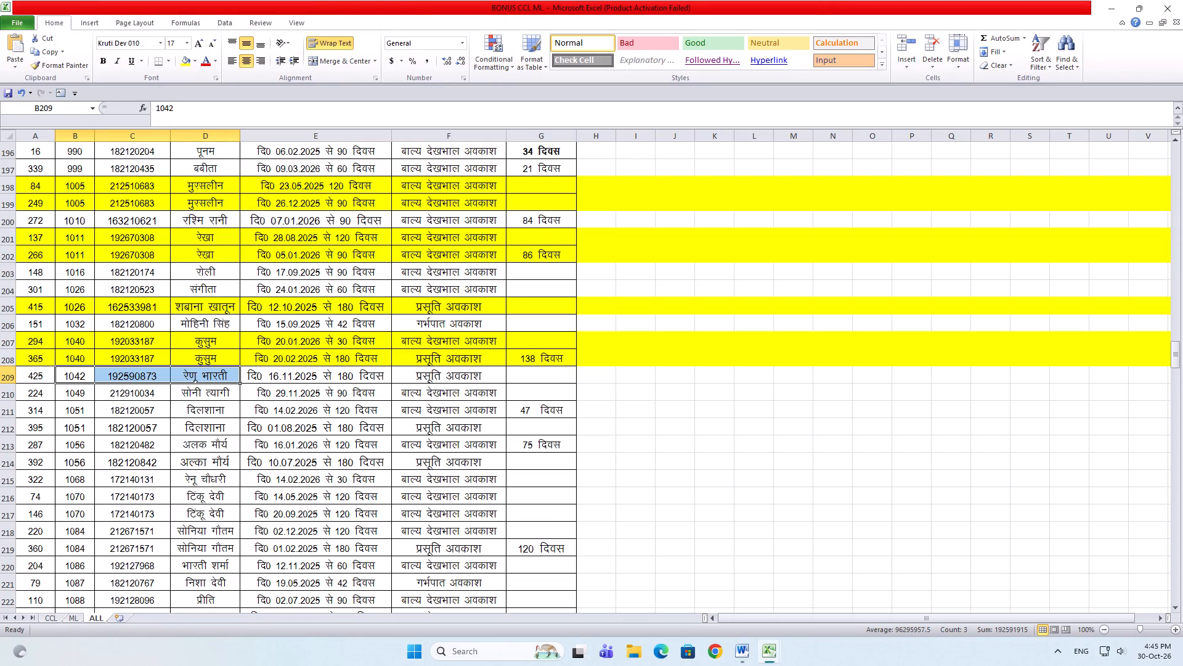
{"action": "left_click", "coordinate": [8, 374]}
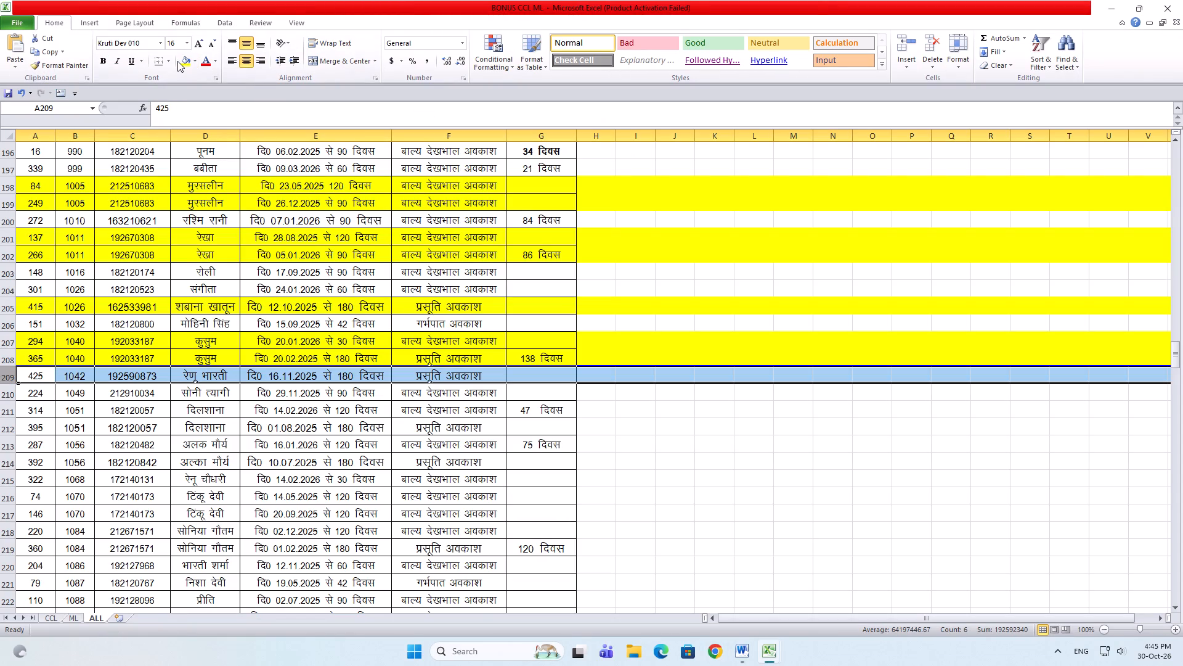
{"action": "left_click", "coordinate": [177, 61]}
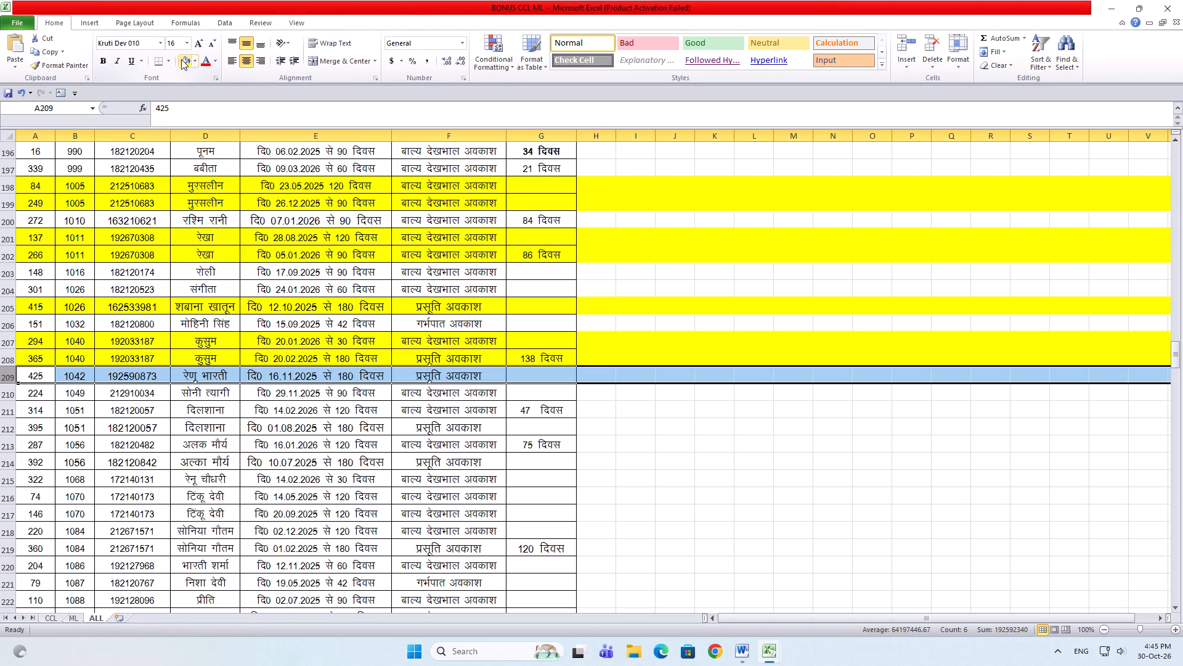
{"action": "left_click", "coordinate": [182, 59]}
{"action": "left_click", "coordinate": [184, 420]}
{"action": "key", "text": "ctrl+s"}
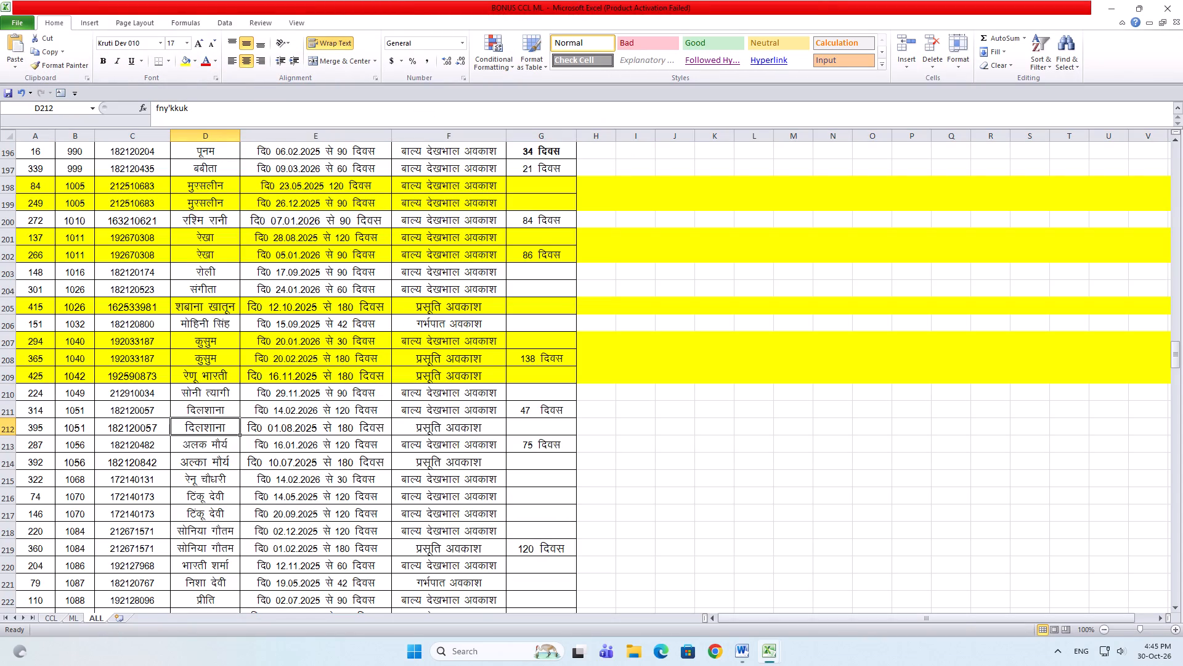
{"action": "key", "text": "ctrl+s"}
Copy the badge number, PNO and name from workbook row 211 into the fifth Word row below serial 165, at font size 12.
{"action": "left_click", "coordinate": [9, 392]}
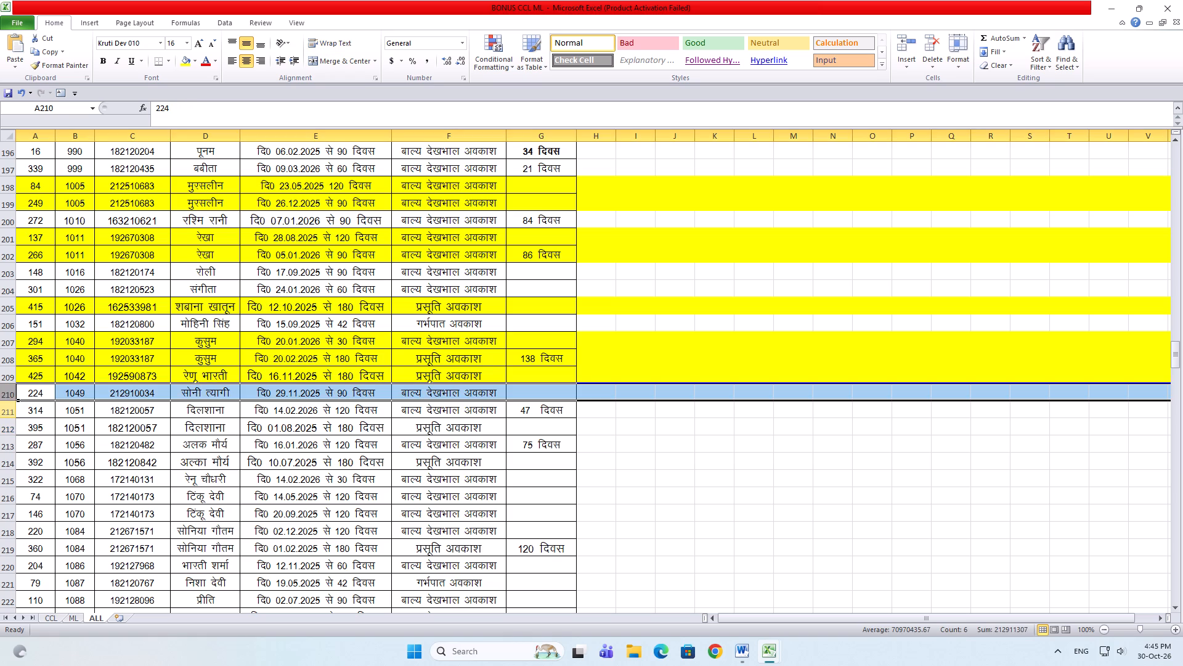
{"action": "left_click_drag", "start_coordinate": [6, 409], "coordinate": [7, 425]}
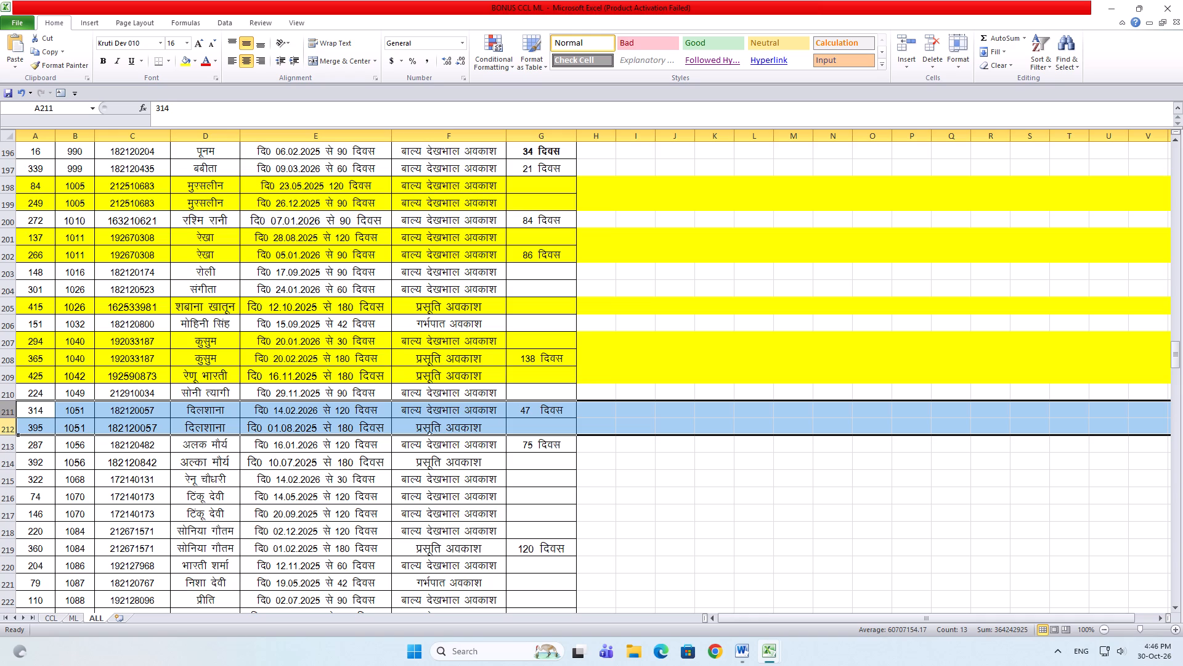
{"action": "left_click_drag", "start_coordinate": [65, 411], "coordinate": [201, 413]}
{"action": "key", "text": "ctrl+c"}
{"action": "key", "text": "alt+Tab"}
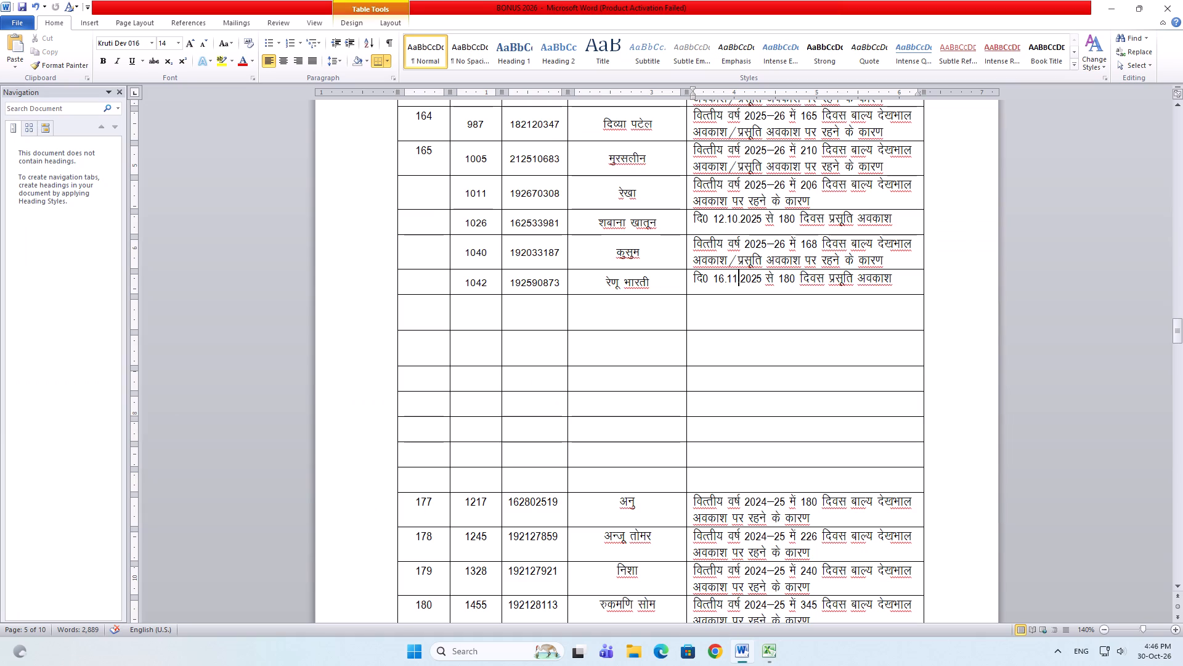
{"action": "left_click_drag", "start_coordinate": [487, 305], "coordinate": [667, 316]}
{"action": "key", "text": "ctrl+v"}
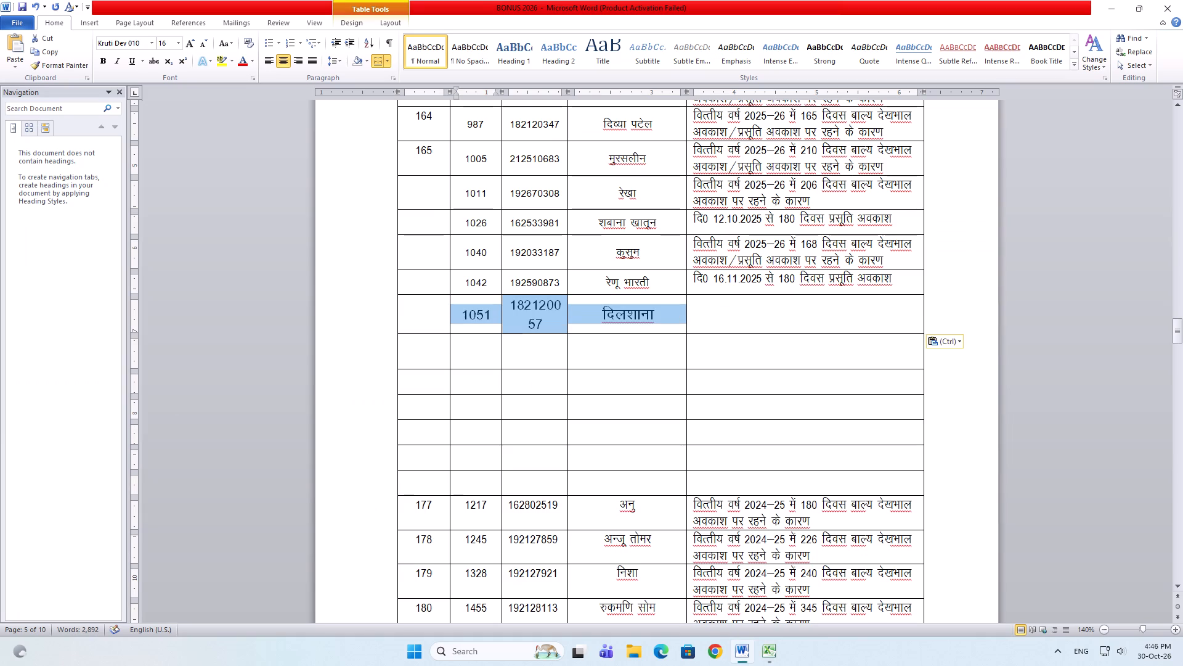
{"action": "double_click", "coordinate": [204, 43]}
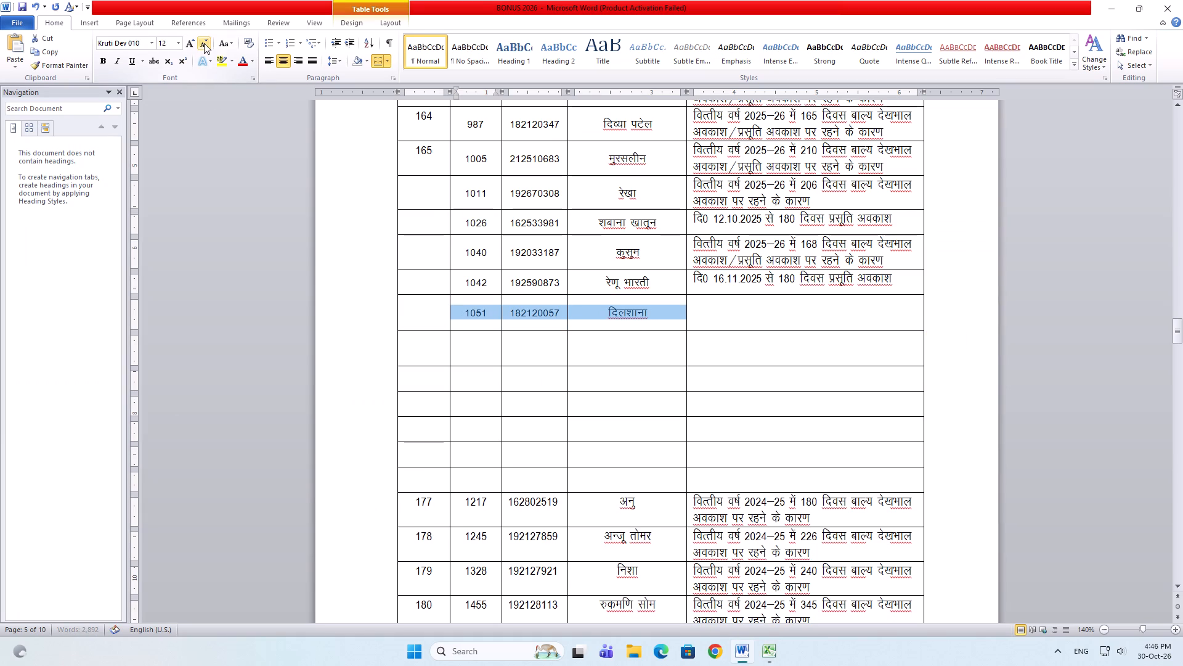
{"action": "left_click_drag", "start_coordinate": [887, 259], "coordinate": [704, 237]}
{"action": "key", "text": "ctrl+c"}
{"action": "left_click", "coordinate": [720, 300]}
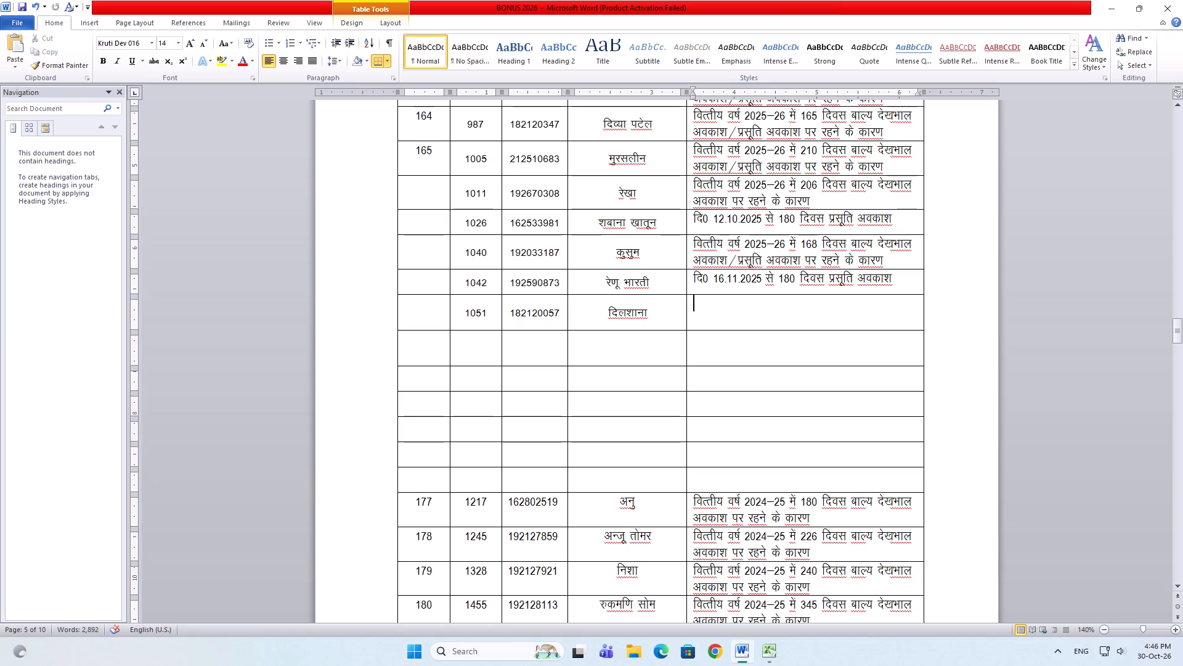
{"action": "key", "text": "ctrl+v"}
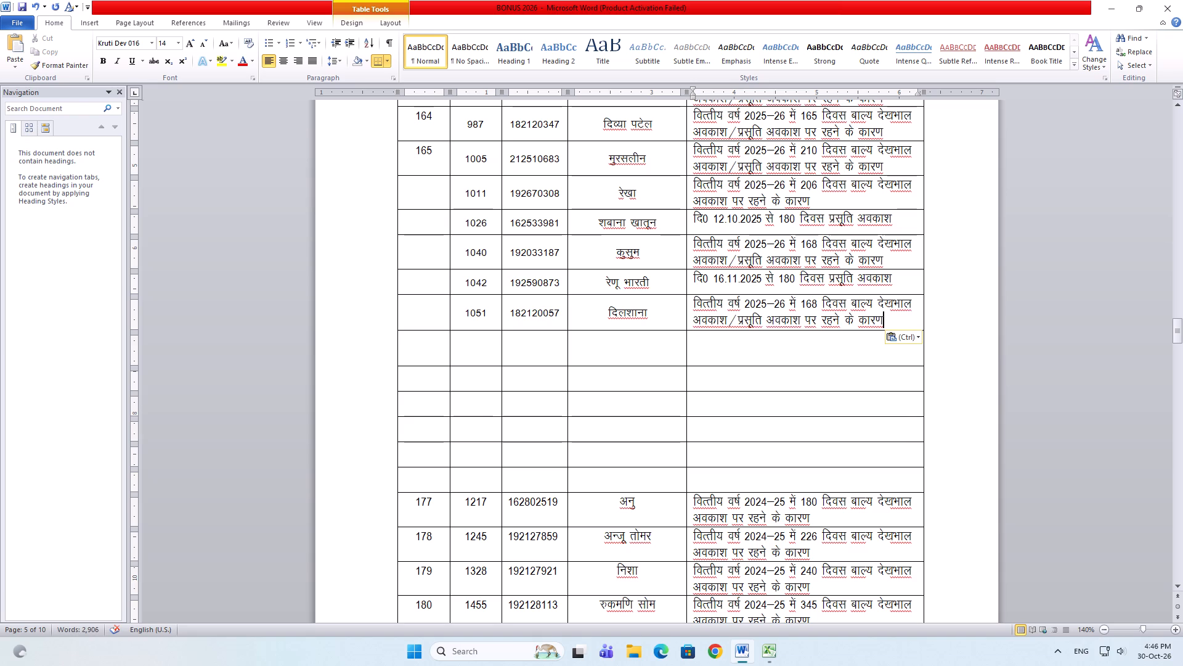
{"action": "left_click_drag", "start_coordinate": [802, 302], "coordinate": [816, 300]}
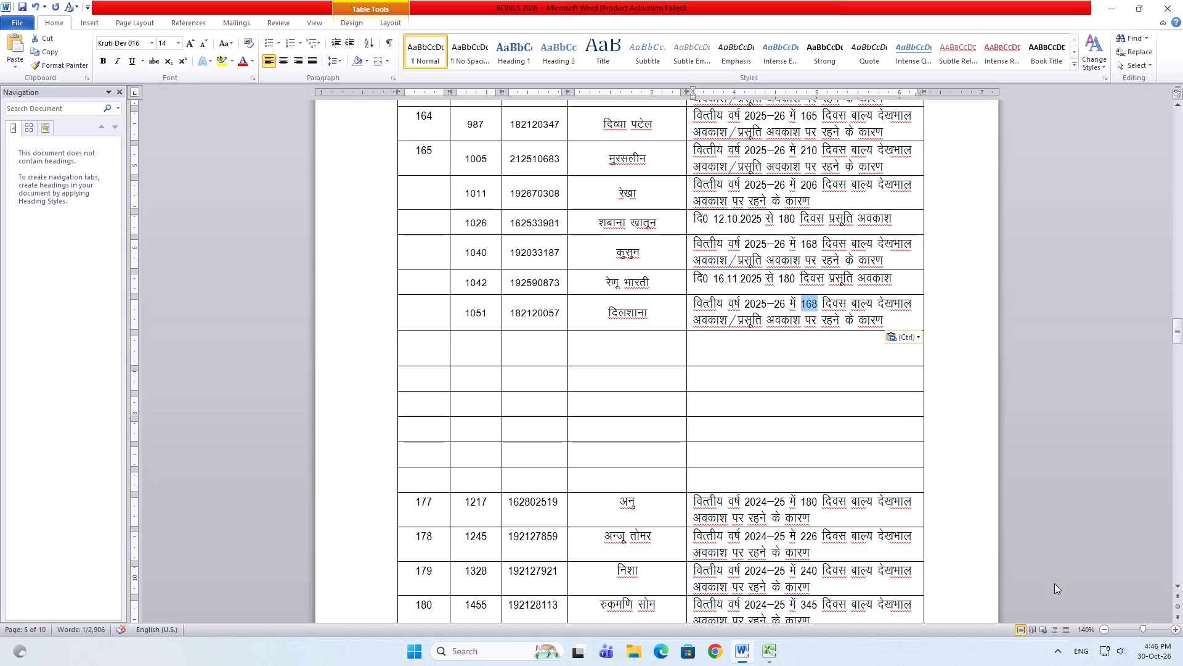
{"action": "type", "text": "227"}
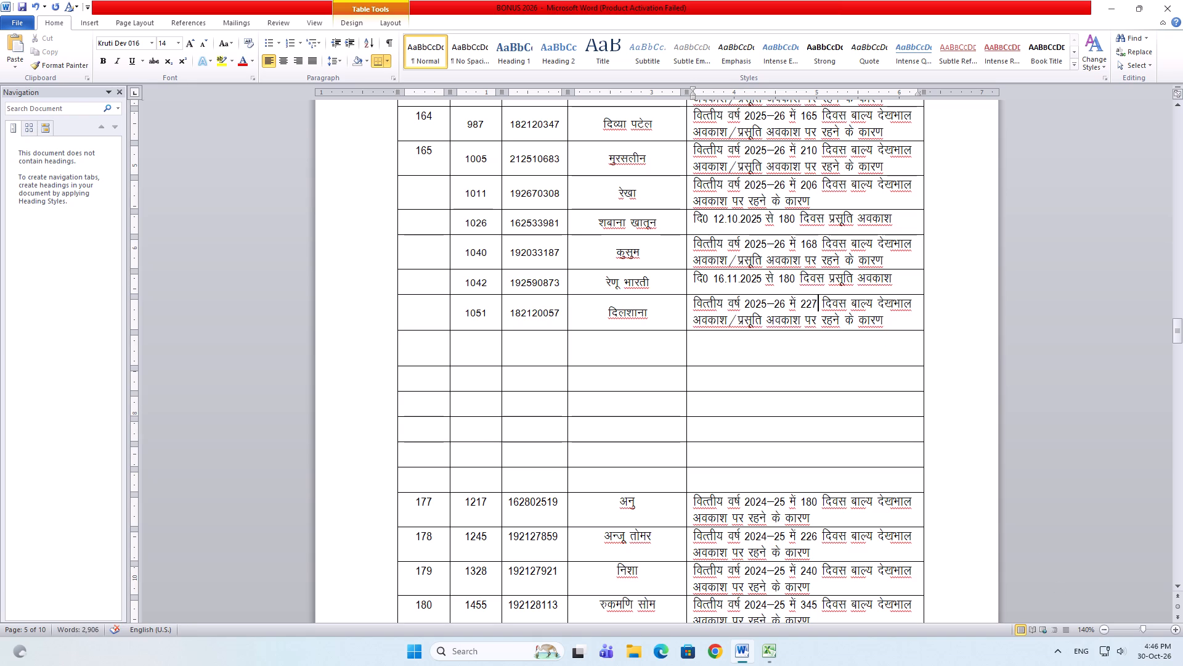
Switch to the BONUS CCL ML workbook, fill rows 211 and 212 with yellow and save the workbook.
{"action": "key", "text": "alt+Tab"}
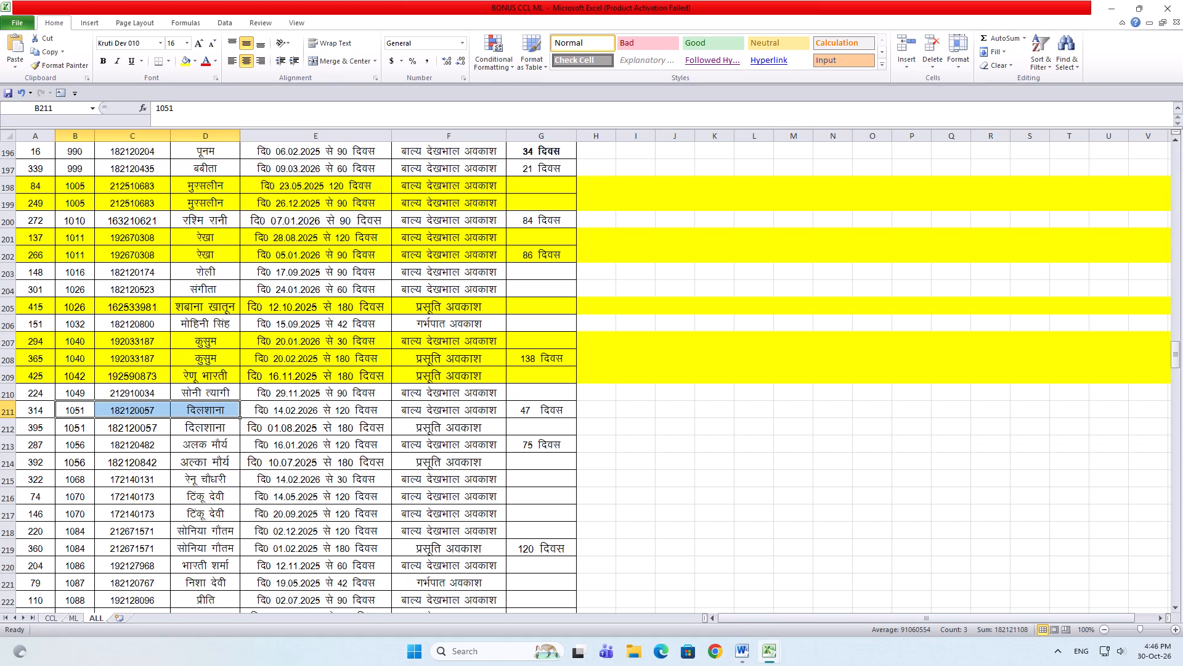
{"action": "left_click_drag", "start_coordinate": [8, 408], "coordinate": [7, 419]}
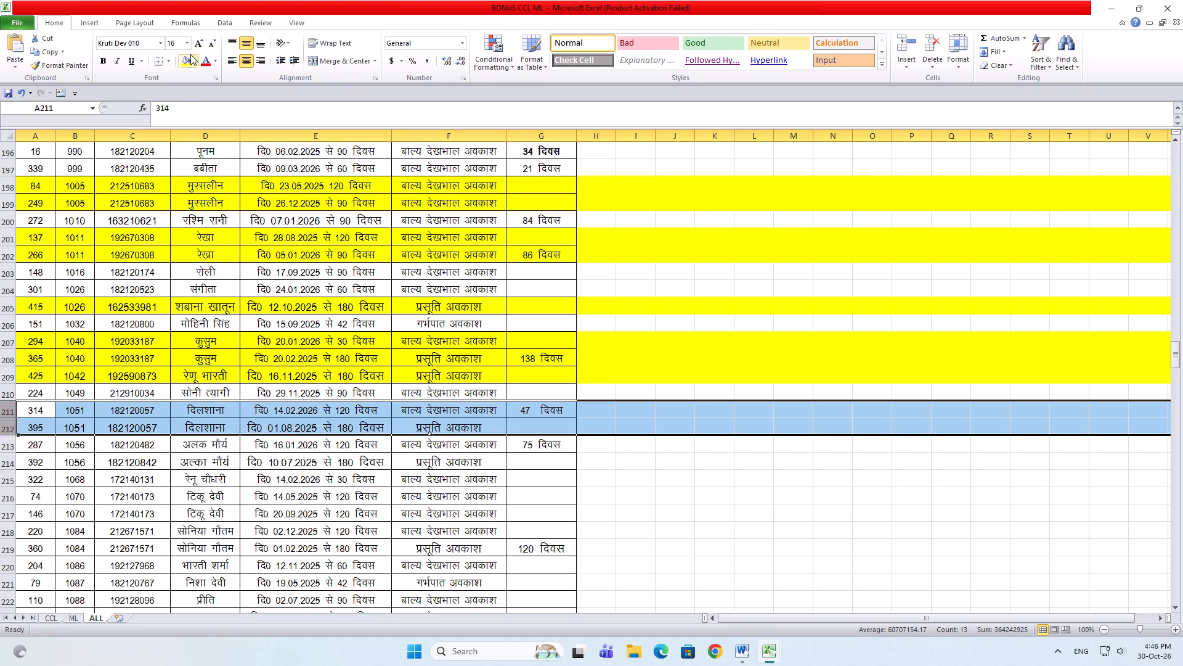
{"action": "left_click", "coordinate": [184, 55]}
{"action": "left_click", "coordinate": [212, 369]}
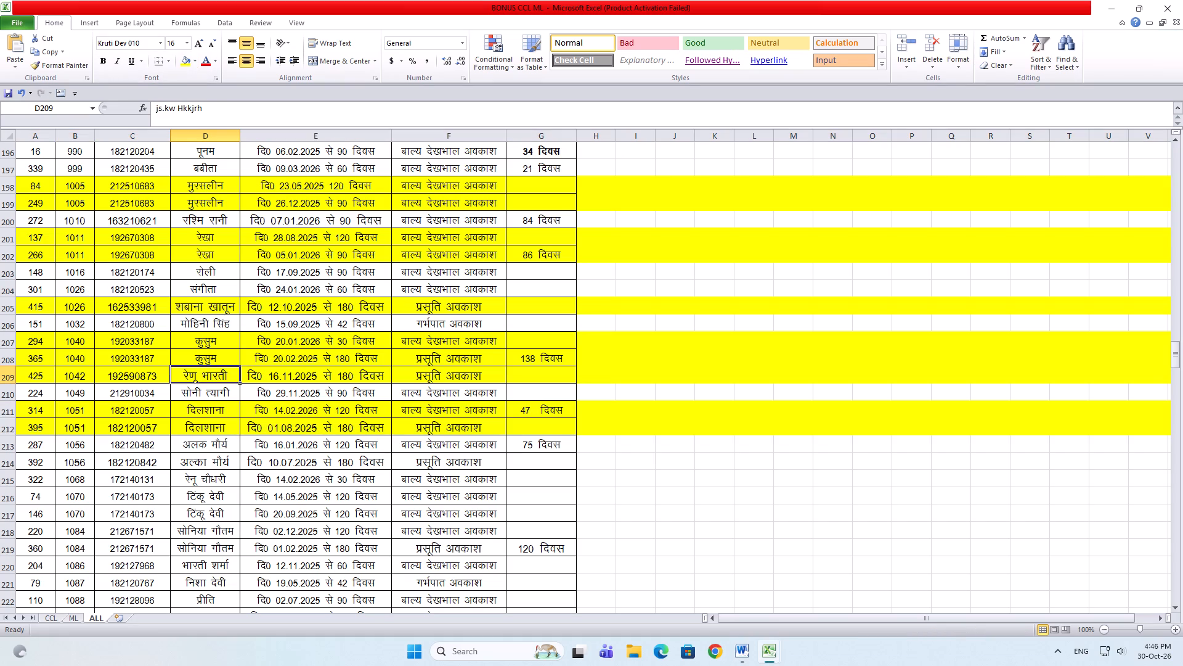
{"action": "key", "text": "ctrl+s"}
Copy the badge number, PNO and name from workbook row 213 into the sixth Word row below serial 165, at font size 12.
{"action": "scroll", "coordinate": [195, 343], "scroll_direction": "down", "scroll_amount": 3}
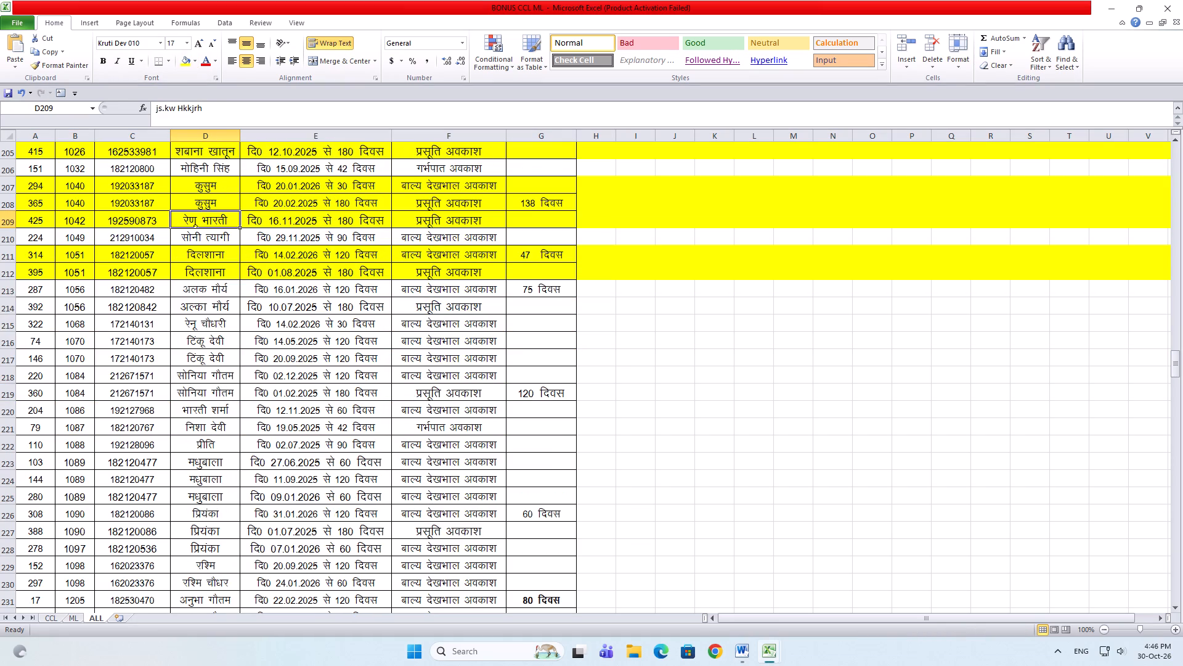
{"action": "left_click_drag", "start_coordinate": [7, 286], "coordinate": [6, 297]}
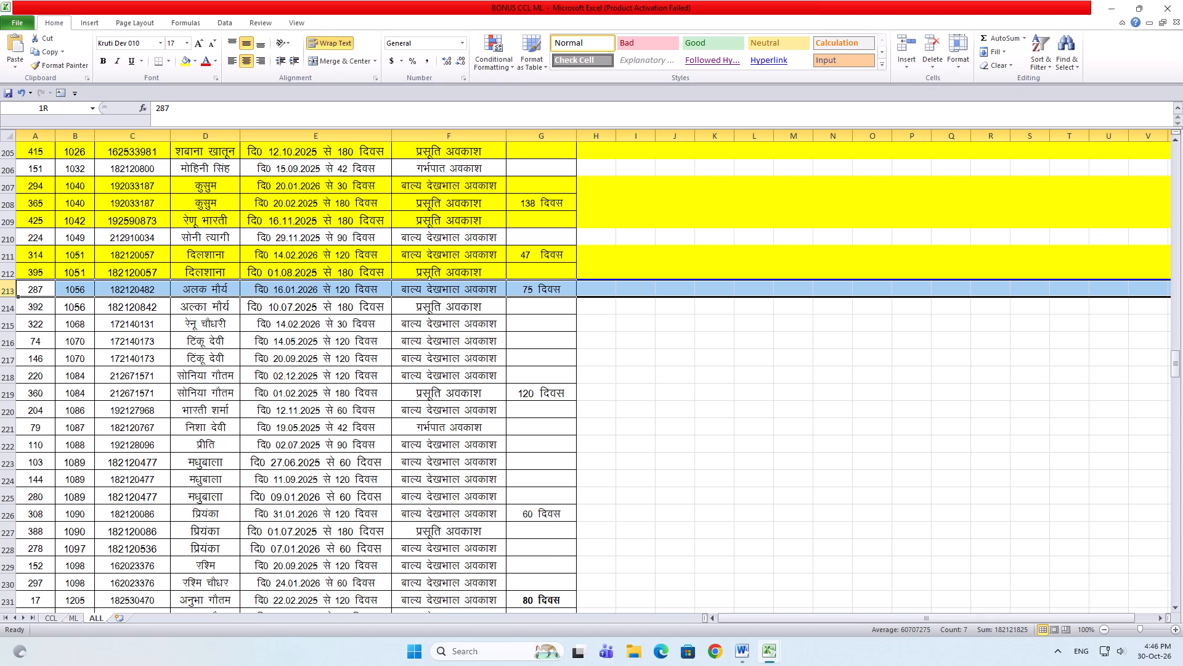
{"action": "left_click_drag", "start_coordinate": [6, 297], "coordinate": [4, 302]}
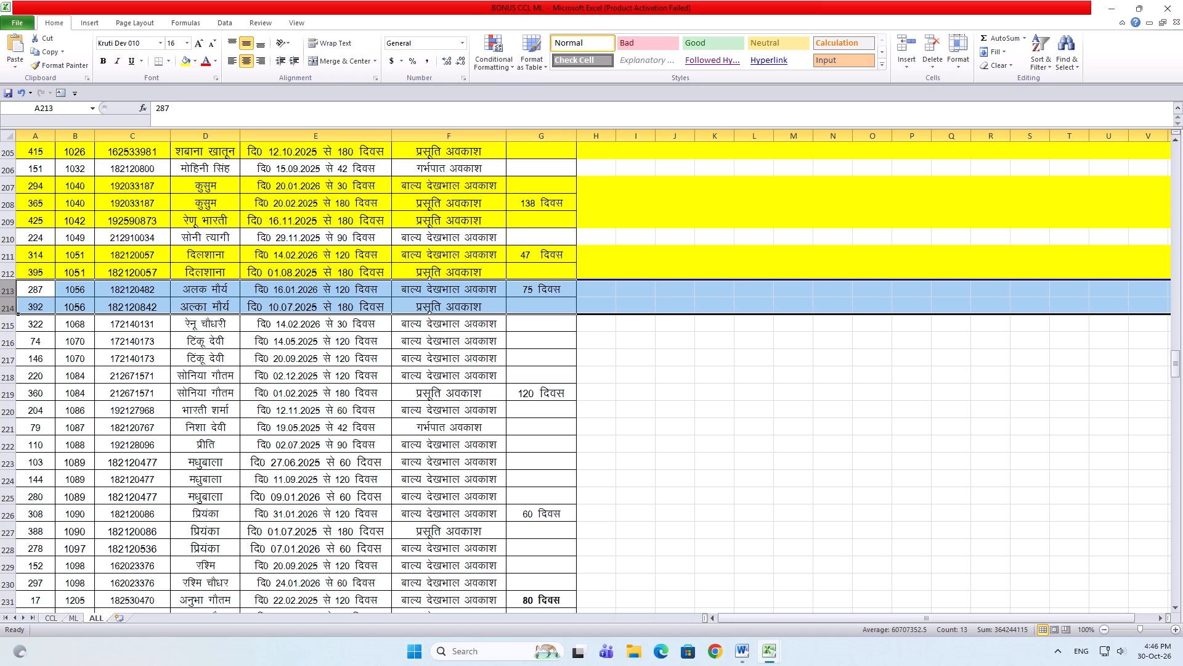
{"action": "left_click_drag", "start_coordinate": [78, 285], "coordinate": [79, 285]}
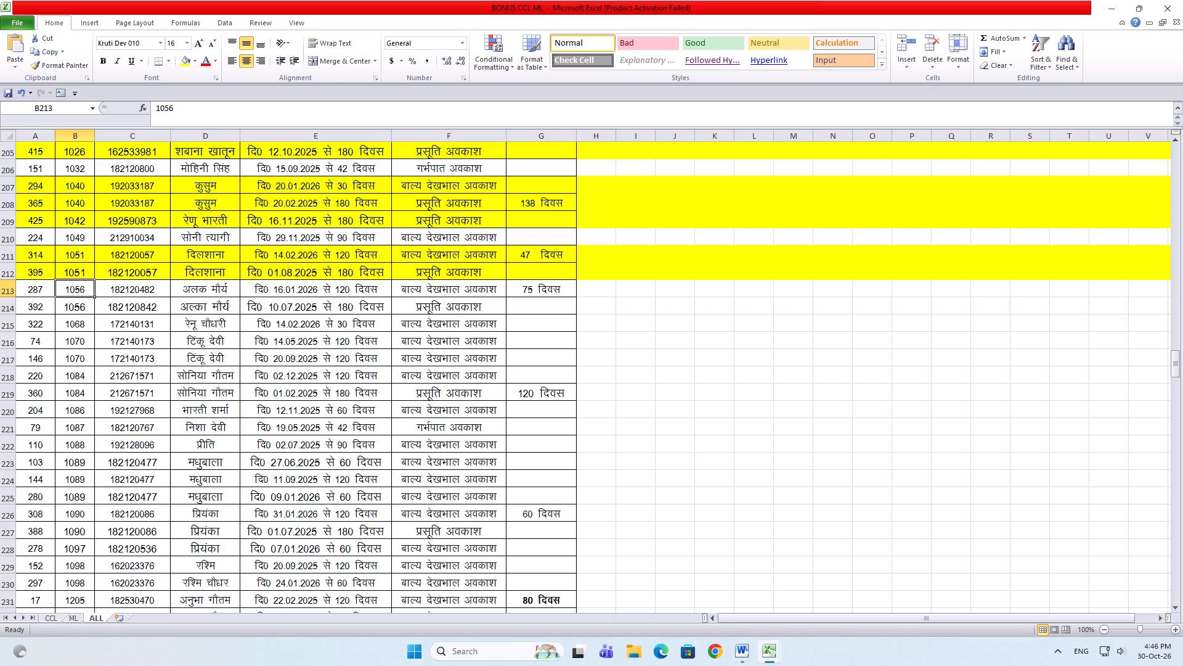
{"action": "left_click_drag", "start_coordinate": [79, 285], "coordinate": [225, 295]}
{"action": "key", "text": "ctrl+c"}
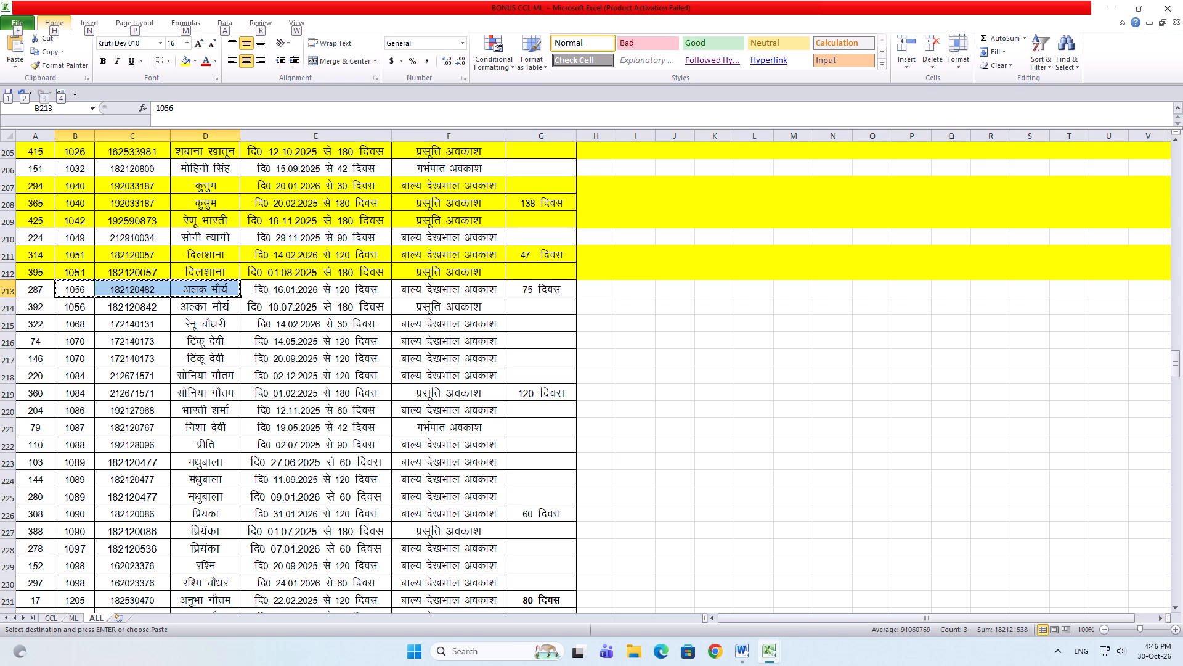
{"action": "key", "text": "alt+Tab"}
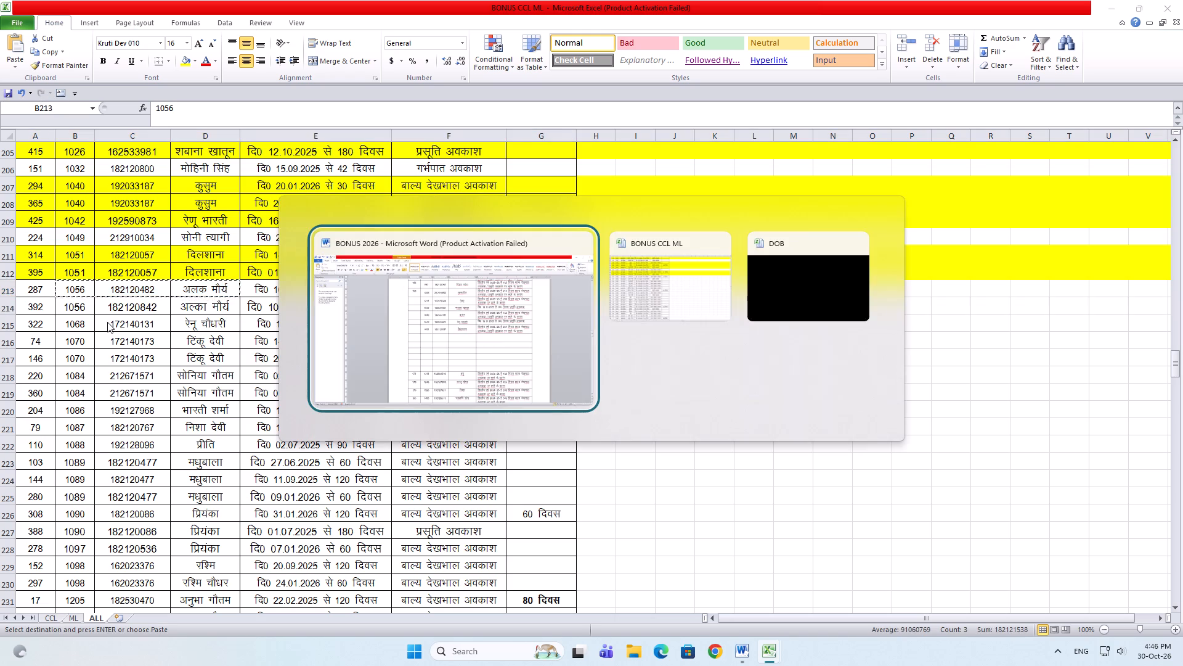
{"action": "left_click_drag", "start_coordinate": [479, 343], "coordinate": [609, 347]}
{"action": "key", "text": "ctrl+v"}
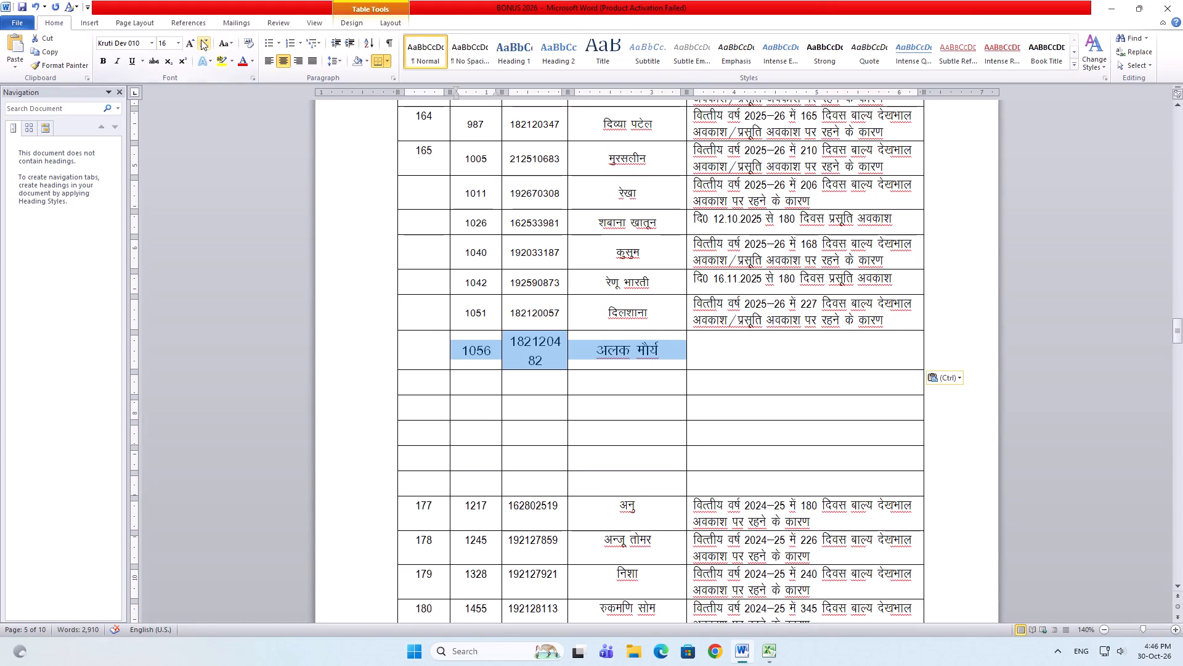
{"action": "double_click", "coordinate": [201, 39]}
{"action": "left_click", "coordinate": [694, 343]}
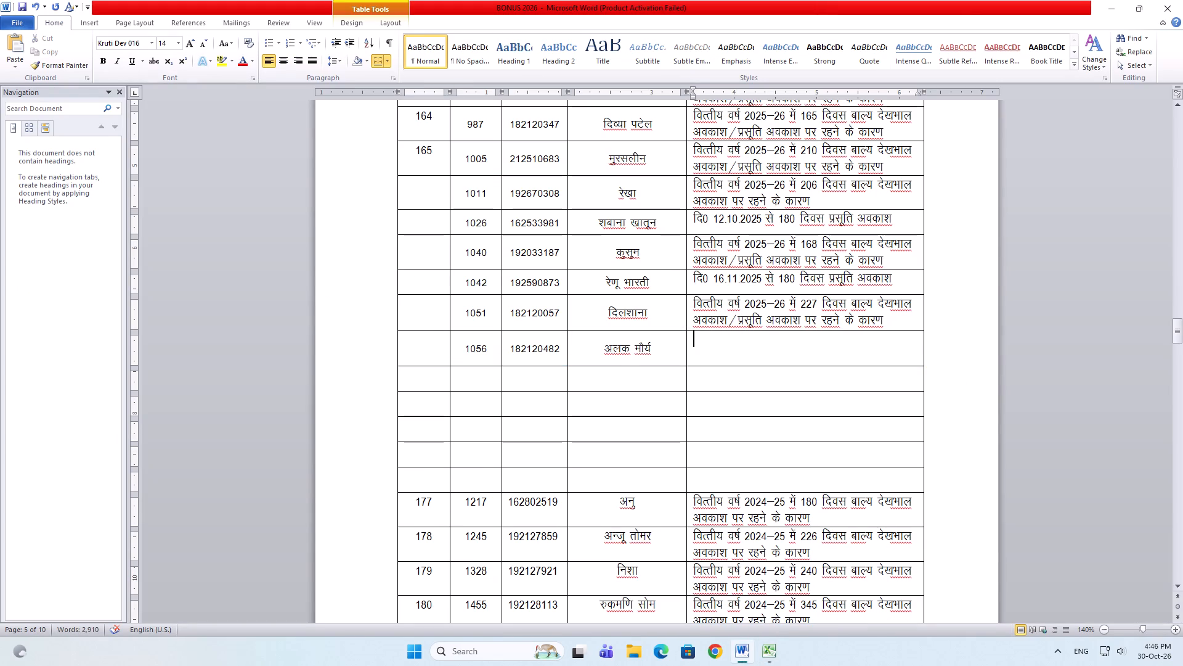
{"action": "left_click_drag", "start_coordinate": [894, 321], "coordinate": [700, 308]}
{"action": "key", "text": "ctrl+c"}
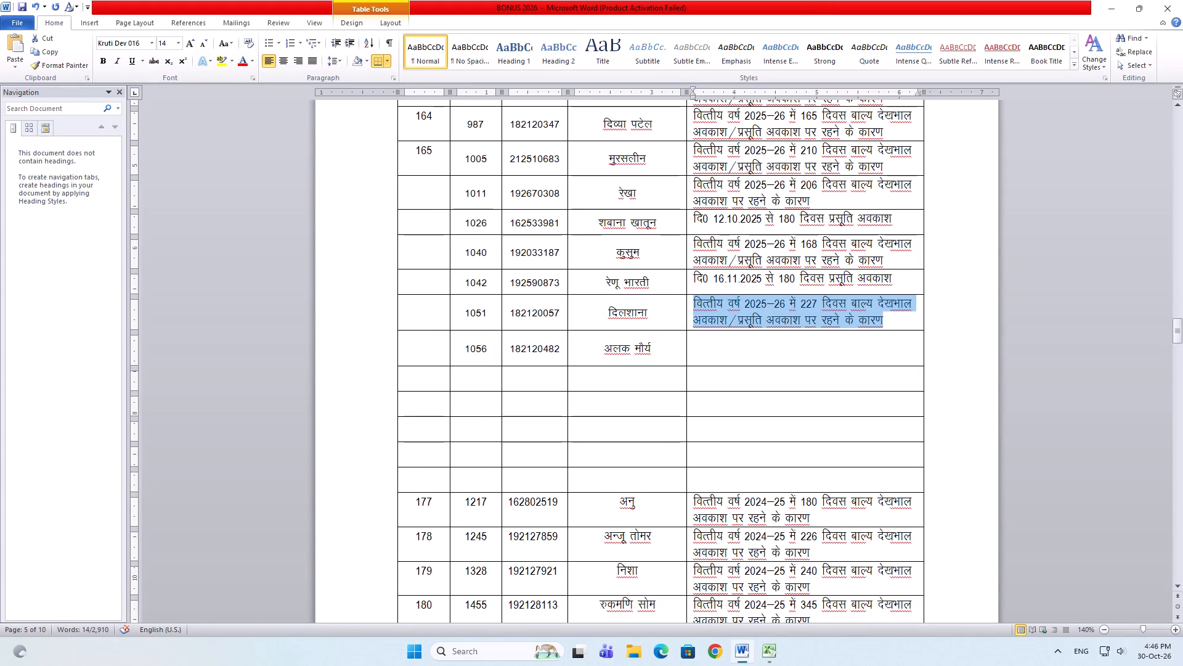
{"action": "left_click", "coordinate": [699, 346]}
{"action": "key", "text": "ctrl+v"}
{"action": "left_click_drag", "start_coordinate": [800, 343], "coordinate": [811, 341]}
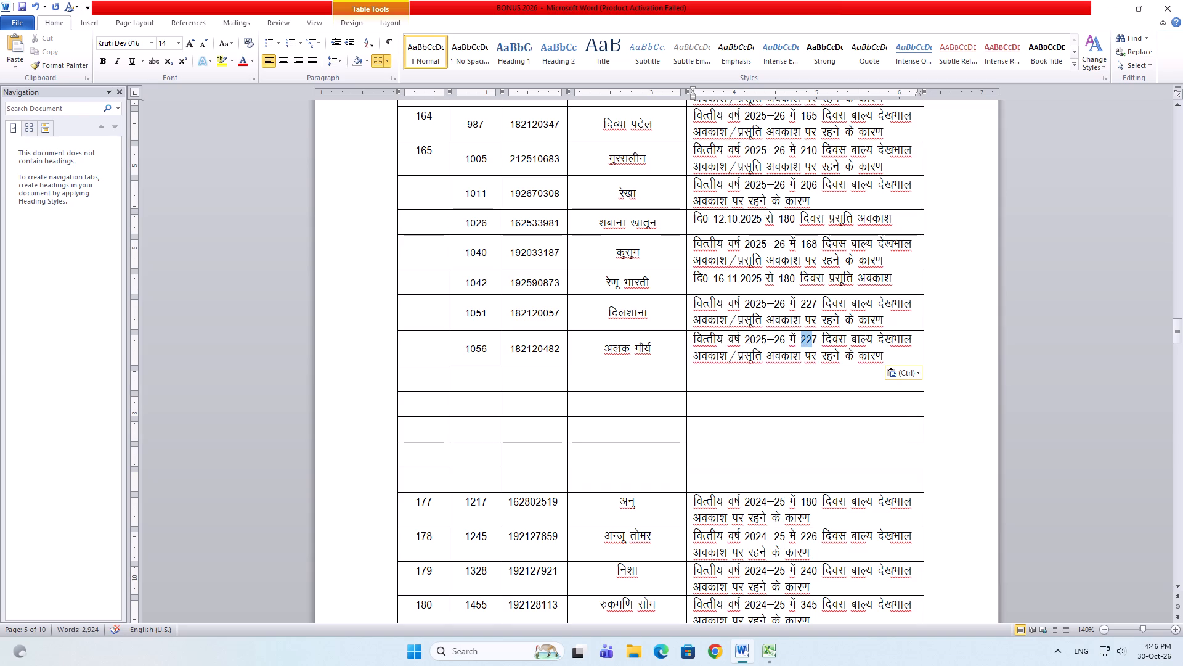
{"action": "left_click_drag", "start_coordinate": [811, 341], "coordinate": [815, 340]}
{"action": "type", "text": "255"}
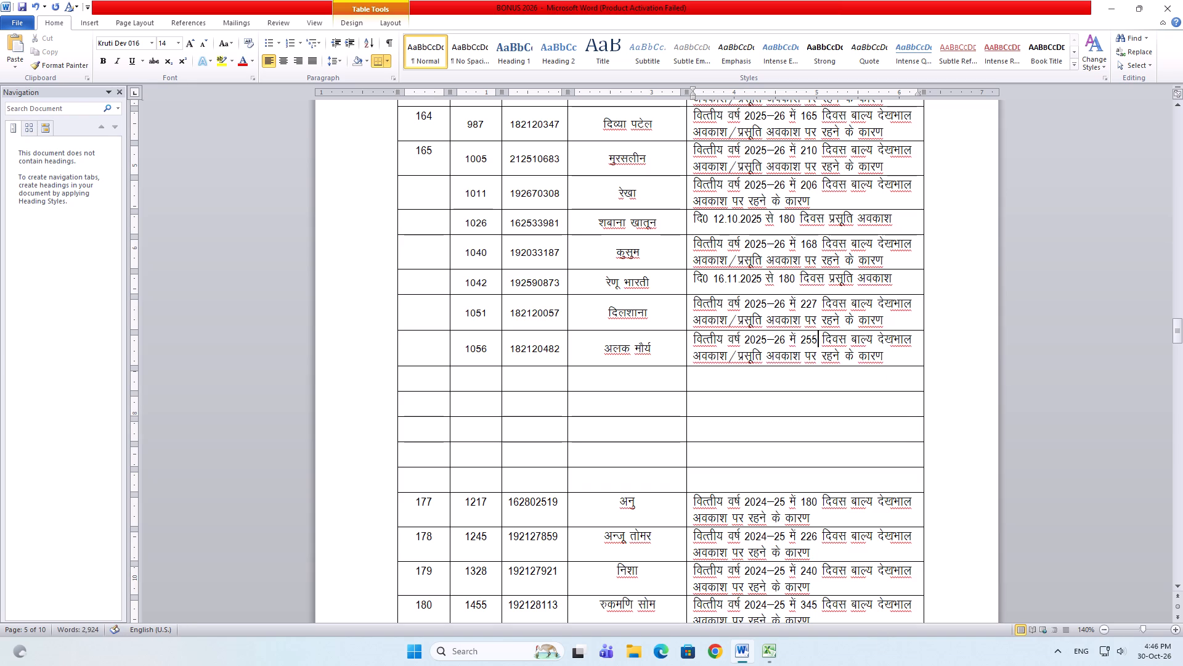
{"action": "key", "text": "ctrl+s"}
Switch to the BONUS CCL ML workbook, fill rows 213 and 214 with yellow and save the workbook.
{"action": "key", "text": "alt+Tab"}
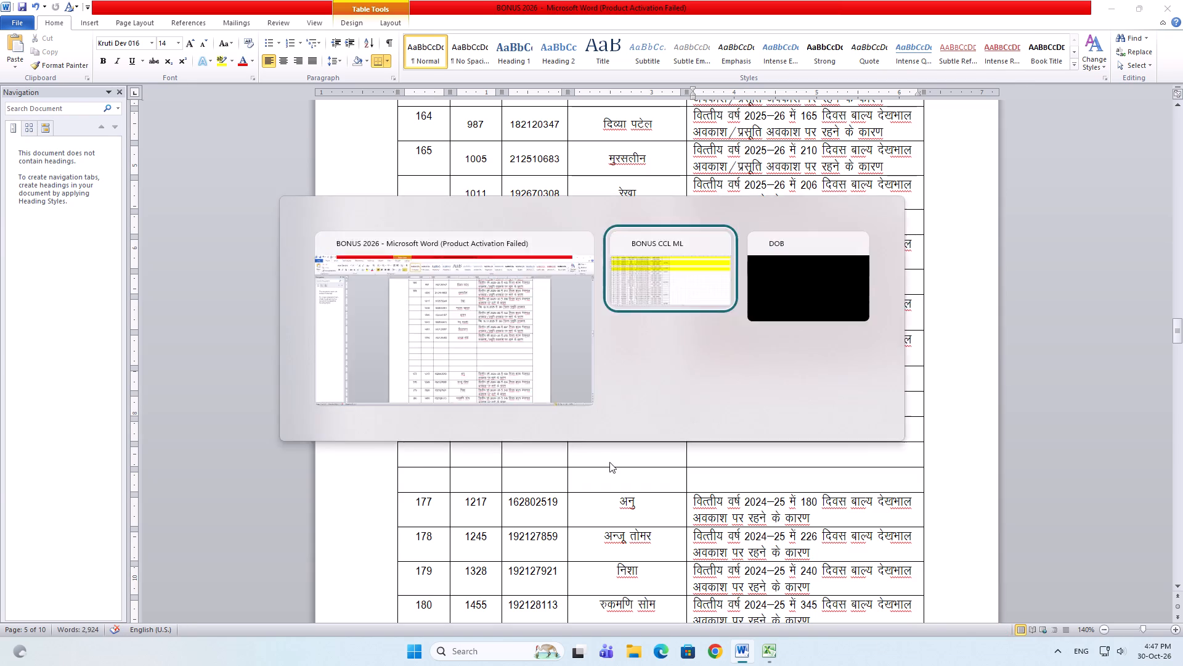
{"action": "left_click_drag", "start_coordinate": [8, 287], "coordinate": [1, 303]}
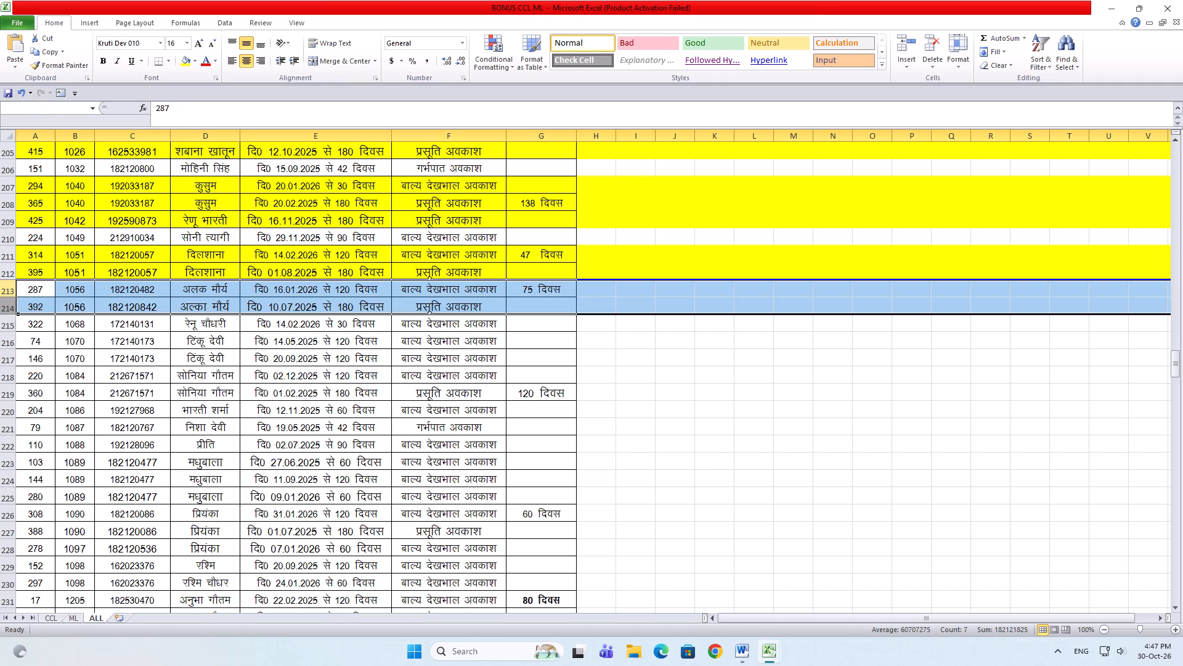
{"action": "left_click_drag", "start_coordinate": [1, 303], "coordinate": [0, 306]}
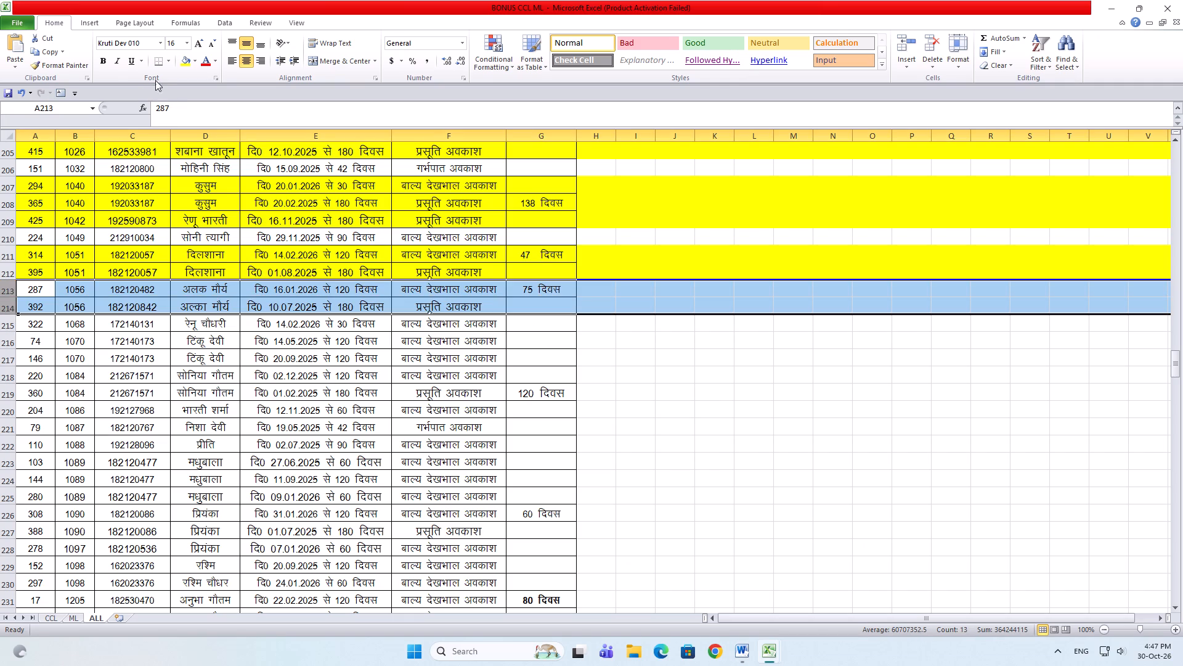
{"action": "left_click", "coordinate": [182, 59]}
{"action": "left_click", "coordinate": [173, 283]}
{"action": "key", "text": "ctrl+s"}
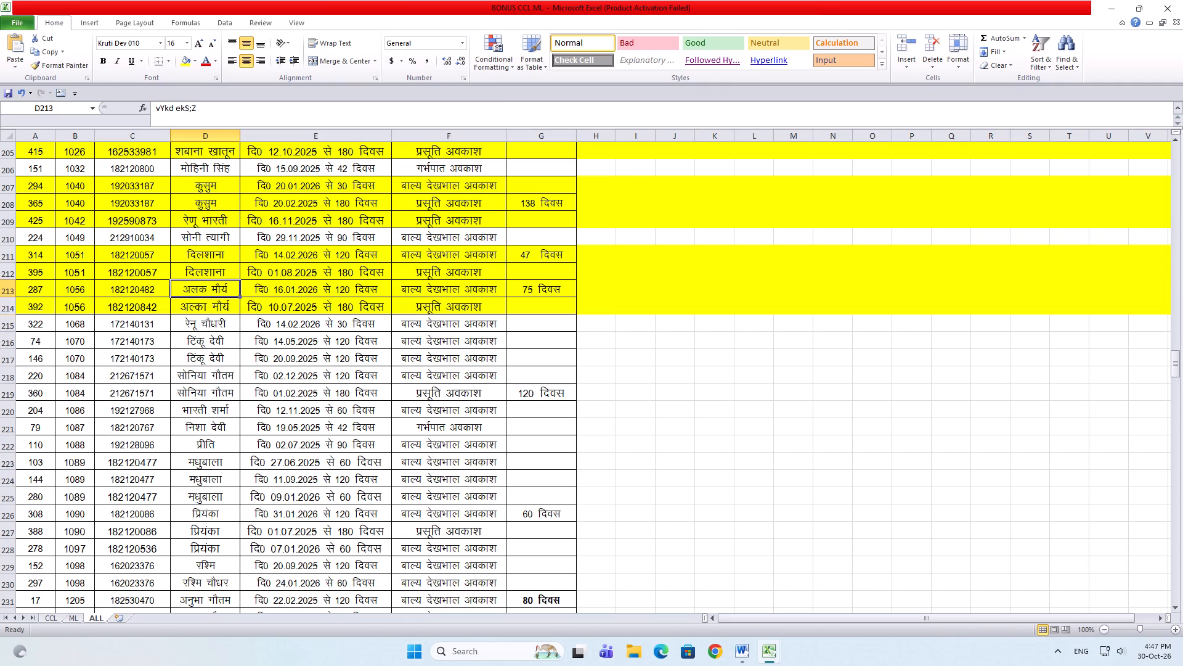
Copy the badge number, PNO and name from workbook row 216 into the seventh Word row below serial 165, at font size 12.
{"action": "left_click", "coordinate": [1, 319]}
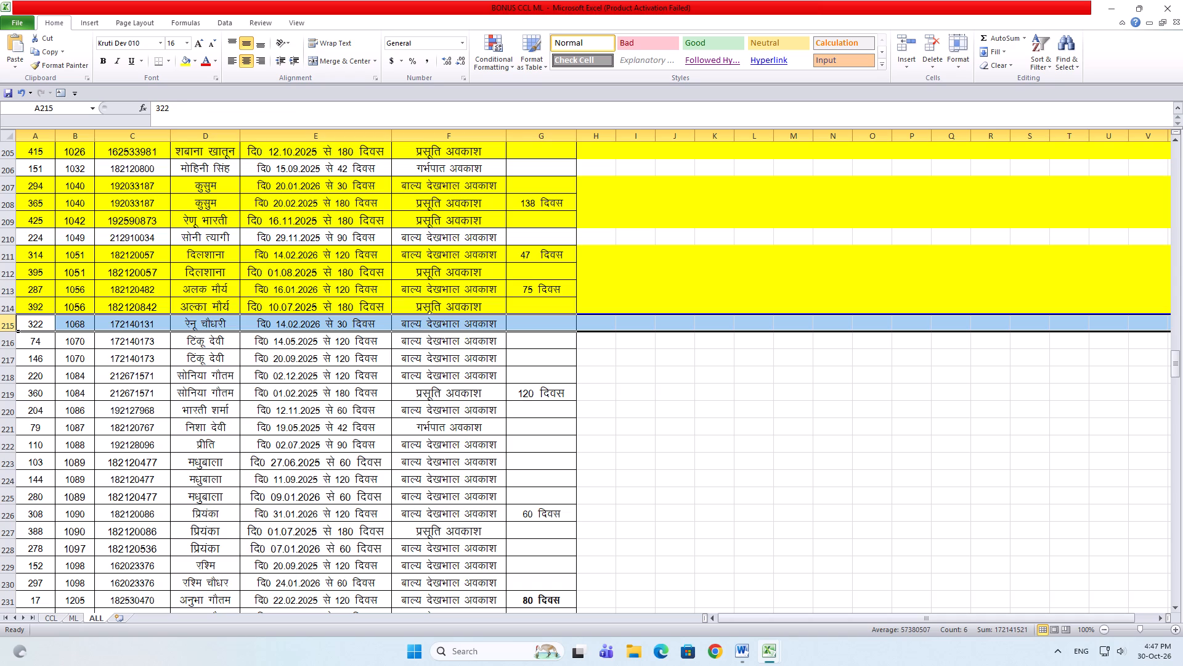
{"action": "left_click_drag", "start_coordinate": [0, 342], "coordinate": [0, 354]}
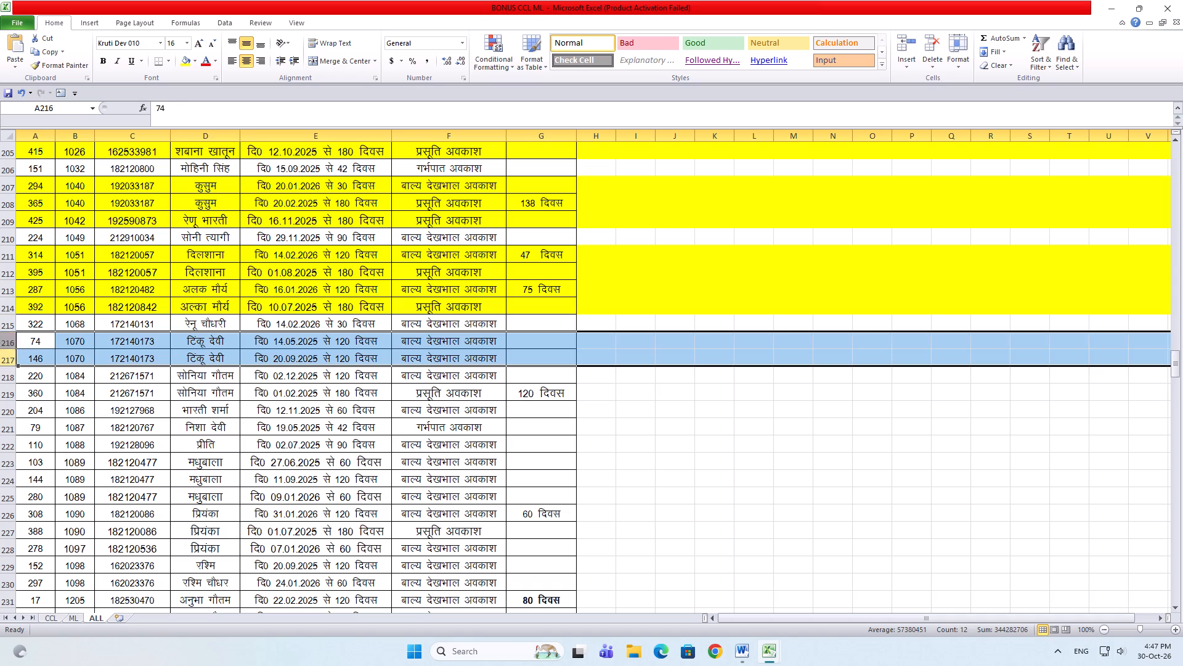
{"action": "left_click", "coordinate": [0, 354]}
{"action": "left_click_drag", "start_coordinate": [4, 340], "coordinate": [3, 354]}
{"action": "left_click_drag", "start_coordinate": [3, 354], "coordinate": [2, 357]}
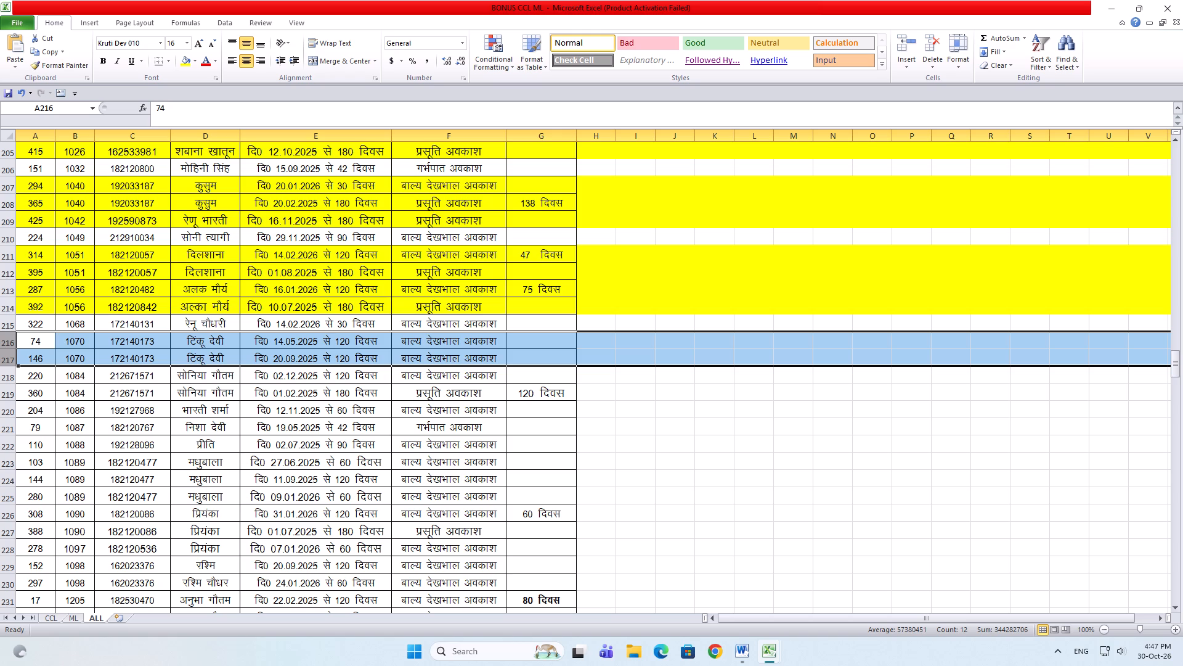
{"action": "left_click_drag", "start_coordinate": [83, 341], "coordinate": [161, 343]}
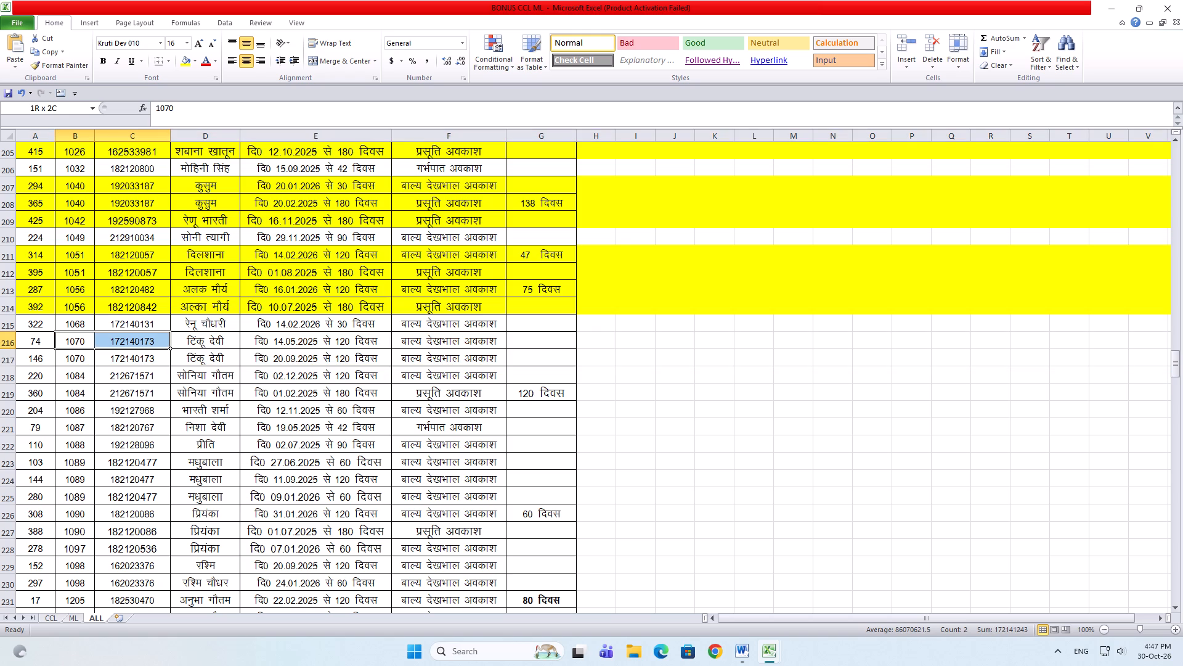
{"action": "left_click_drag", "start_coordinate": [161, 343], "coordinate": [198, 343]}
{"action": "key", "text": "ctrl+c"}
{"action": "key", "text": "alt+Tab"}
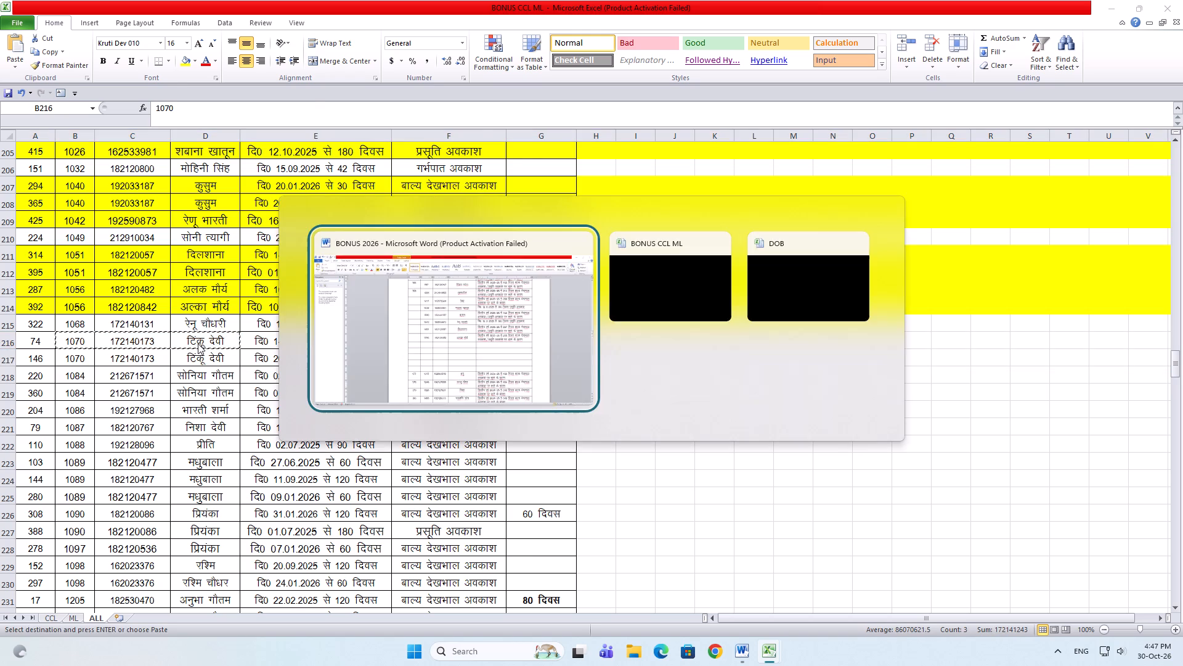
{"action": "left_click_drag", "start_coordinate": [473, 371], "coordinate": [633, 381]}
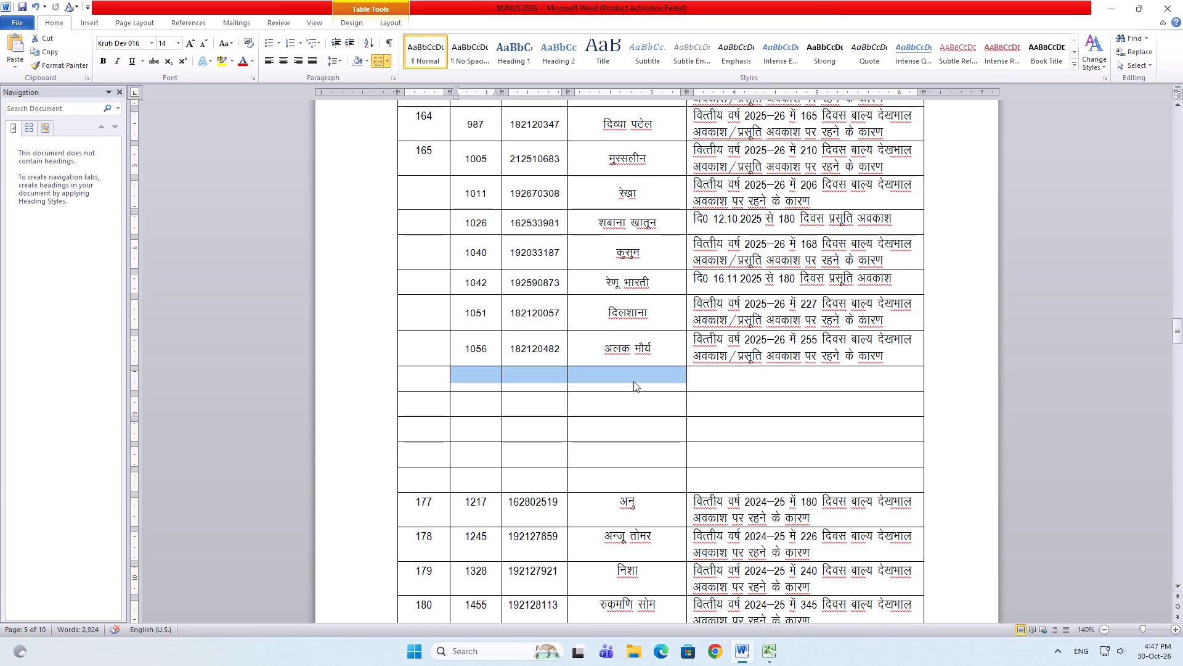
{"action": "key", "text": "ctrl+v"}
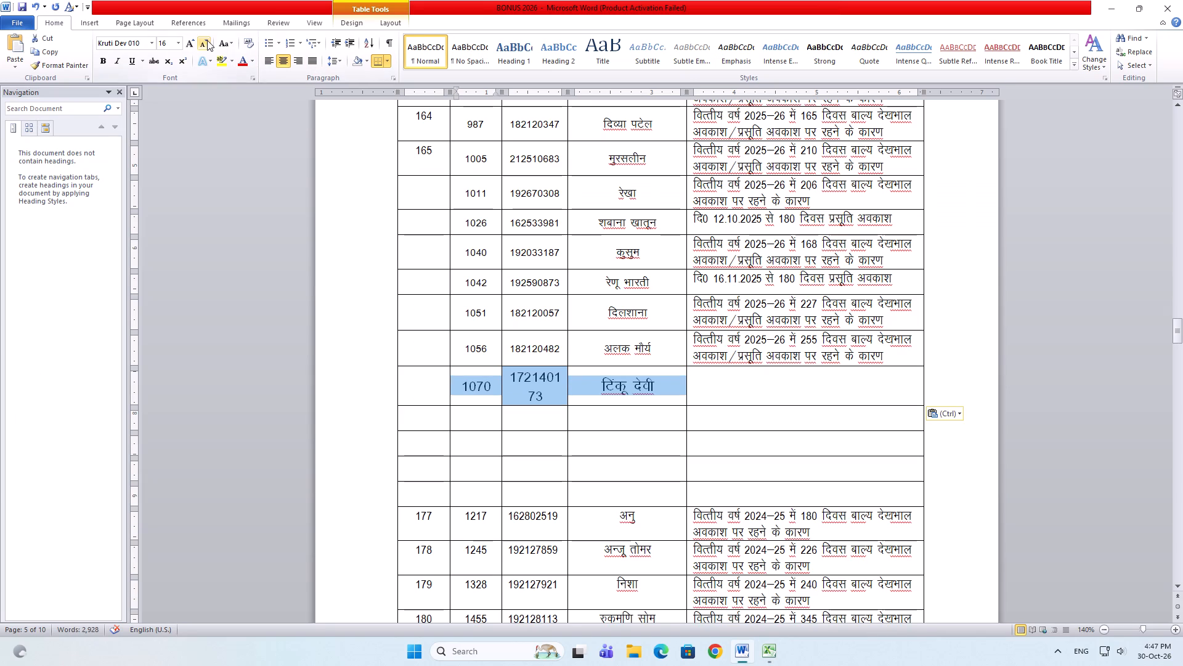
{"action": "double_click", "coordinate": [206, 39]}
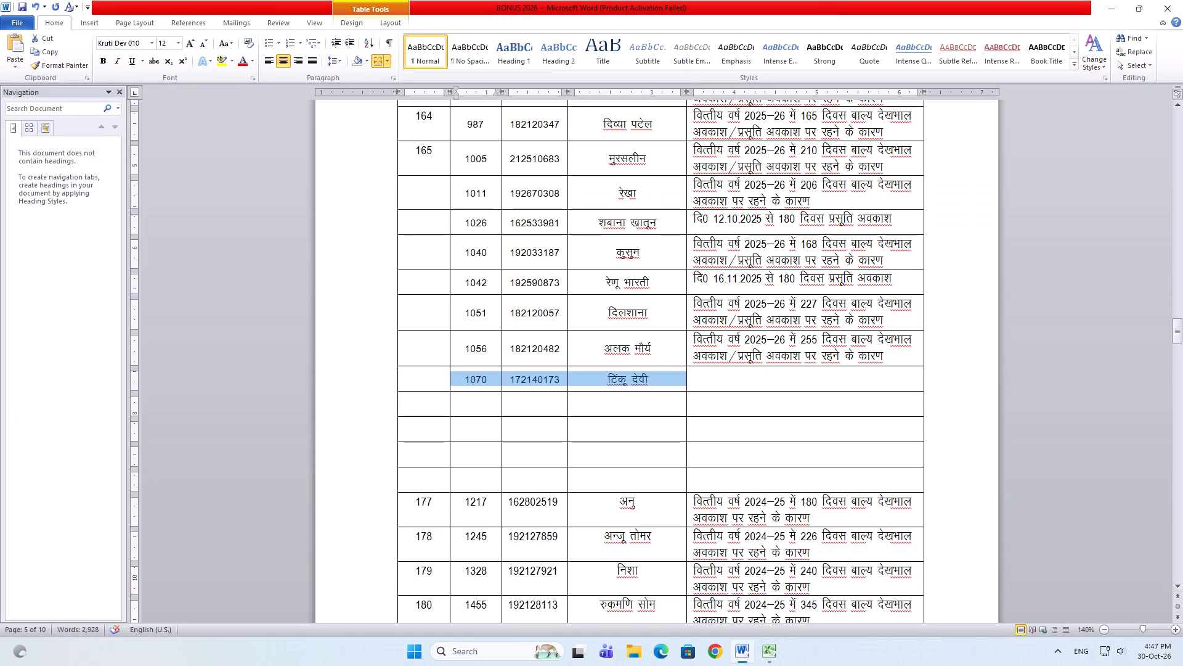
{"action": "left_click_drag", "start_coordinate": [833, 202], "coordinate": [819, 202]}
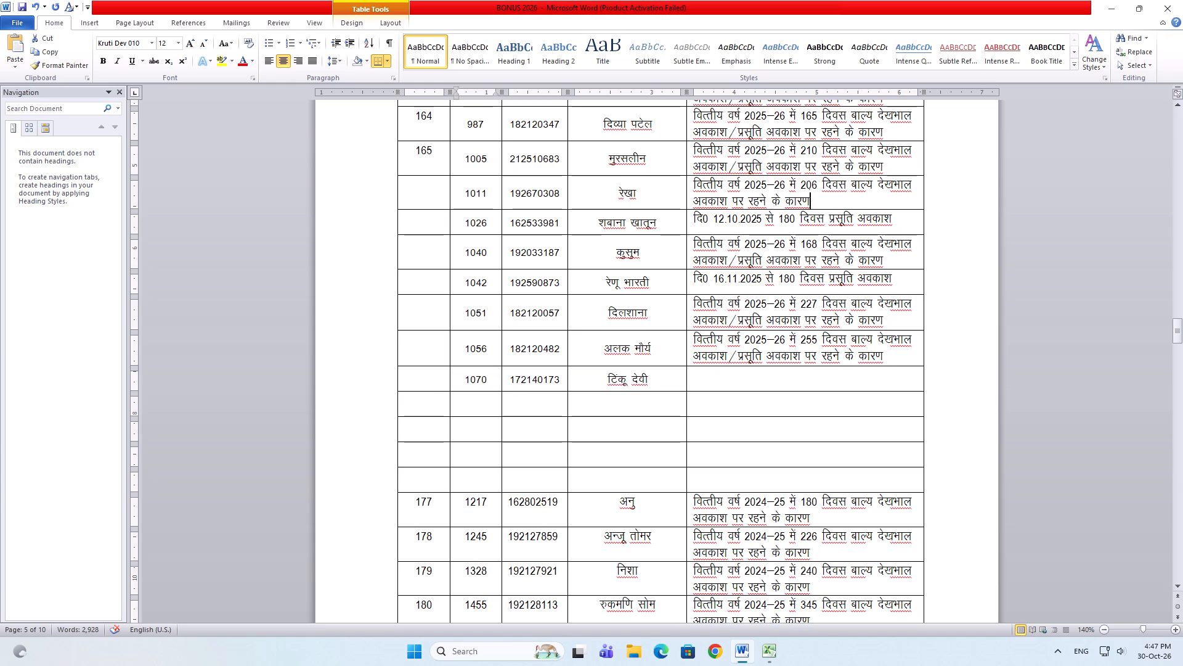
{"action": "left_click_drag", "start_coordinate": [819, 202], "coordinate": [704, 186]}
{"action": "key", "text": "ctrl+c"}
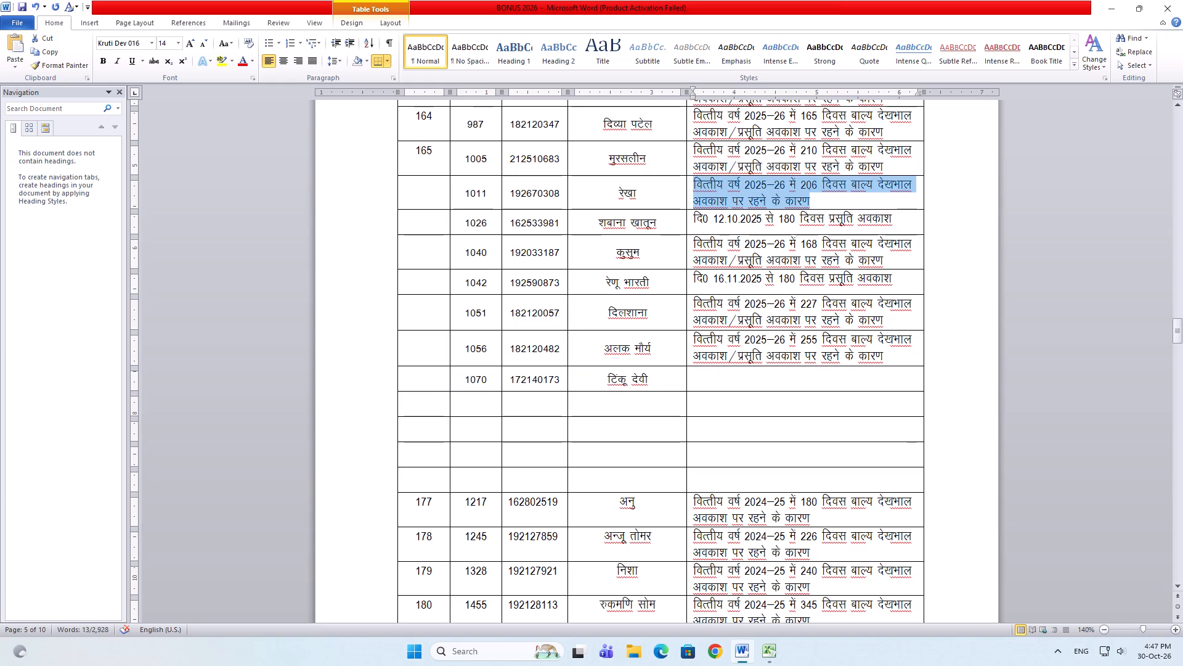
{"action": "left_click", "coordinate": [765, 370]}
{"action": "key", "text": "ctrl+v"}
{"action": "left_click", "coordinate": [805, 372]}
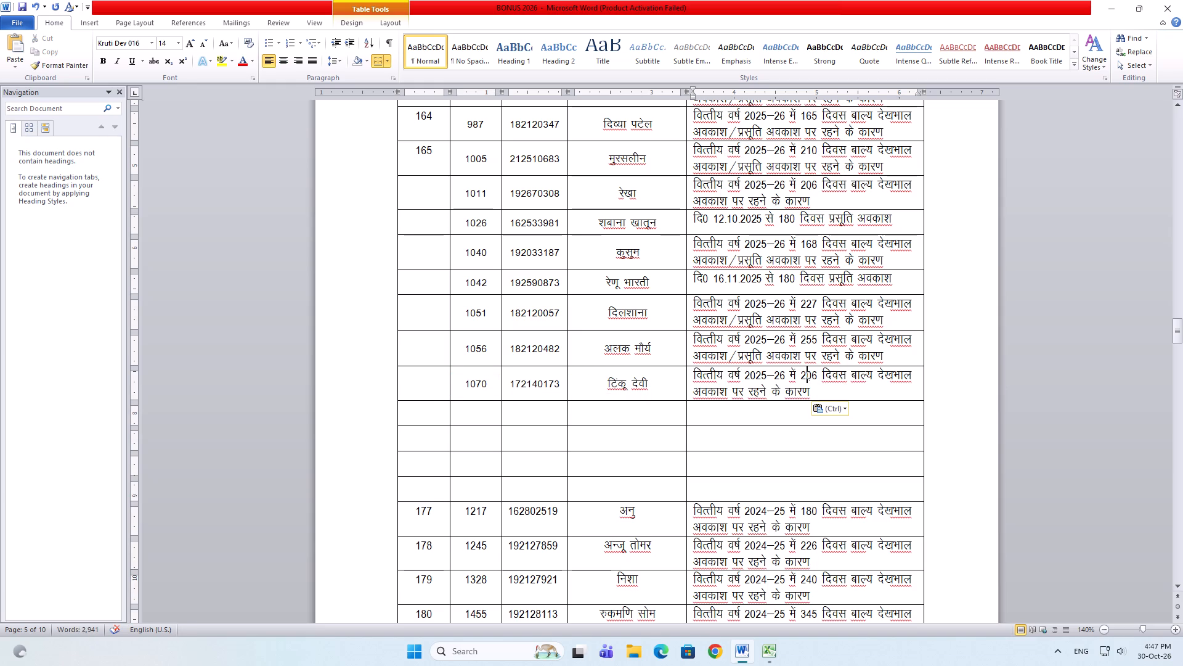
{"action": "key", "text": "Delete"}
{"action": "key", "text": "Delete"}
{"action": "type", "text": "40"}
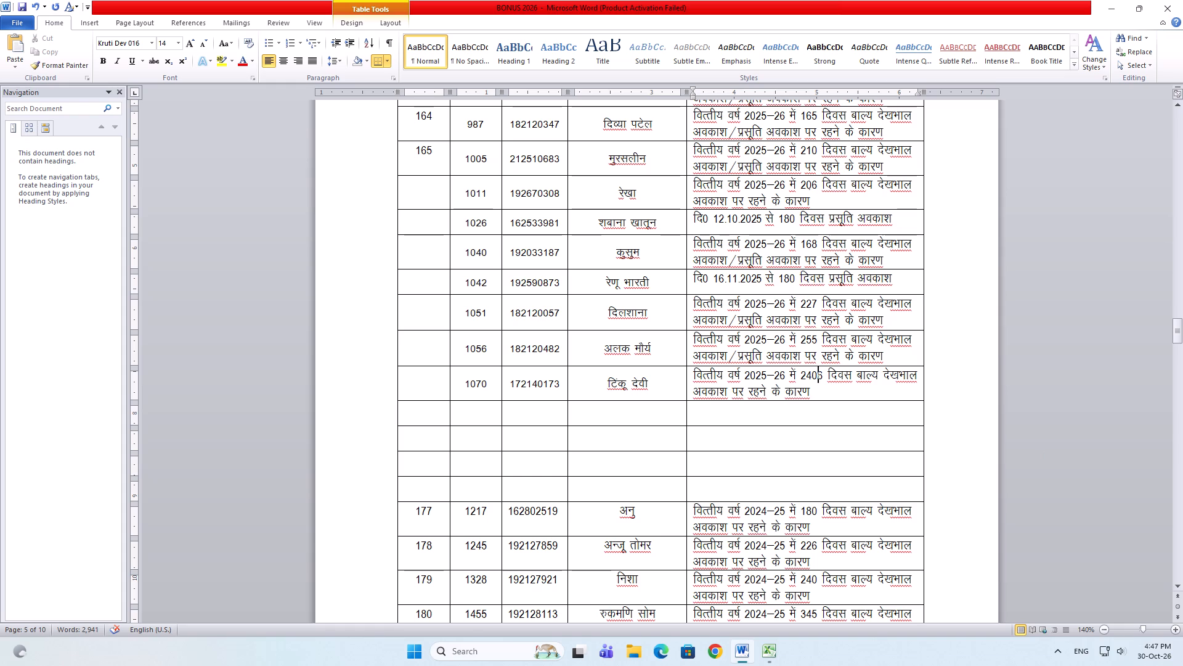
{"action": "double_click", "coordinate": [23, 2]}
{"action": "key", "text": "Delete"}
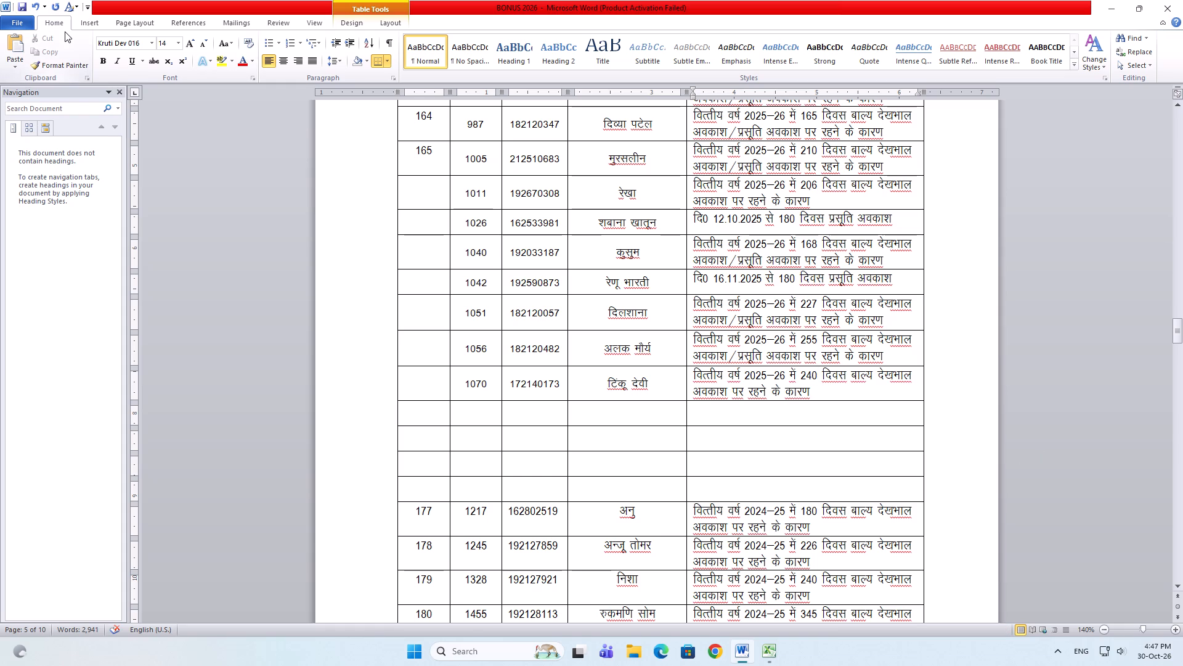
{"action": "key", "text": "ctrl+s"}
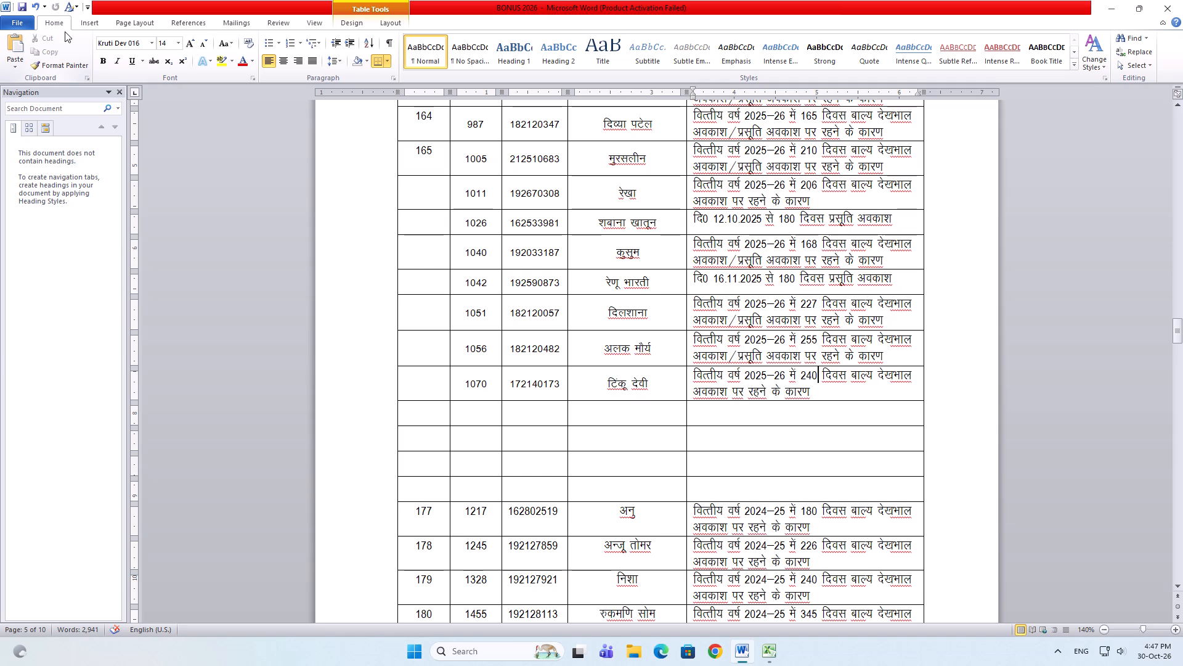
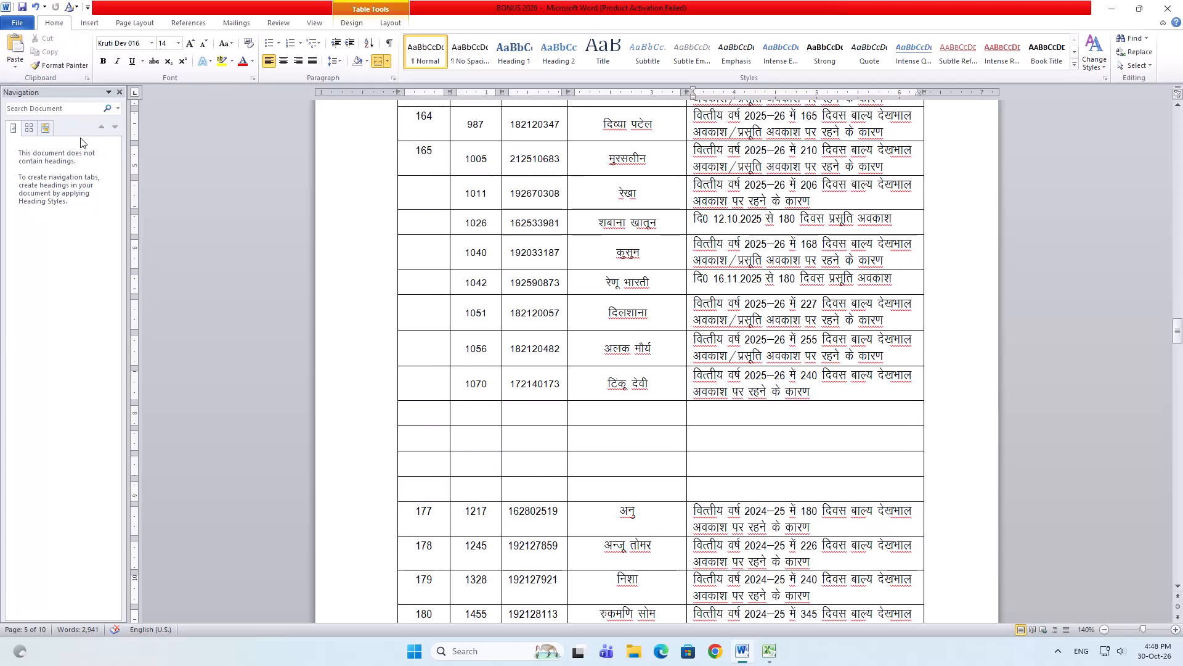
Switch to the BONUS CCL ML workbook, fill rows 216 and 217 with yellow and save the workbook.
{"action": "key", "text": "alt+Tab"}
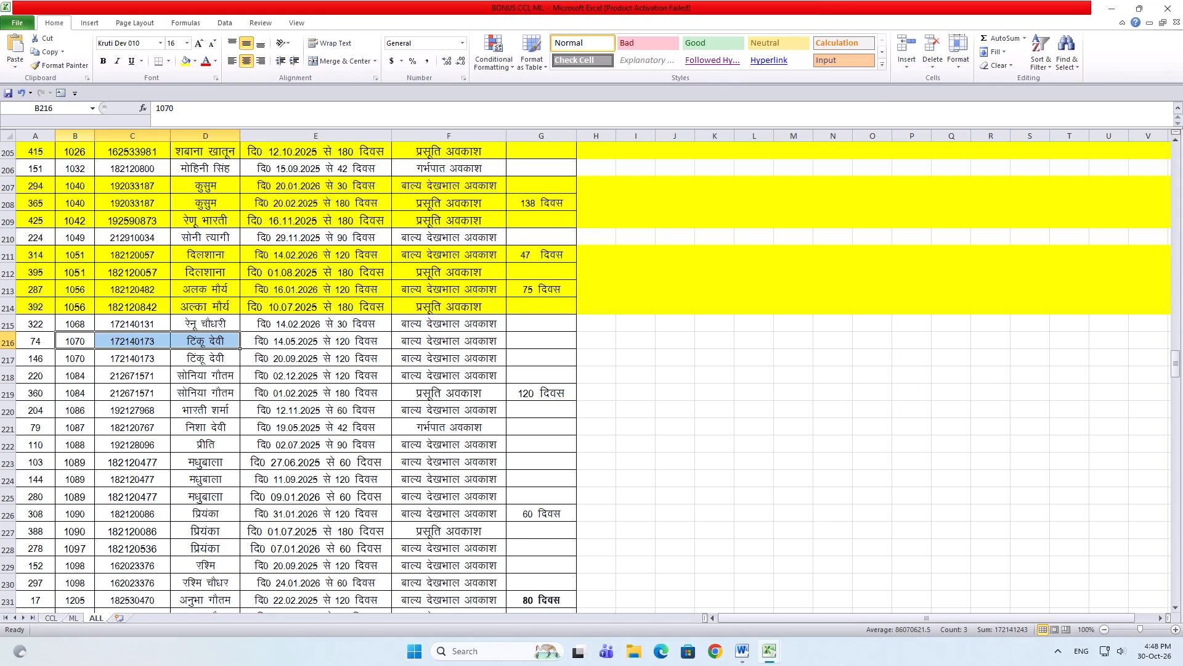
{"action": "left_click_drag", "start_coordinate": [7, 339], "coordinate": [7, 355]}
{"action": "left_click", "coordinate": [182, 61]}
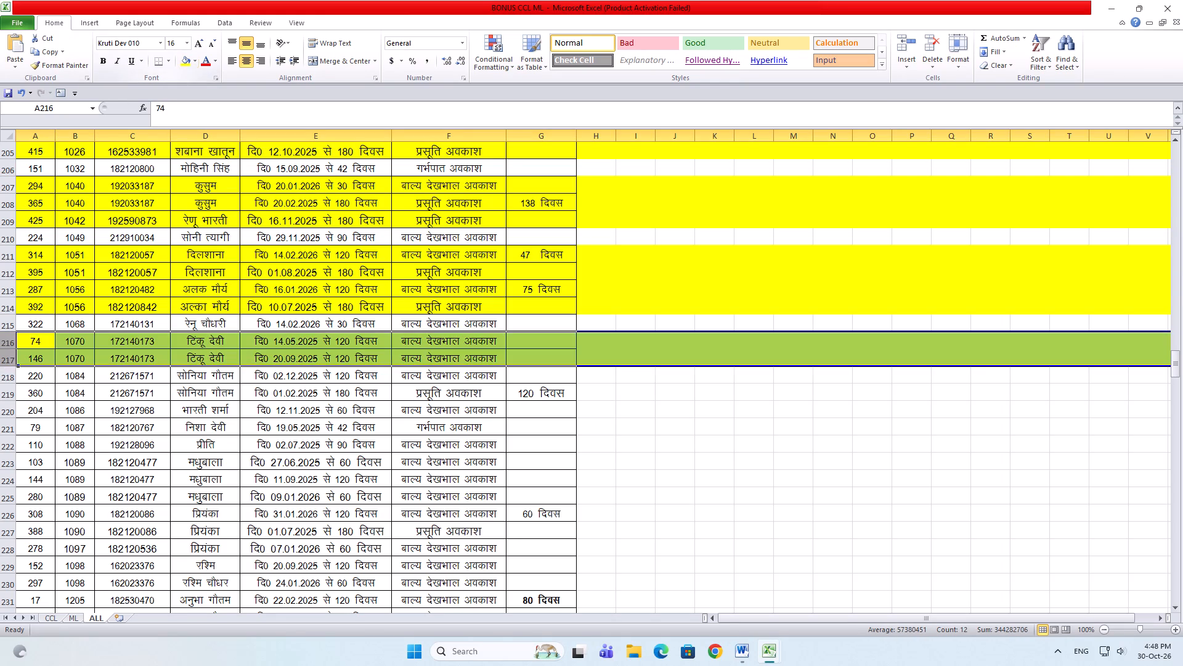
{"action": "left_click", "coordinate": [161, 379]}
{"action": "triple_click", "coordinate": [11, 94]}
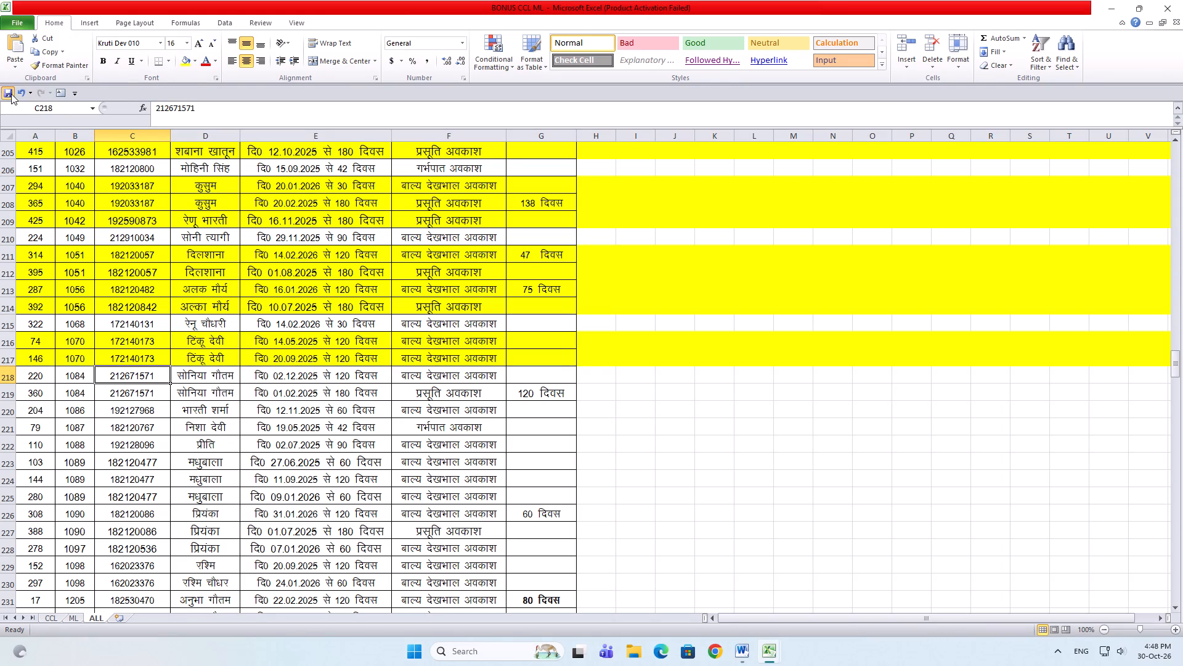
{"action": "triple_click", "coordinate": [11, 94]}
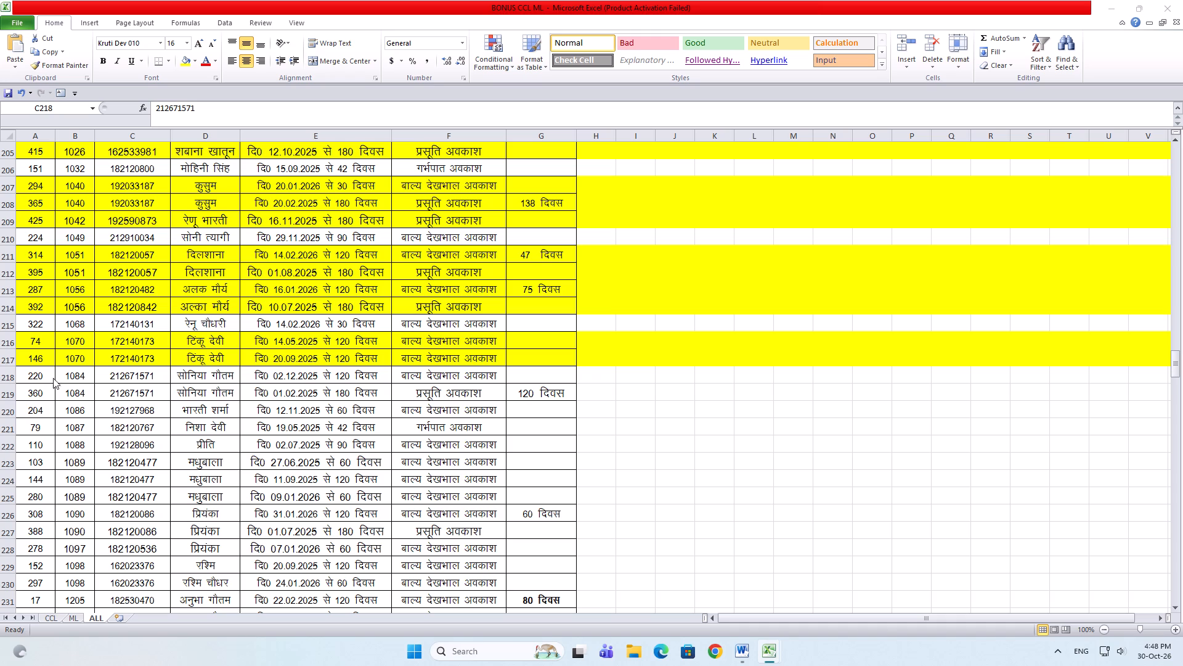
Copy the badge number, PNO and name from workbook row 218 into the eighth Word row below serial 165, at font size 12.
{"action": "left_click", "coordinate": [5, 371]}
{"action": "left_click_drag", "start_coordinate": [5, 373], "coordinate": [10, 384]}
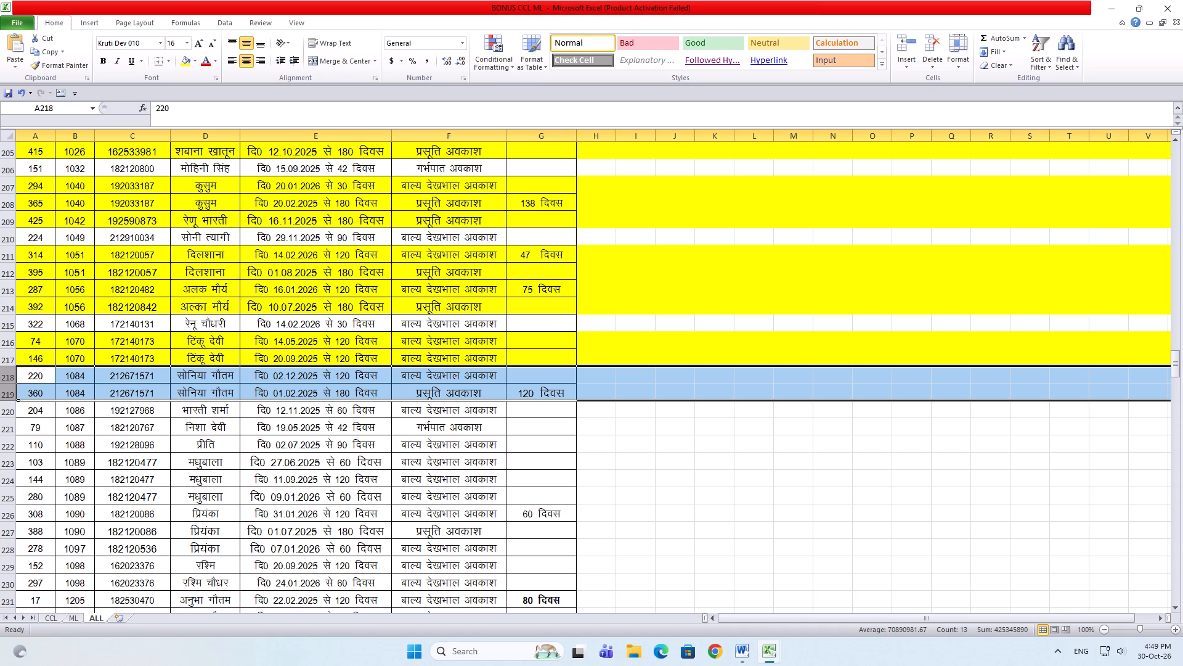
{"action": "left_click_drag", "start_coordinate": [72, 374], "coordinate": [184, 374]}
{"action": "key", "text": "ctrl+c"}
{"action": "key", "text": "ctrl+c"}
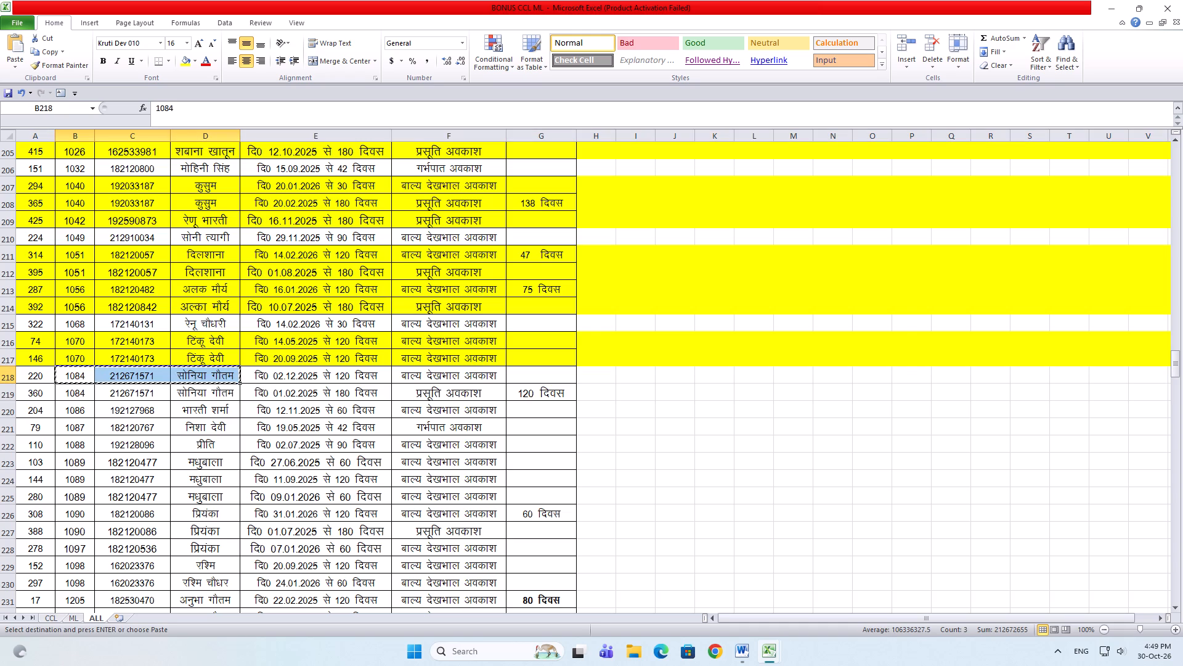
{"action": "key", "text": "alt+Tab"}
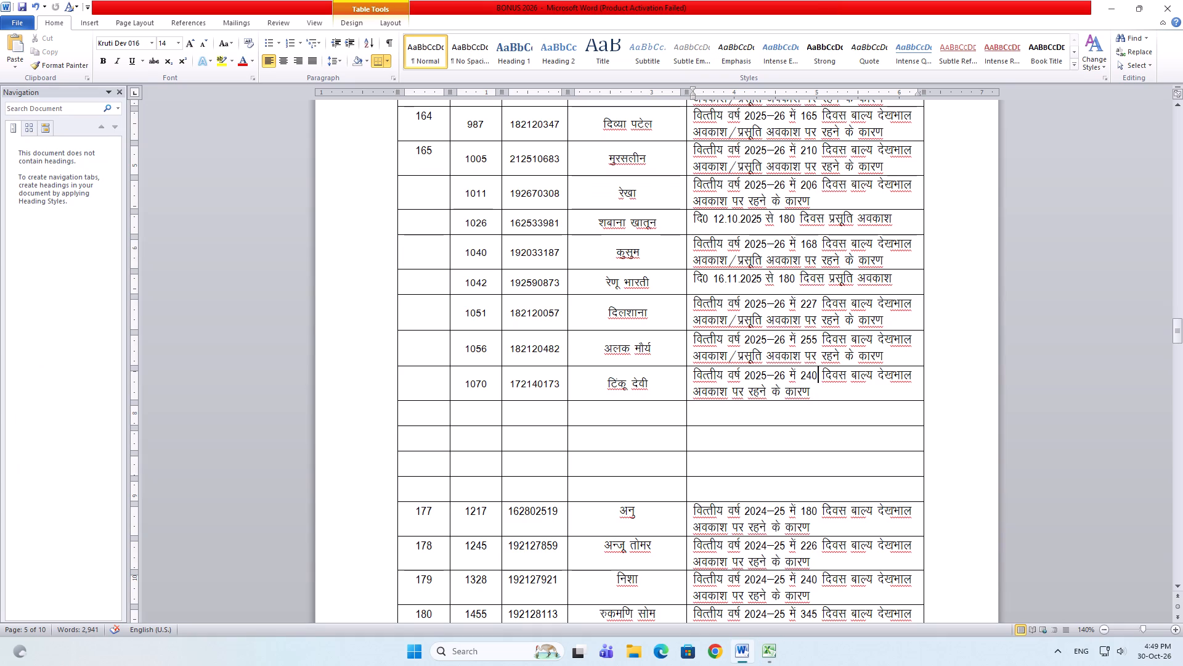
{"action": "left_click_drag", "start_coordinate": [474, 412], "coordinate": [618, 408]}
{"action": "key", "text": "ctrl+v"}
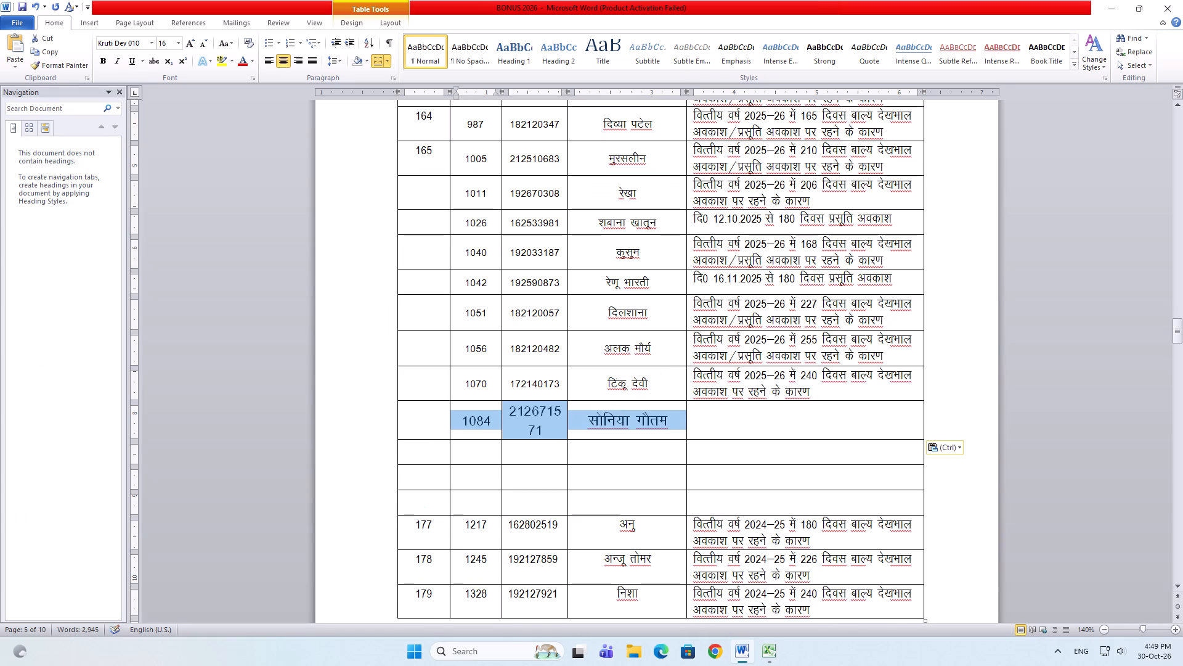
{"action": "double_click", "coordinate": [204, 43]}
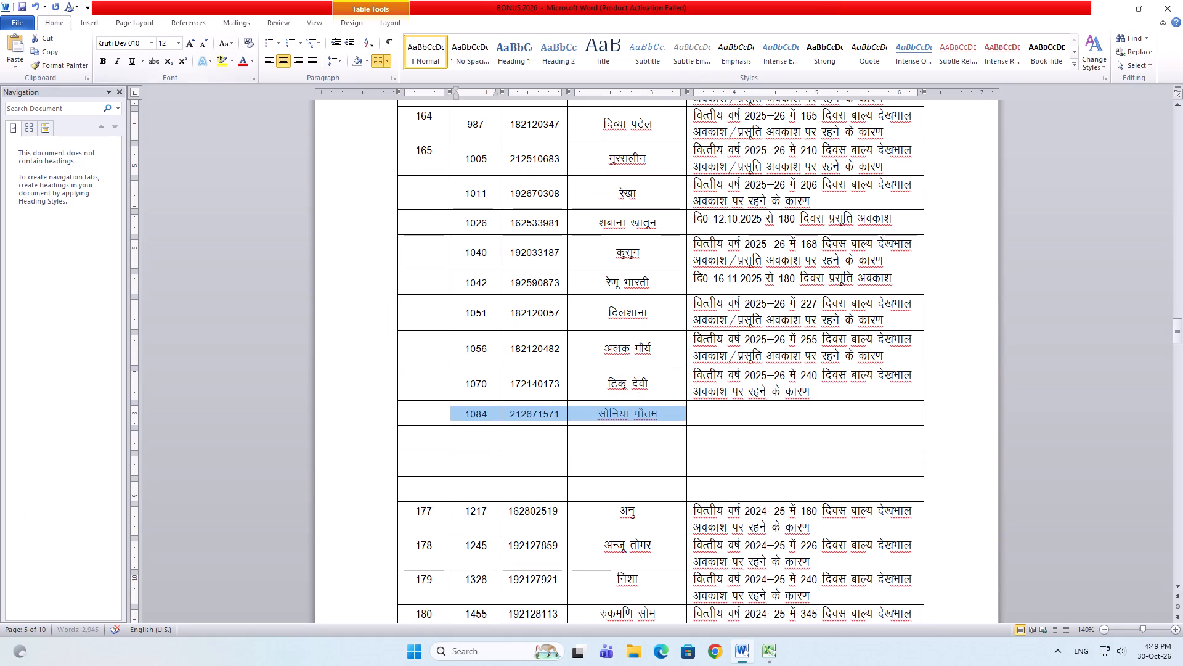
{"action": "left_click", "coordinate": [731, 413]}
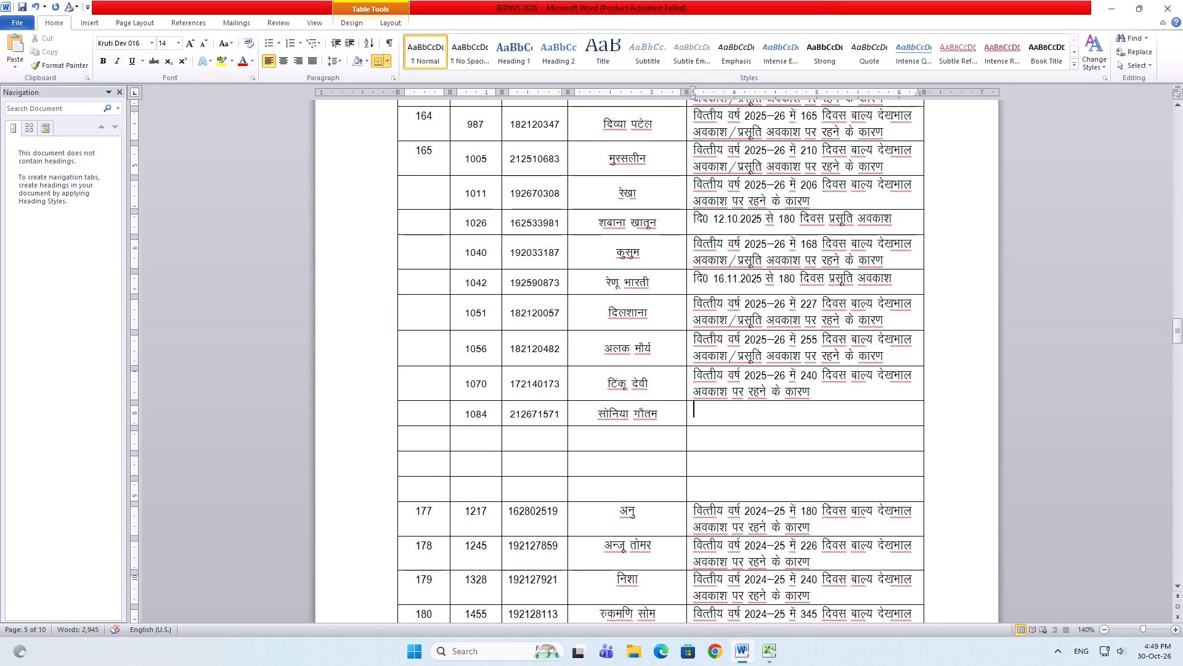
{"action": "left_click_drag", "start_coordinate": [812, 393], "coordinate": [694, 369]}
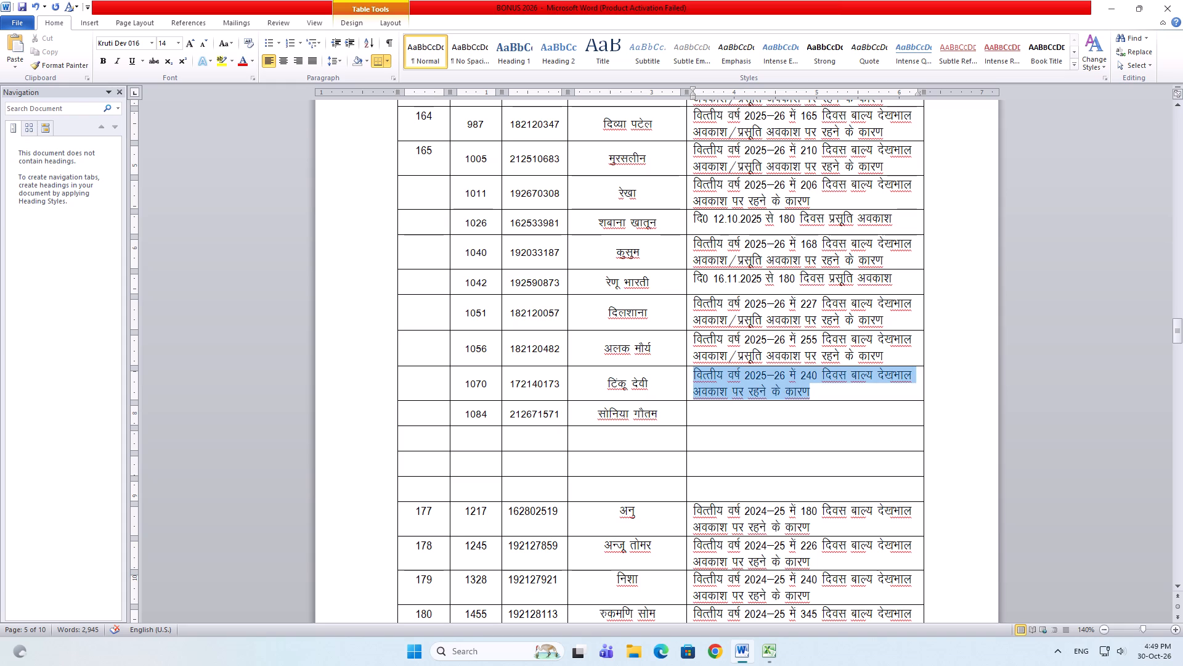
{"action": "left_click_drag", "start_coordinate": [694, 369], "coordinate": [694, 369]}
{"action": "key", "text": "ctrl+c"}
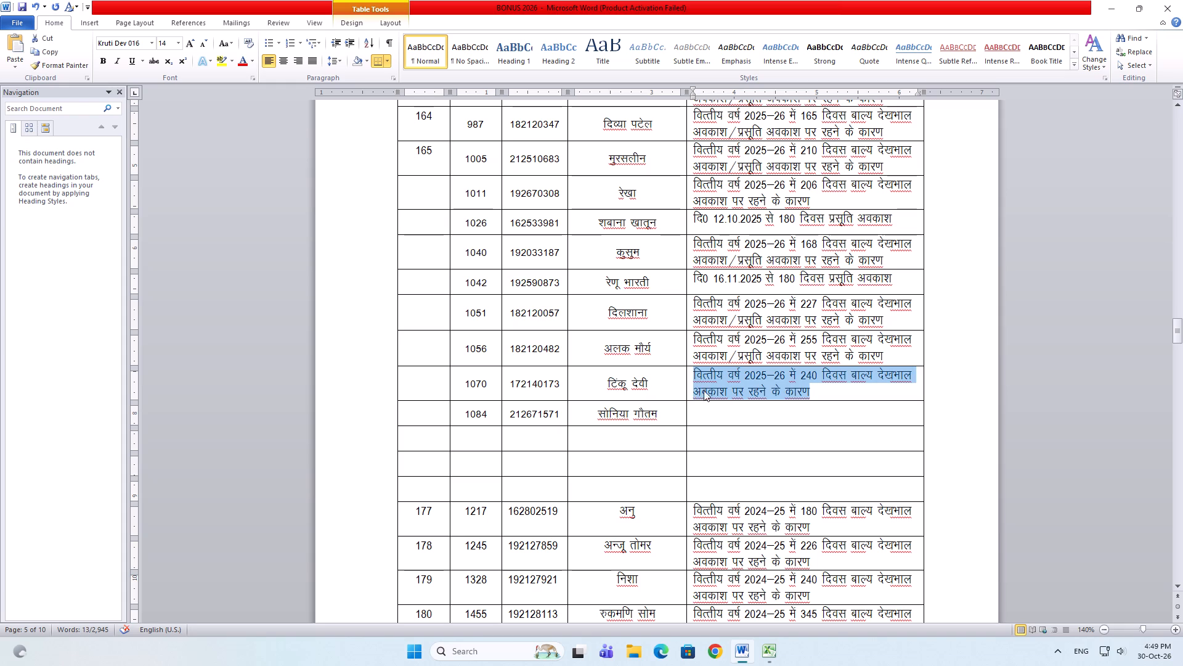
{"action": "left_click_drag", "start_coordinate": [887, 351], "coordinate": [689, 344]}
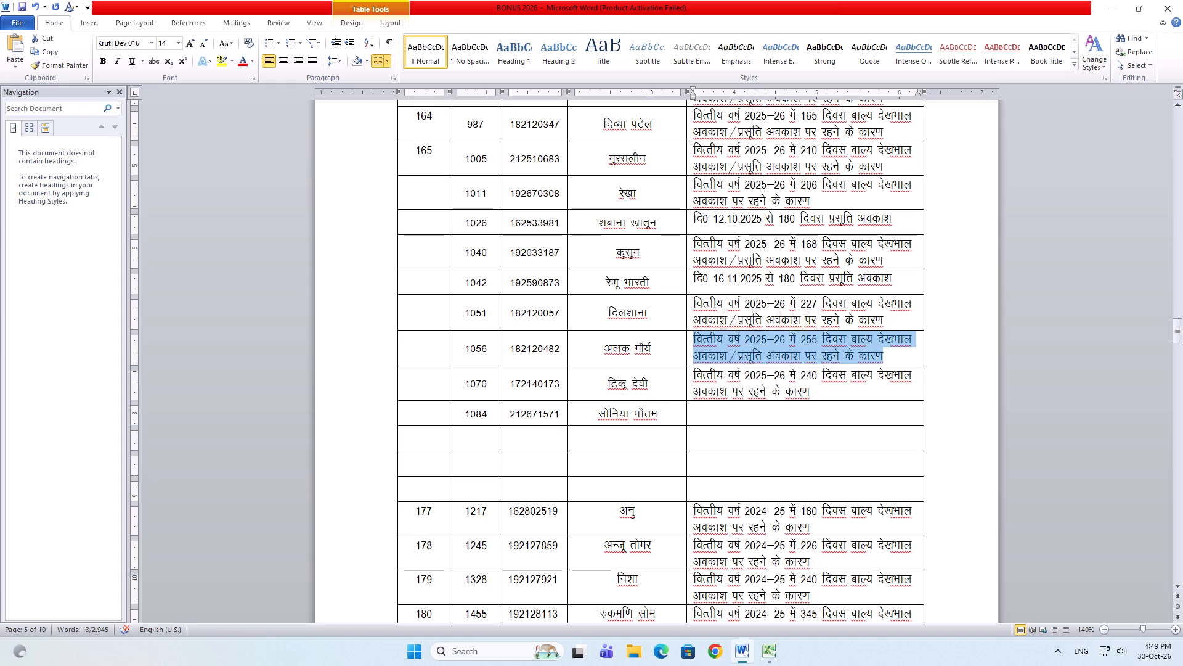
{"action": "key", "text": "ctrl+c"}
{"action": "left_click", "coordinate": [702, 413]}
{"action": "key", "text": "ctrl+v"}
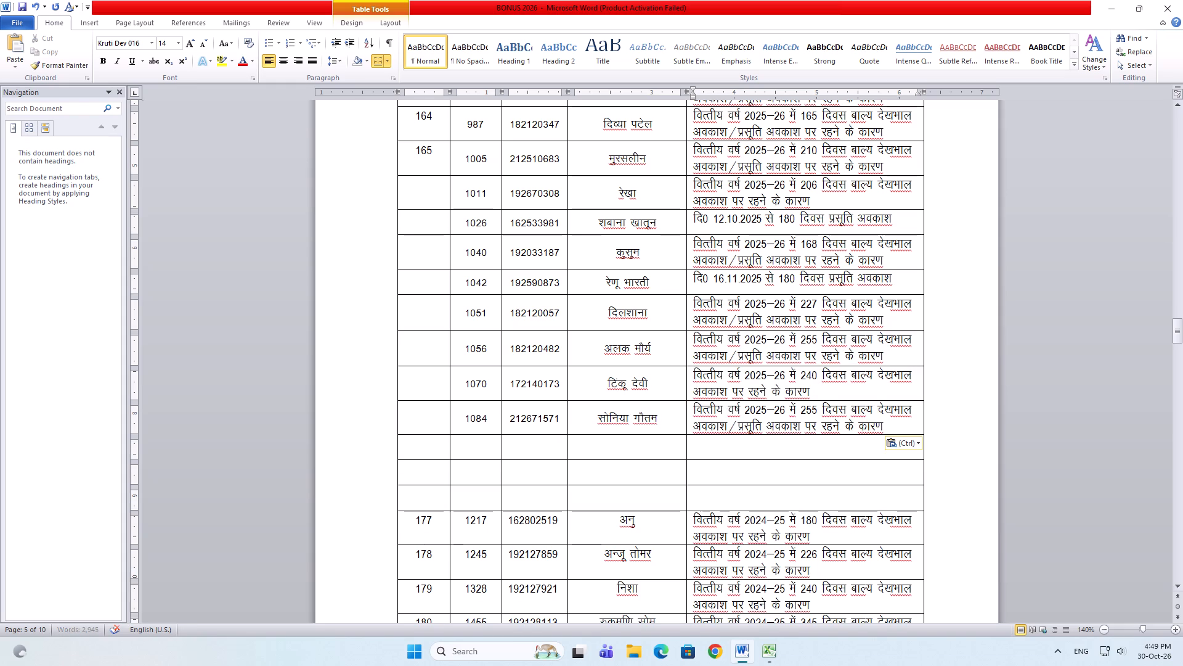
{"action": "key", "text": "alt+Tab"}
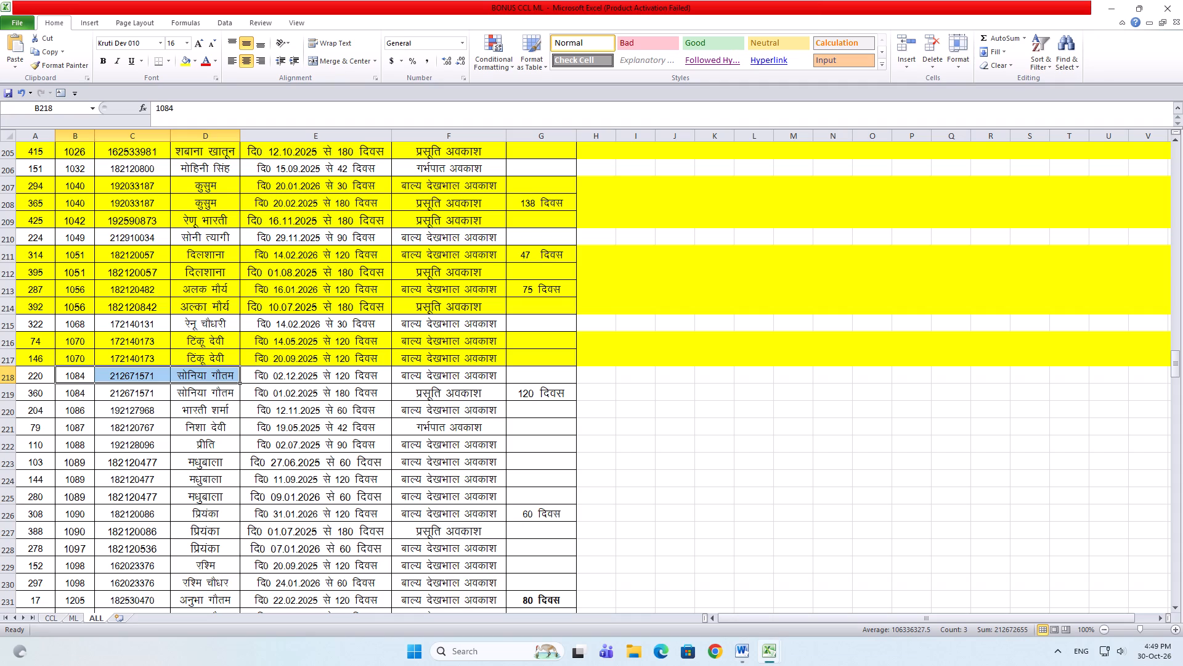
{"action": "key", "text": "alt+Tab"}
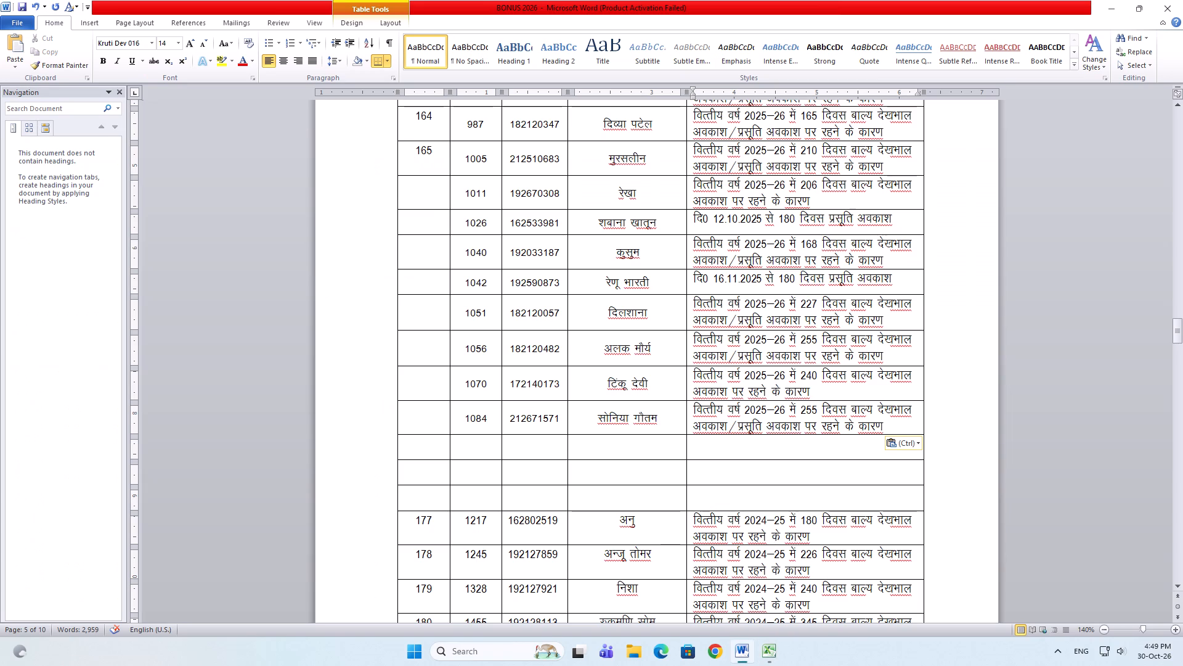
{"action": "left_click_drag", "start_coordinate": [805, 409], "coordinate": [816, 409]}
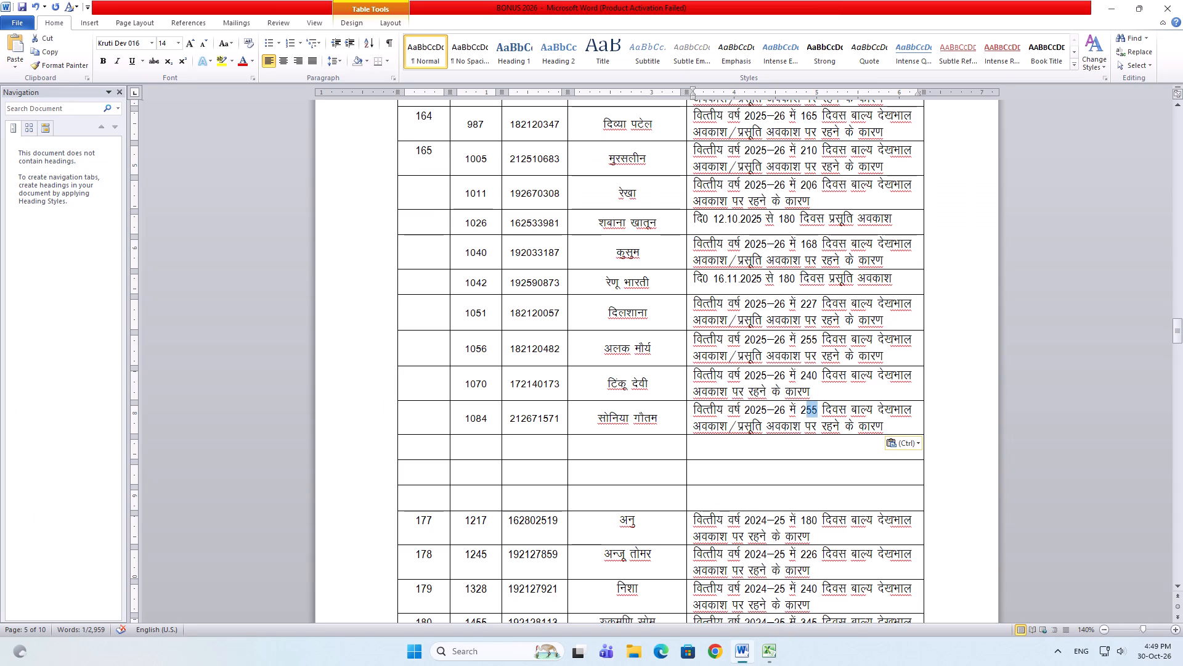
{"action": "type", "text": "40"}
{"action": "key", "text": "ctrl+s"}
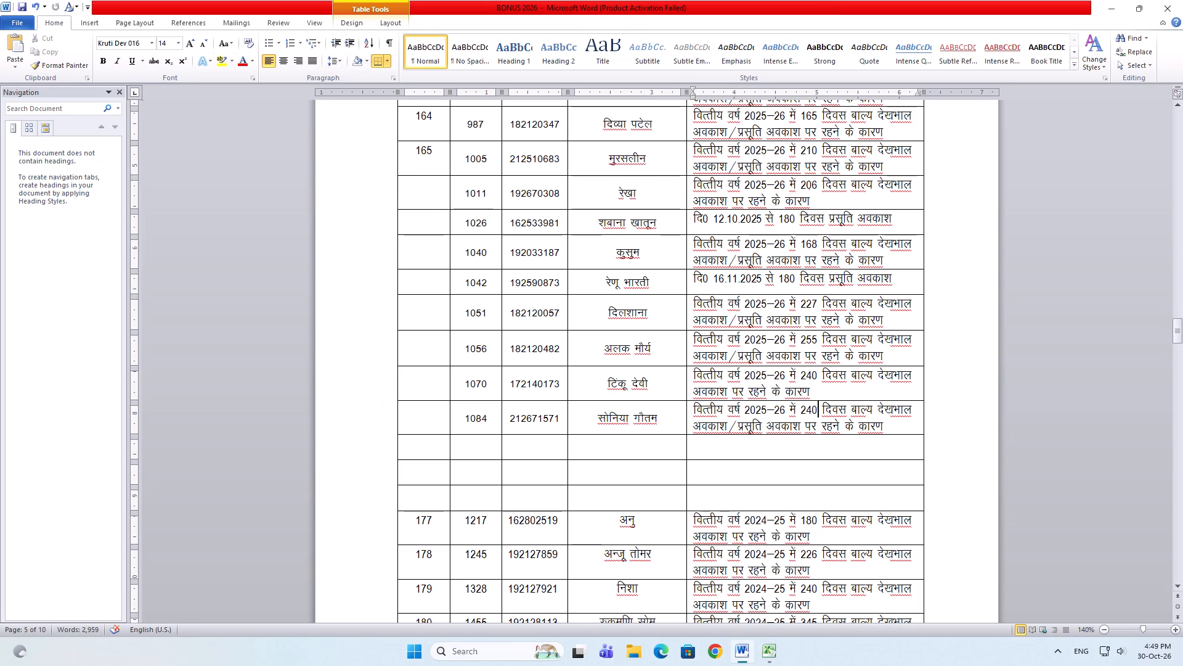
{"action": "left_click", "coordinate": [491, 443]}
Switch to the BONUS CCL ML workbook, fill rows 218 and 219 with yellow and save the workbook.
{"action": "key", "text": "alt+Tab"}
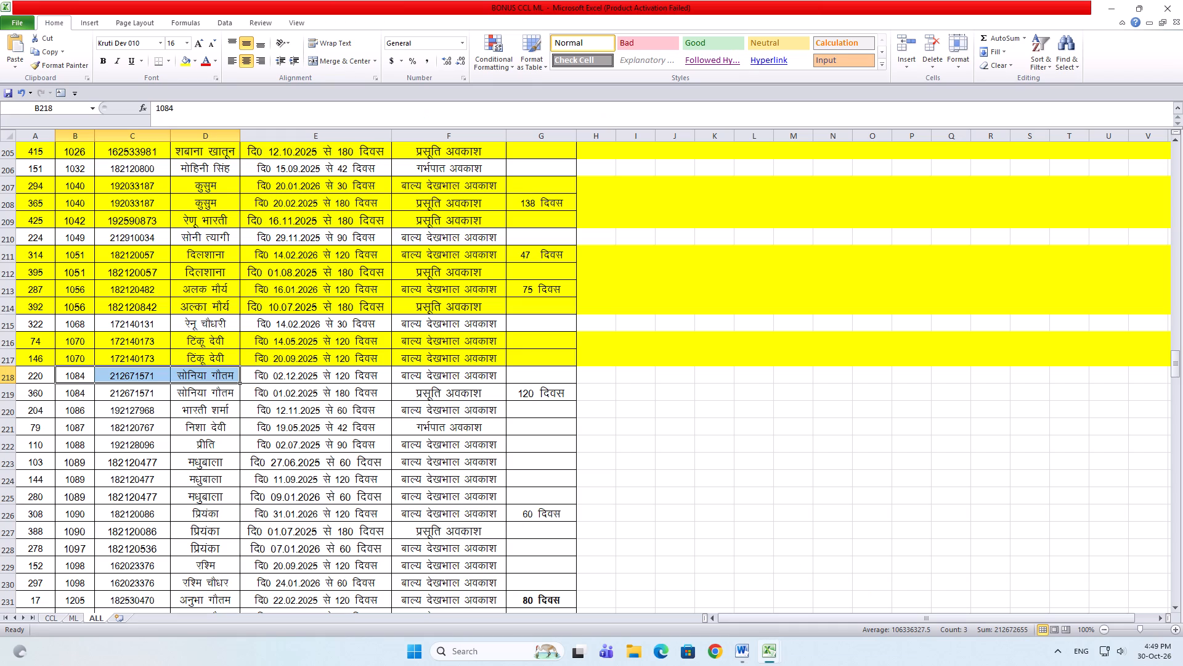
{"action": "left_click_drag", "start_coordinate": [5, 376], "coordinate": [5, 384]}
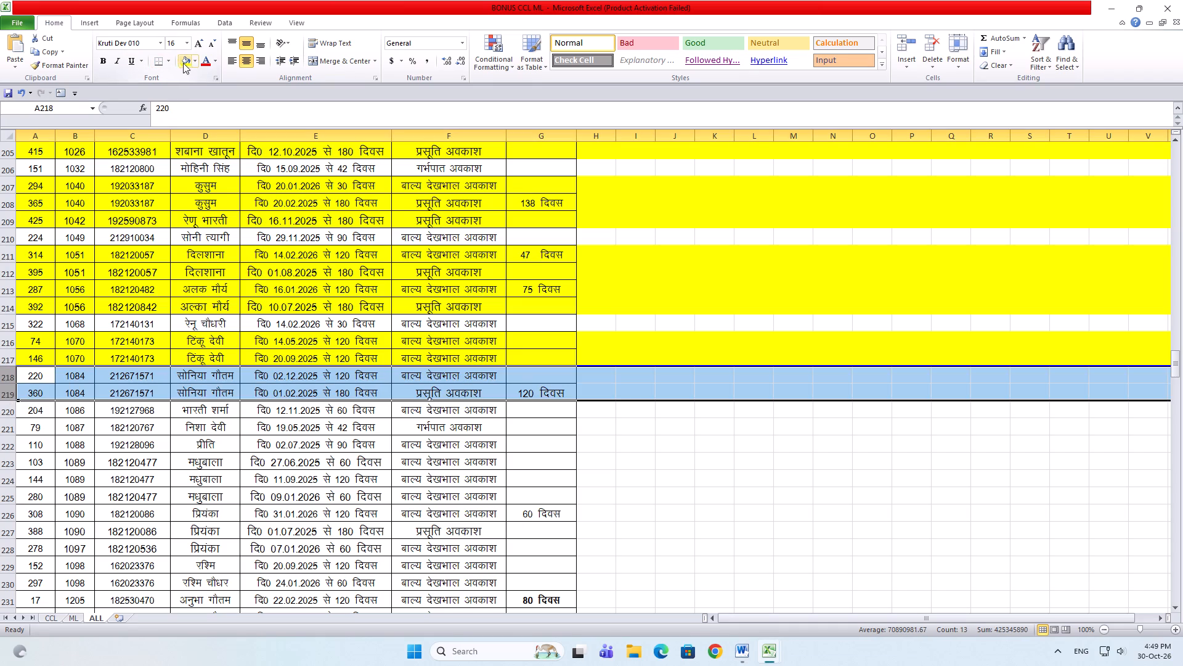
{"action": "left_click", "coordinate": [183, 63]}
{"action": "left_click", "coordinate": [141, 378]}
{"action": "key", "text": "ctrl+s"}
{"action": "key", "text": "ctrl+s"}
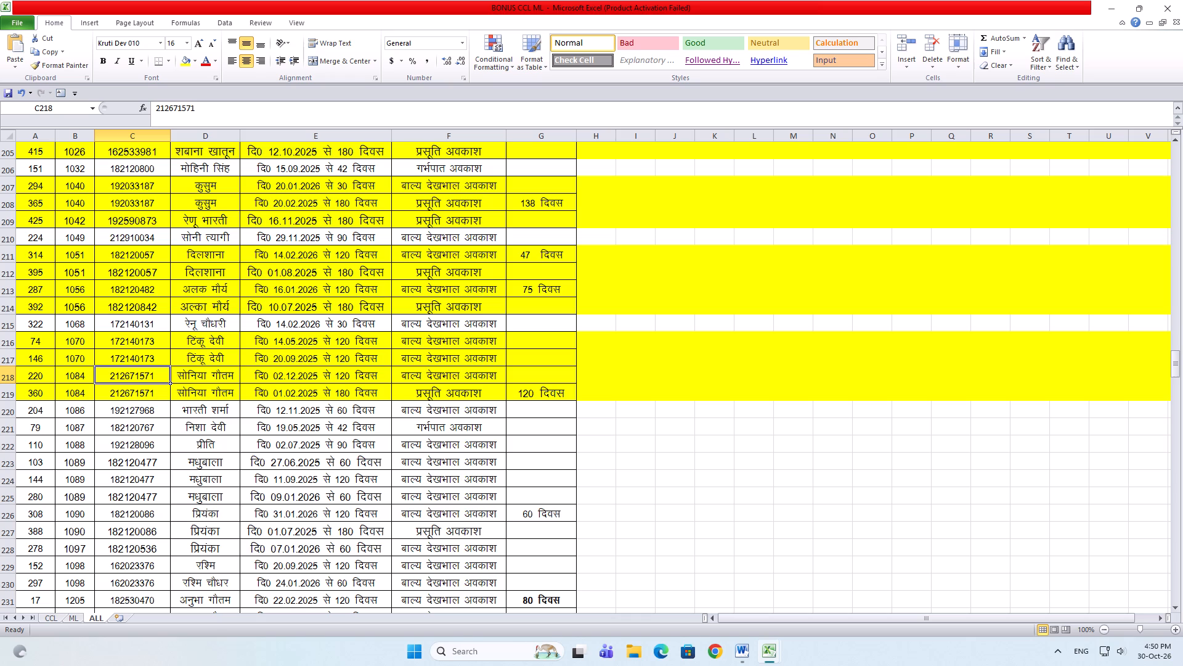
{"action": "left_click", "coordinate": [0, 428]}
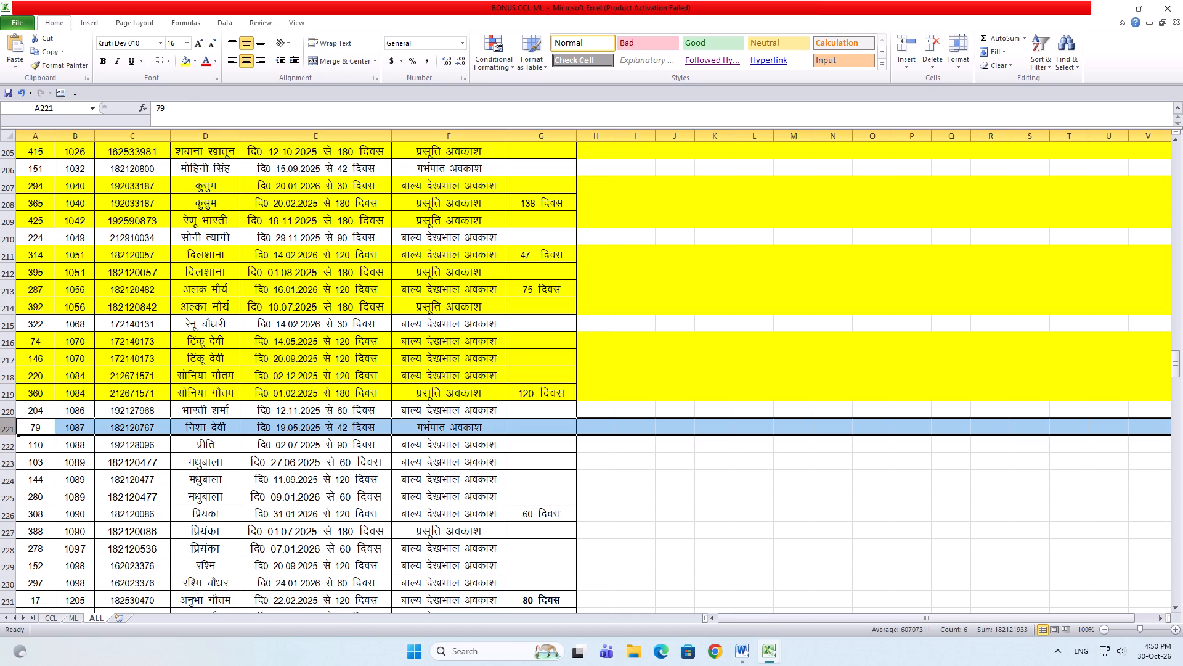
{"action": "left_click", "coordinate": [5, 446]}
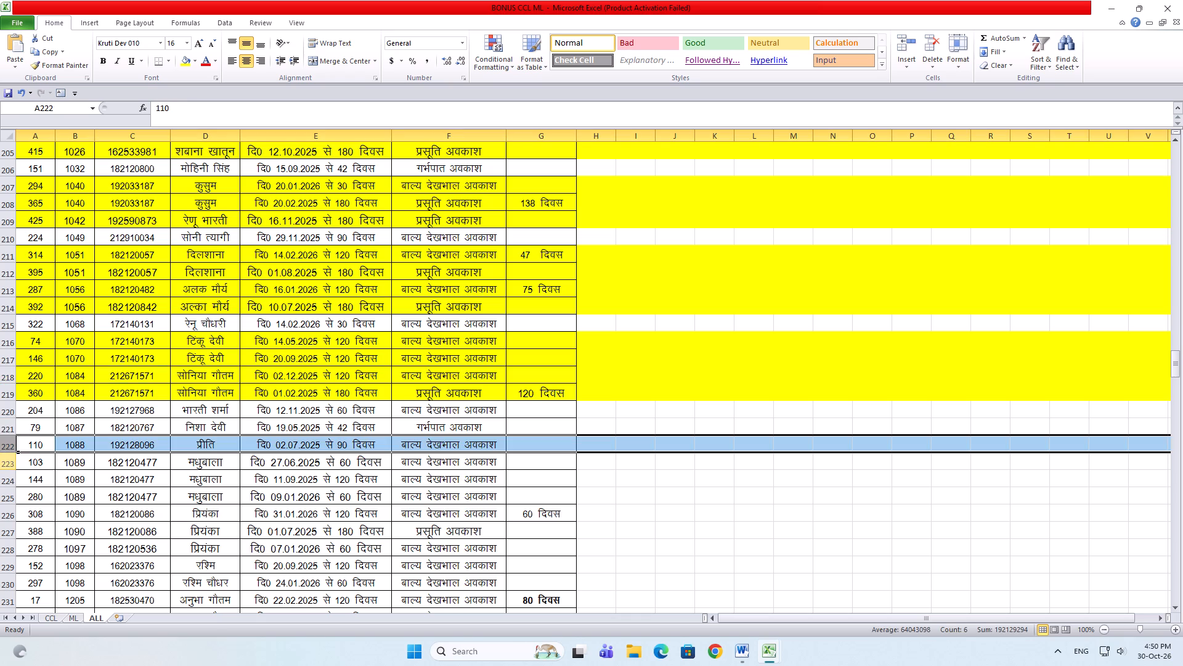
{"action": "left_click_drag", "start_coordinate": [7, 458], "coordinate": [7, 485]}
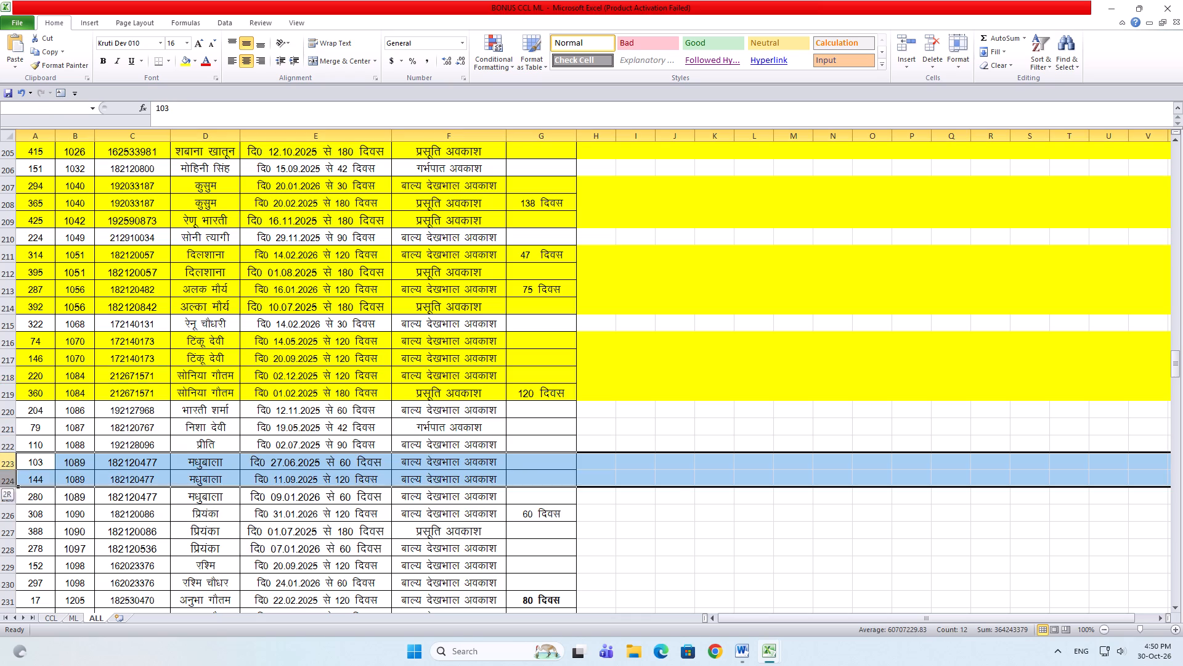
{"action": "left_click_drag", "start_coordinate": [7, 485], "coordinate": [8, 494]}
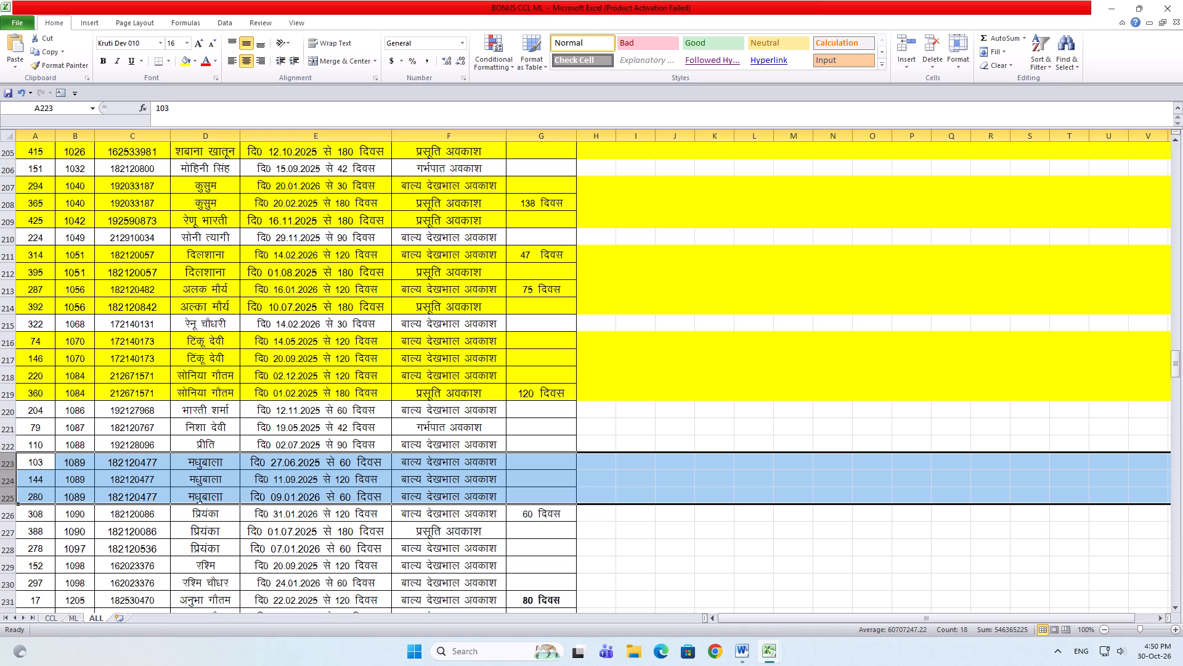
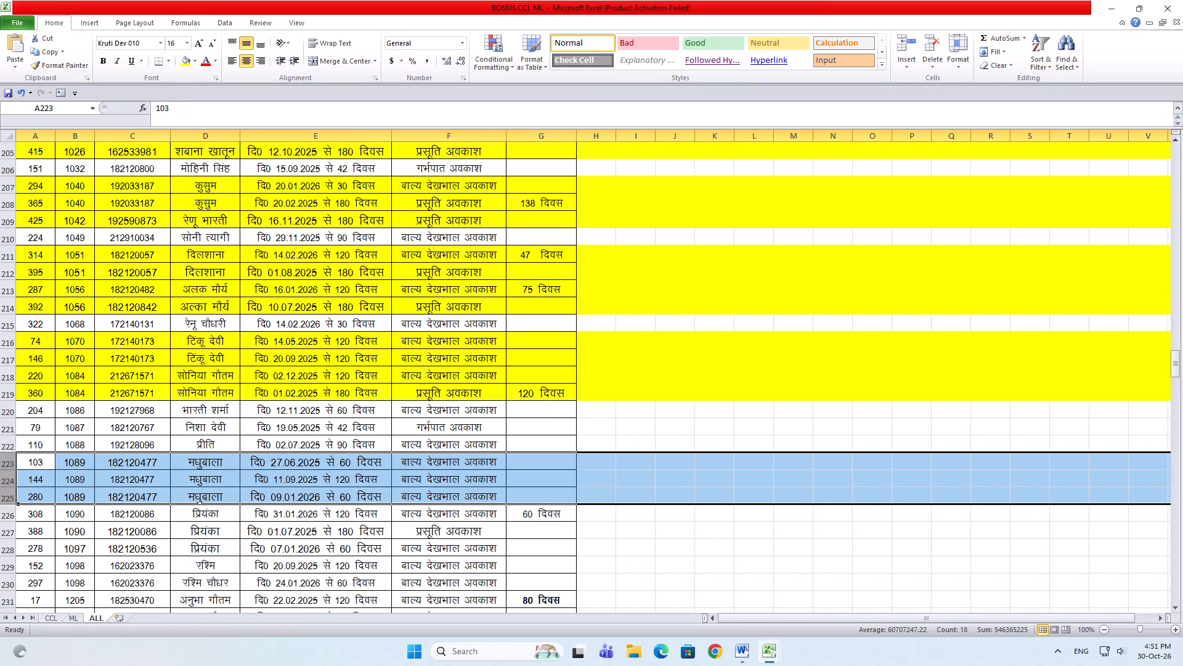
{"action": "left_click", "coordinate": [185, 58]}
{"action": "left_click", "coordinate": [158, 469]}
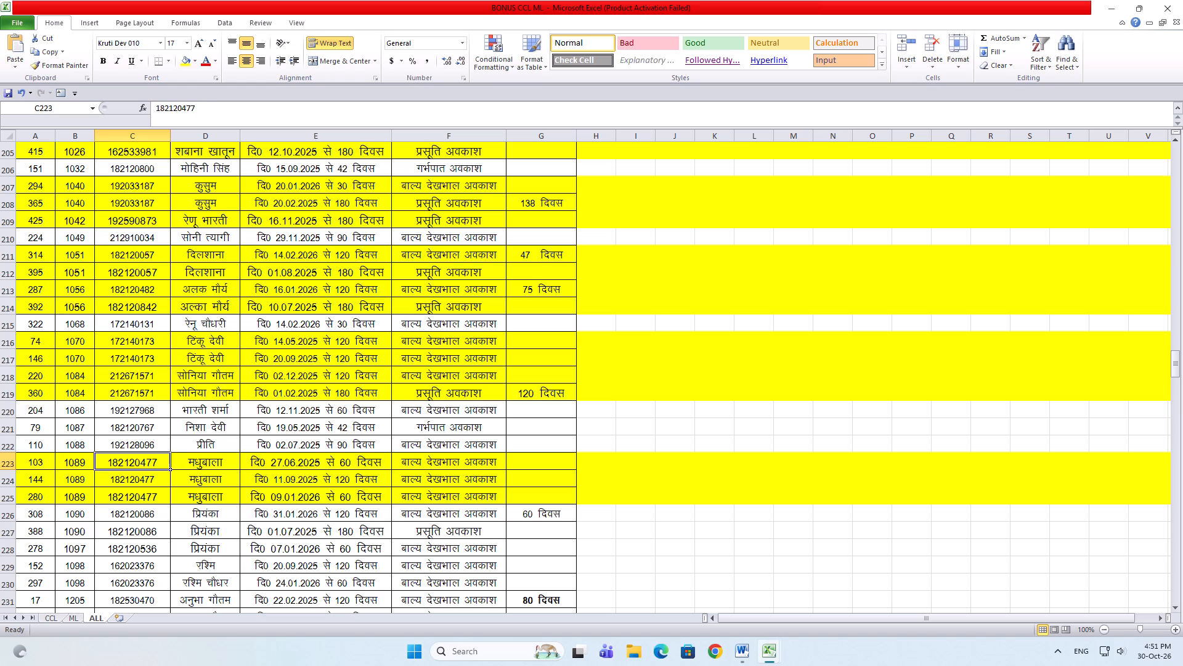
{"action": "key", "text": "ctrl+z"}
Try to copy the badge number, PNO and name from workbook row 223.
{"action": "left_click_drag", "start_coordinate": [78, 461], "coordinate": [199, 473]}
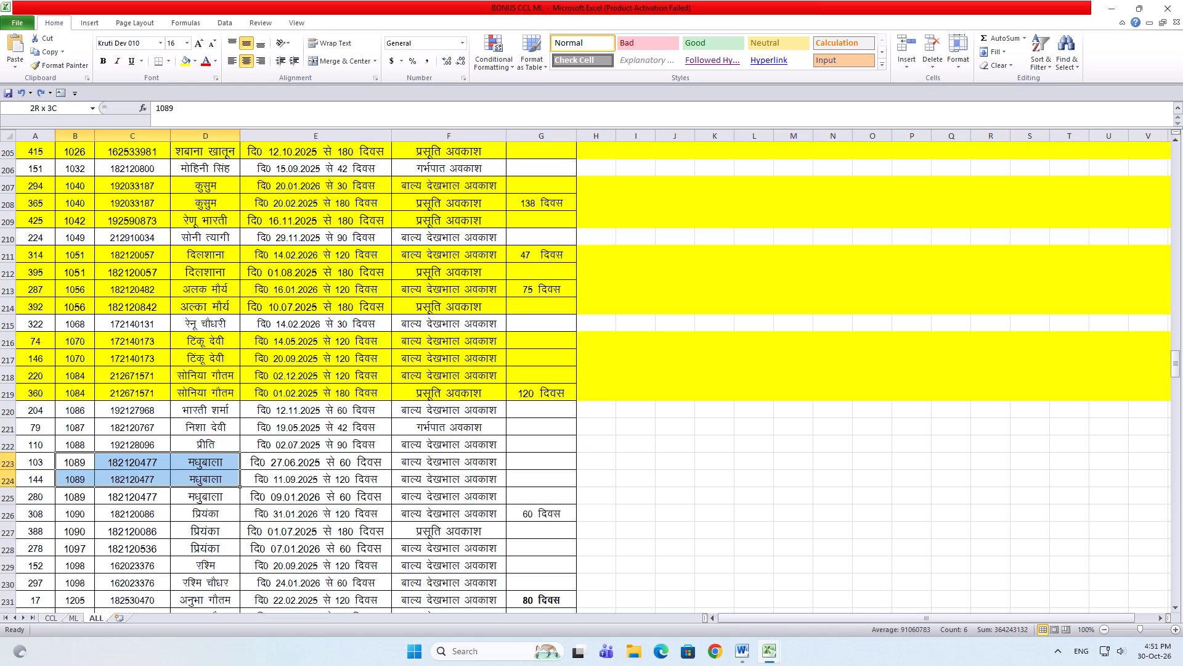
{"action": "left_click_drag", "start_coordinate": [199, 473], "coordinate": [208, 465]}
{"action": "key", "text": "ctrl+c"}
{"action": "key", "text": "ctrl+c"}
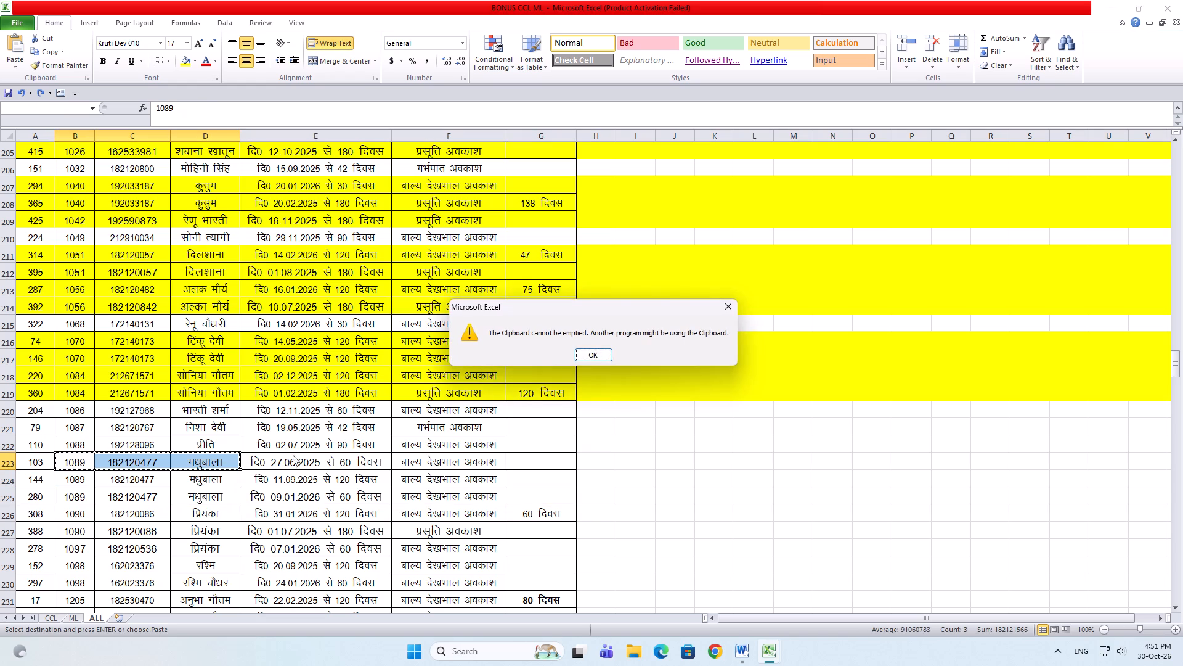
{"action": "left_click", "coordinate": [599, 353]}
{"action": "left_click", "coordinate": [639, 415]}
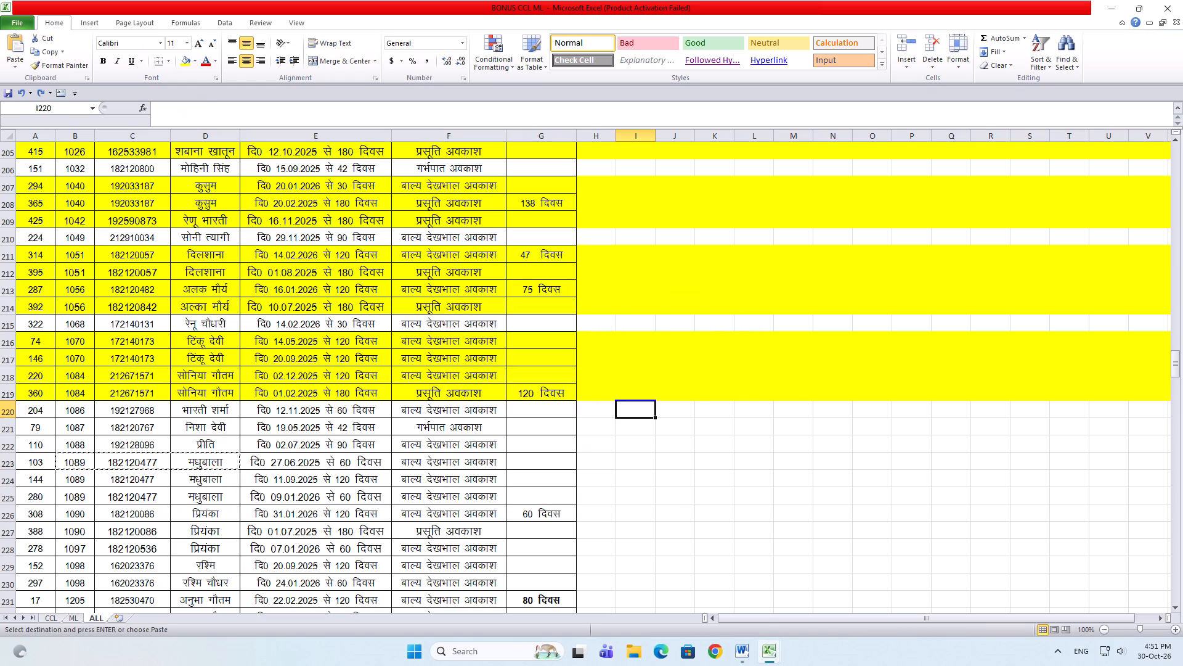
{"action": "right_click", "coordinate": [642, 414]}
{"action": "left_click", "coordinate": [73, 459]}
{"action": "left_click_drag", "start_coordinate": [75, 474], "coordinate": [181, 482]}
{"action": "key", "text": "ctrl+c"}
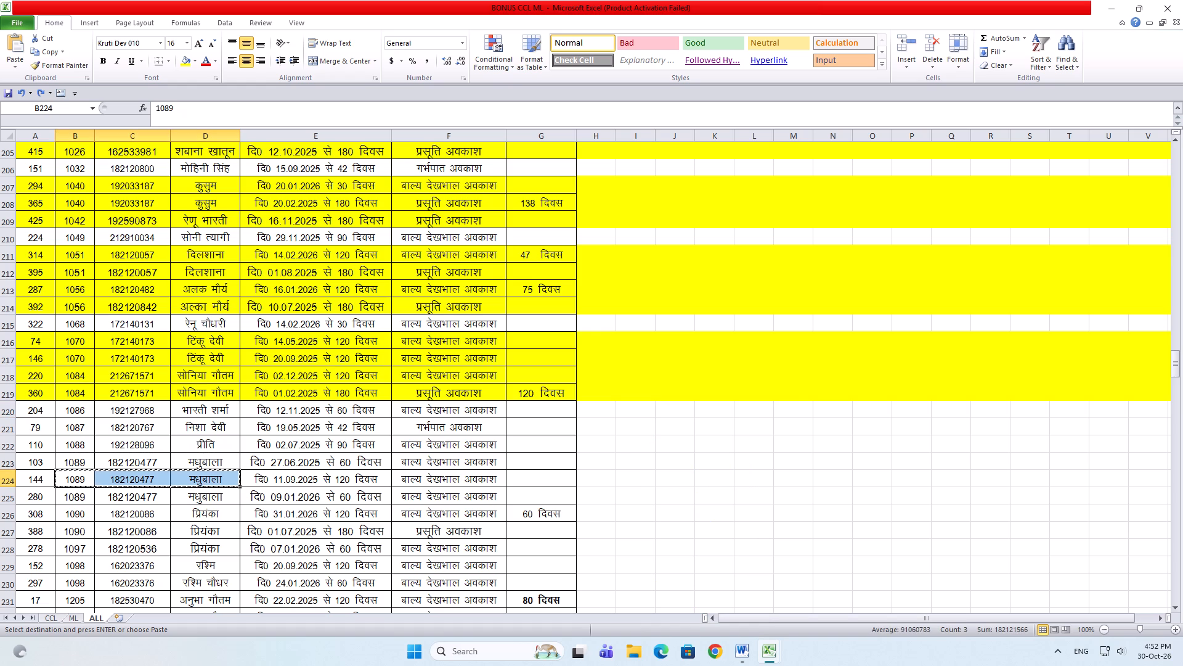
{"action": "left_click_drag", "start_coordinate": [5, 462], "coordinate": [6, 483]}
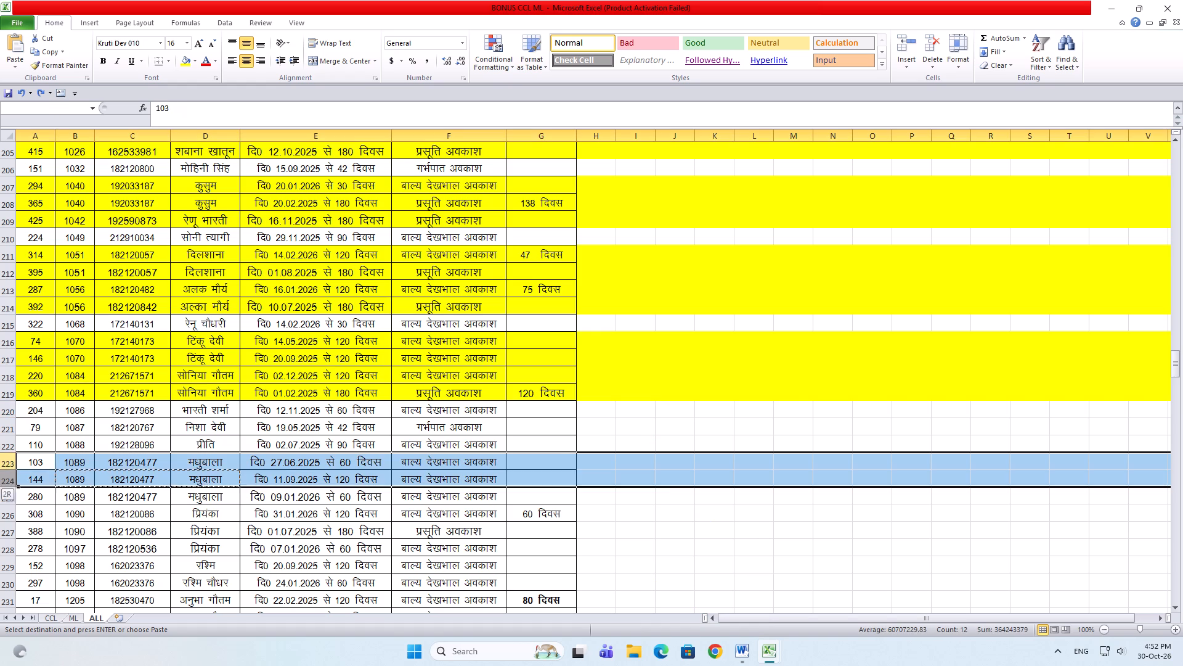
{"action": "left_click_drag", "start_coordinate": [6, 483], "coordinate": [6, 488]}
{"action": "left_click", "coordinate": [6, 488]}
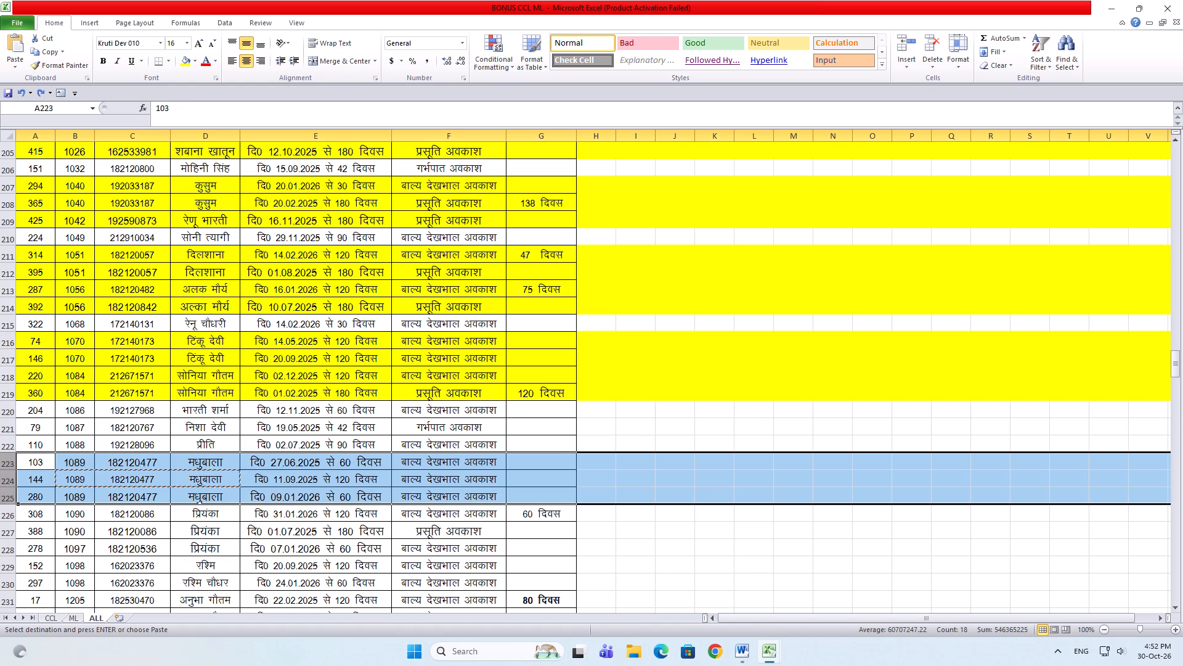
{"action": "key", "text": "alt+Tab"}
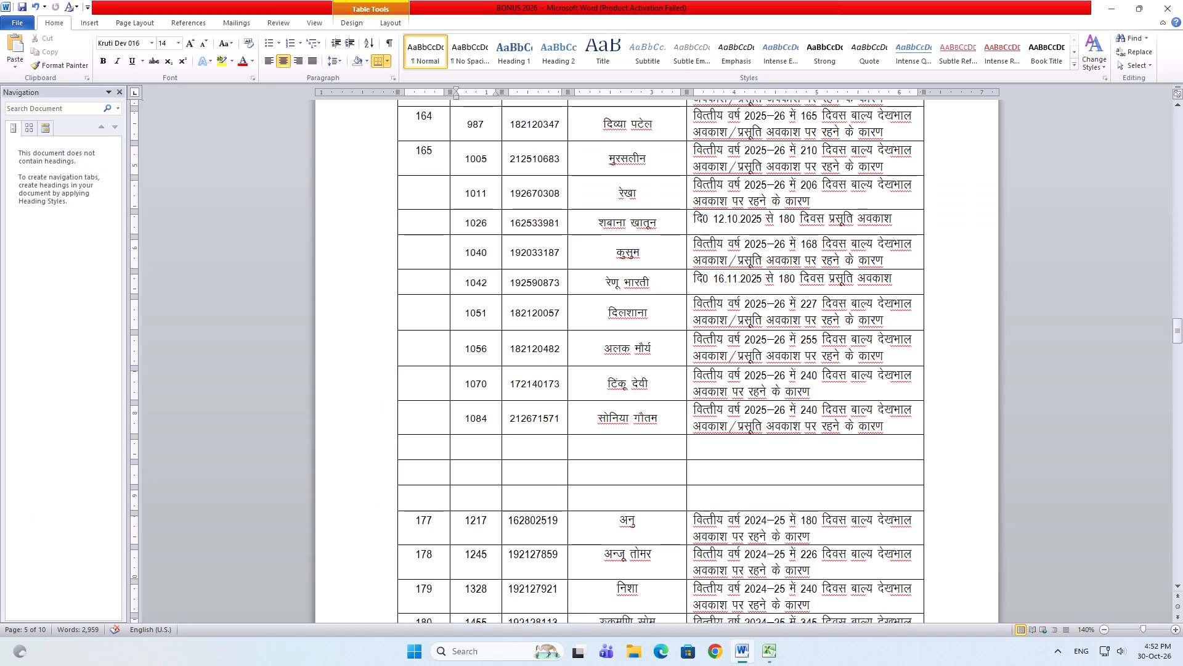
{"action": "left_click_drag", "start_coordinate": [466, 448], "coordinate": [590, 450]}
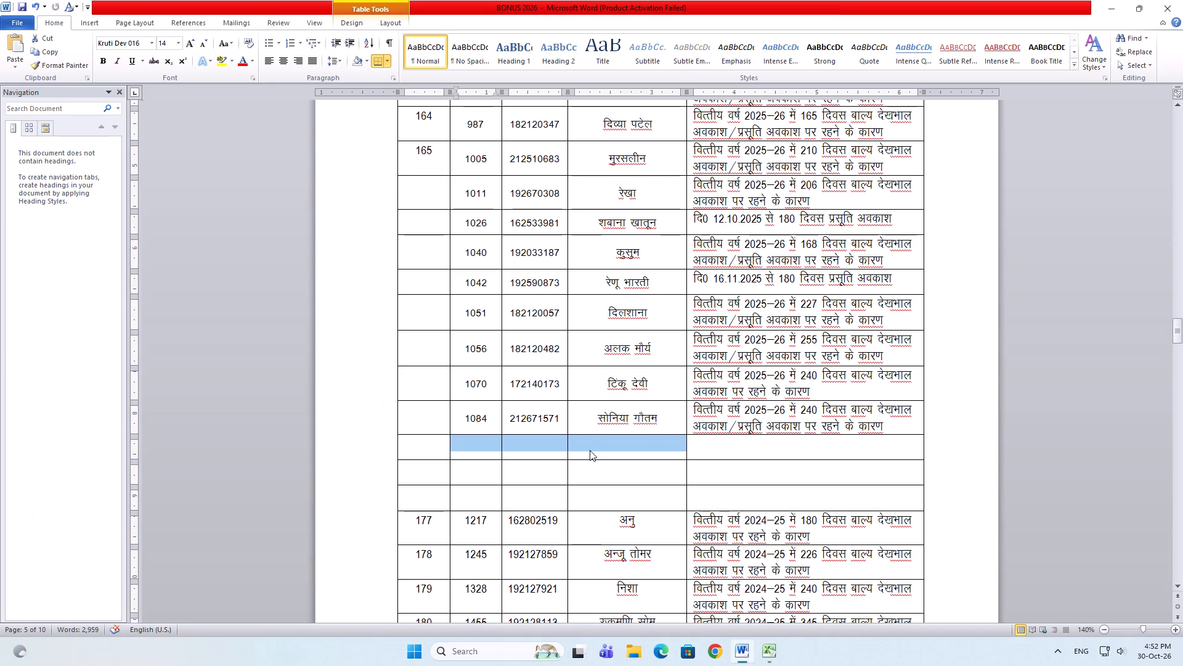
{"action": "key", "text": "ctrl+v"}
{"action": "double_click", "coordinate": [205, 40]}
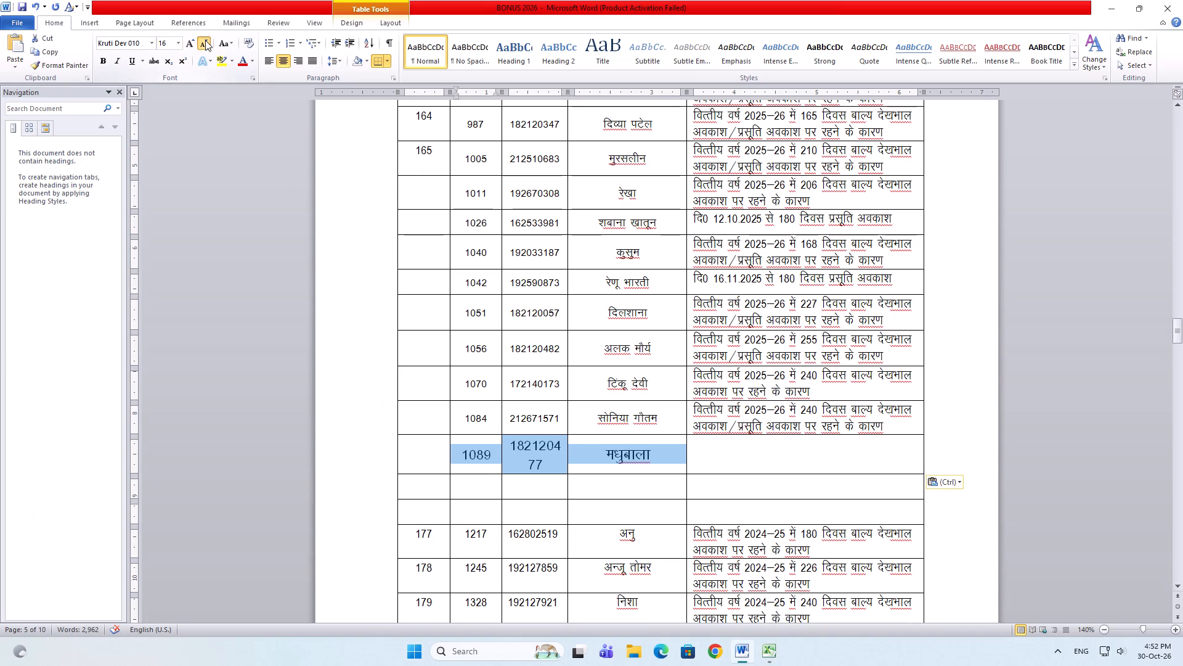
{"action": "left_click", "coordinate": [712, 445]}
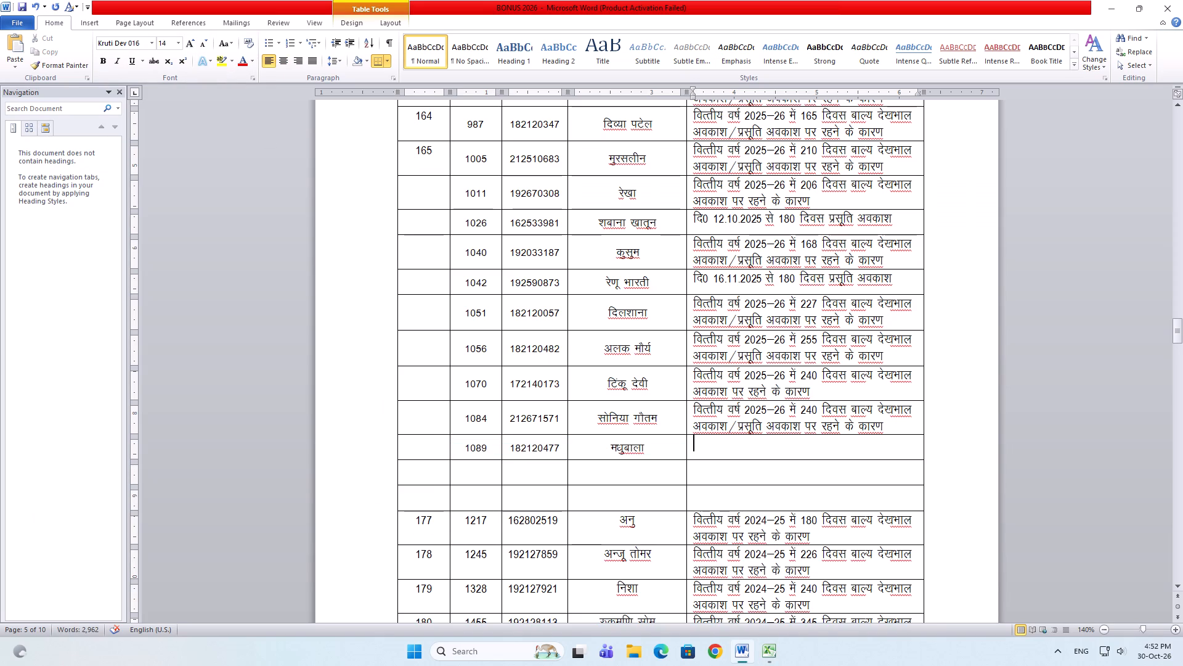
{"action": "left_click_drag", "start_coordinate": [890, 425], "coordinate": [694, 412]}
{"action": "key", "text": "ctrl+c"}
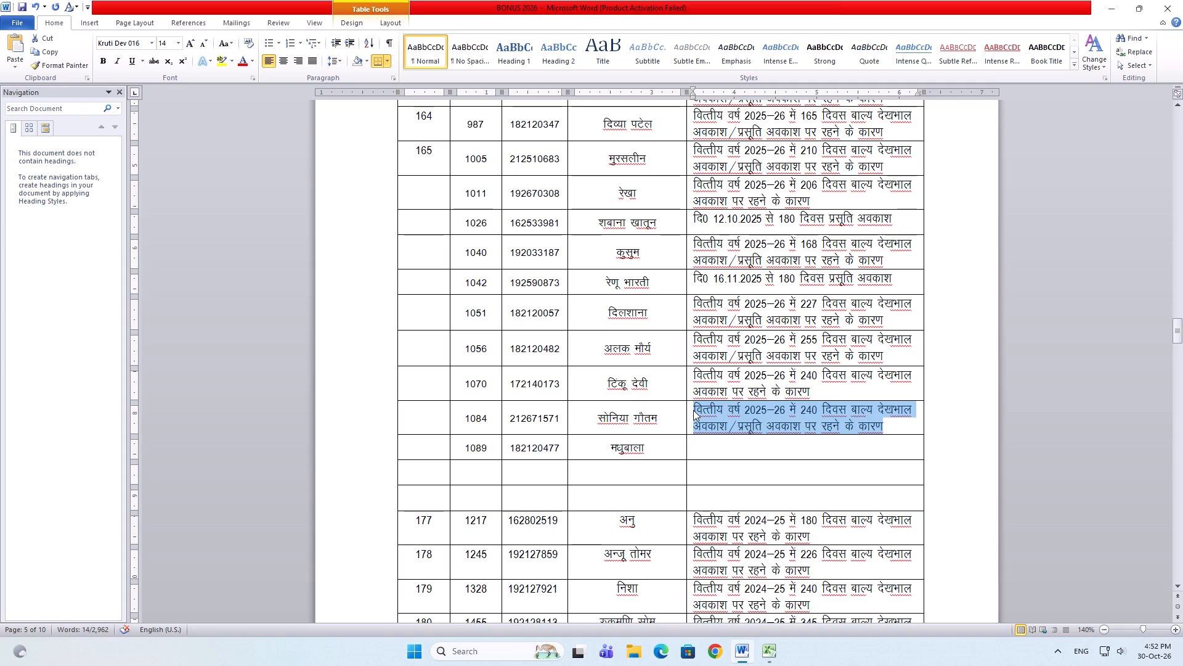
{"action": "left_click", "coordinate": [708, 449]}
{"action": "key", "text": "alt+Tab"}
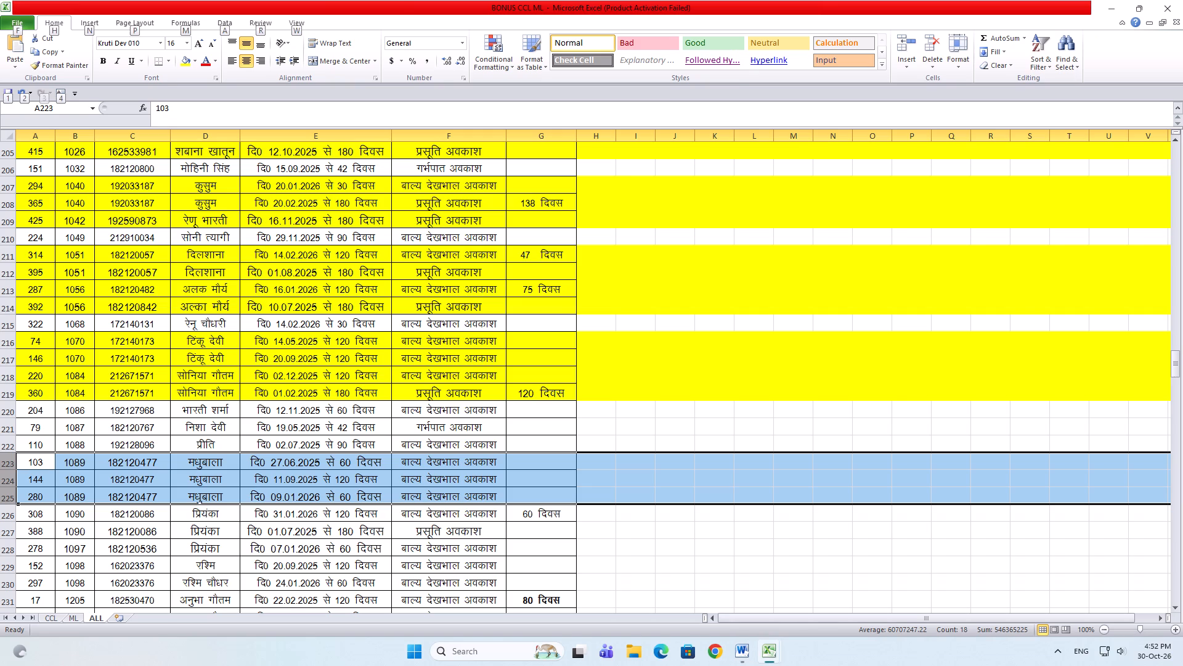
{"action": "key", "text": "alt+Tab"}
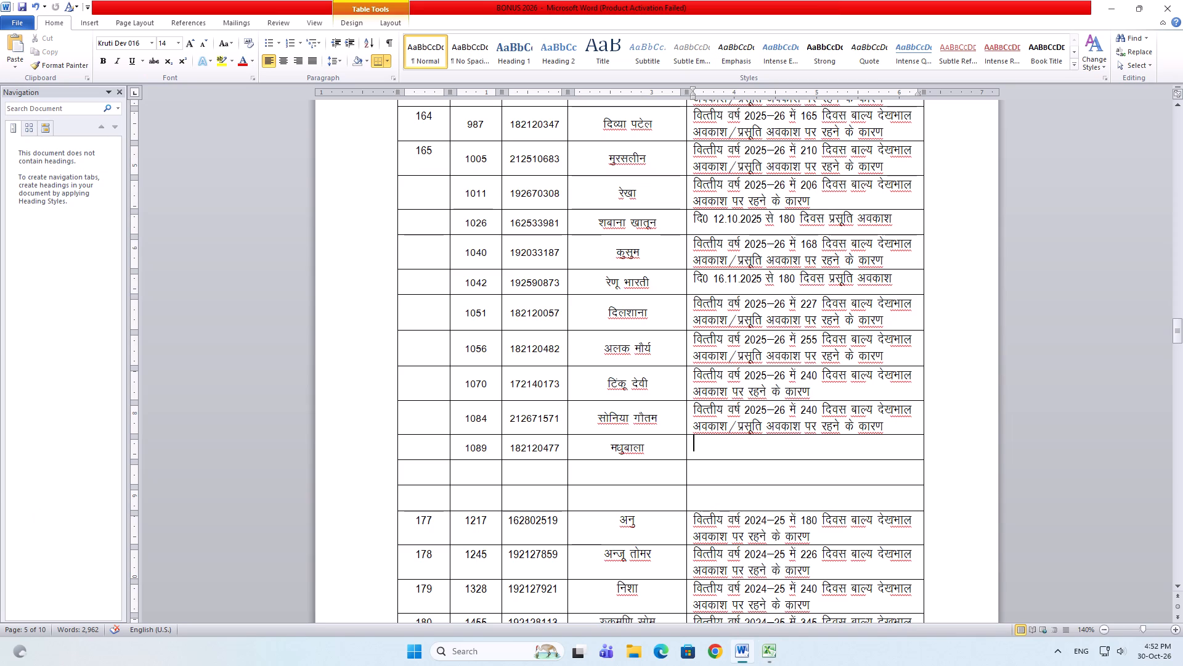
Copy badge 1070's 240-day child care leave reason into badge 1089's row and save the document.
{"action": "left_click_drag", "start_coordinate": [809, 387], "coordinate": [698, 371]}
{"action": "key", "text": "ctrl+c"}
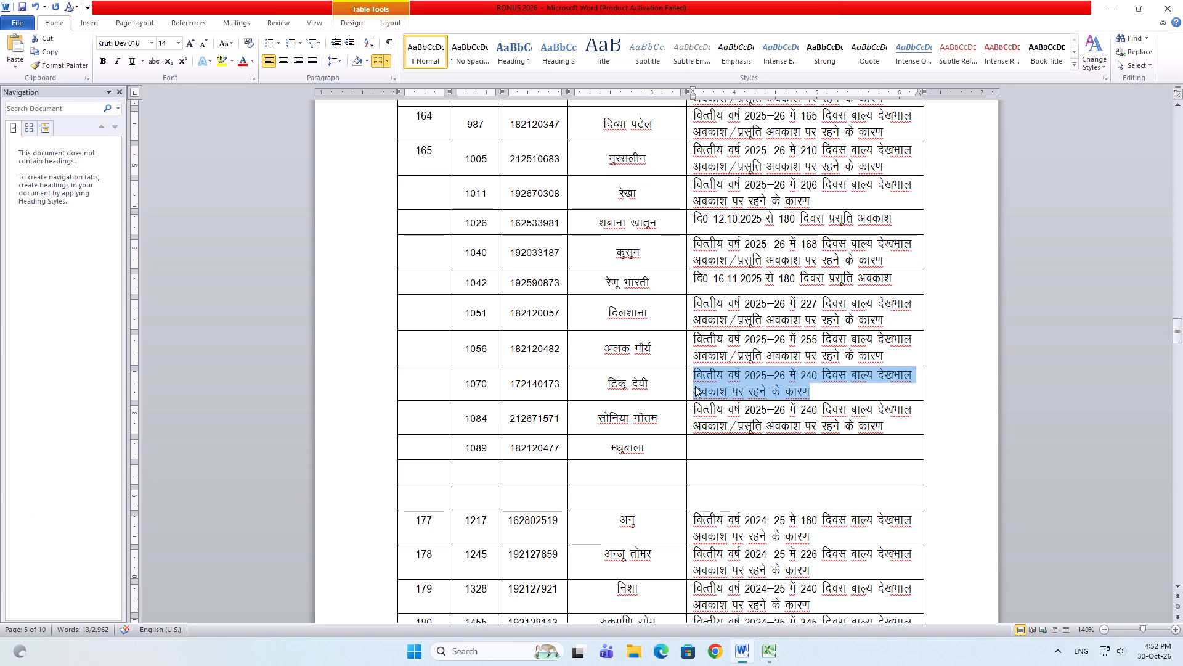
{"action": "left_click", "coordinate": [714, 440]}
{"action": "key", "text": "ctrl+v"}
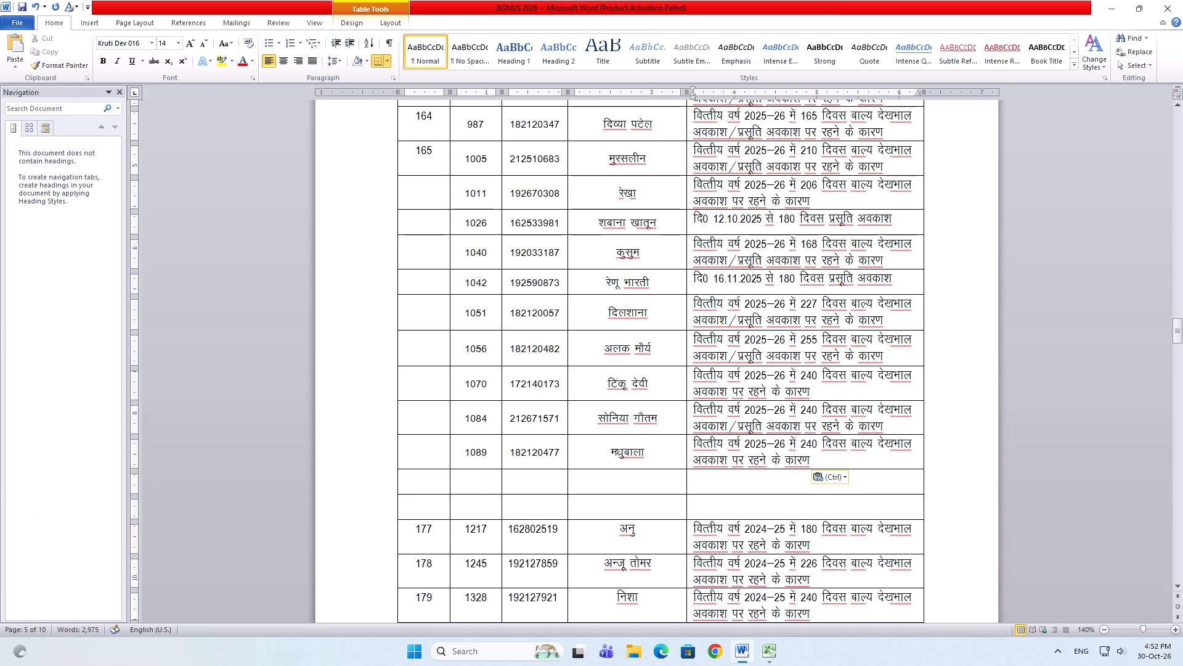
{"action": "left_click", "coordinate": [801, 442]}
{"action": "key", "text": "ctrl+s"}
{"action": "key", "text": "alt+Tab"}
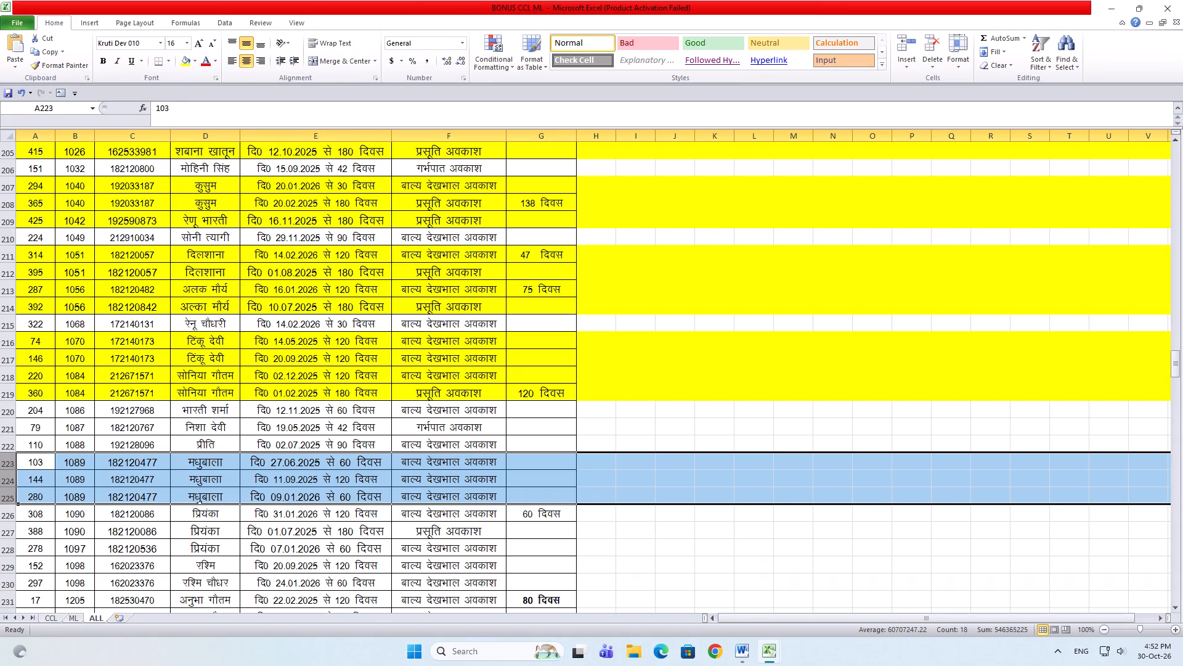
{"action": "left_click", "coordinate": [184, 54]}
{"action": "scroll", "coordinate": [158, 152], "scroll_direction": "down", "scroll_amount": 3}
{"action": "left_click", "coordinate": [80, 384]}
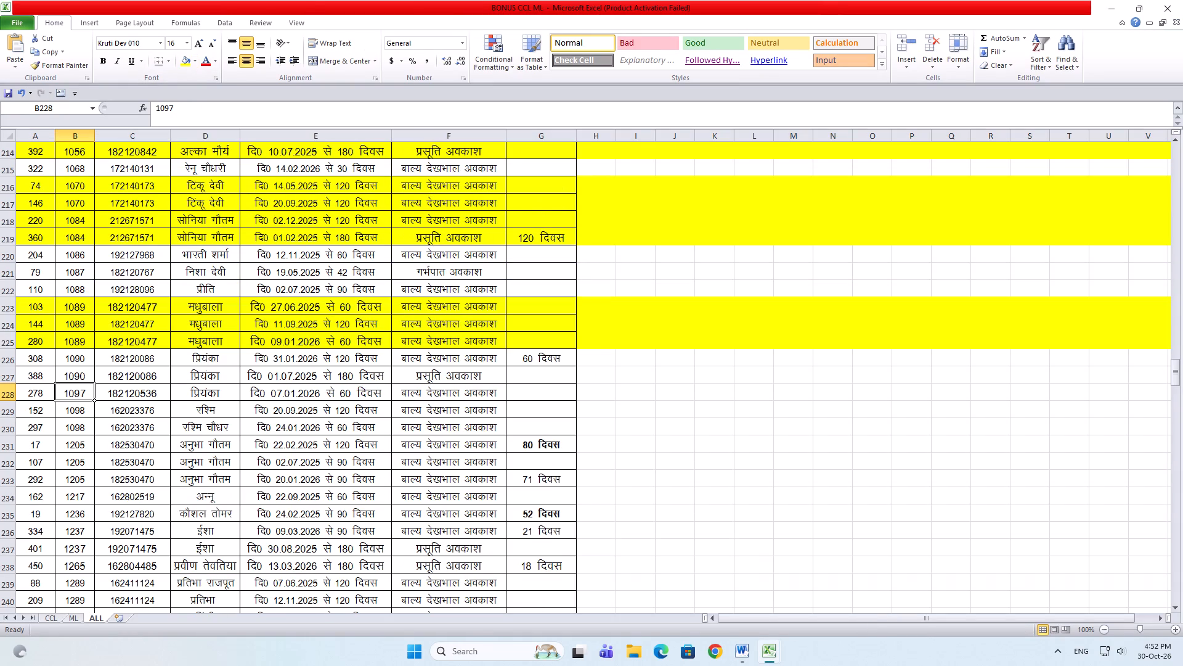
{"action": "left_click_drag", "start_coordinate": [6, 356], "coordinate": [7, 384]}
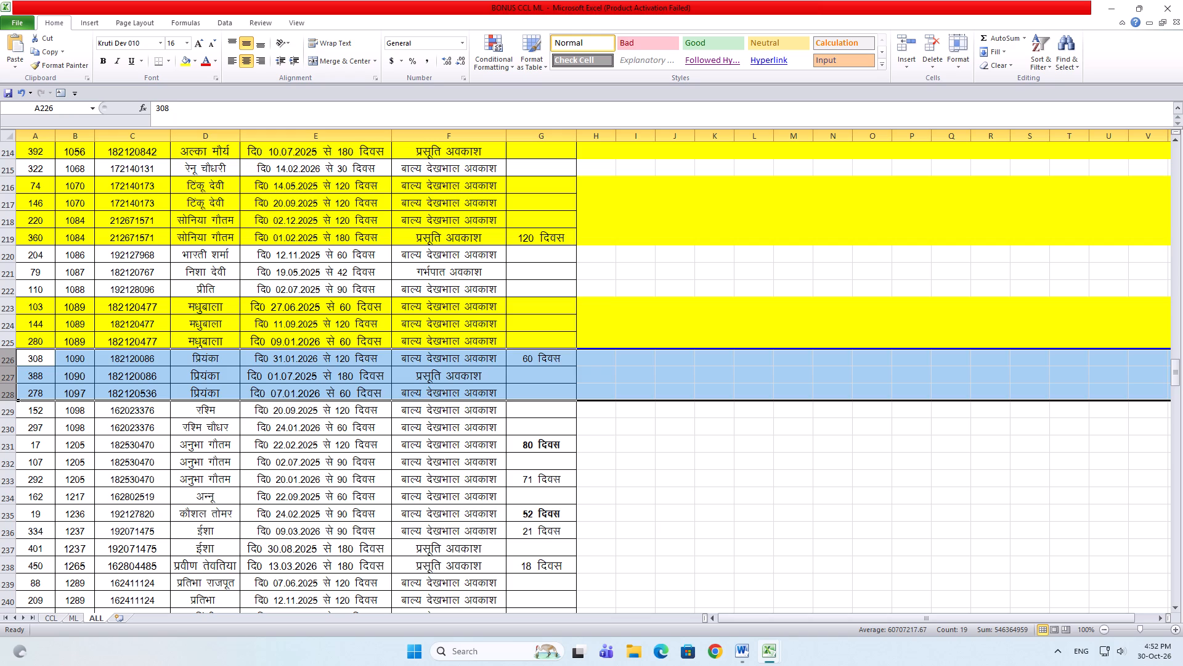
{"action": "left_click_drag", "start_coordinate": [8, 356], "coordinate": [7, 364]}
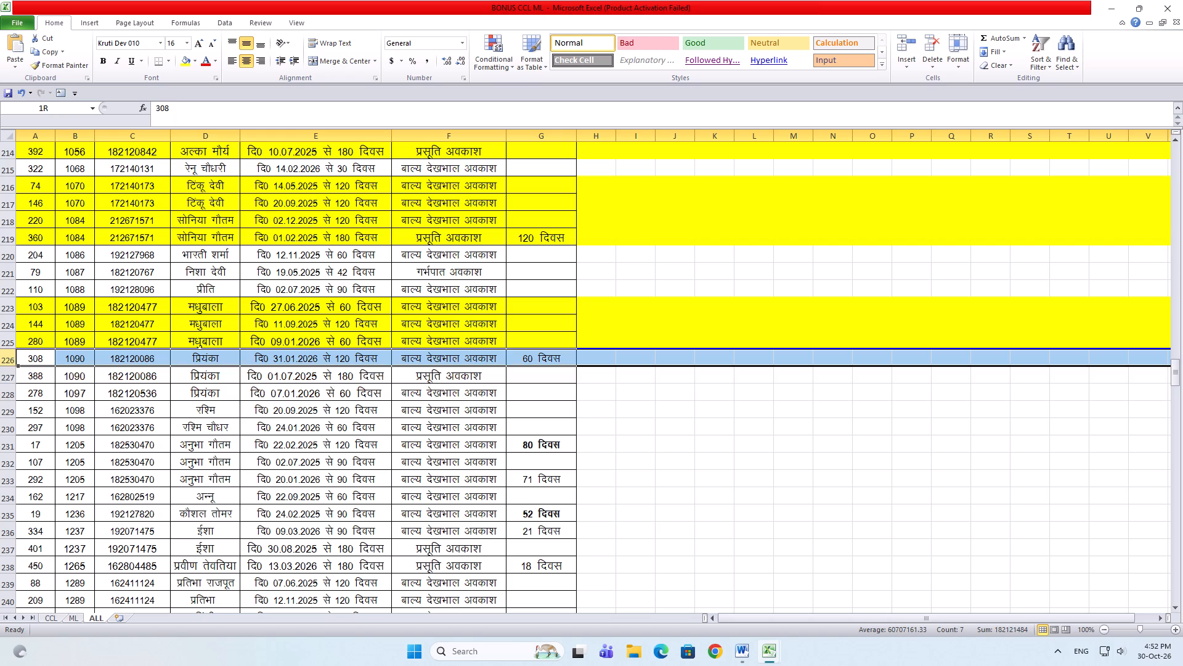
{"action": "left_click_drag", "start_coordinate": [7, 364], "coordinate": [7, 369]}
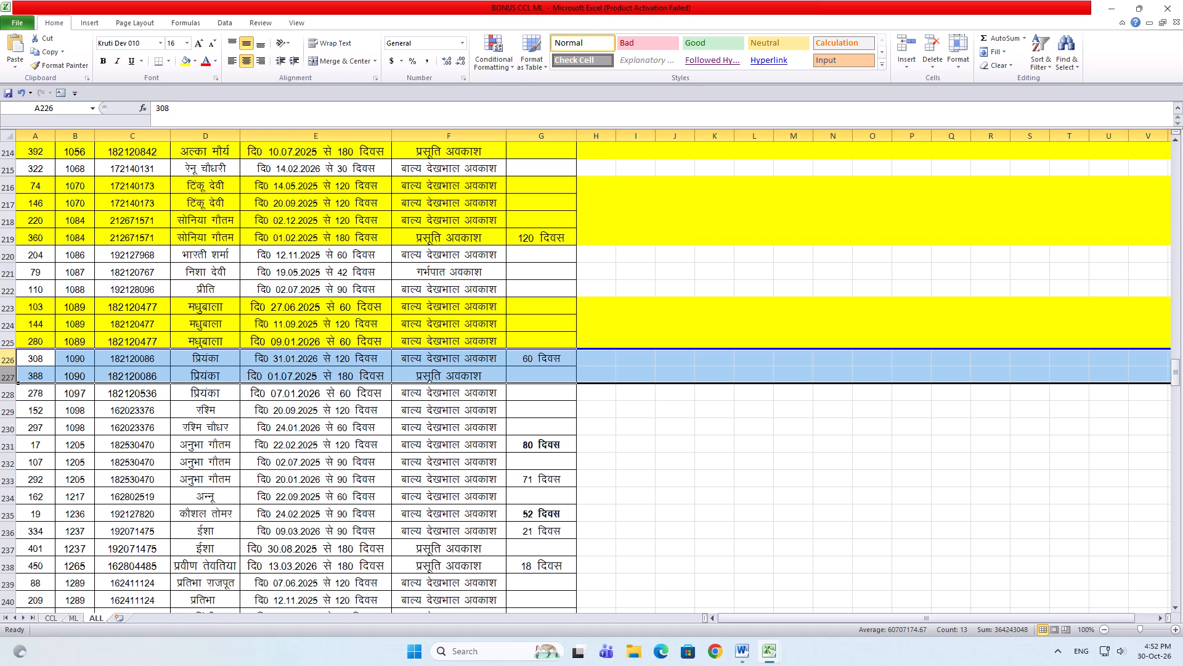
{"action": "left_click_drag", "start_coordinate": [67, 361], "coordinate": [194, 358]}
{"action": "key", "text": "ctrl+c"}
{"action": "key", "text": "alt+Tab"}
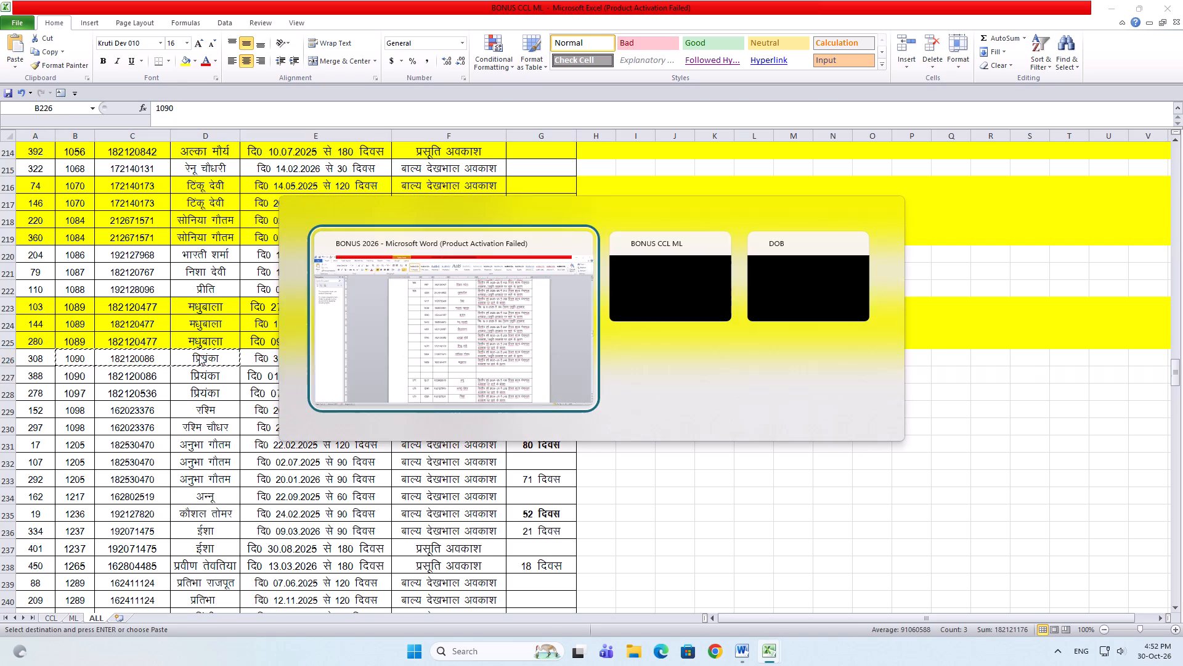
{"action": "left_click", "coordinate": [486, 476]}
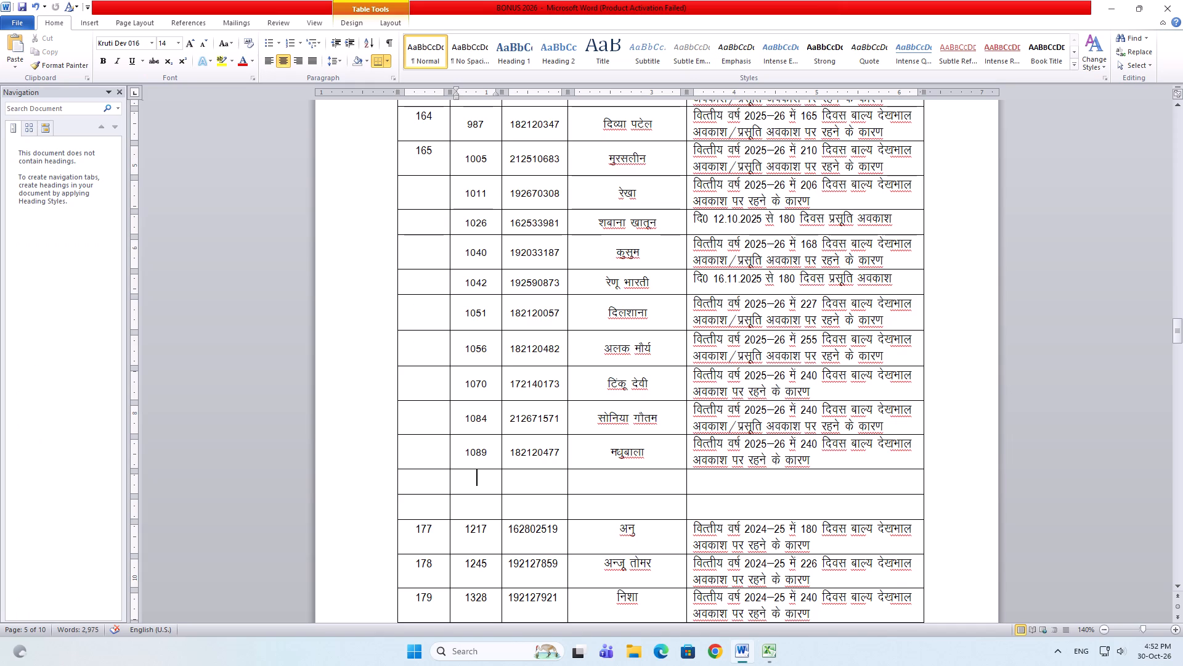
{"action": "key", "text": "ctrl+v"}
{"action": "key", "text": "ctrl+z"}
{"action": "left_click_drag", "start_coordinate": [492, 473], "coordinate": [606, 477]}
{"action": "key", "text": "ctrl+v"}
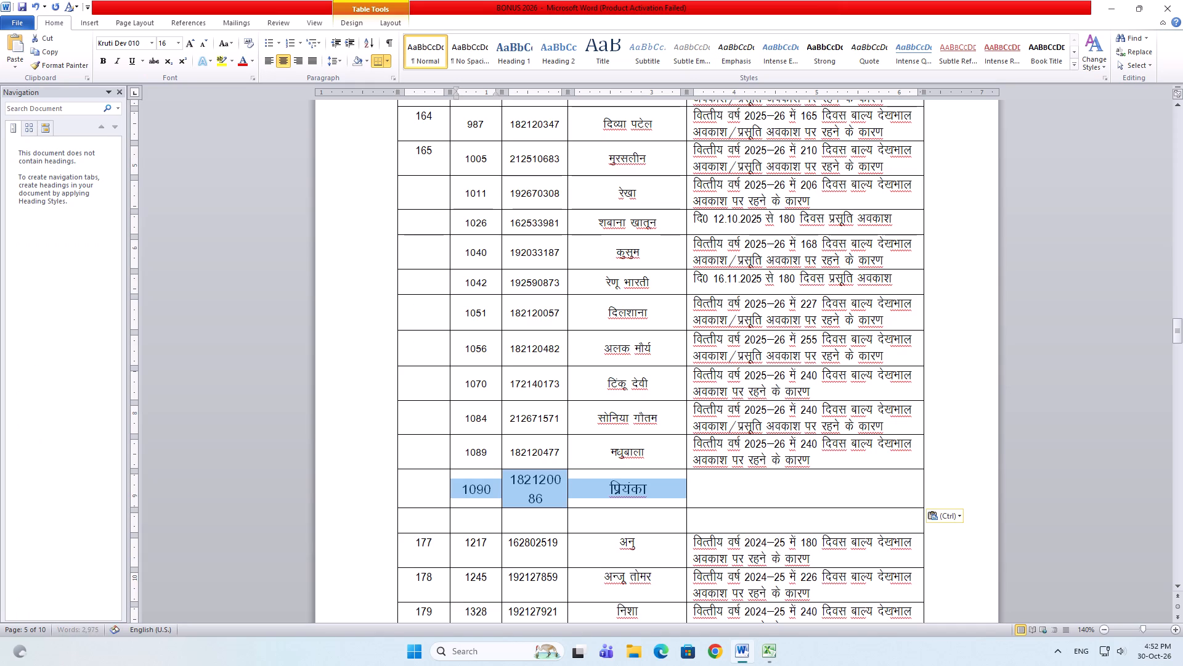
{"action": "double_click", "coordinate": [205, 43]}
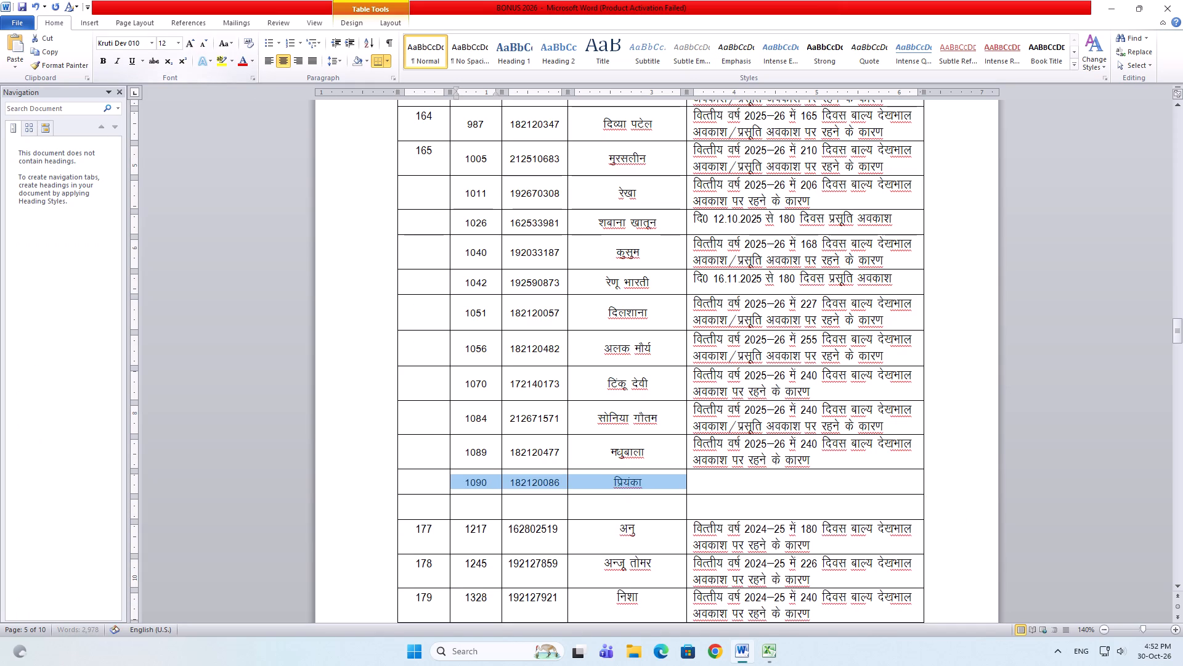
{"action": "left_click_drag", "start_coordinate": [824, 462], "coordinate": [707, 444]}
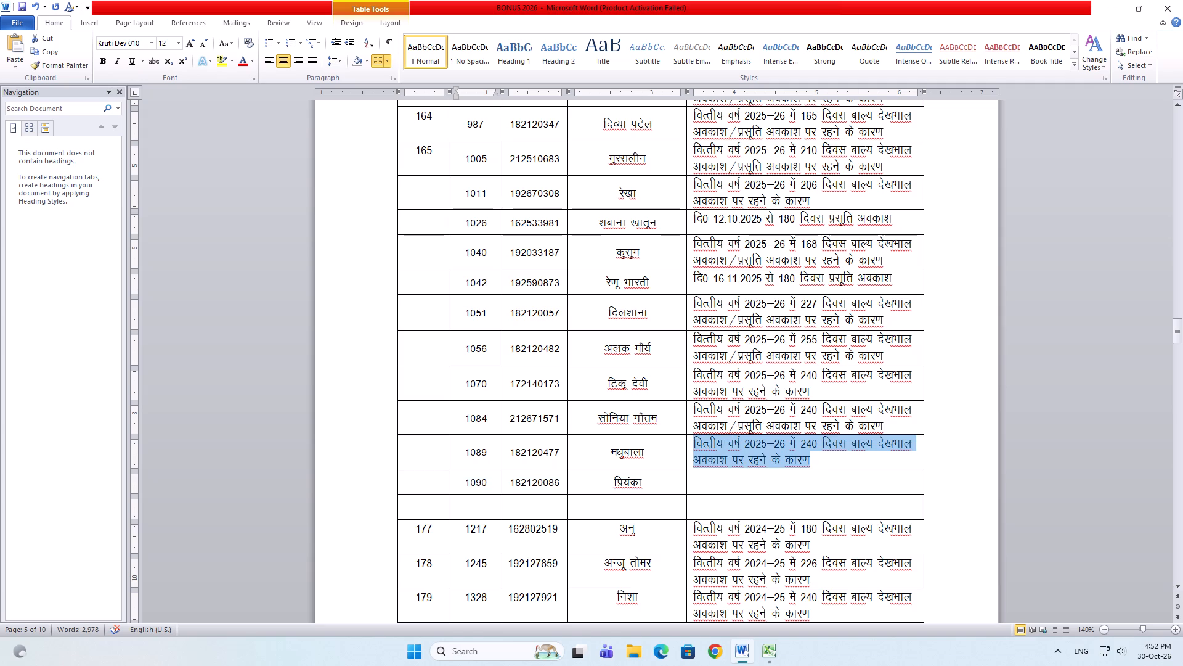
{"action": "left_click_drag", "start_coordinate": [707, 444], "coordinate": [695, 442]}
{"action": "left_click_drag", "start_coordinate": [893, 428], "coordinate": [689, 414]}
{"action": "key", "text": "ctrl+c"}
{"action": "left_click", "coordinate": [785, 480]}
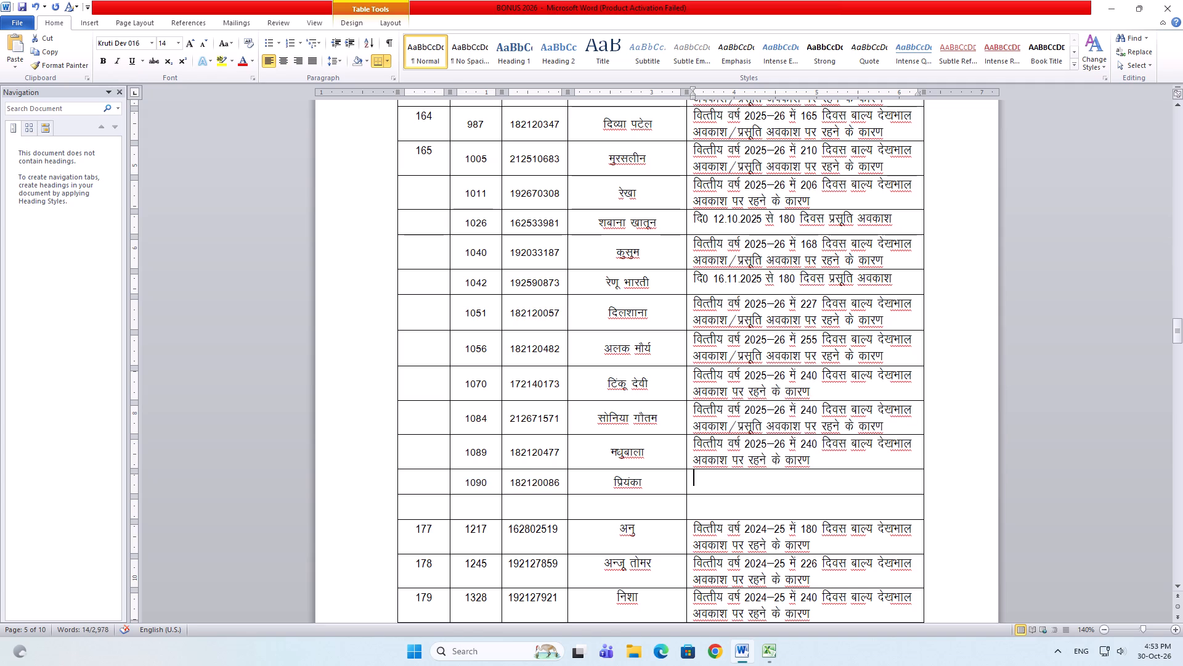
{"action": "key", "text": "ctrl+v"}
{"action": "key", "text": "alt+Tab"}
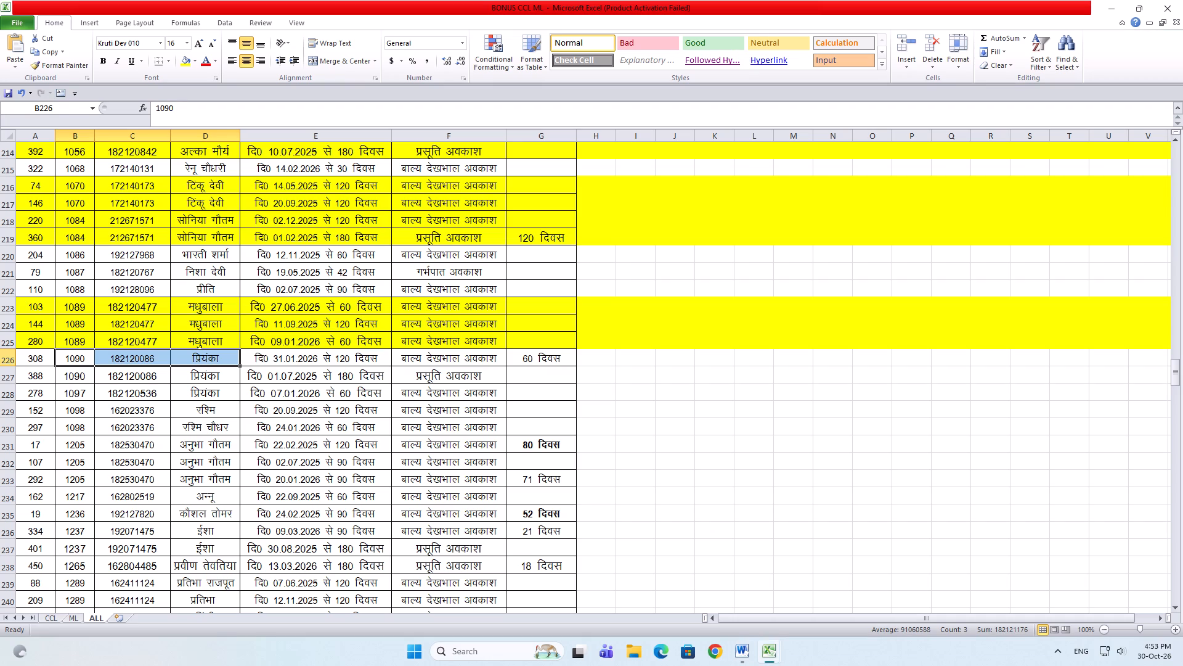
{"action": "left_click_drag", "start_coordinate": [7, 358], "coordinate": [5, 375]}
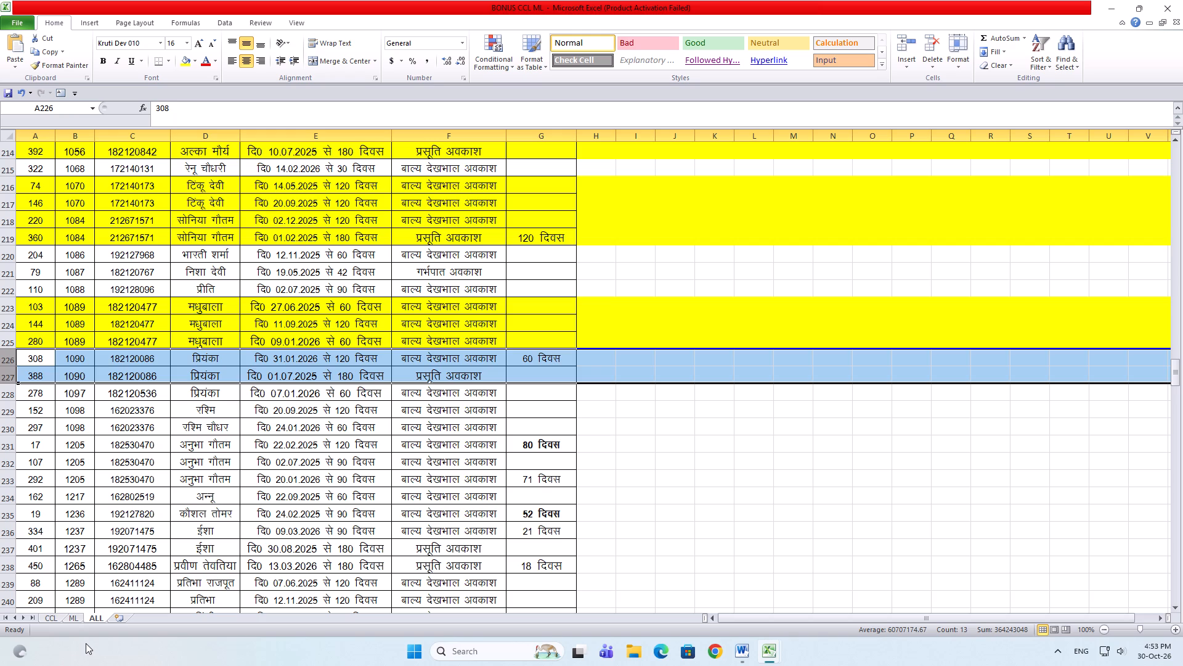
{"action": "key", "text": "alt+Tab"}
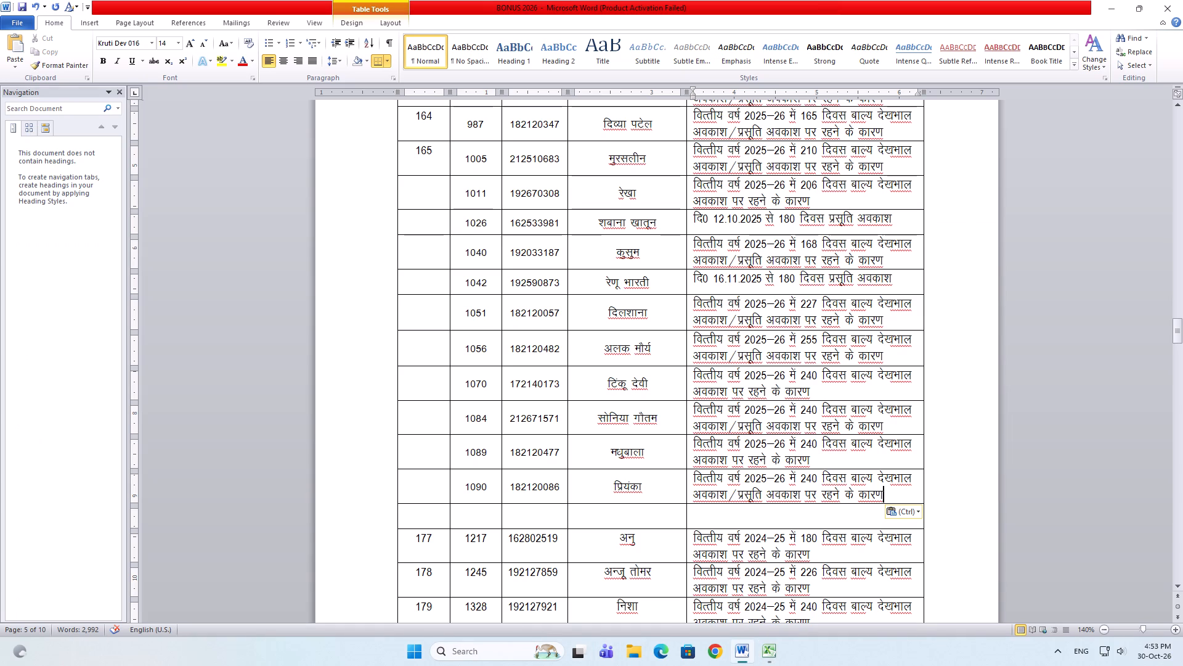
Clear the old 2024–25 entries in the Word table rows numbered 177 to 180, keeping the empty rows, and save the document.
{"action": "scroll", "coordinate": [418, 464], "scroll_direction": "down", "scroll_amount": 4}
{"action": "scroll", "coordinate": [423, 397], "scroll_direction": "down", "scroll_amount": 3}
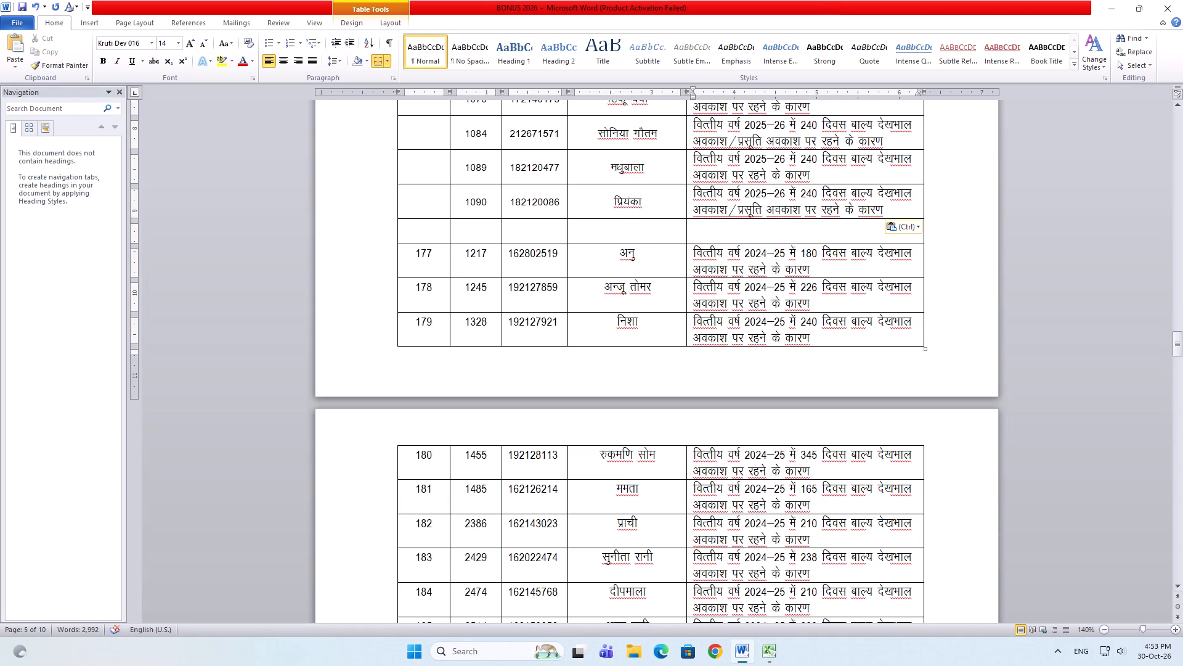
{"action": "left_click_drag", "start_coordinate": [428, 253], "coordinate": [472, 274]}
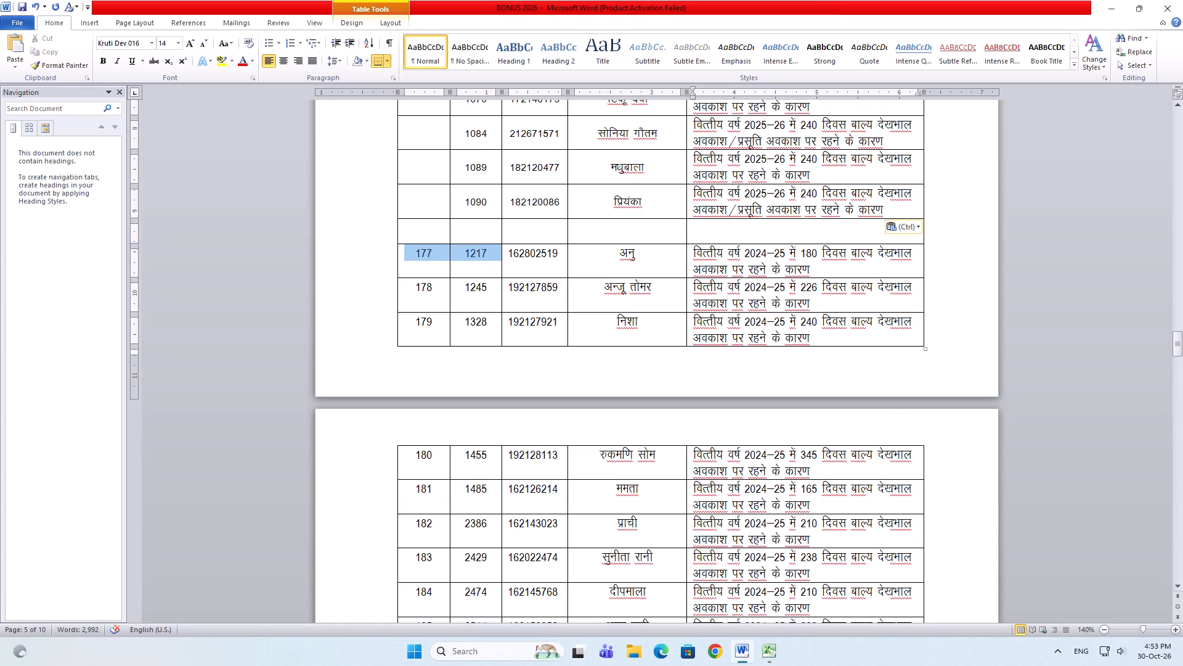
{"action": "left_click_drag", "start_coordinate": [472, 274], "coordinate": [710, 330]}
{"action": "key", "text": "Delete"}
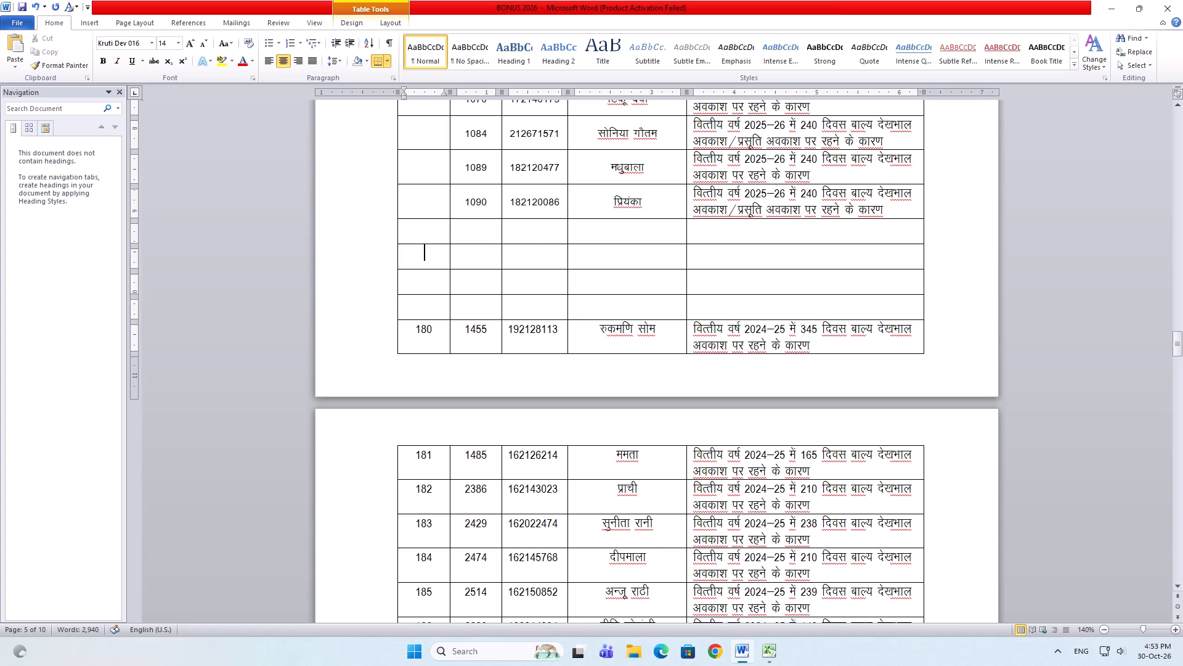
{"action": "key", "text": "ctrl+s"}
{"action": "left_click_drag", "start_coordinate": [430, 329], "coordinate": [705, 344]}
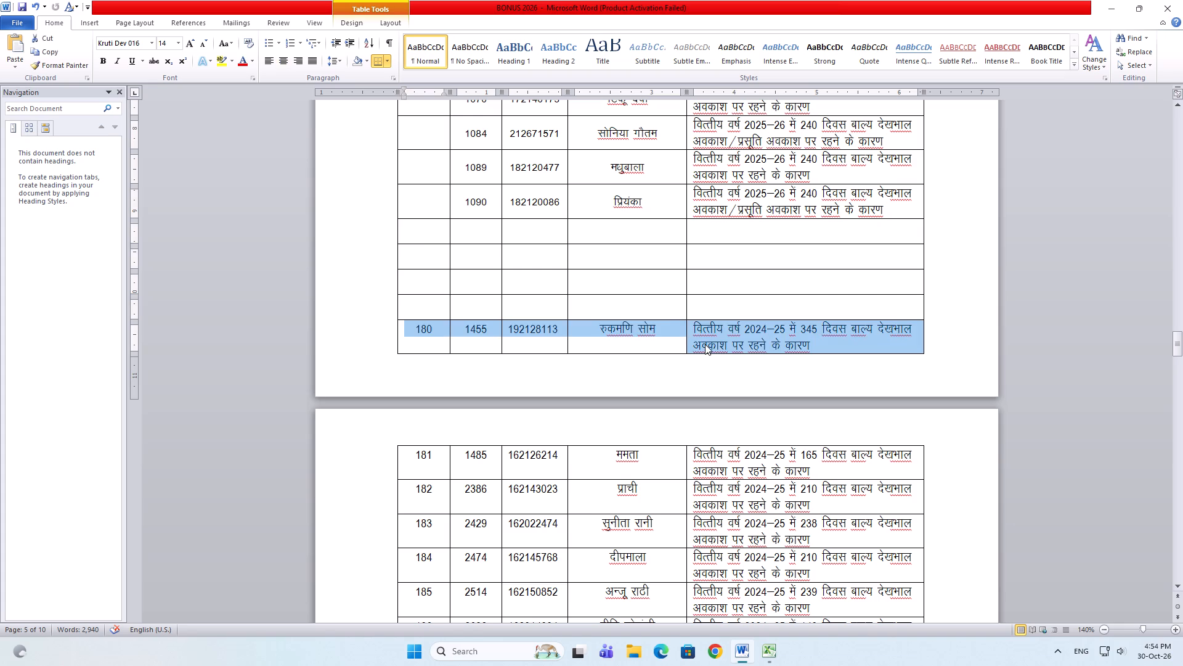
{"action": "key", "text": "Delete"}
{"action": "key", "text": "ctrl+s"}
{"action": "key", "text": "alt+Tab"}
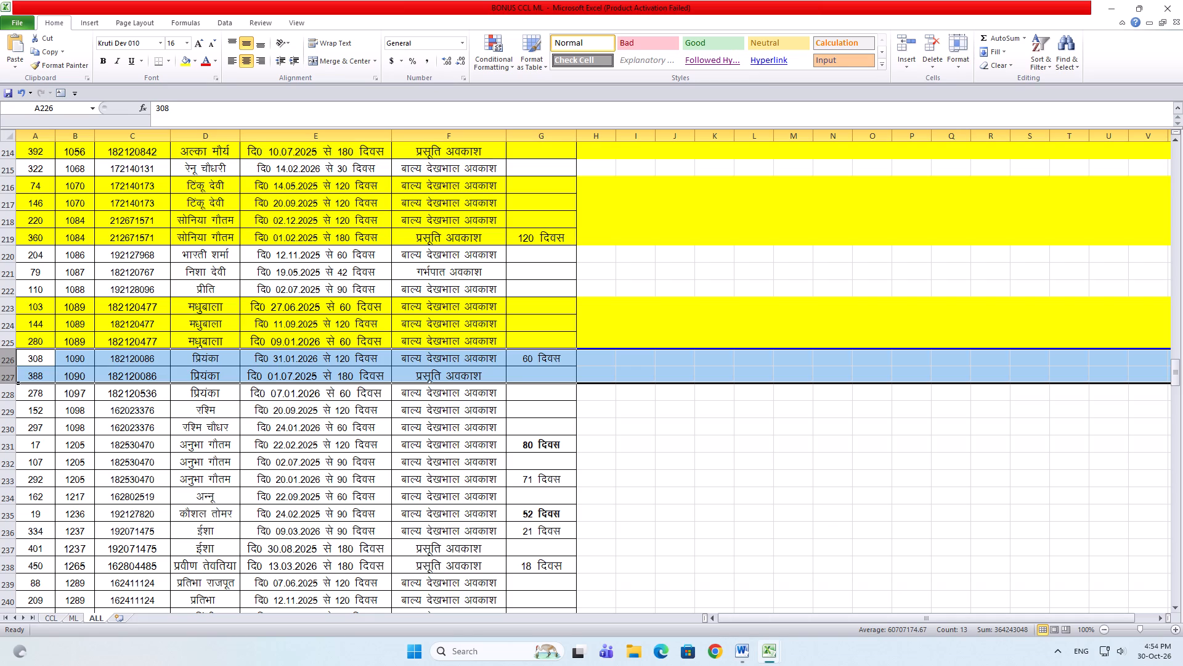
{"action": "left_click_drag", "start_coordinate": [76, 353], "coordinate": [224, 355]}
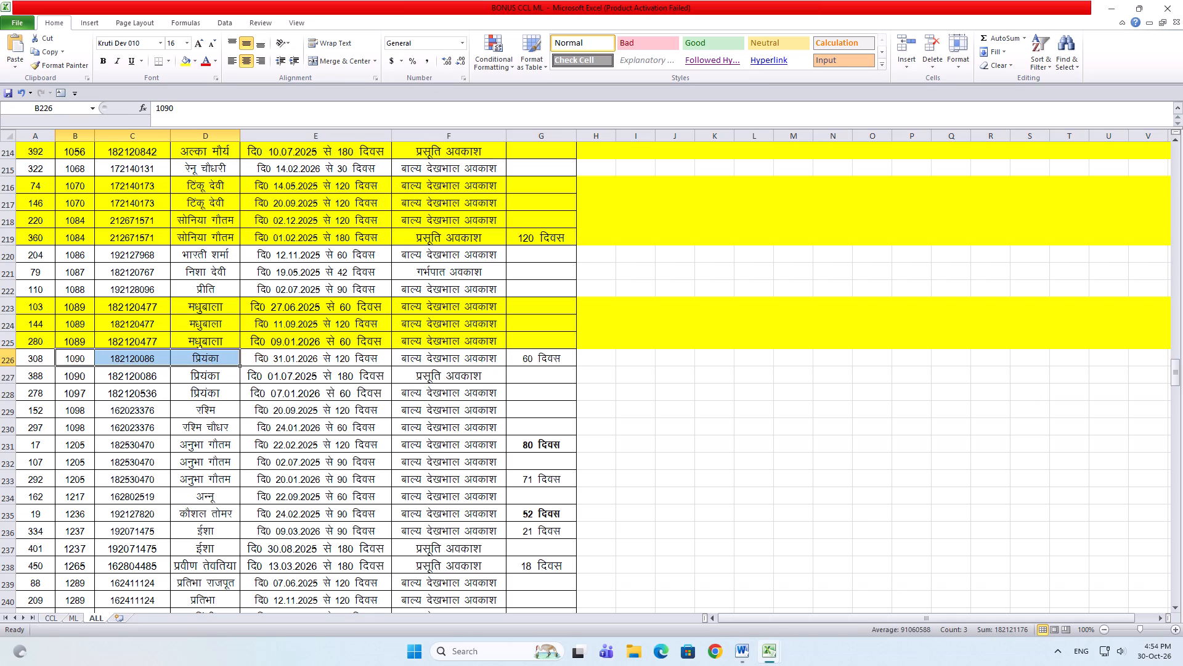
{"action": "key", "text": "alt+Tab"}
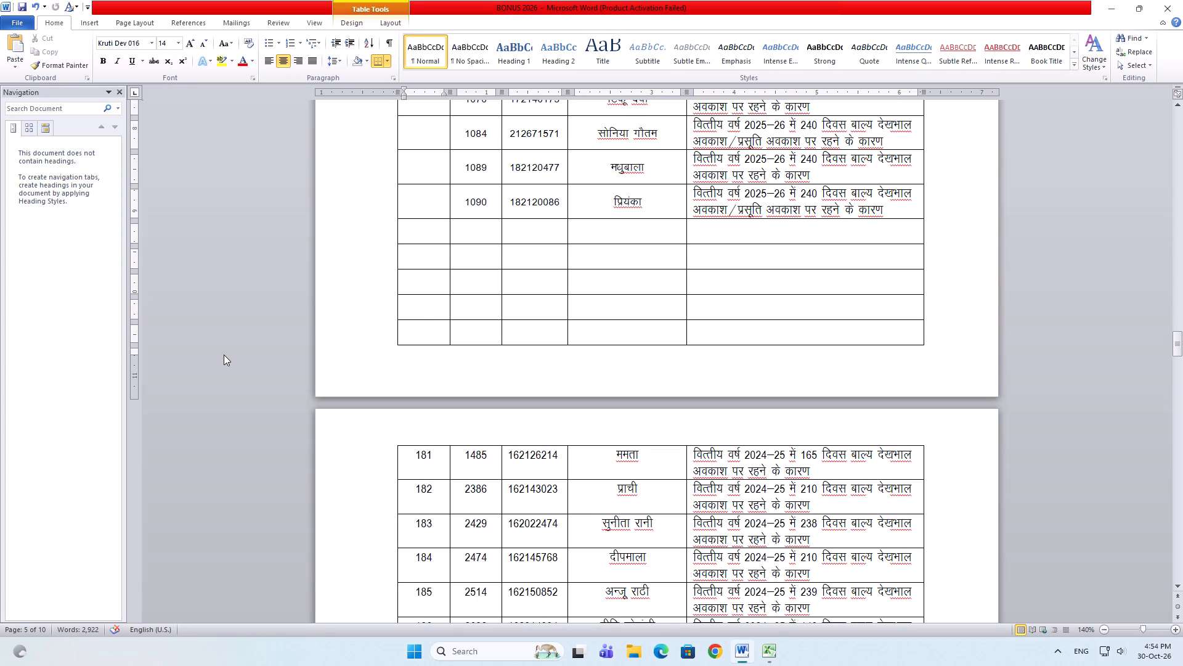
{"action": "key", "text": "alt+Tab"}
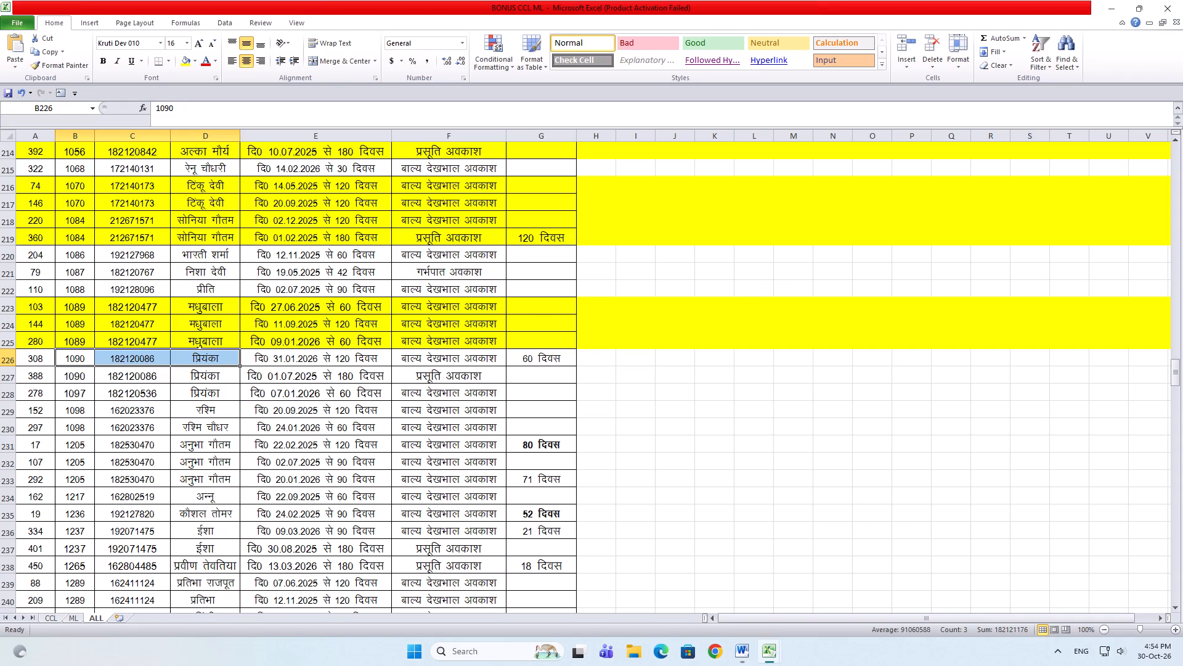
{"action": "left_click_drag", "start_coordinate": [9, 358], "coordinate": [9, 372]}
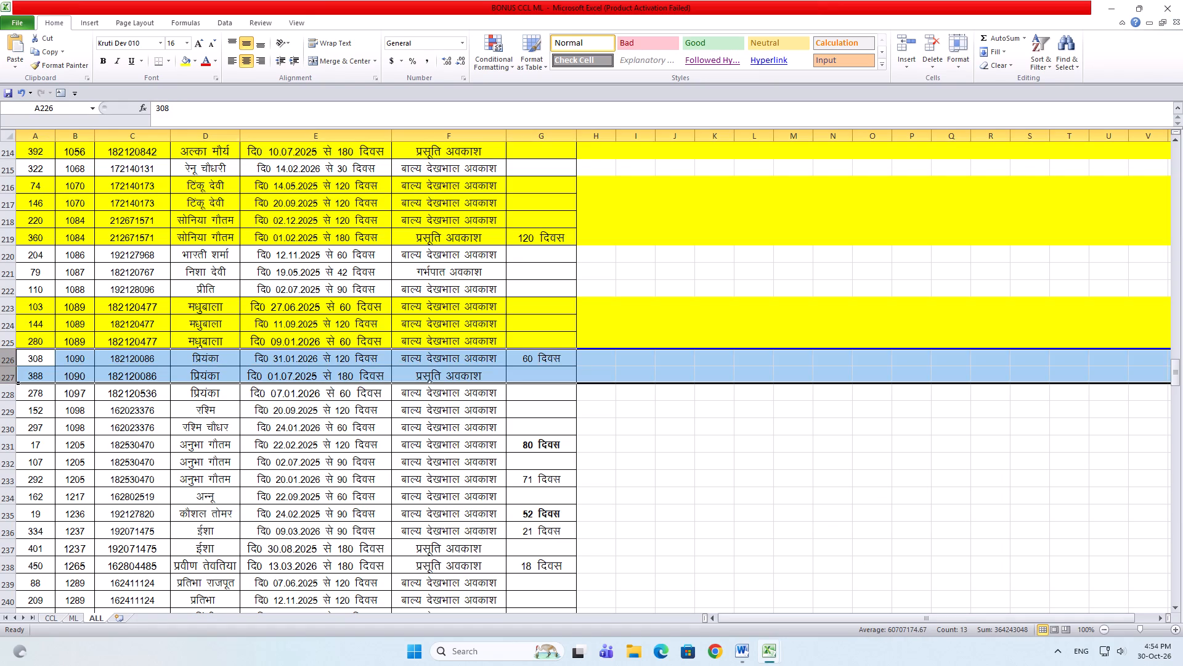
{"action": "left_click", "coordinate": [189, 60]}
{"action": "left_click", "coordinate": [222, 396]}
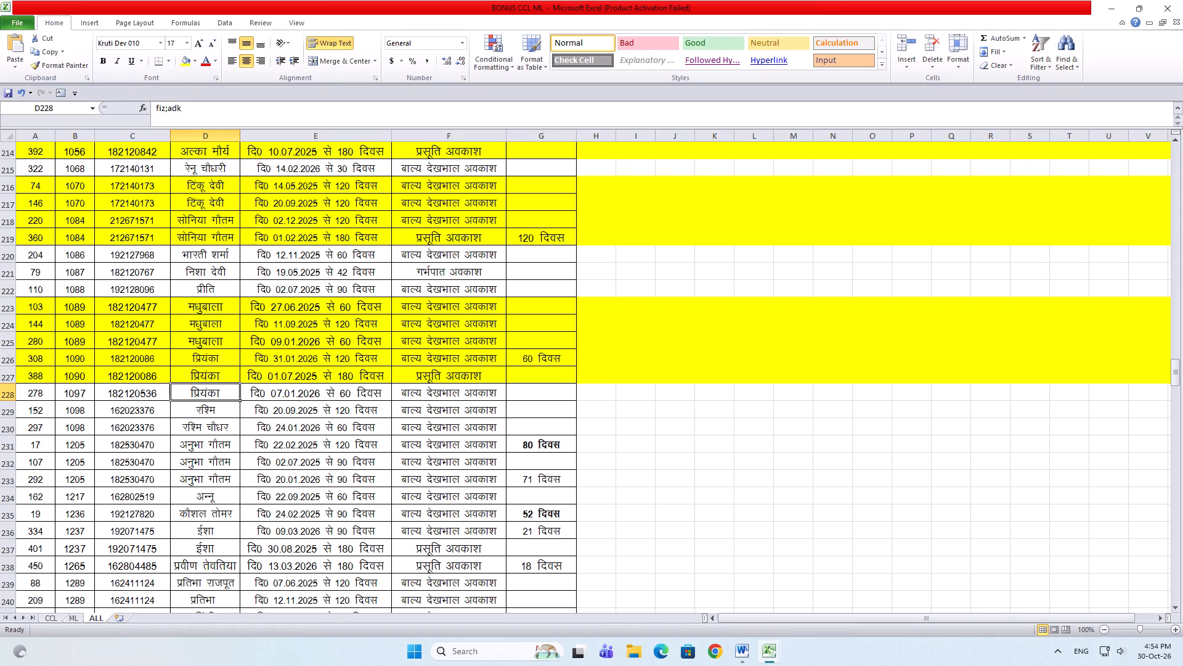
{"action": "key", "text": "ctrl+s"}
{"action": "key", "text": "ctrl+s"}
{"action": "left_click", "coordinate": [7, 394]}
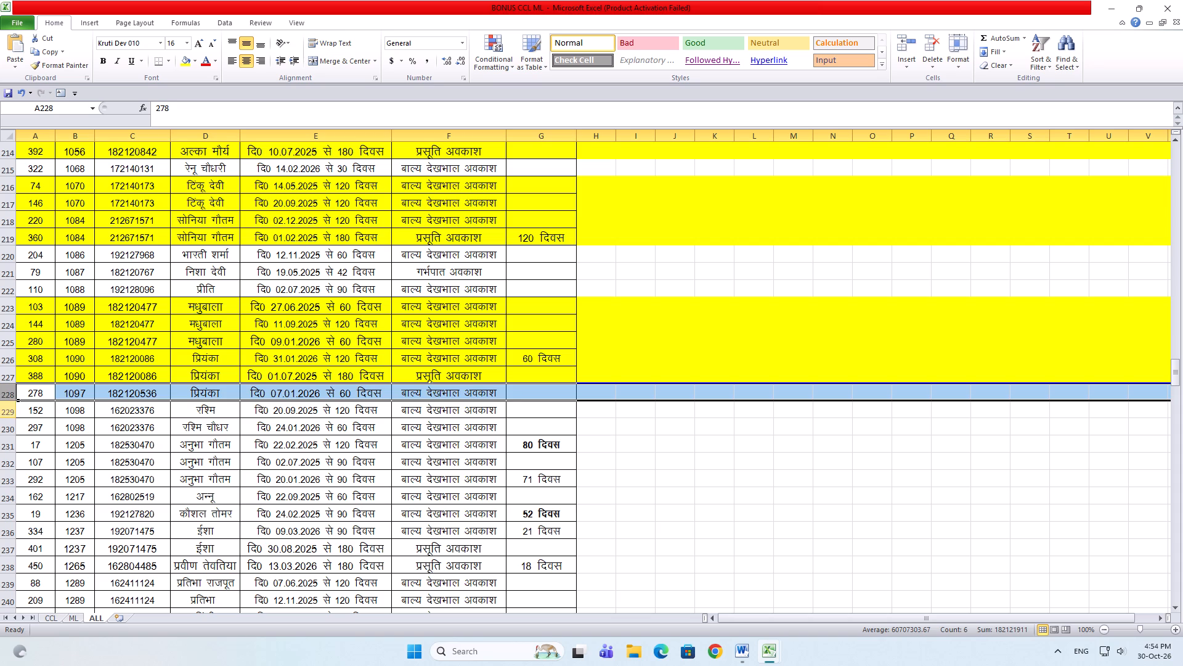
{"action": "left_click_drag", "start_coordinate": [0, 414], "coordinate": [0, 422]}
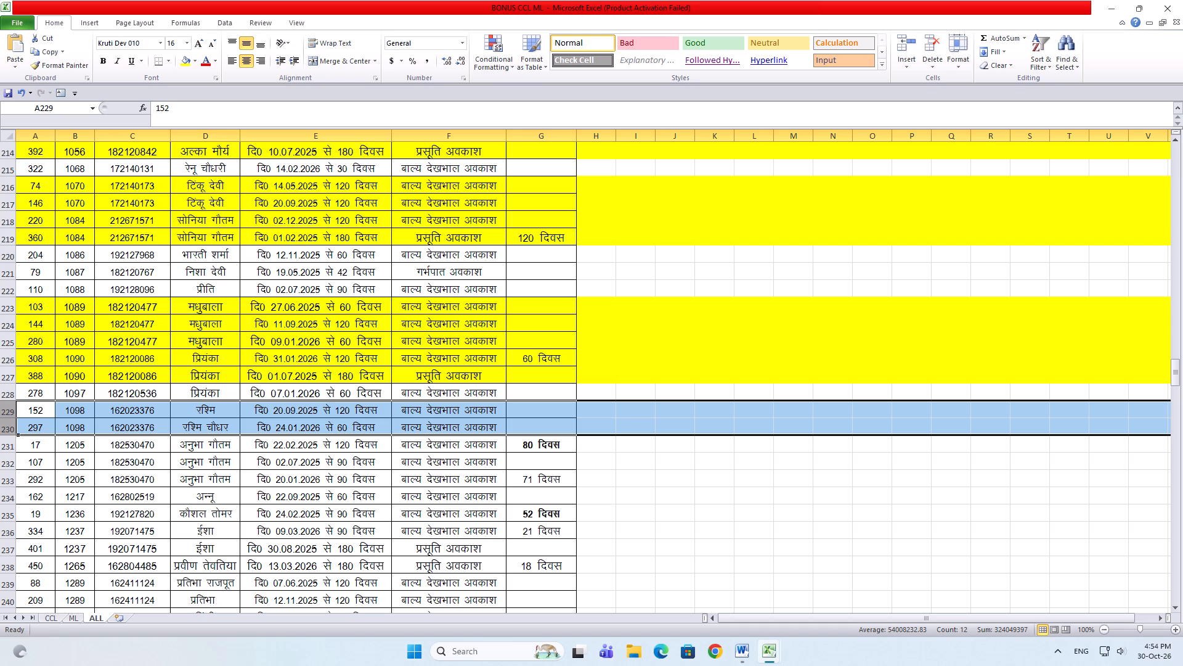
{"action": "left_click_drag", "start_coordinate": [81, 407], "coordinate": [192, 412]}
{"action": "key", "text": "ctrl+c"}
{"action": "key", "text": "alt+Tab"}
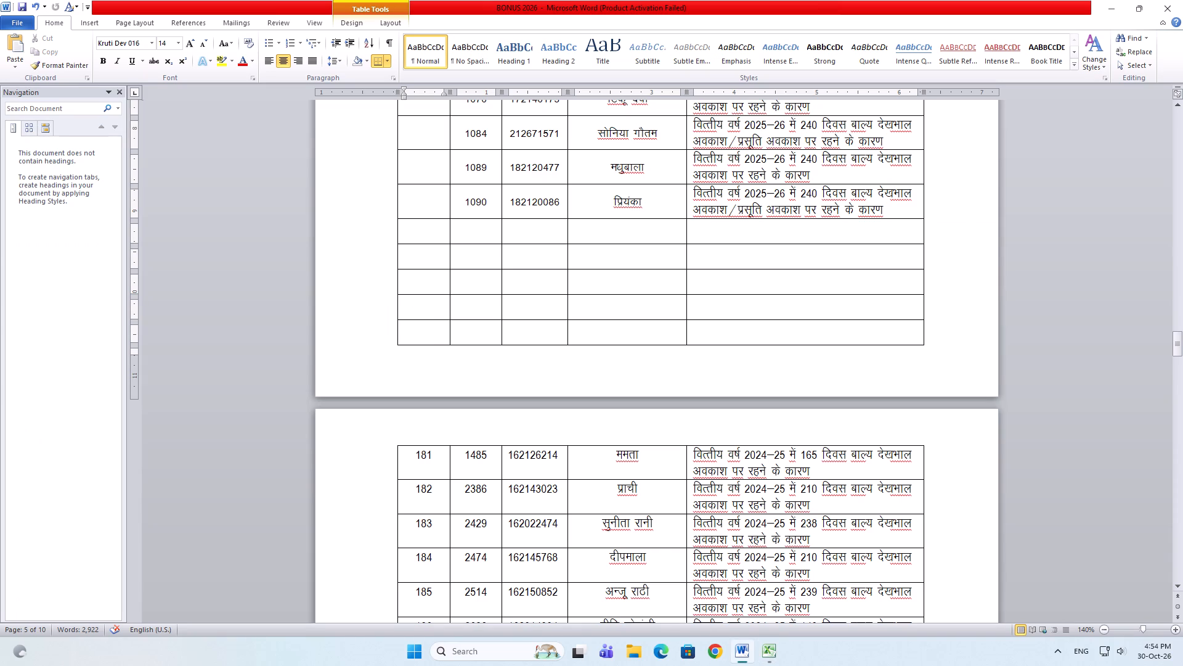
{"action": "left_click_drag", "start_coordinate": [489, 222], "coordinate": [538, 229]}
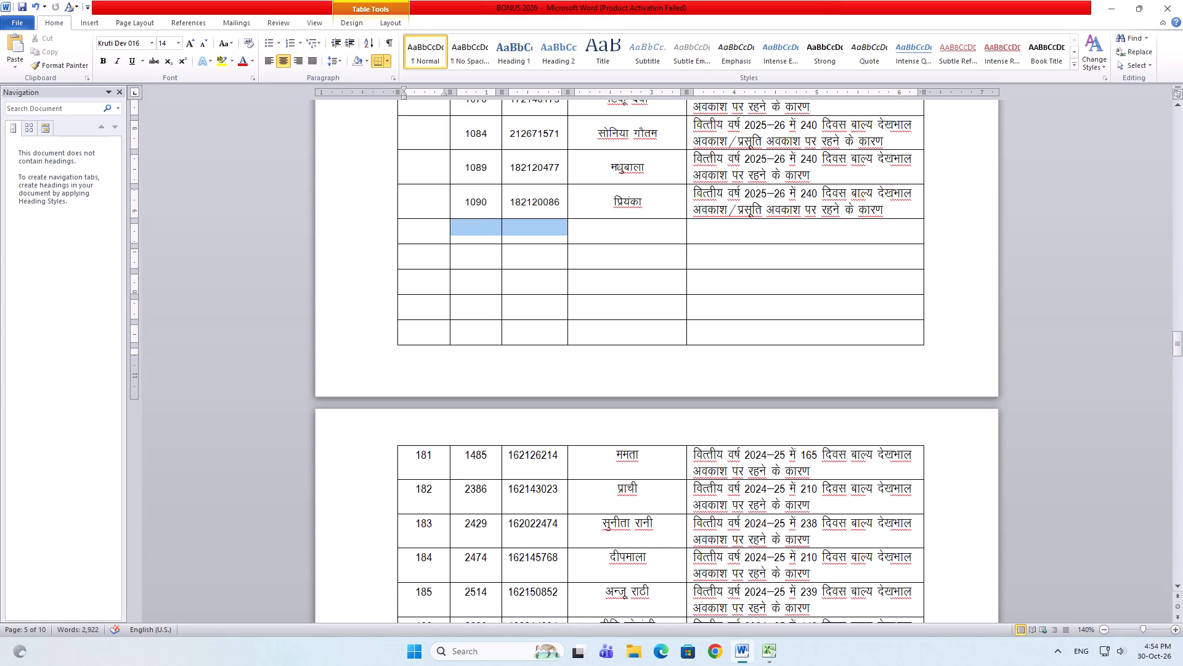
{"action": "left_click_drag", "start_coordinate": [538, 229], "coordinate": [603, 230]}
{"action": "key", "text": "ctrl+v"}
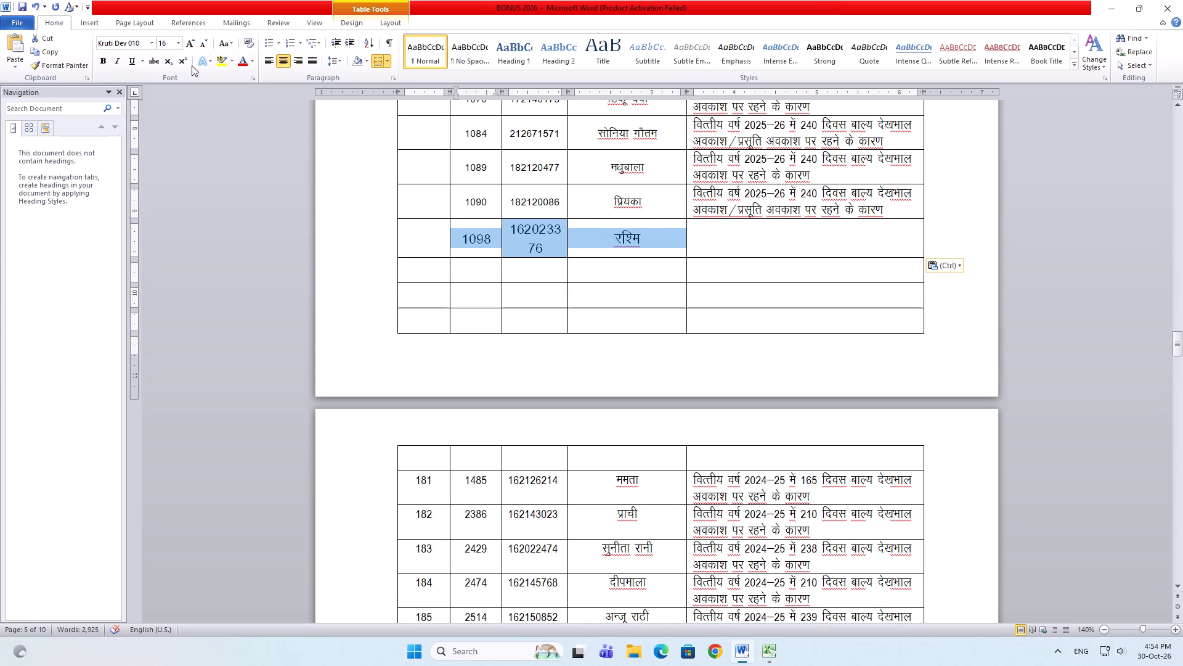
{"action": "left_click", "coordinate": [202, 43]}
{"action": "left_click", "coordinate": [202, 43]}
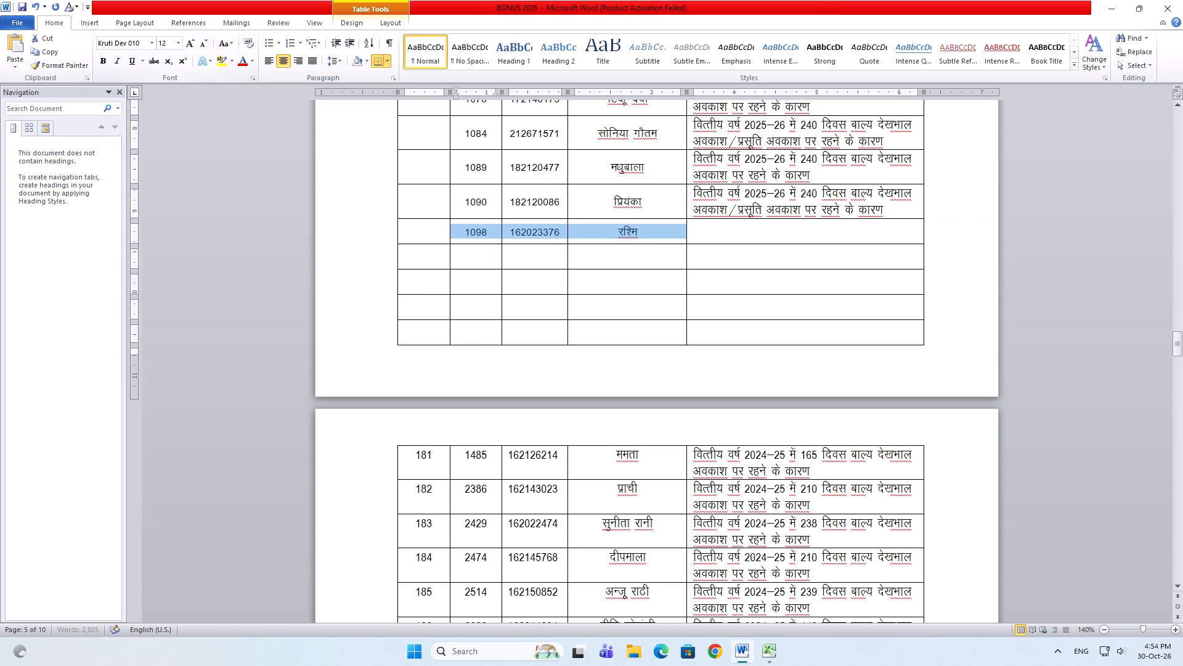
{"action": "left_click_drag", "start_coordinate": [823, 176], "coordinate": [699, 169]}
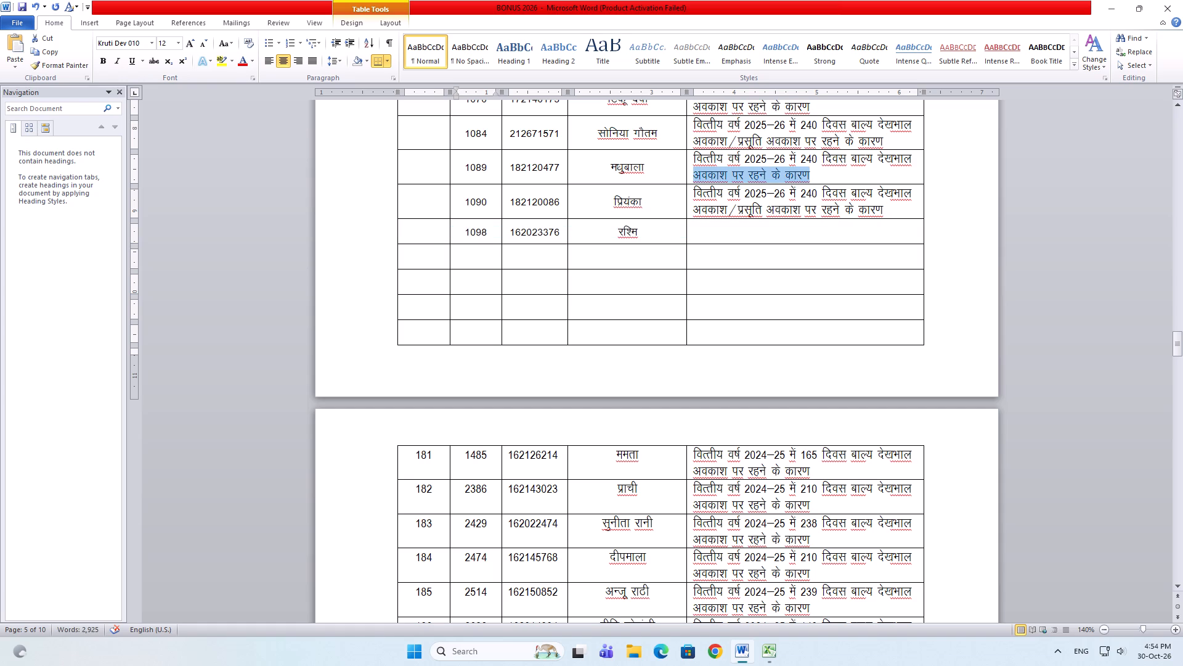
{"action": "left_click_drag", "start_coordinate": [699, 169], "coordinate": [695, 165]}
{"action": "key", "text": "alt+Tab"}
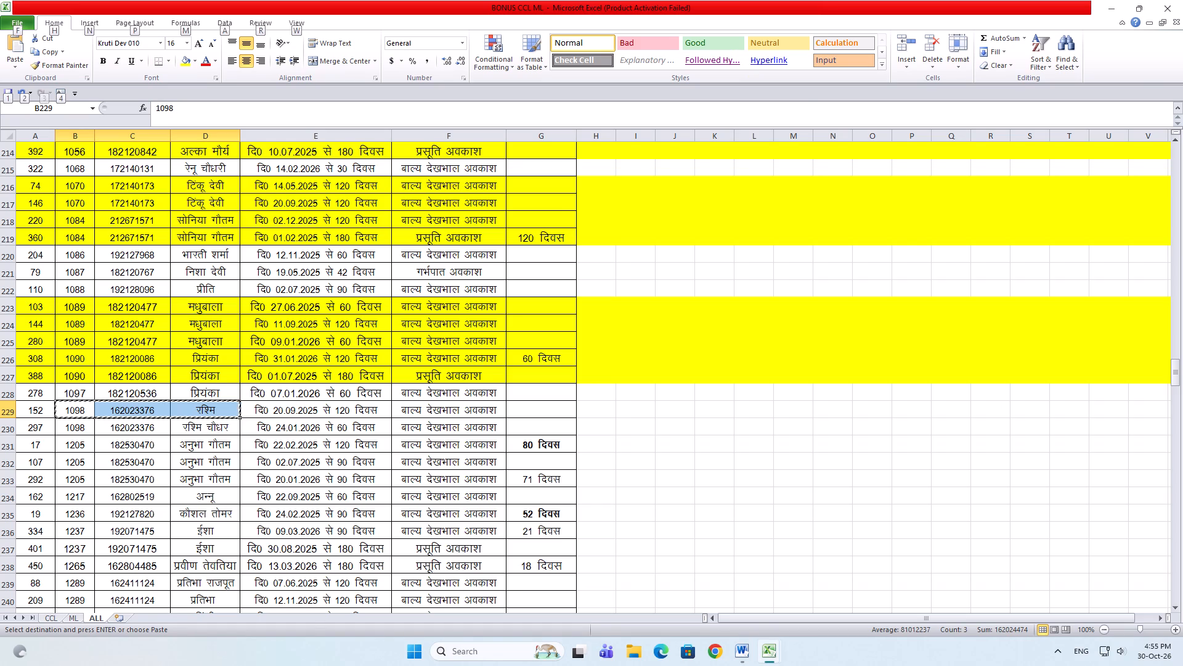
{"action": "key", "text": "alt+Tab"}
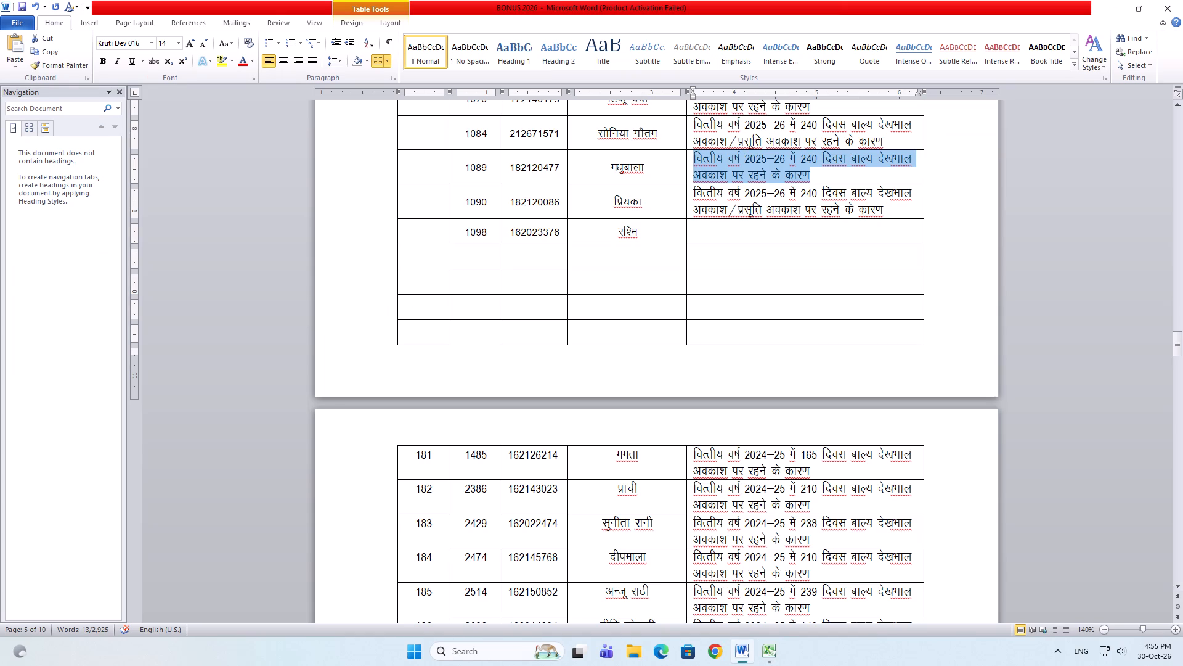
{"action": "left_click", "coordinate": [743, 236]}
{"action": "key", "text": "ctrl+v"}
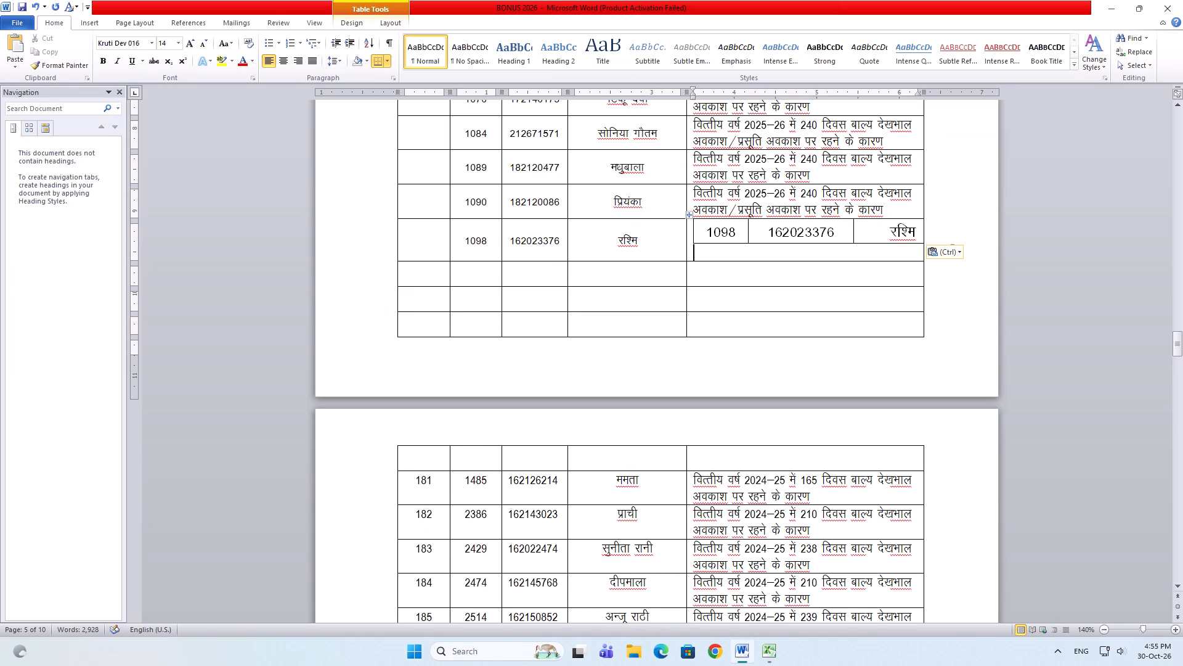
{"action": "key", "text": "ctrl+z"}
{"action": "left_click_drag", "start_coordinate": [821, 179], "coordinate": [730, 171]}
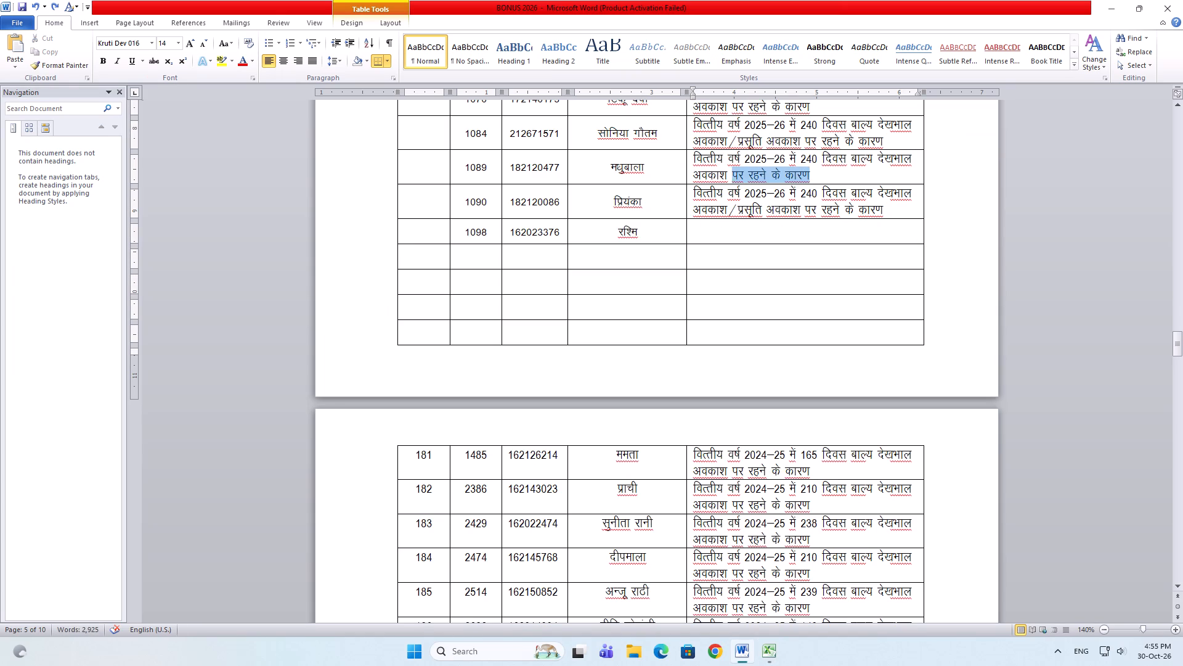
{"action": "left_click_drag", "start_coordinate": [730, 171], "coordinate": [699, 158]}
{"action": "key", "text": "ctrl+c"}
{"action": "left_click", "coordinate": [746, 229]}
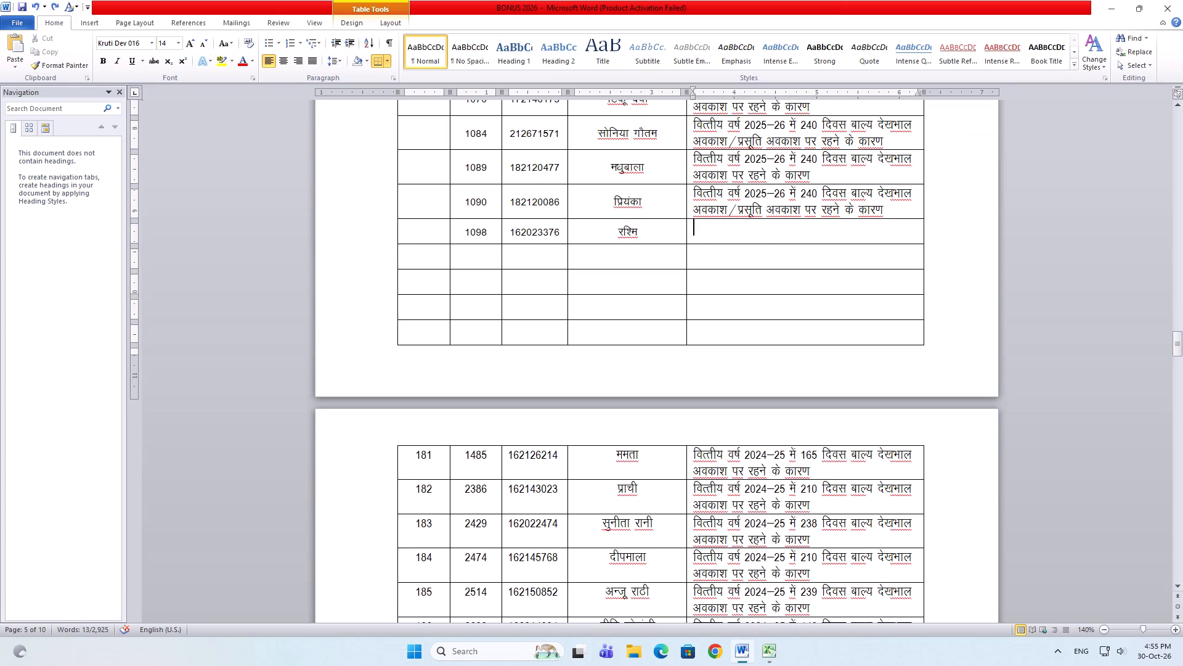
{"action": "key", "text": "ctrl+v"}
{"action": "left_click_drag", "start_coordinate": [799, 229], "coordinate": [816, 228]}
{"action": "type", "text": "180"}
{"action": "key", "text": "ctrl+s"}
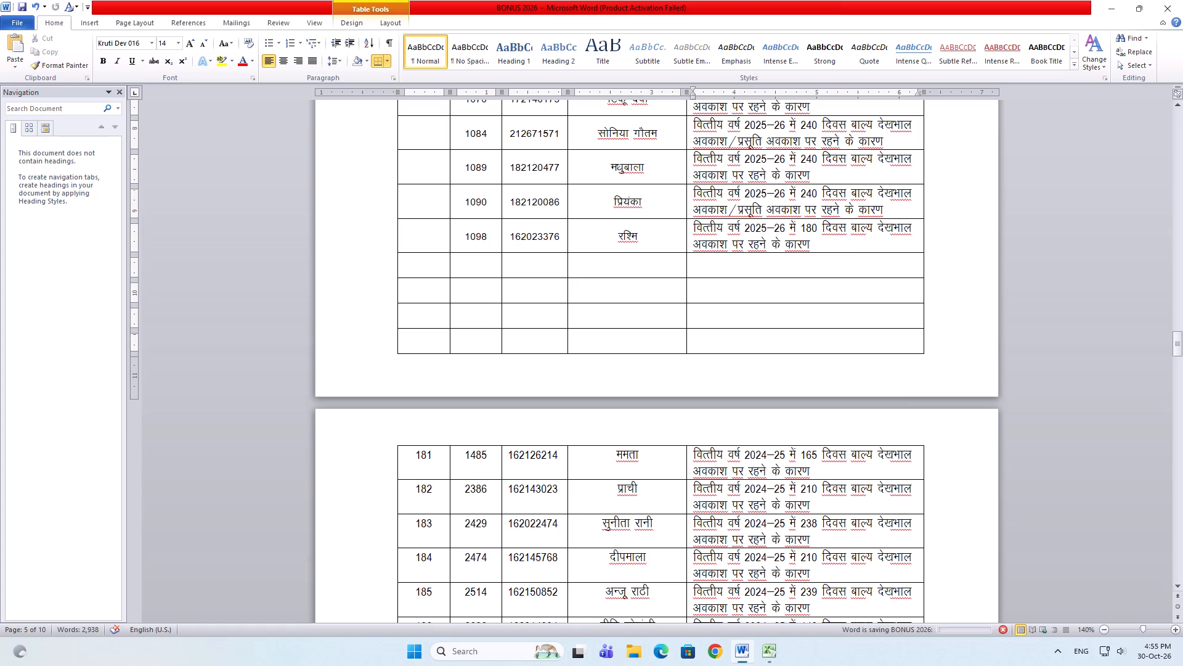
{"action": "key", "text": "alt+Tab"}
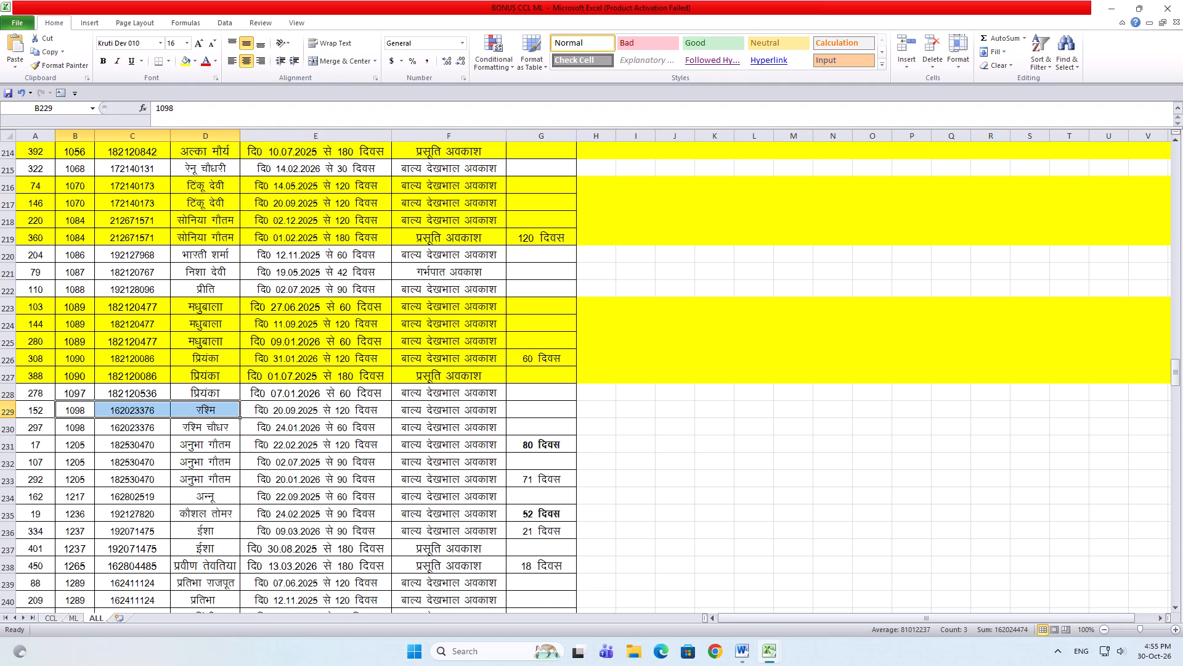
{"action": "left_click_drag", "start_coordinate": [6, 407], "coordinate": [7, 398]}
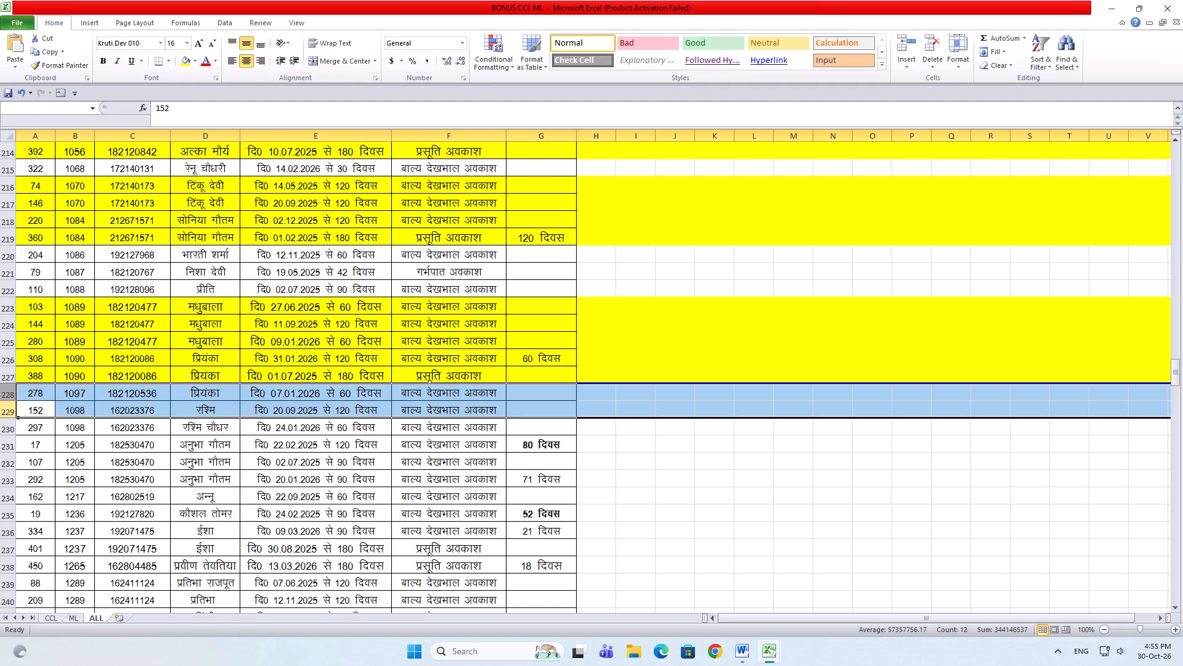
{"action": "left_click_drag", "start_coordinate": [7, 398], "coordinate": [2, 425]}
{"action": "left_click", "coordinate": [179, 50]}
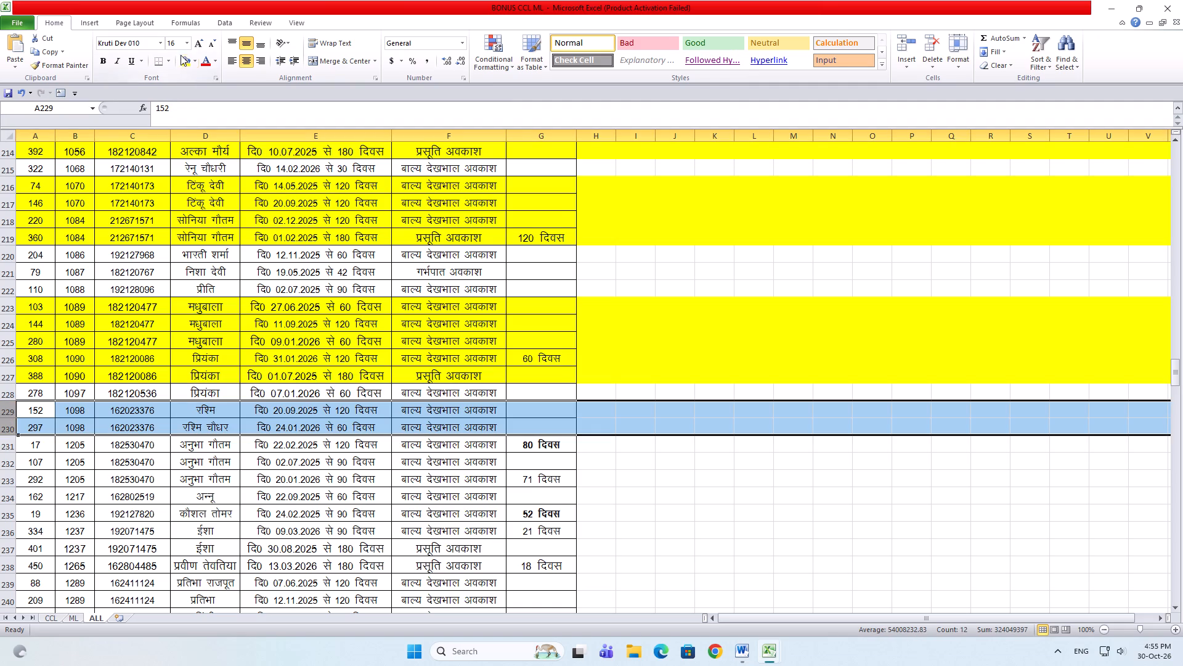
{"action": "left_click", "coordinate": [183, 59]}
{"action": "left_click", "coordinate": [222, 320]}
{"action": "key", "text": "ctrl+s"}
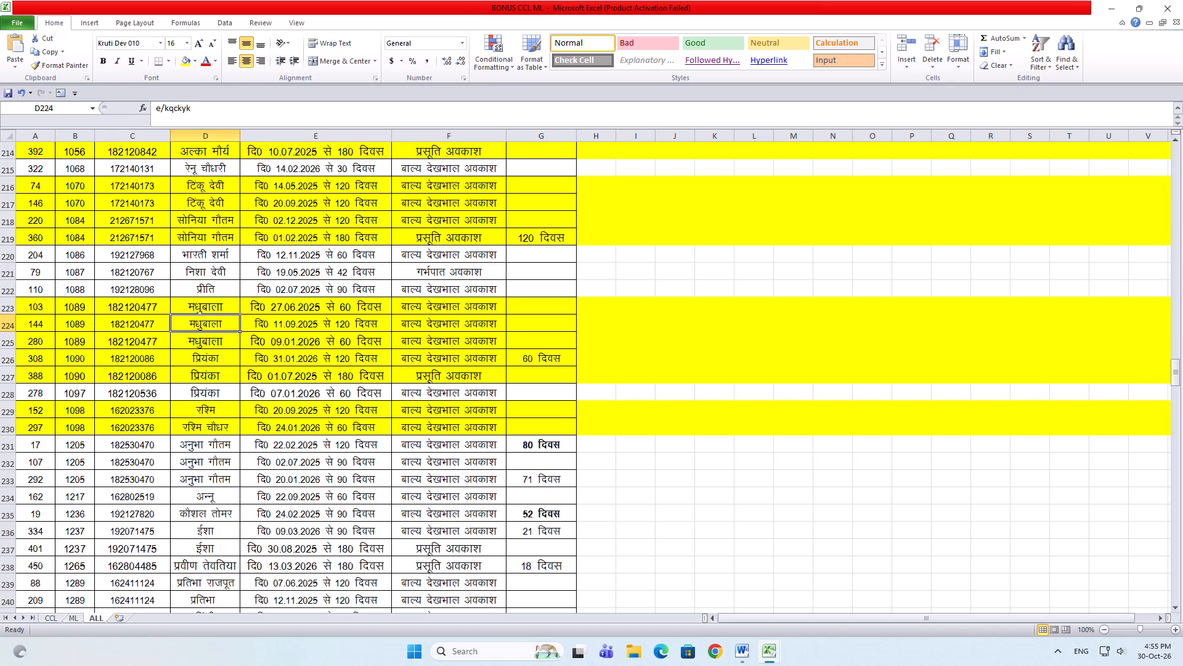
{"action": "left_click_drag", "start_coordinate": [11, 444], "coordinate": [10, 472]}
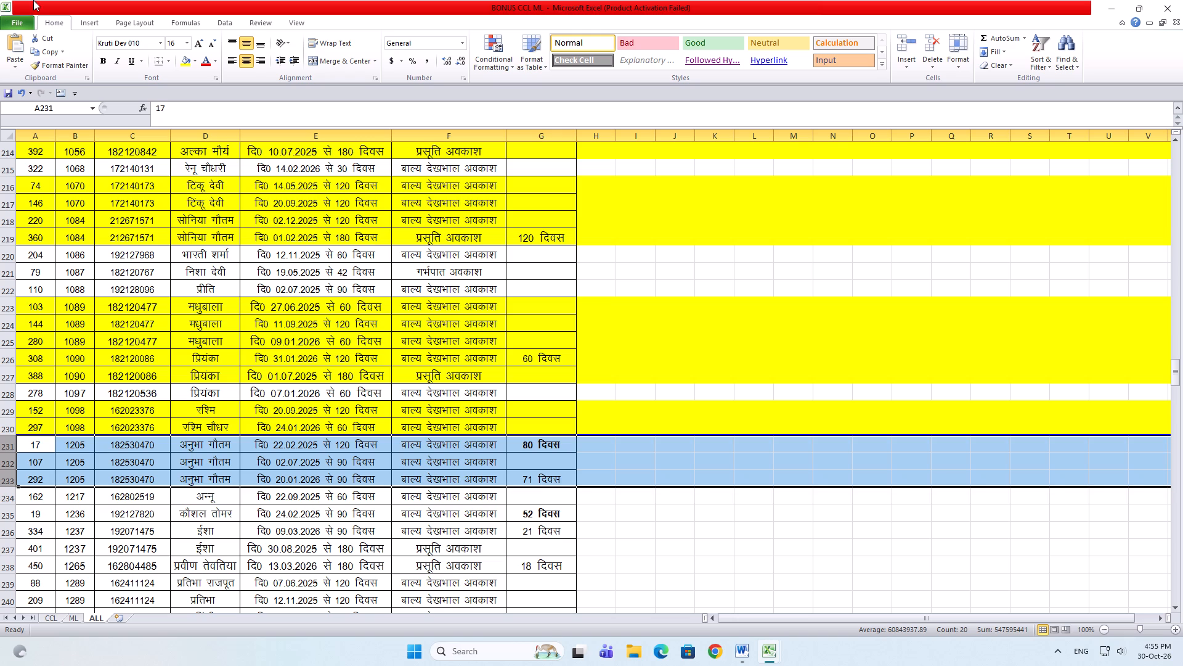
{"action": "left_click_drag", "start_coordinate": [80, 442], "coordinate": [107, 445]}
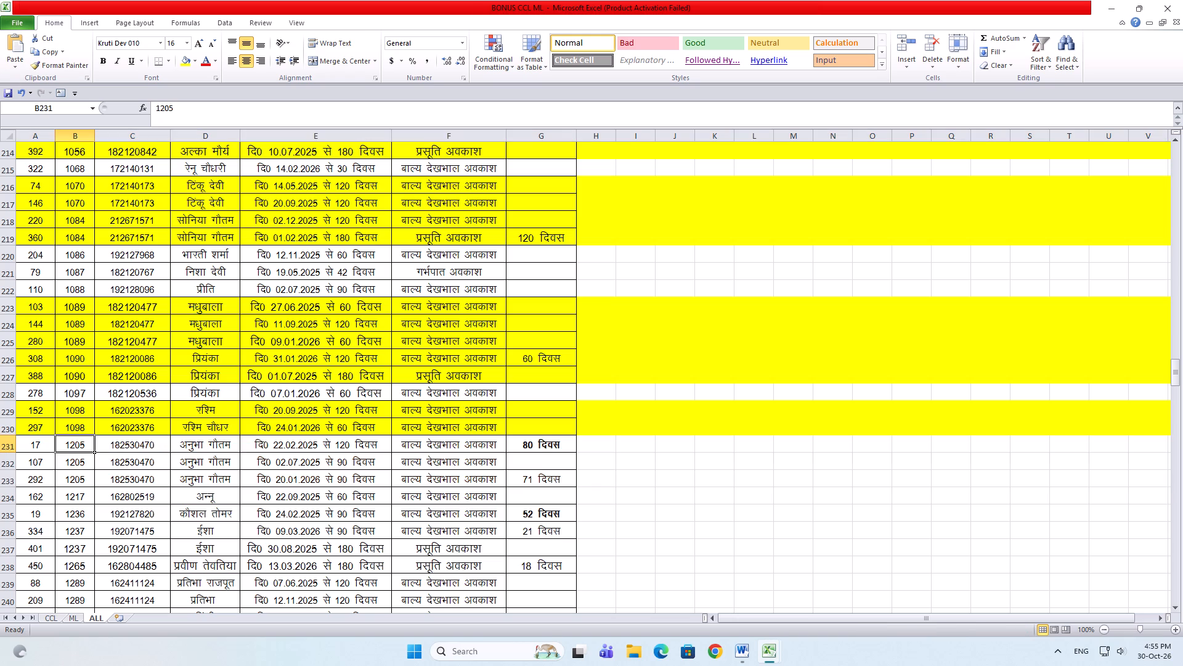
{"action": "left_click_drag", "start_coordinate": [107, 445], "coordinate": [192, 451]}
{"action": "key", "text": "ctrl+c"}
{"action": "key", "text": "alt+Tab"}
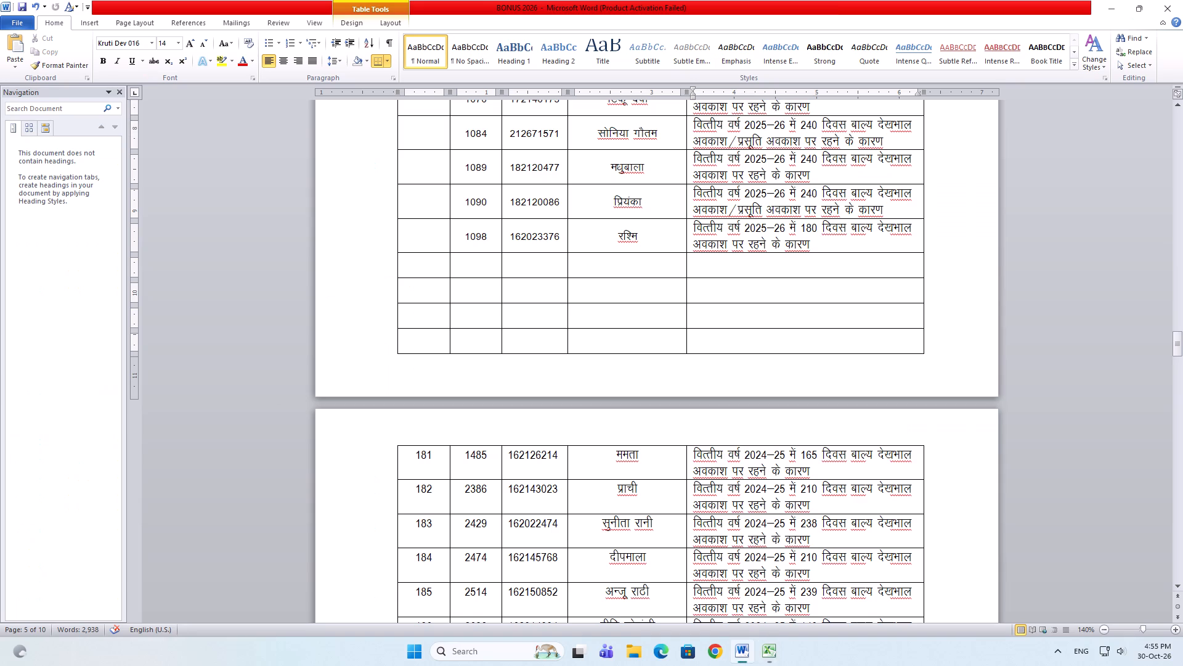
{"action": "left_click_drag", "start_coordinate": [484, 259], "coordinate": [582, 269]}
{"action": "key", "text": "ctrl+v"}
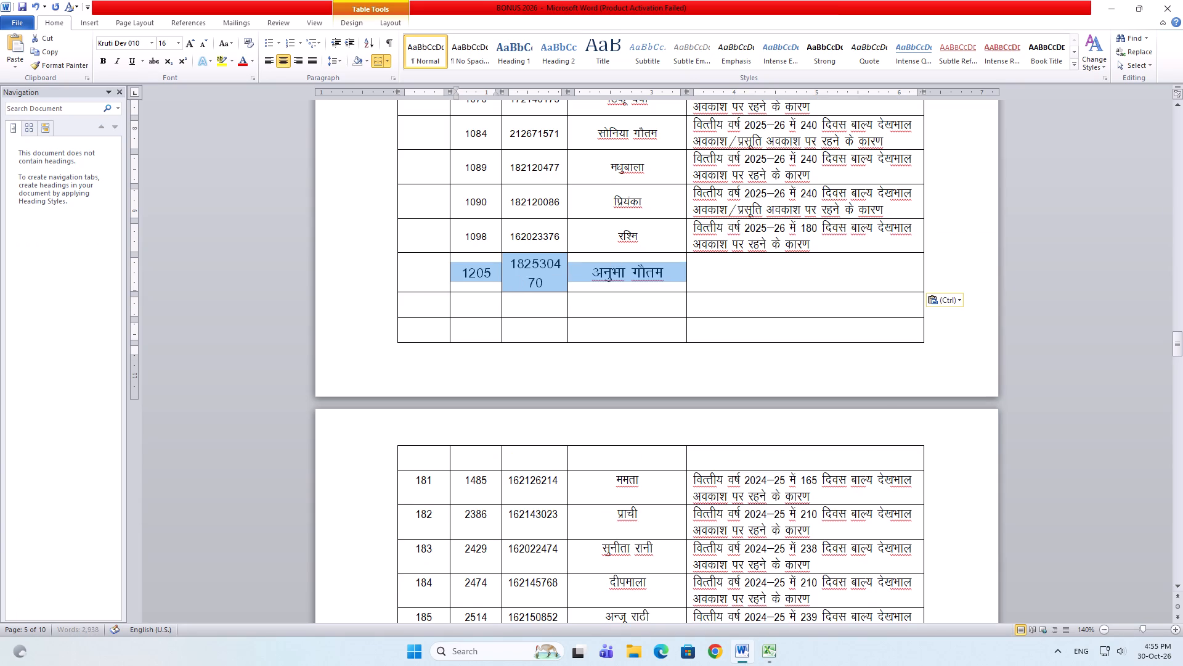
{"action": "double_click", "coordinate": [202, 43]}
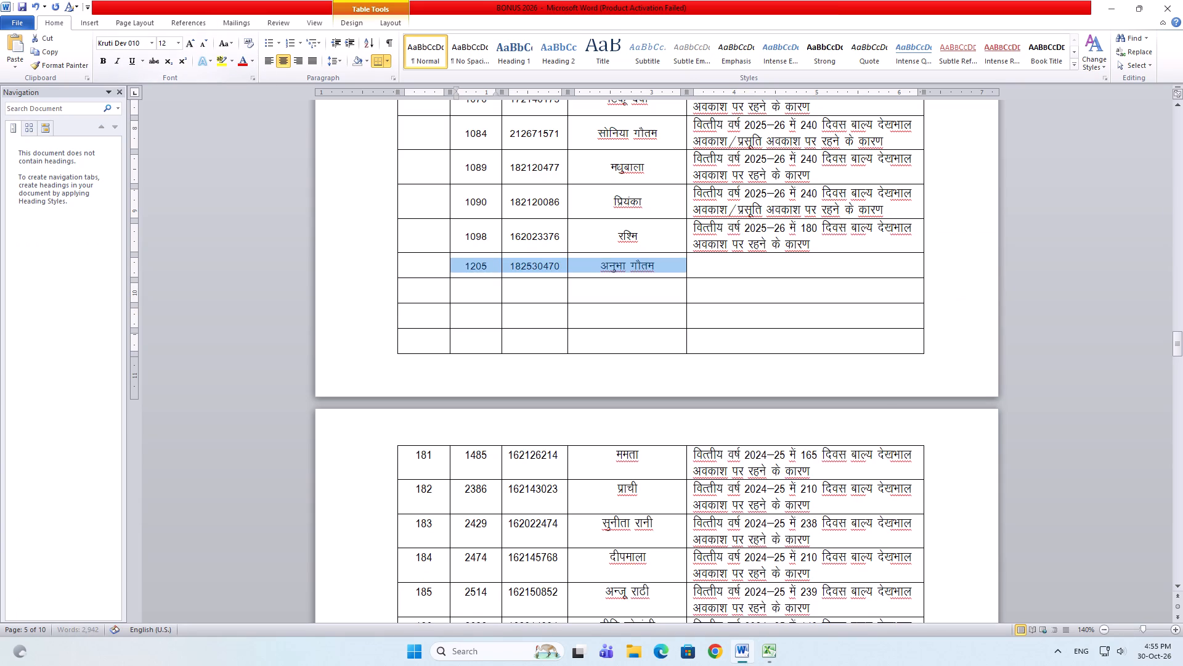
{"action": "left_click_drag", "start_coordinate": [831, 246], "coordinate": [697, 224]}
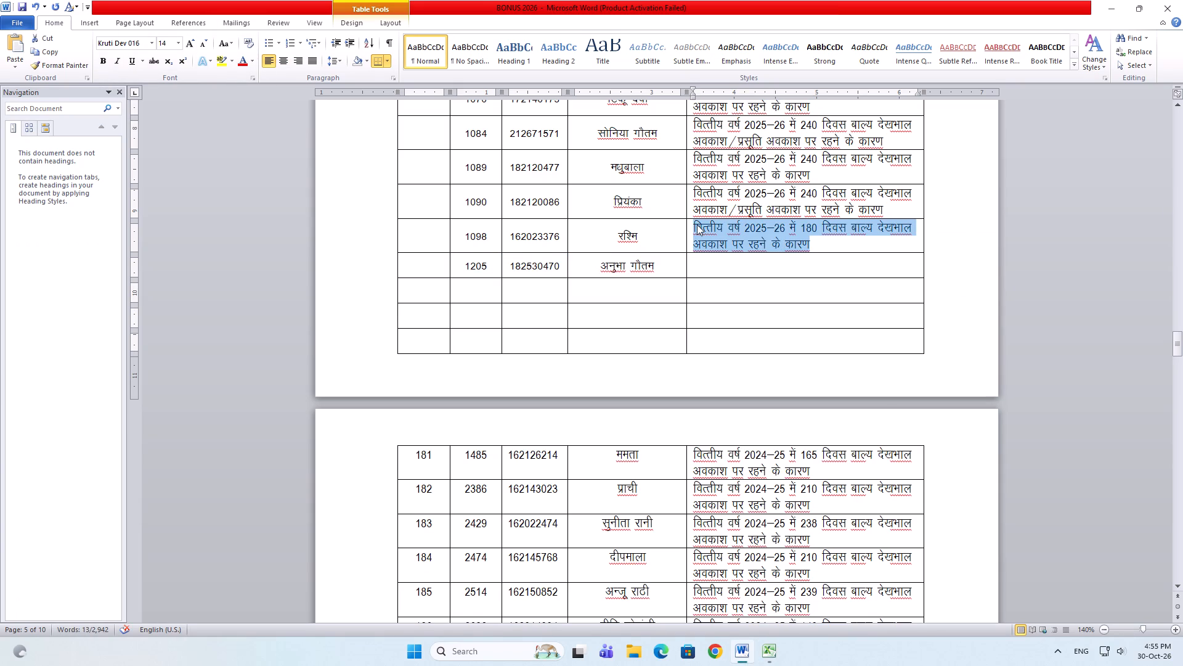
{"action": "key", "text": "ctrl+c"}
{"action": "left_click", "coordinate": [786, 266]}
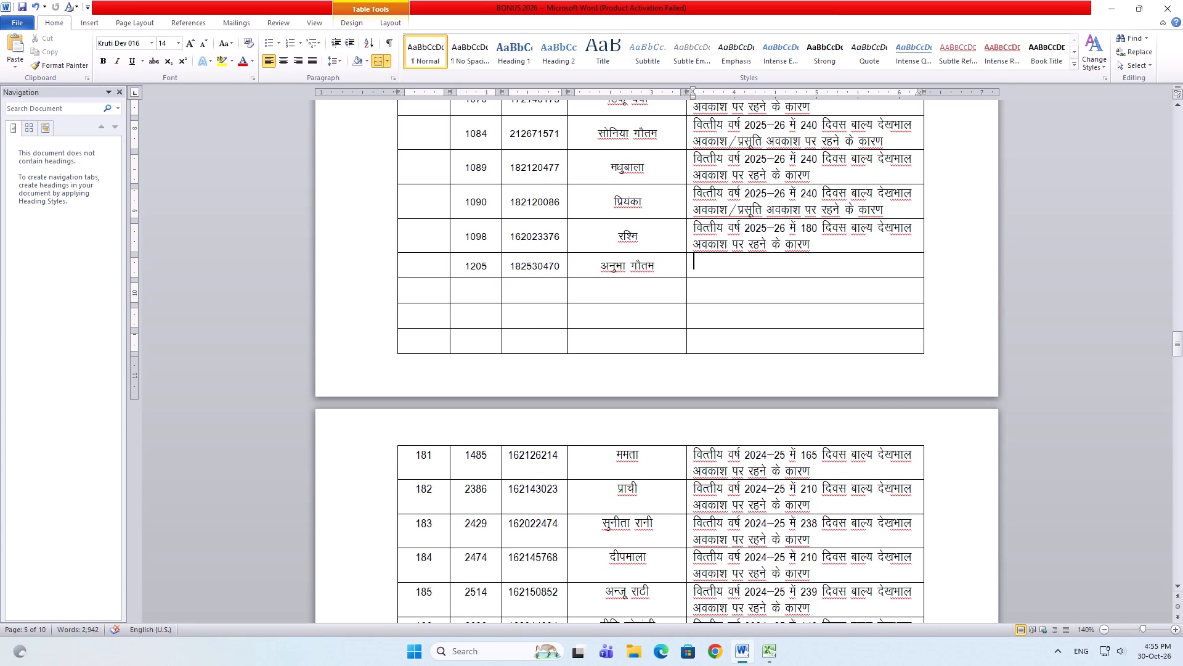
{"action": "key", "text": "ctrl+v"}
{"action": "left_click_drag", "start_coordinate": [803, 261], "coordinate": [817, 261]}
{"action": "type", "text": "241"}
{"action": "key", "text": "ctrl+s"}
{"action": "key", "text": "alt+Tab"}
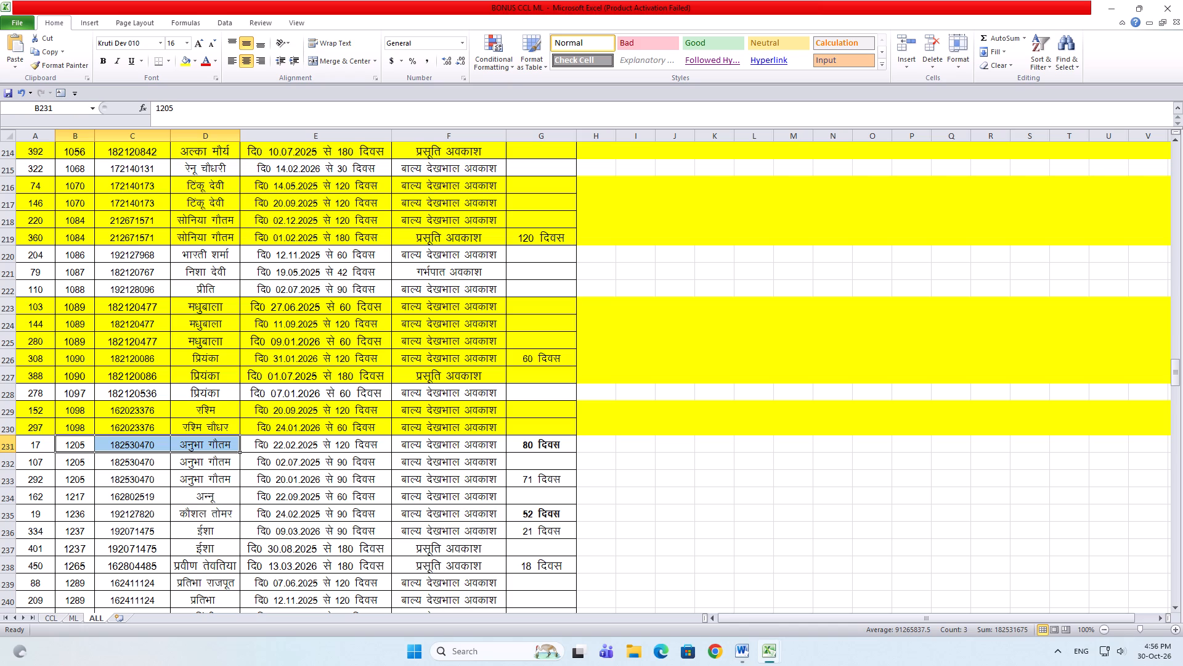
{"action": "left_click_drag", "start_coordinate": [7, 446], "coordinate": [6, 464]}
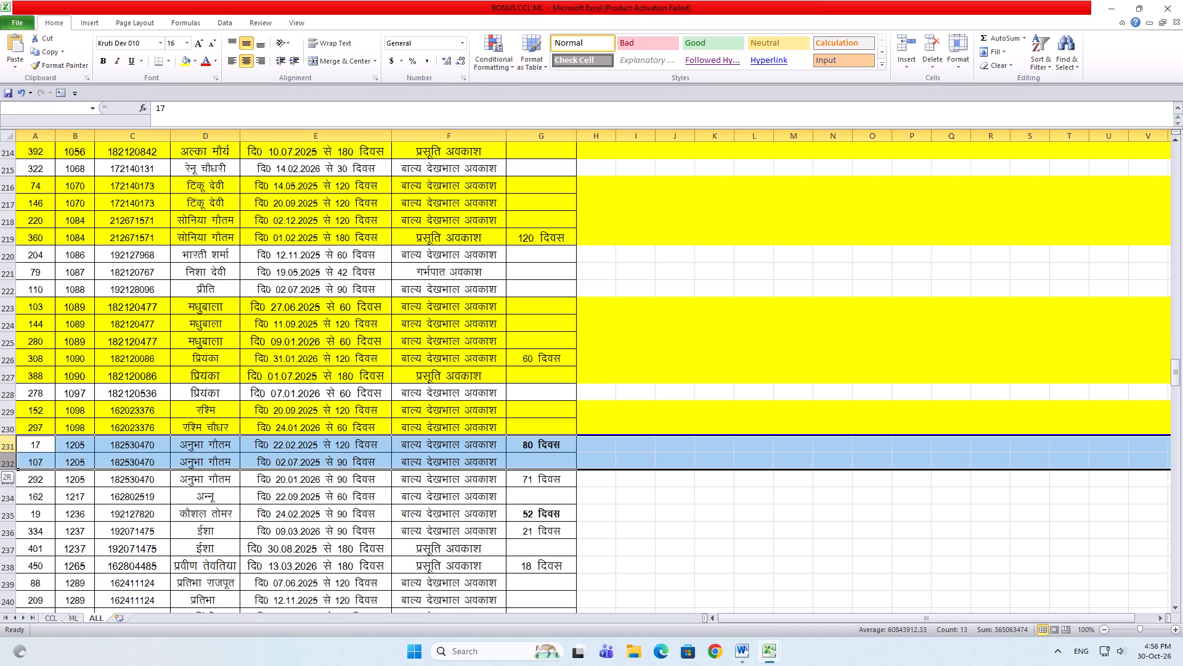
{"action": "left_click_drag", "start_coordinate": [6, 464], "coordinate": [6, 477]}
{"action": "left_click", "coordinate": [185, 57]}
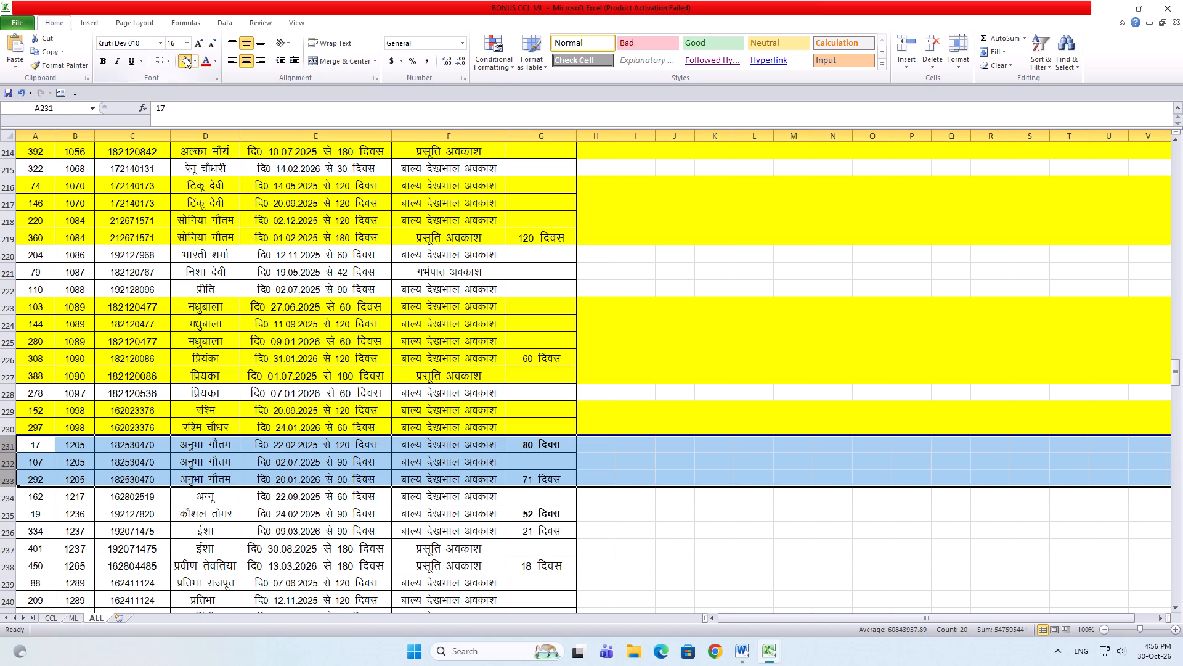
{"action": "left_click", "coordinate": [176, 377]}
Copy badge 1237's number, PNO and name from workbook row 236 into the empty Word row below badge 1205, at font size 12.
{"action": "scroll", "coordinate": [177, 374], "scroll_direction": "down", "scroll_amount": 3}
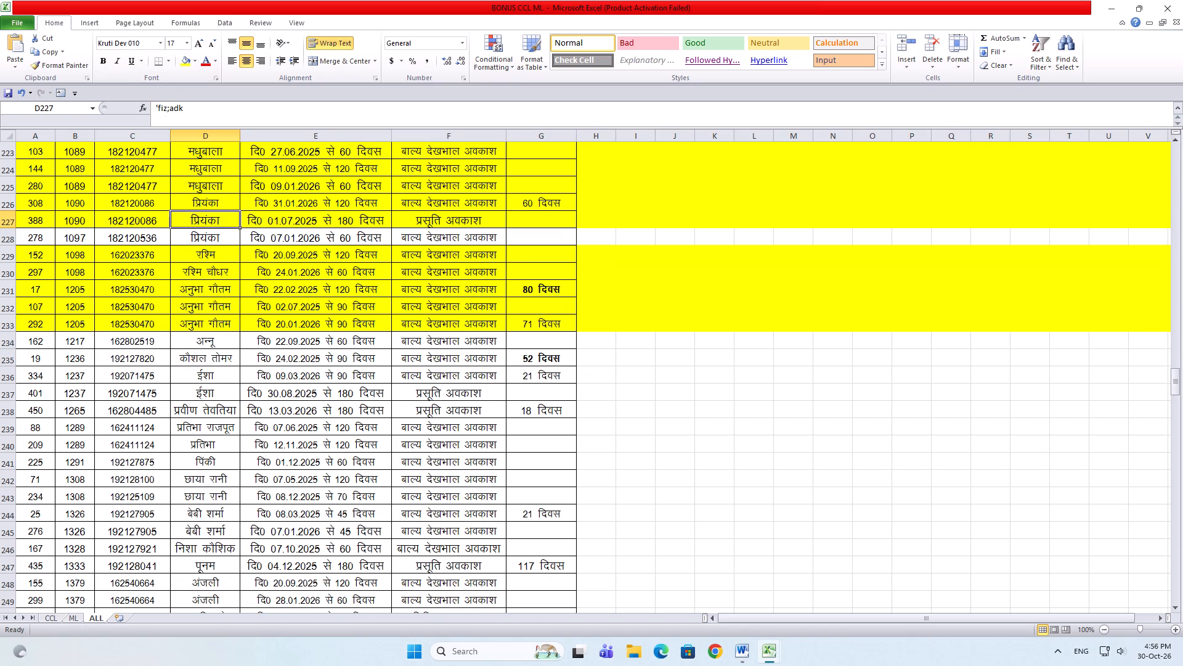
{"action": "left_click", "coordinate": [16, 344]}
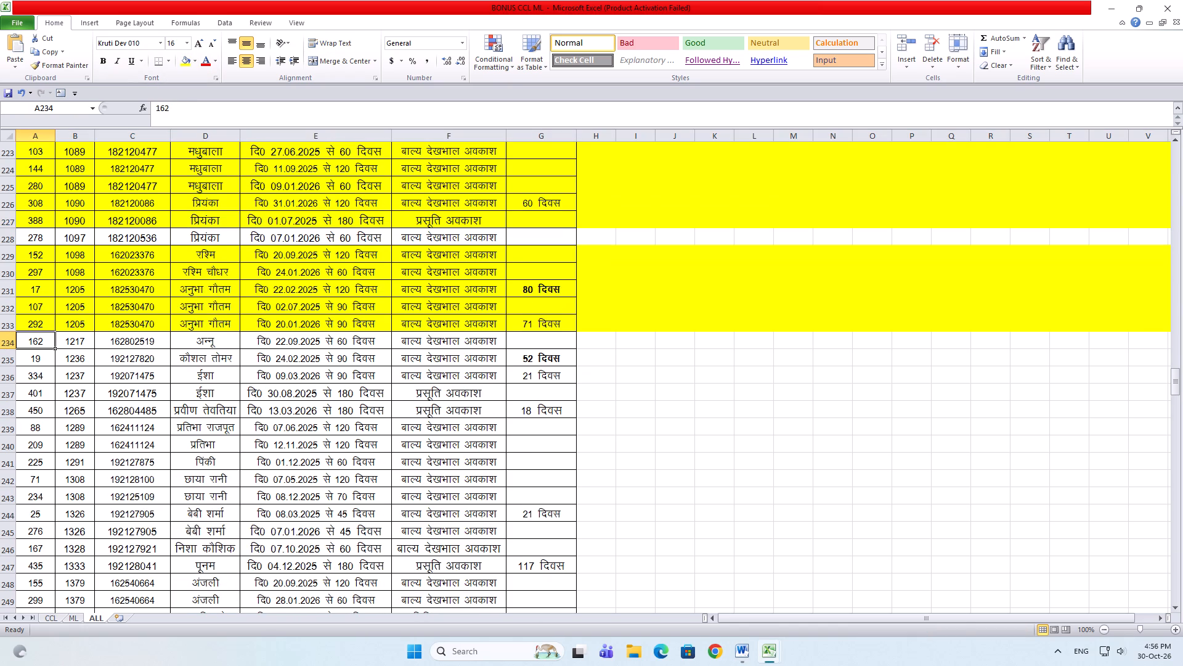
{"action": "left_click", "coordinate": [1, 337]}
{"action": "left_click", "coordinate": [0, 356]}
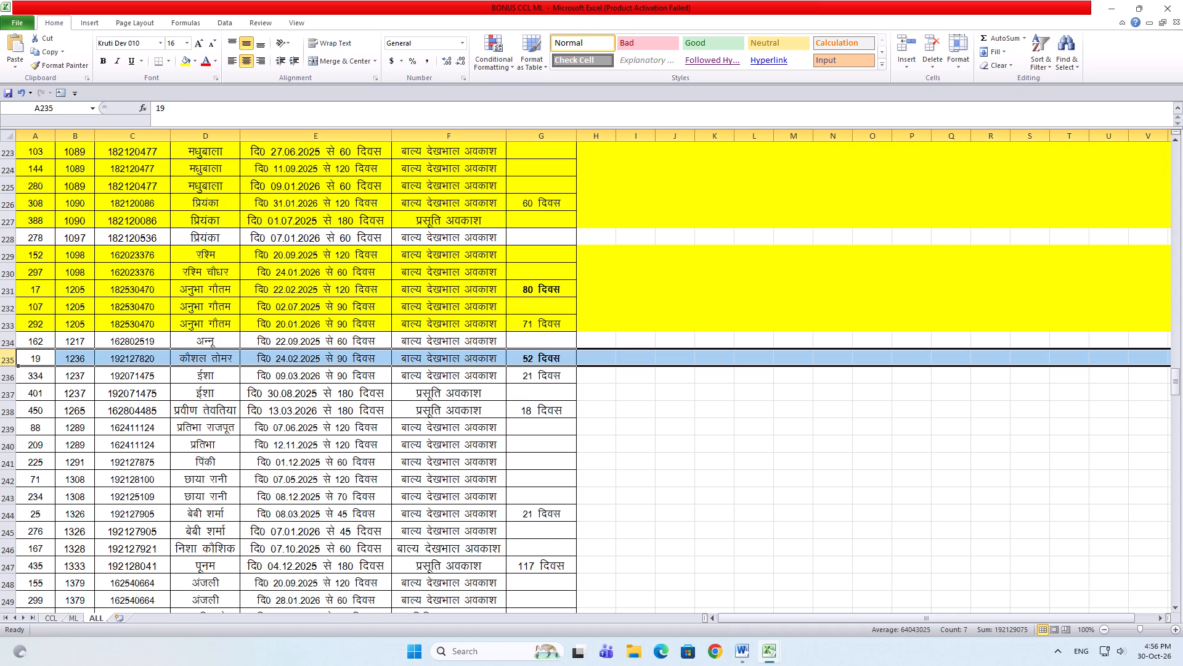
{"action": "left_click_drag", "start_coordinate": [0, 377], "coordinate": [1, 391]}
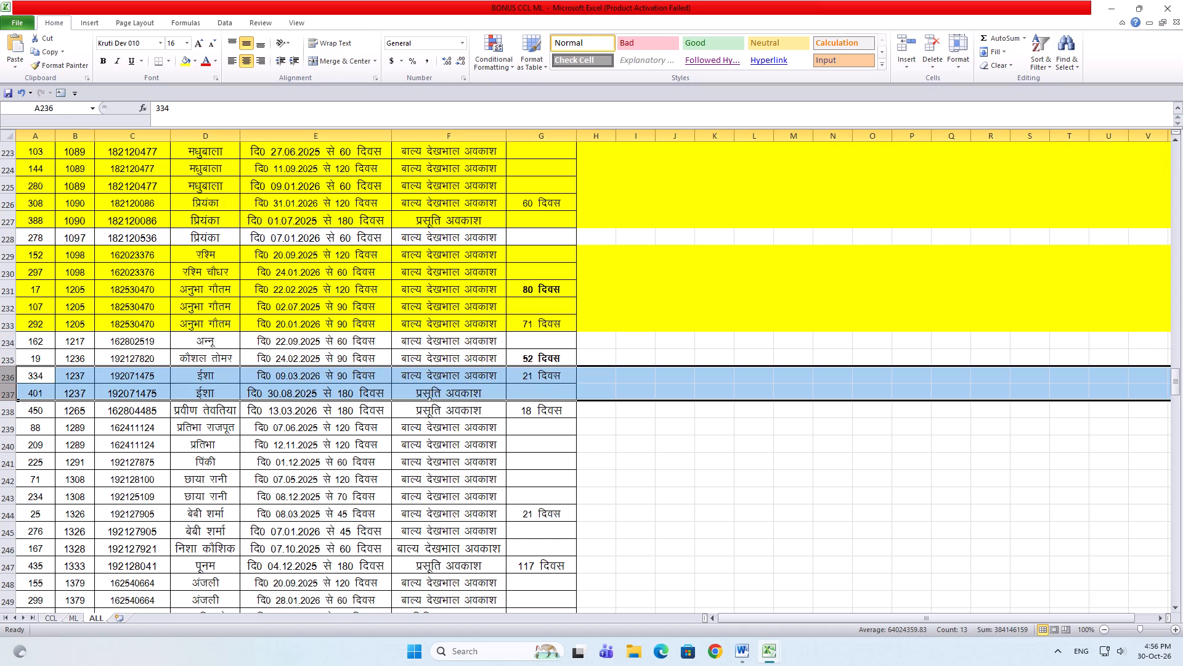
{"action": "left_click_drag", "start_coordinate": [71, 374], "coordinate": [118, 372]}
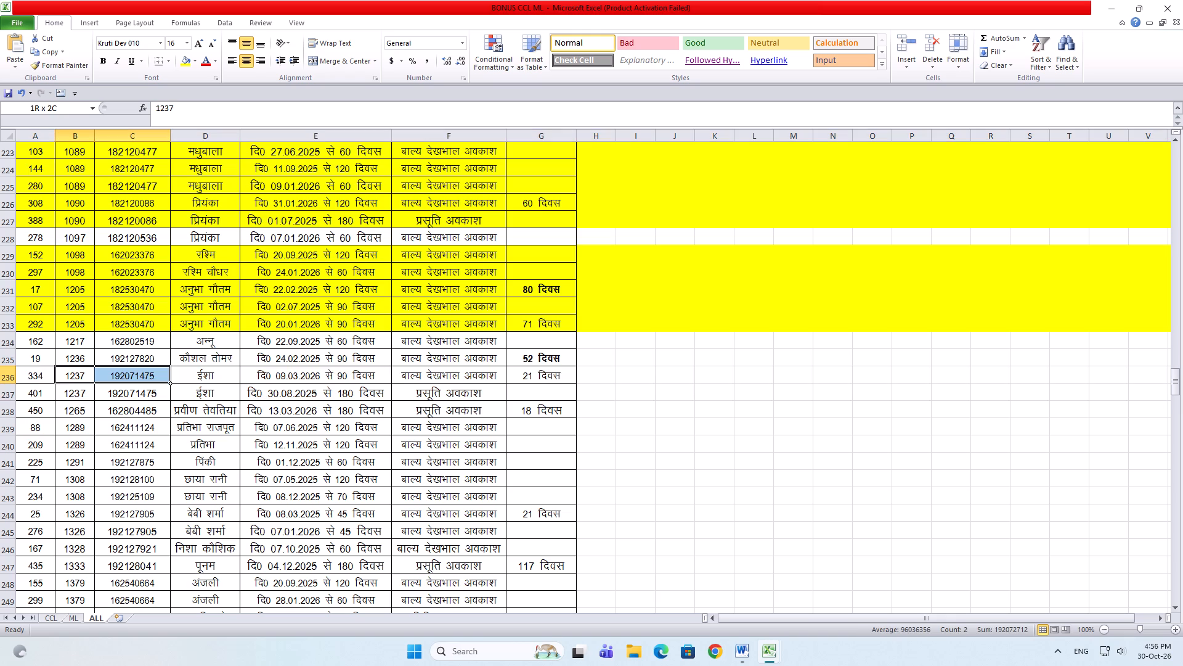
{"action": "left_click_drag", "start_coordinate": [118, 372], "coordinate": [232, 370]}
{"action": "key", "text": "ctrl+c"}
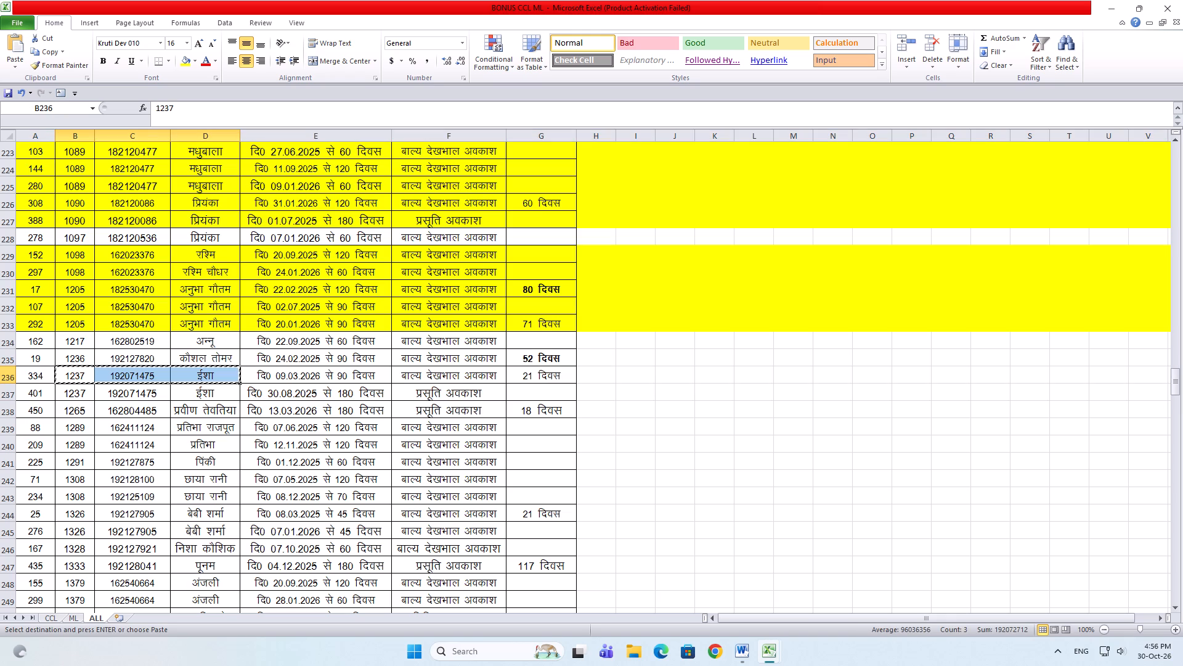
{"action": "key", "text": "ctrl+c"}
{"action": "key", "text": "alt+Tab"}
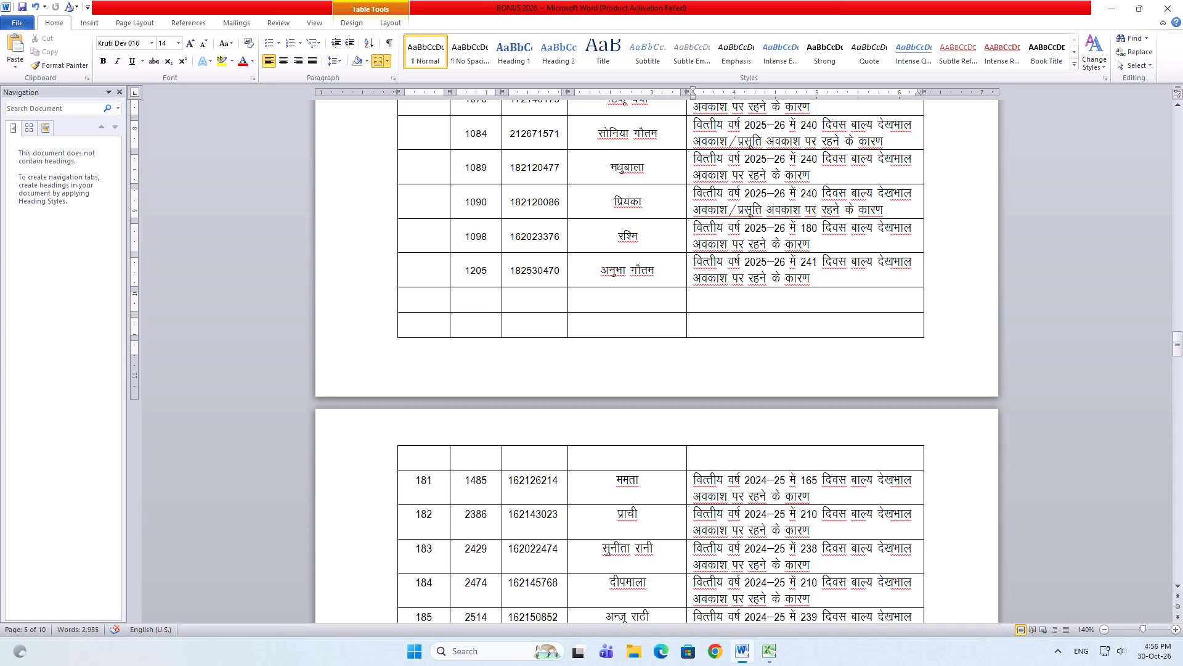
{"action": "left_click_drag", "start_coordinate": [465, 294], "coordinate": [587, 294]}
{"action": "key", "text": "ctrl+v"}
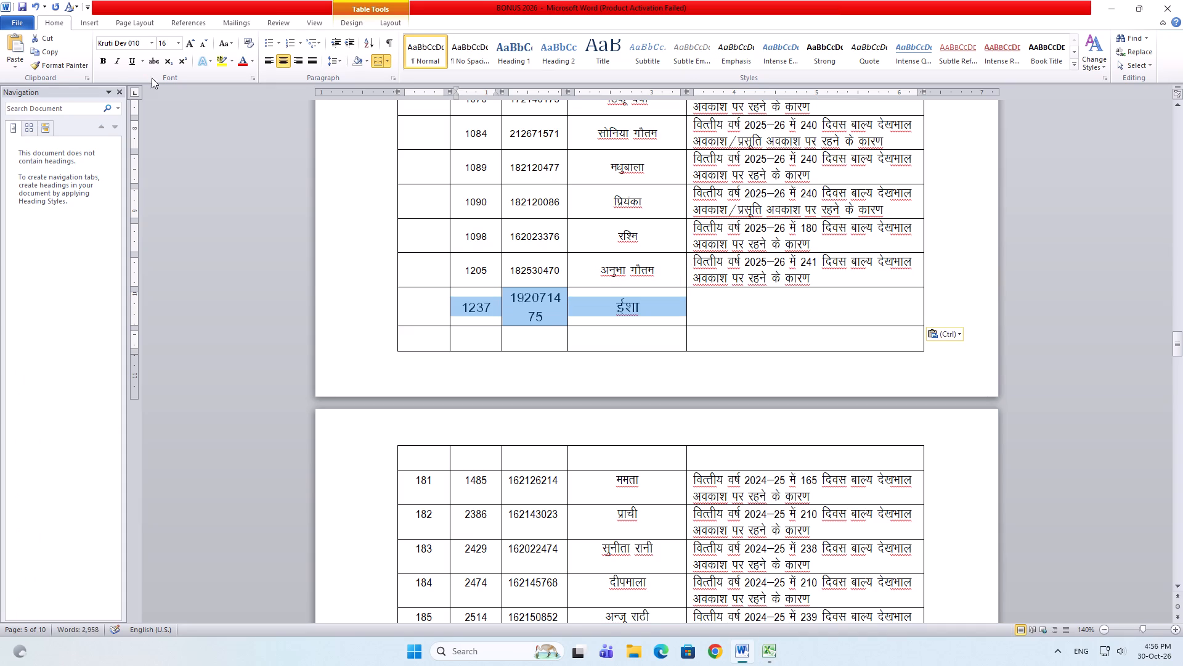
{"action": "double_click", "coordinate": [198, 43]}
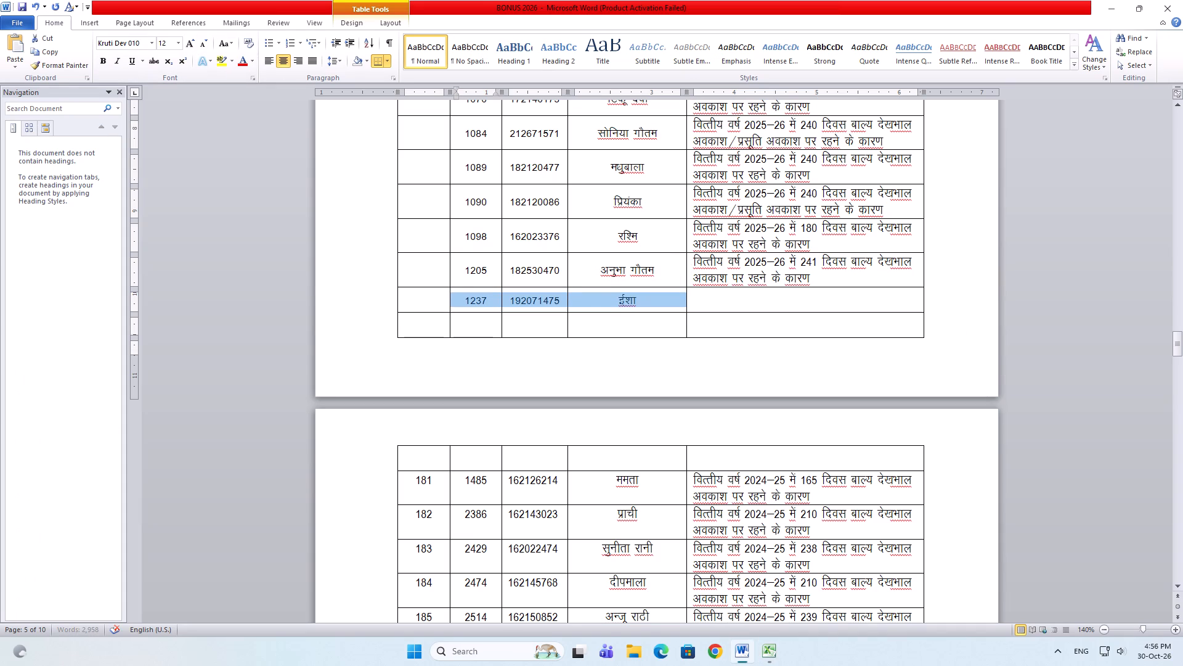
{"action": "left_click_drag", "start_coordinate": [885, 208], "coordinate": [763, 195]}
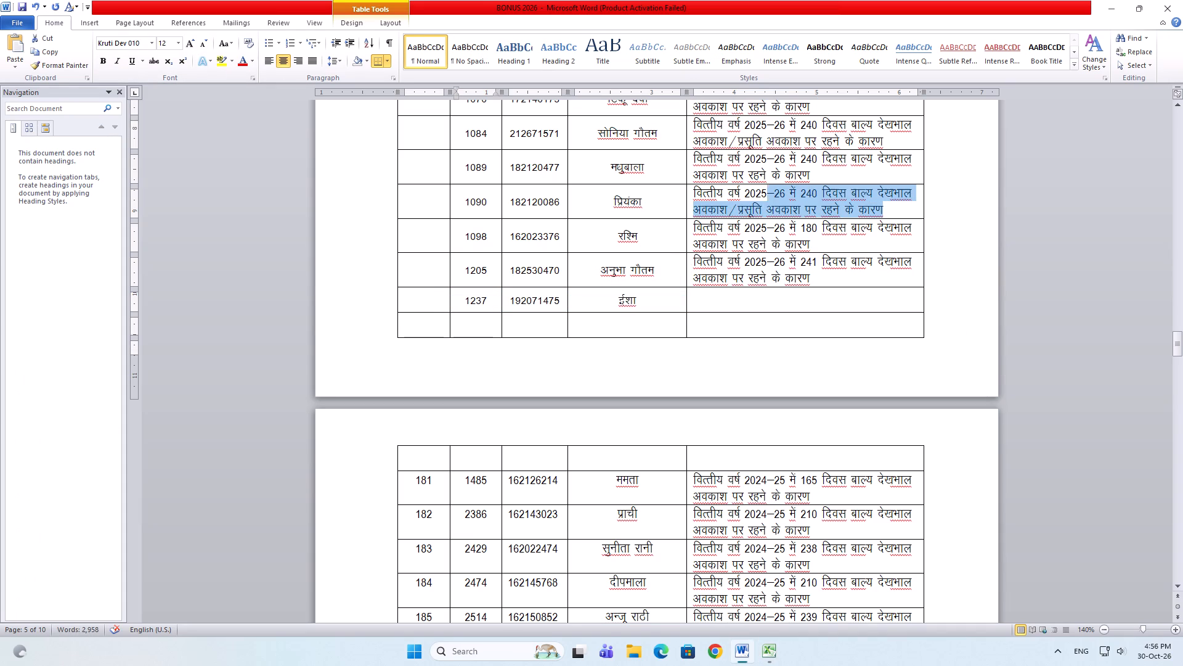
{"action": "left_click_drag", "start_coordinate": [763, 195], "coordinate": [699, 197]}
{"action": "key", "text": "ctrl+c"}
{"action": "left_click", "coordinate": [717, 298]}
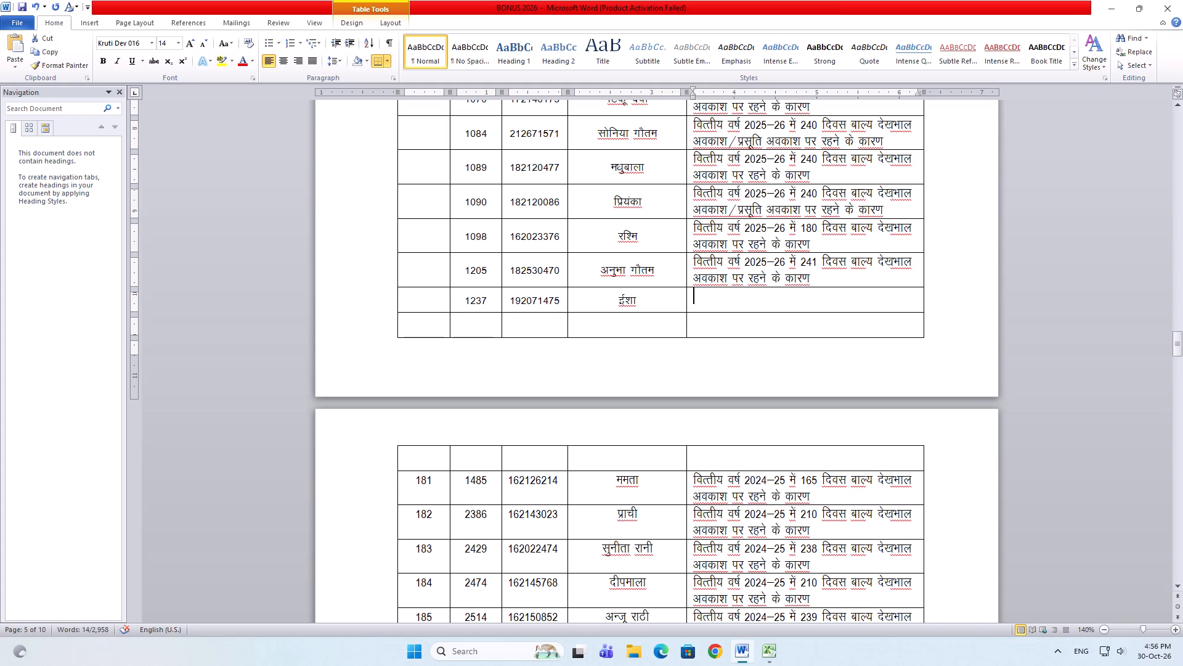
{"action": "key", "text": "ctrl+v"}
{"action": "left_click_drag", "start_coordinate": [800, 295], "coordinate": [821, 295]}
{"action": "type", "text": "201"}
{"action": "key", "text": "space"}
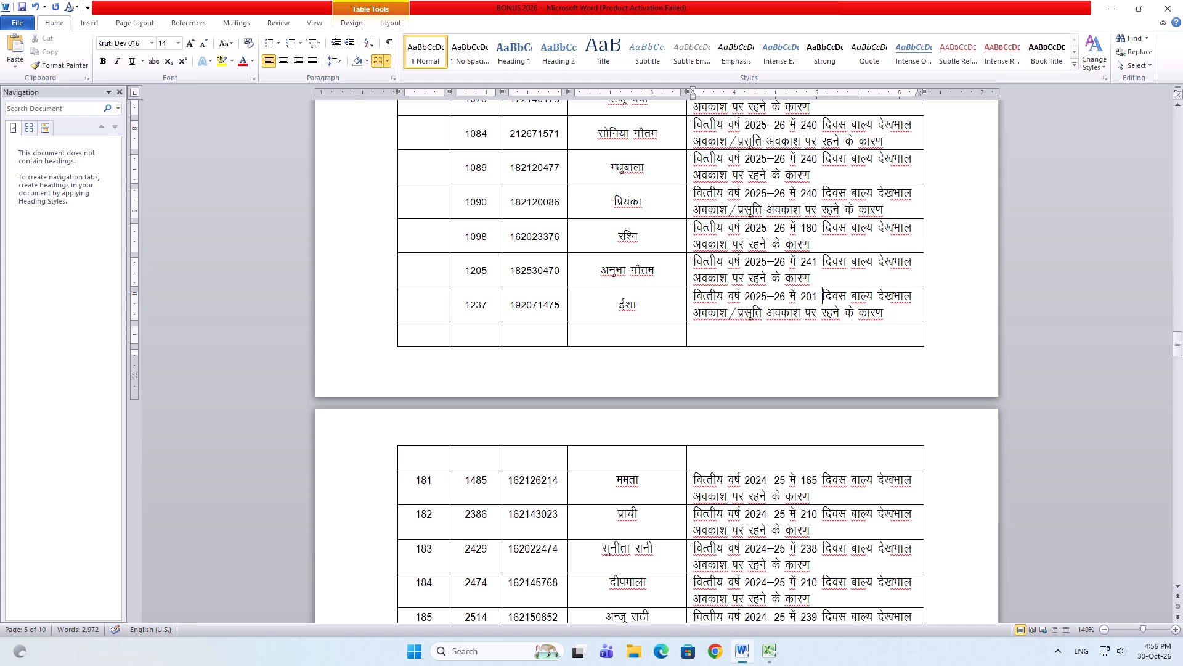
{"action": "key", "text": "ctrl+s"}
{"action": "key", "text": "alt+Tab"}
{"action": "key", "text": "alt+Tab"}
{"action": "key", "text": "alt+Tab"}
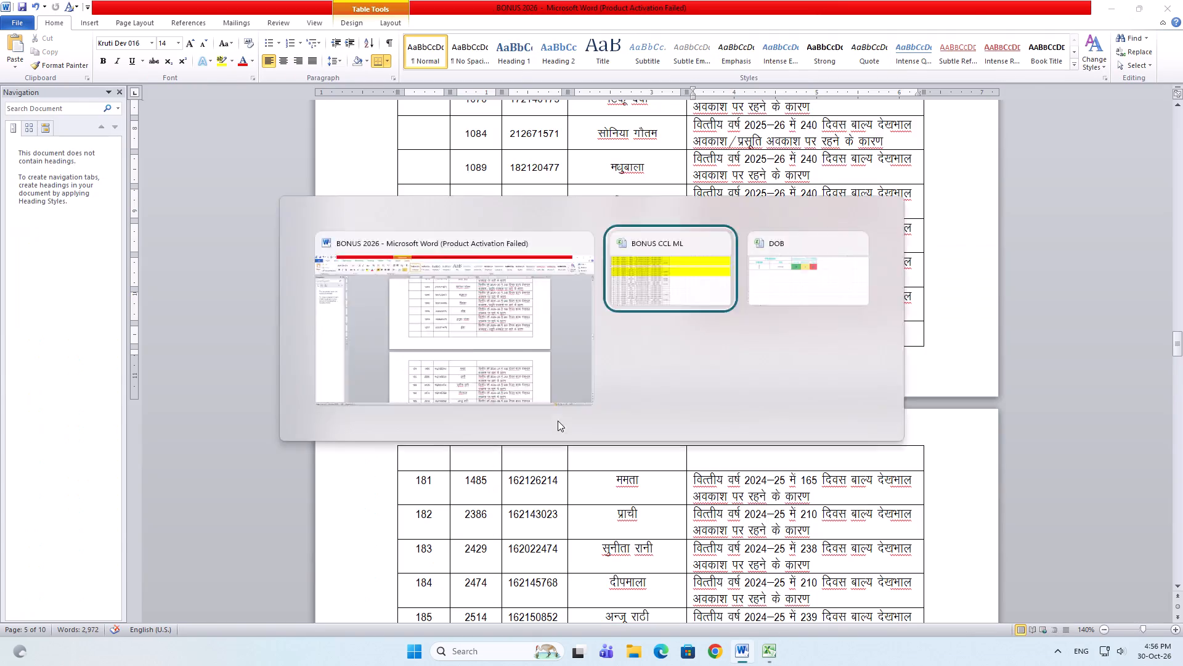
{"action": "left_click_drag", "start_coordinate": [6, 372], "coordinate": [2, 382]}
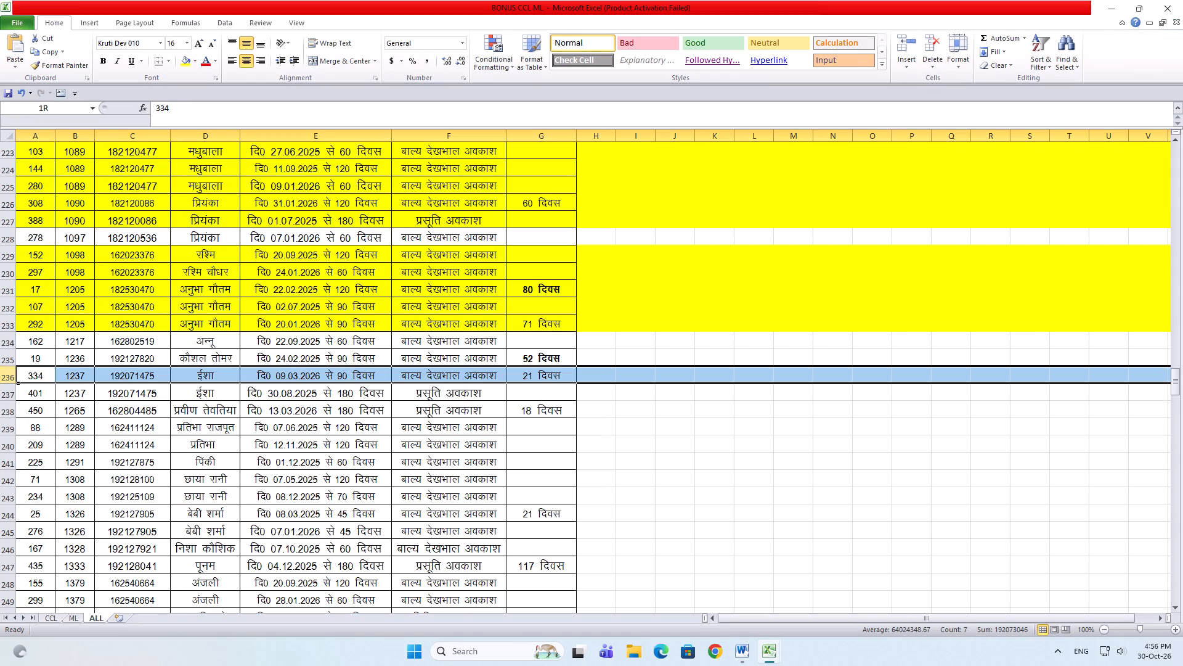
{"action": "left_click_drag", "start_coordinate": [2, 382], "coordinate": [2, 385]}
{"action": "left_click", "coordinate": [185, 59]}
{"action": "left_click", "coordinate": [197, 303]}
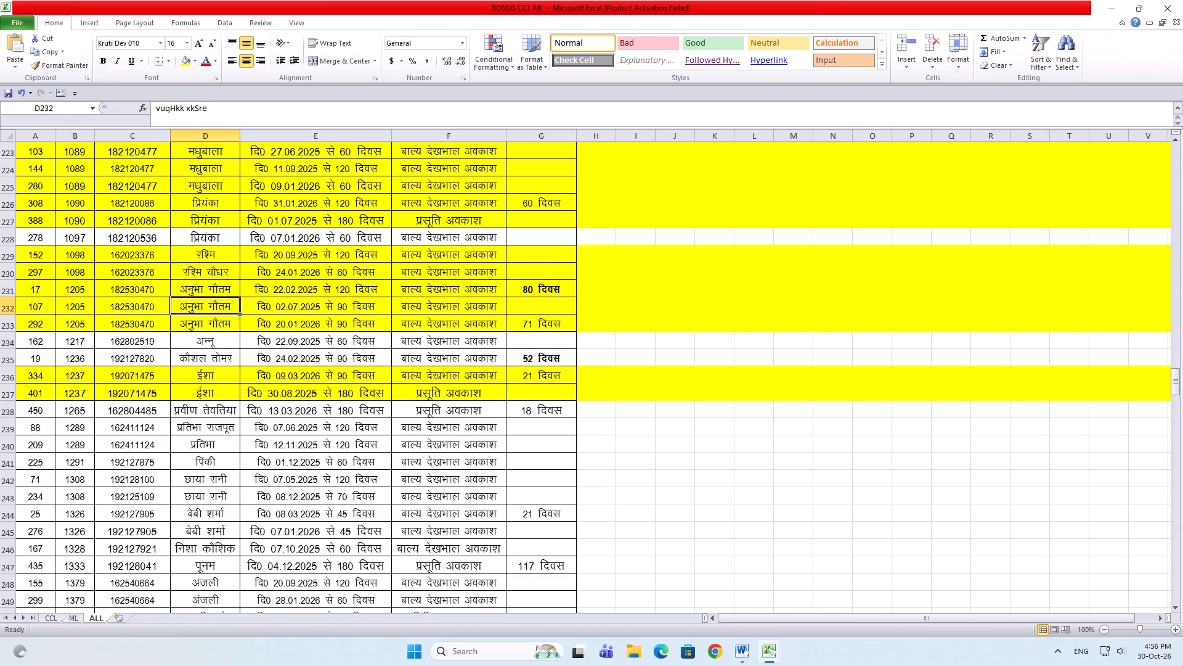
{"action": "scroll", "coordinate": [200, 316], "scroll_direction": "down", "scroll_amount": 3}
Switch to the BONUS 2026 document, clear the contents of old 2024-25 entries 181 to 191, and save it.
{"action": "key", "text": "alt+Tab"}
{"action": "scroll", "coordinate": [500, 483], "scroll_direction": "down", "scroll_amount": 8}
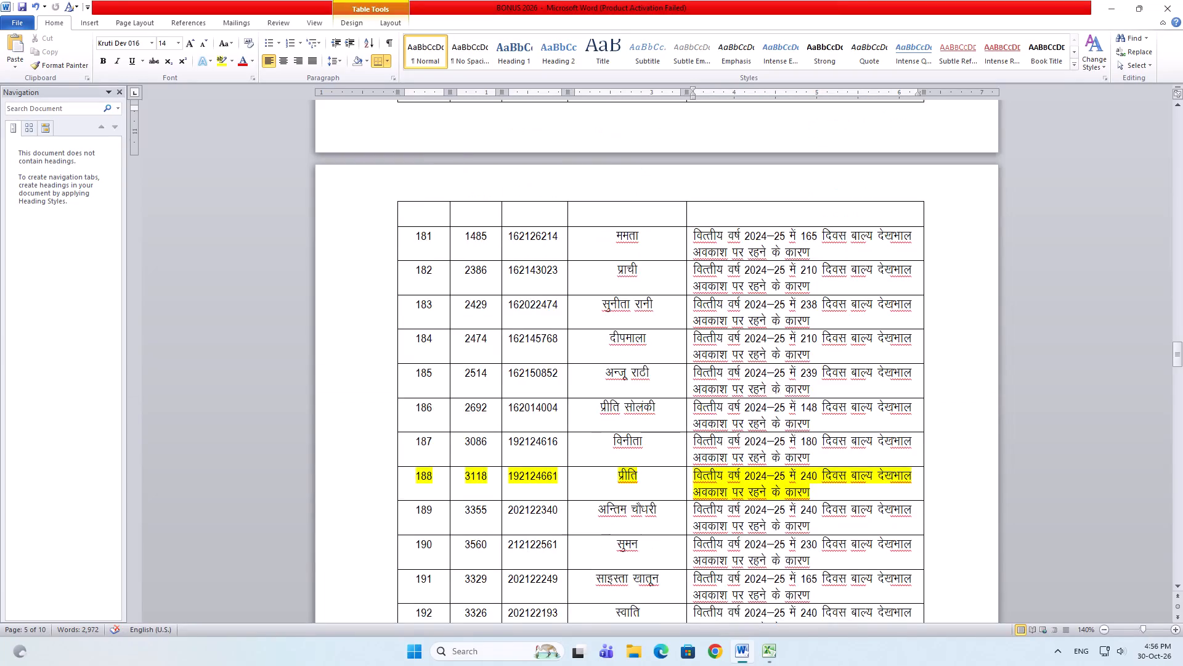
{"action": "scroll", "coordinate": [503, 435], "scroll_direction": "down", "scroll_amount": 12}
{"action": "scroll", "coordinate": [503, 435], "scroll_direction": "up", "scroll_amount": 12}
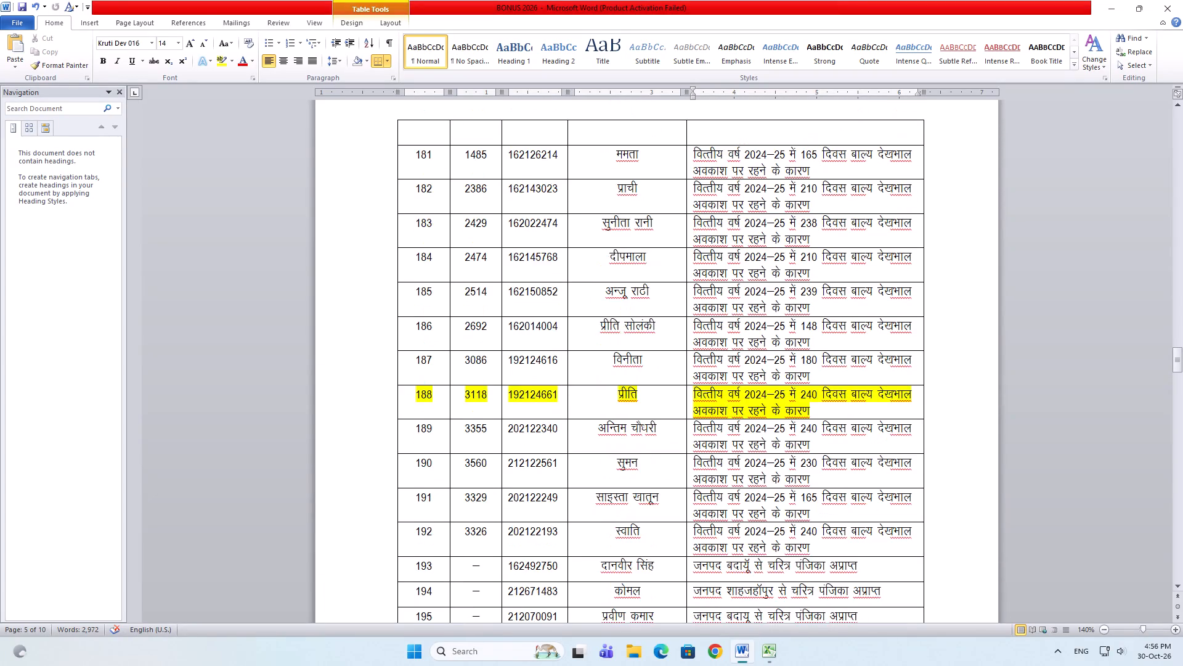
{"action": "scroll", "coordinate": [490, 440], "scroll_direction": "up", "scroll_amount": 2}
{"action": "left_click_drag", "start_coordinate": [420, 242], "coordinate": [699, 529]}
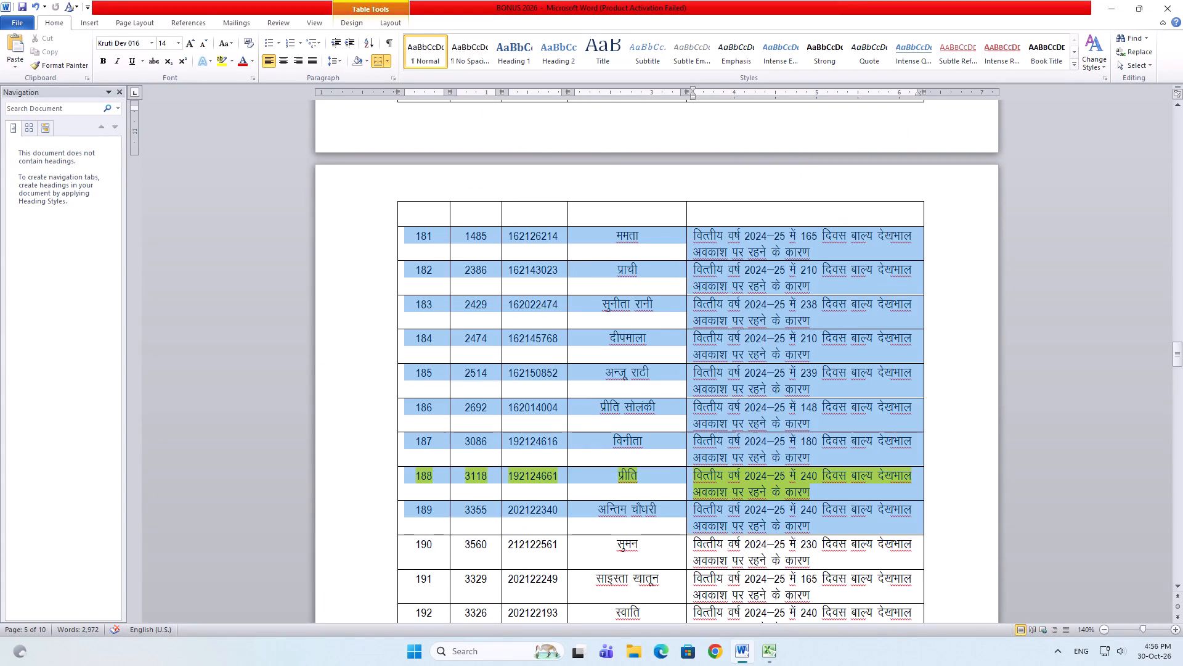
{"action": "left_click_drag", "start_coordinate": [699, 529], "coordinate": [707, 591]}
{"action": "key", "text": "Delete"}
{"action": "scroll", "coordinate": [619, 454], "scroll_direction": "up", "scroll_amount": 7}
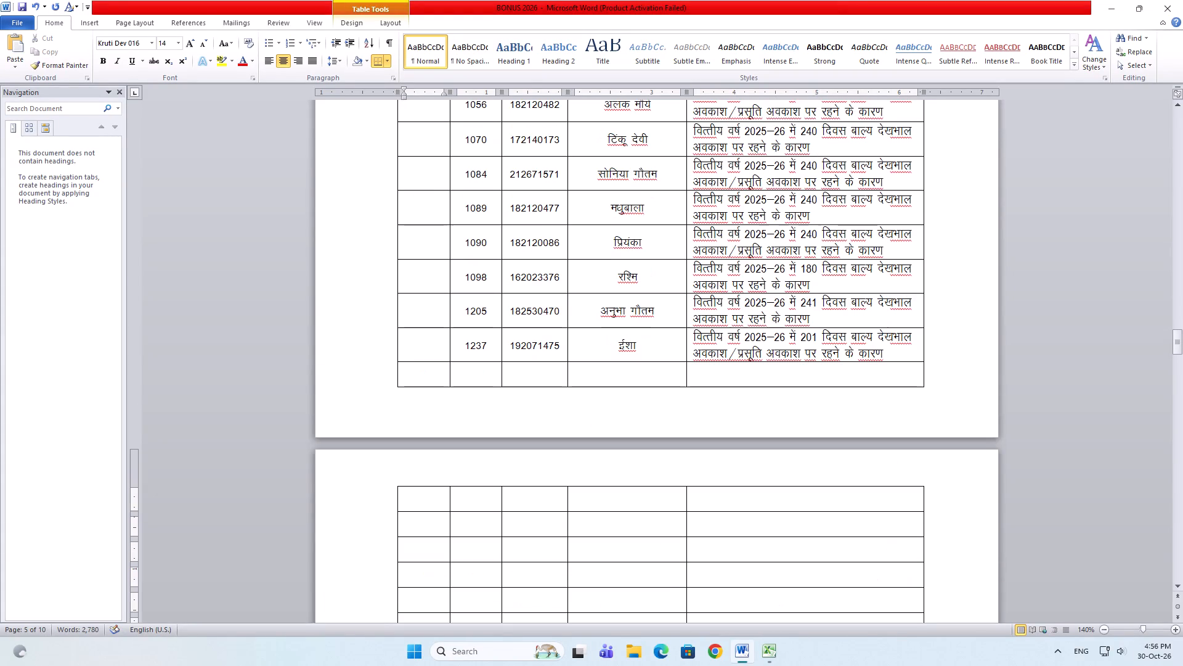
{"action": "key", "text": "ctrl+s"}
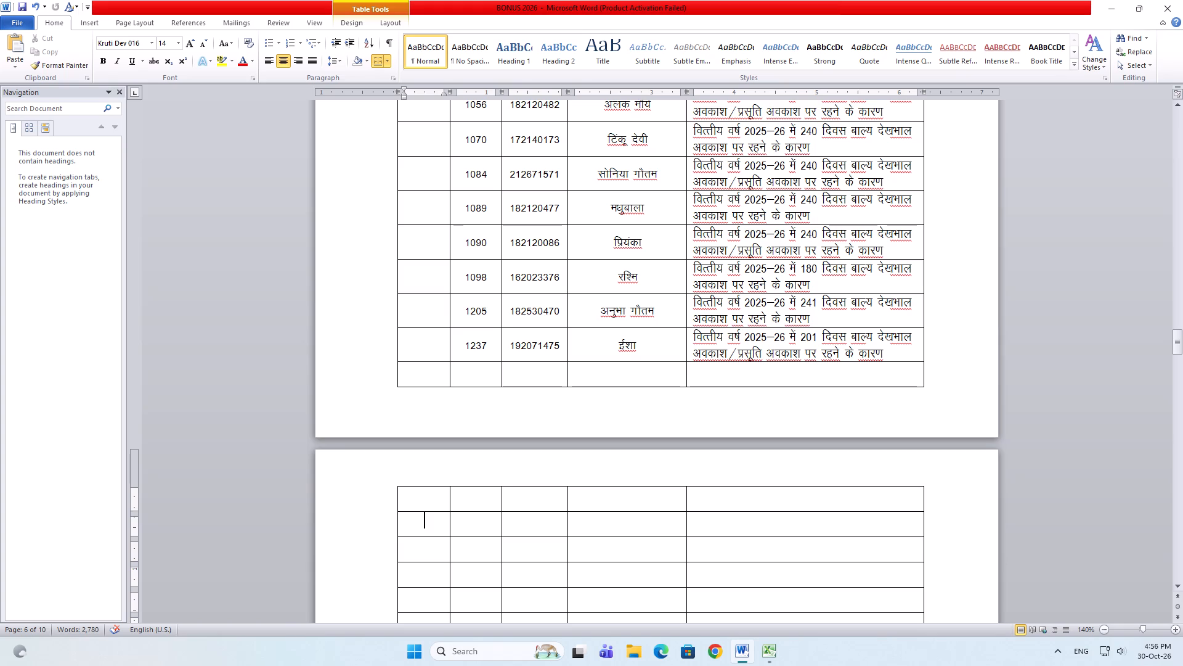
{"action": "left_click", "coordinate": [472, 381]}
{"action": "key", "text": "alt+Tab"}
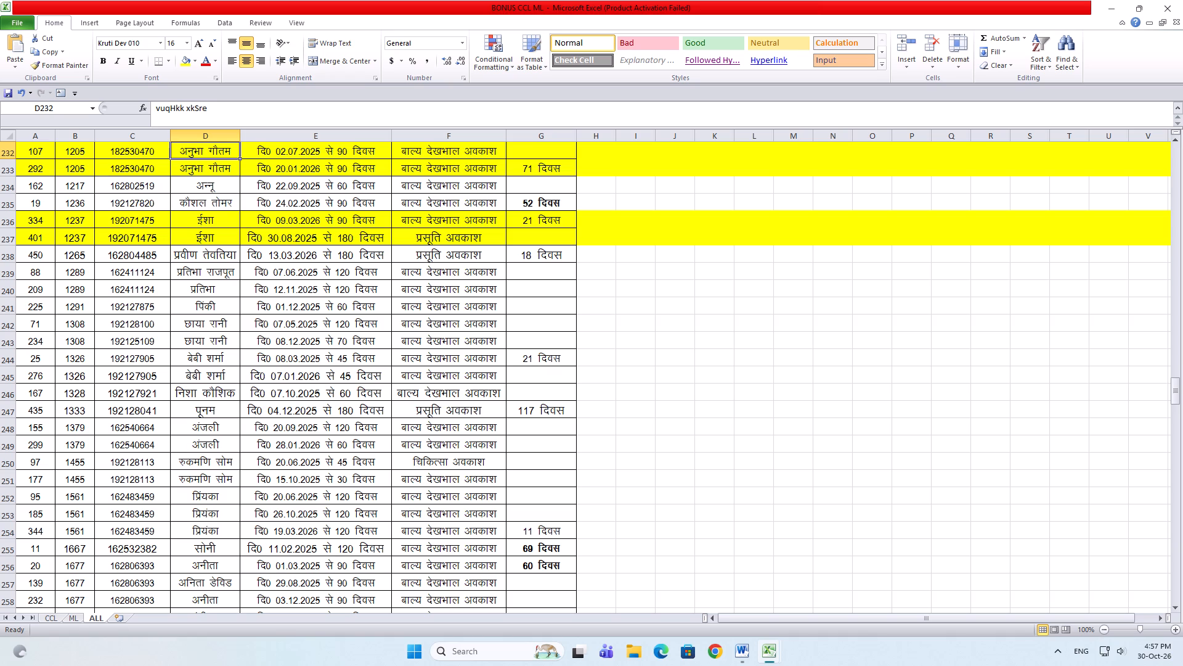
{"action": "left_click", "coordinate": [8, 253]}
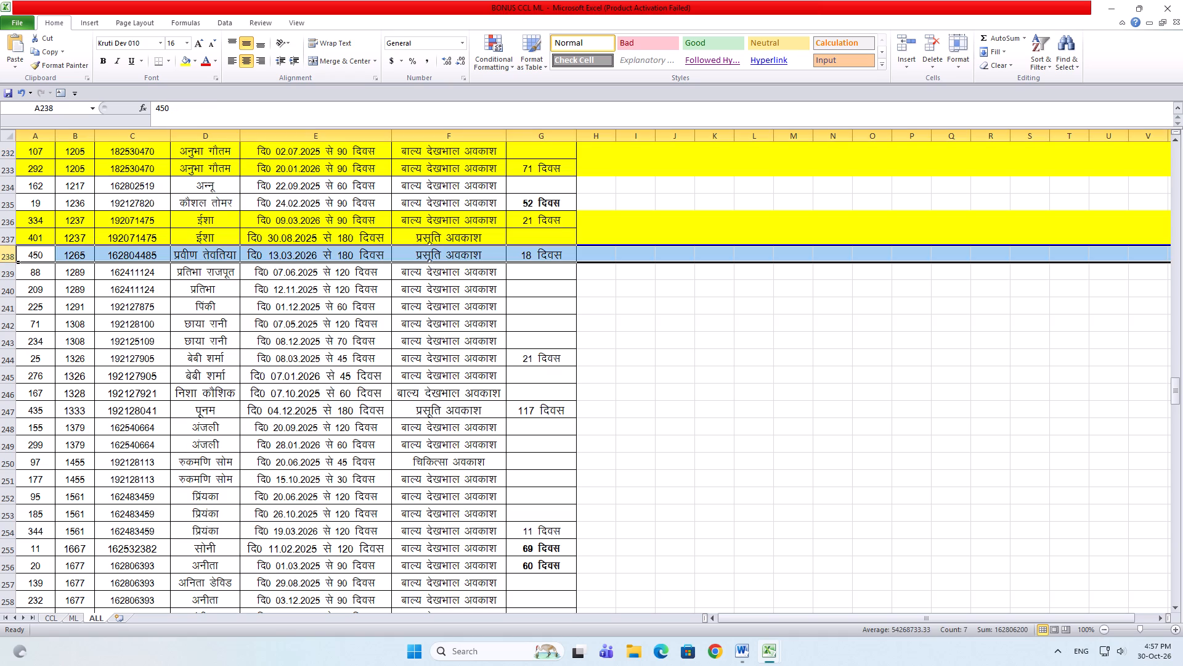
{"action": "left_click", "coordinate": [0, 272]}
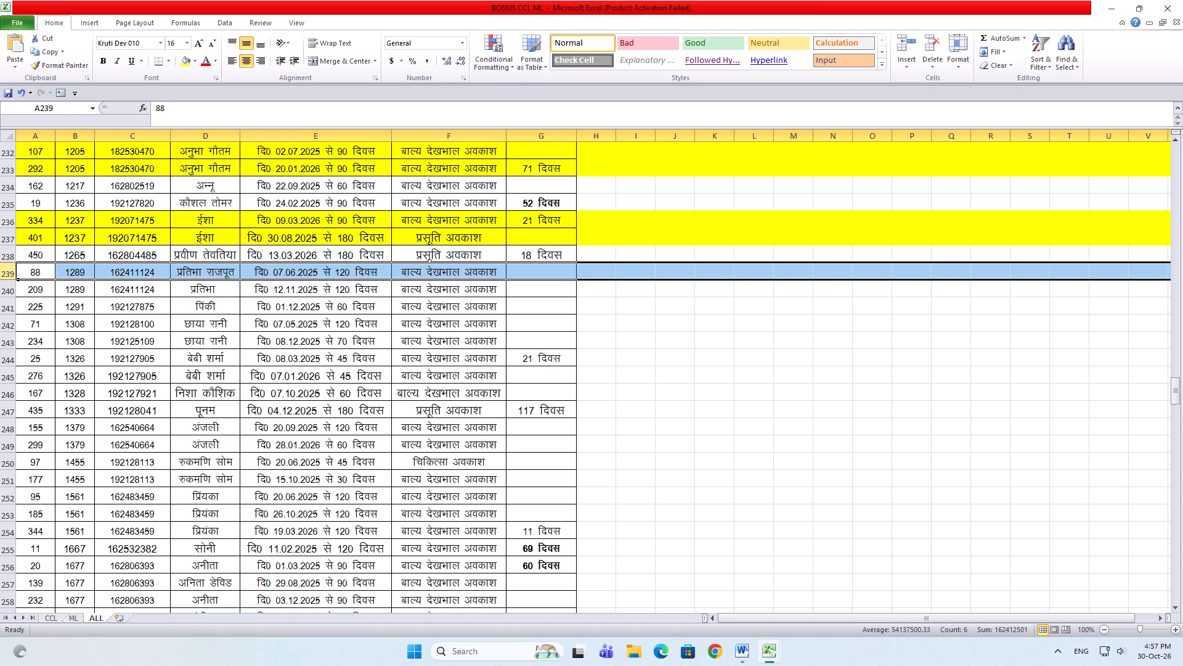
{"action": "left_click_drag", "start_coordinate": [0, 272], "coordinate": [0, 280]}
{"action": "left_click_drag", "start_coordinate": [0, 280], "coordinate": [0, 284]}
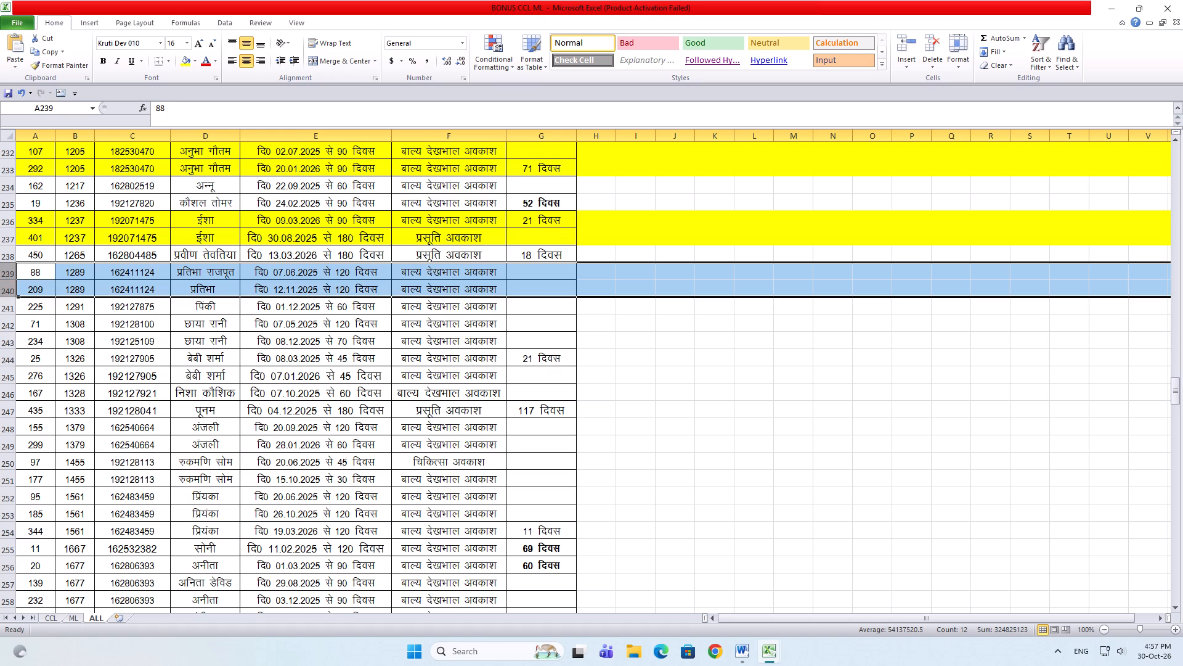
{"action": "left_click_drag", "start_coordinate": [78, 269], "coordinate": [187, 268]}
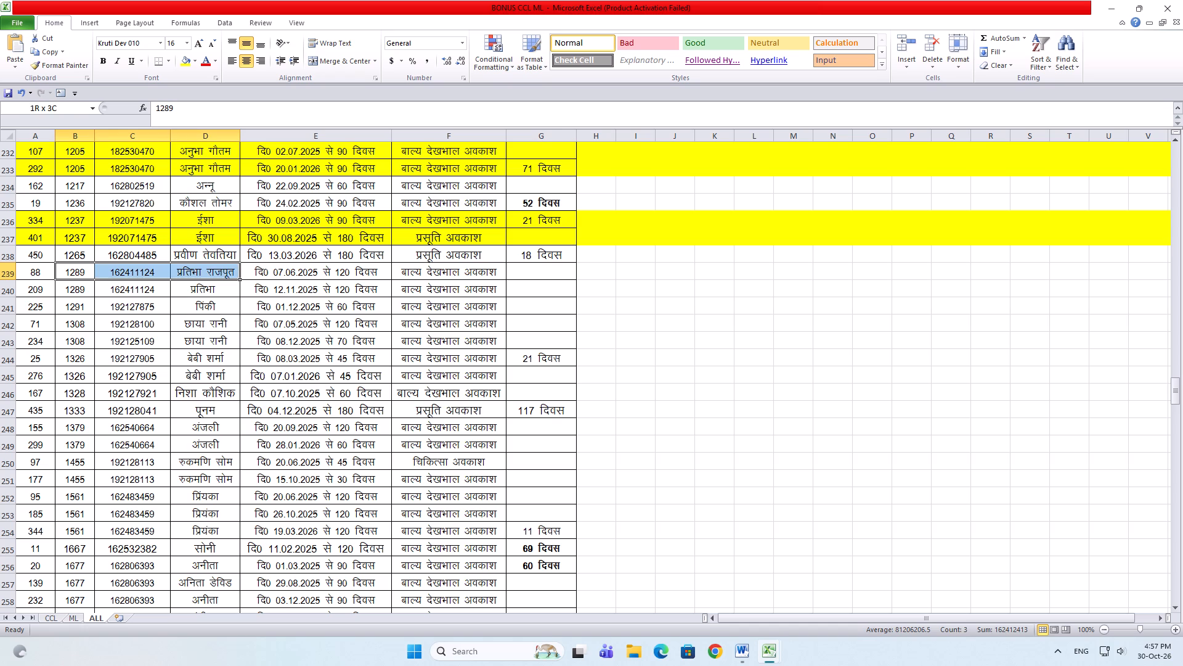
{"action": "left_click_drag", "start_coordinate": [187, 268], "coordinate": [200, 268]}
{"action": "key", "text": "ctrl+c"}
{"action": "key", "text": "alt+Tab"}
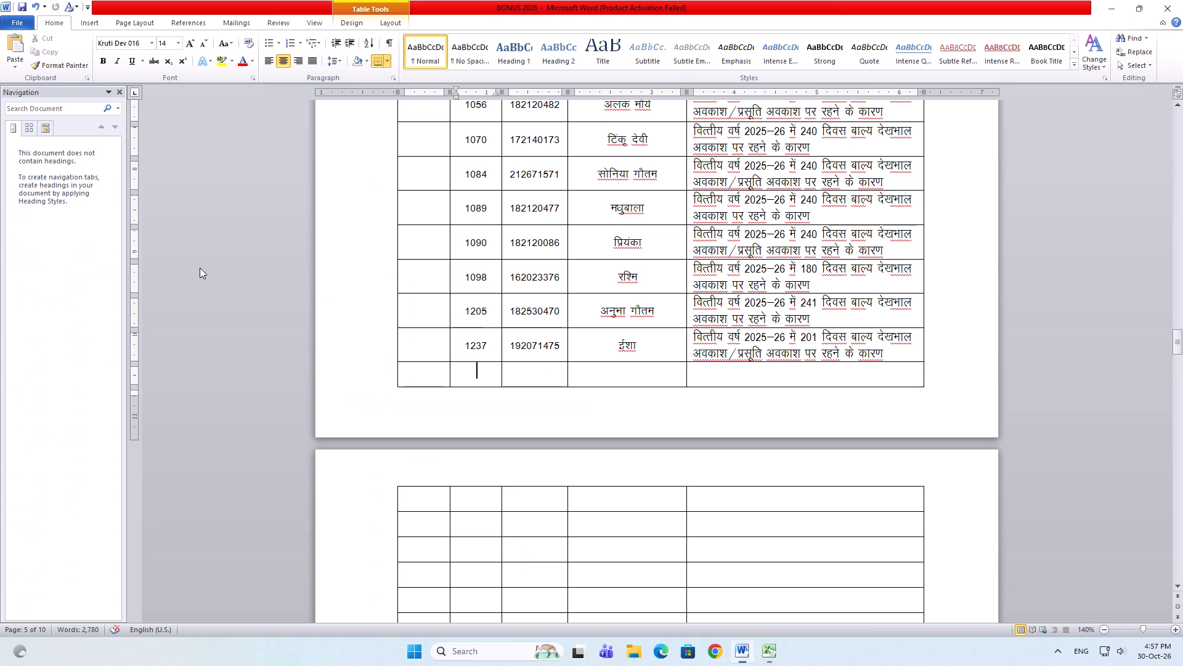
{"action": "left_click_drag", "start_coordinate": [476, 371], "coordinate": [590, 376]}
{"action": "key", "text": "ctrl+v"}
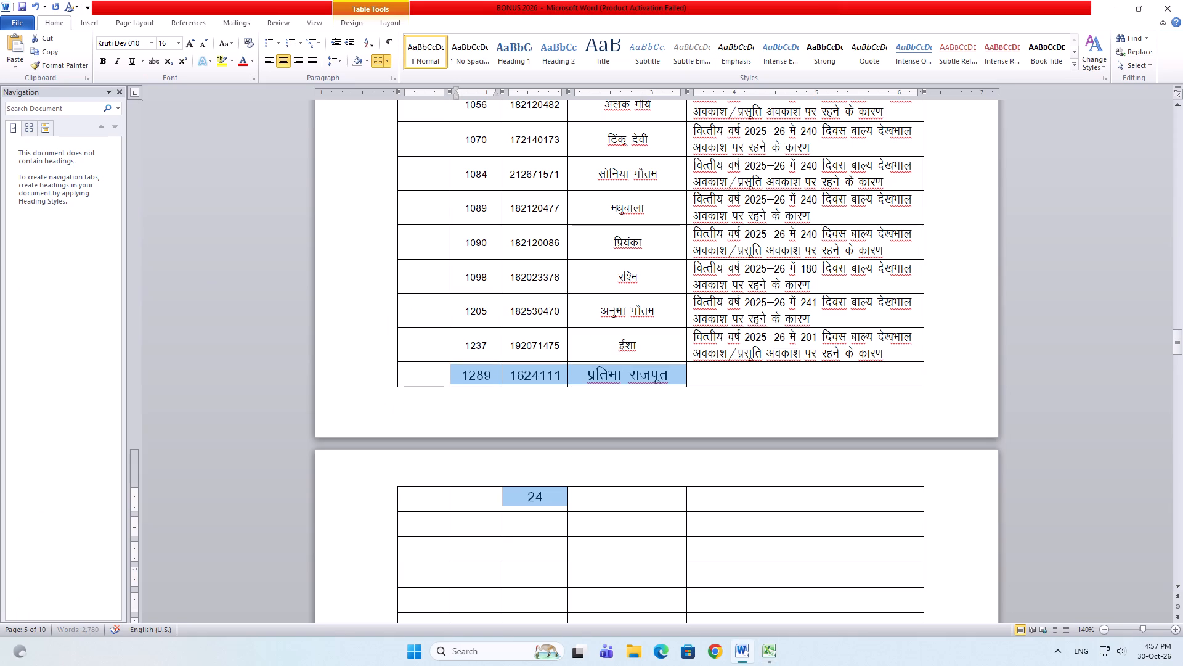
{"action": "double_click", "coordinate": [203, 47]}
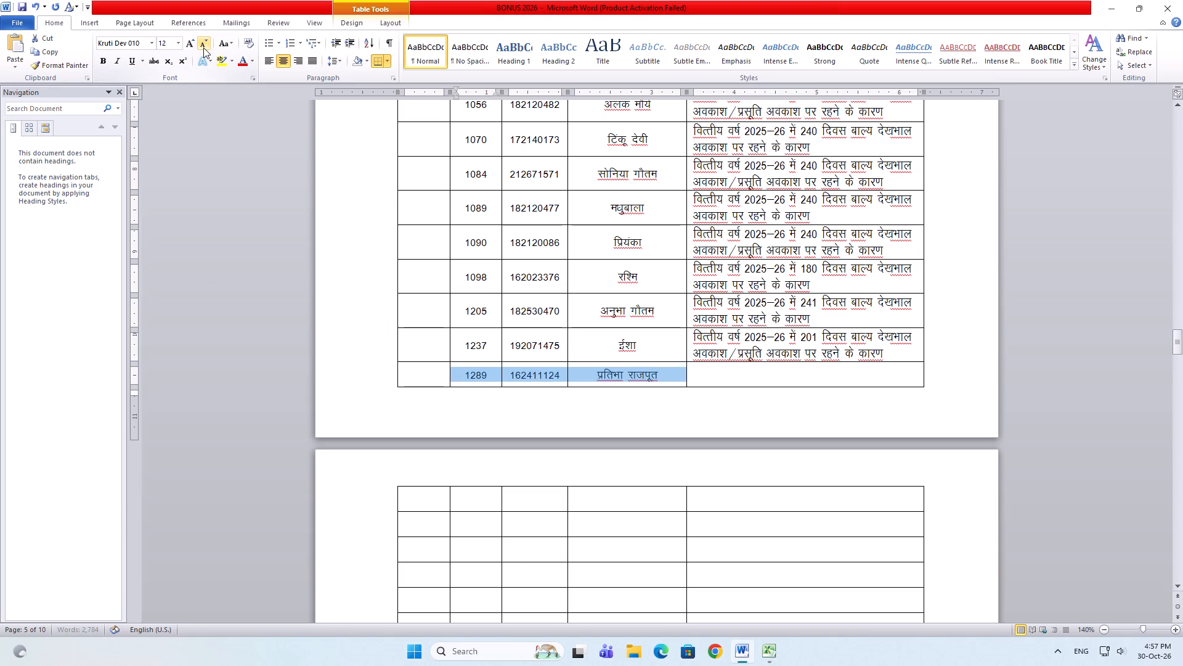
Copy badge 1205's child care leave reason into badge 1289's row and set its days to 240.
{"action": "left_click", "coordinate": [730, 393]}
{"action": "left_click_drag", "start_coordinate": [828, 313], "coordinate": [796, 314]}
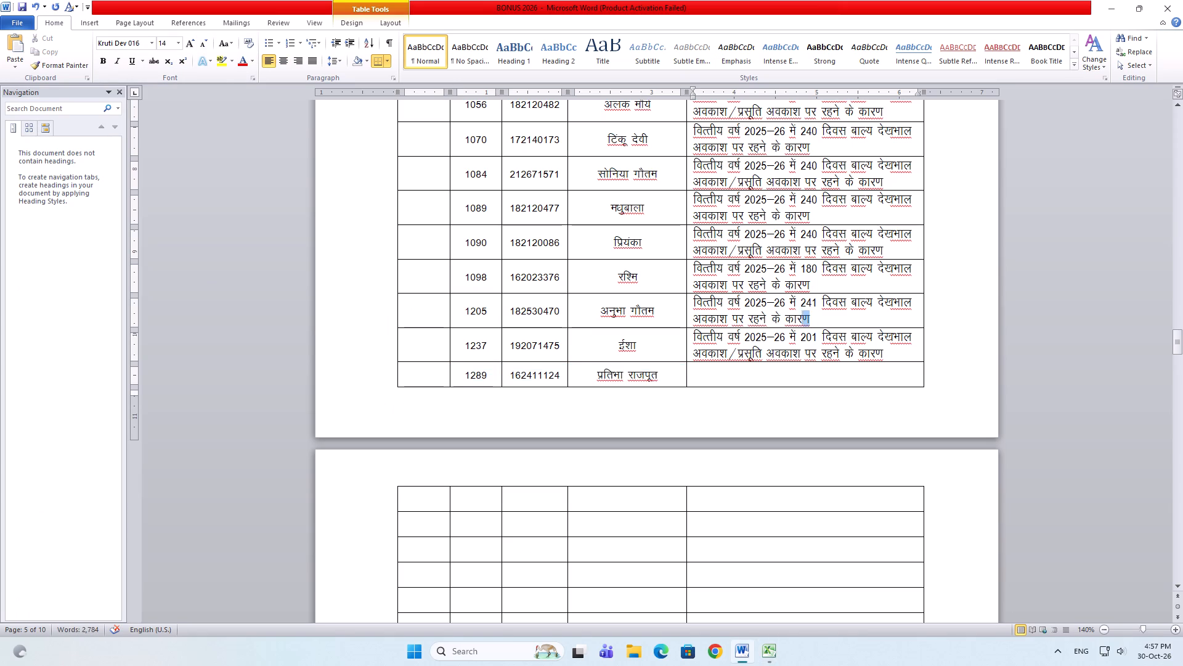
{"action": "left_click_drag", "start_coordinate": [796, 314], "coordinate": [688, 300]}
{"action": "key", "text": "ctrl+c"}
{"action": "left_click", "coordinate": [721, 369]}
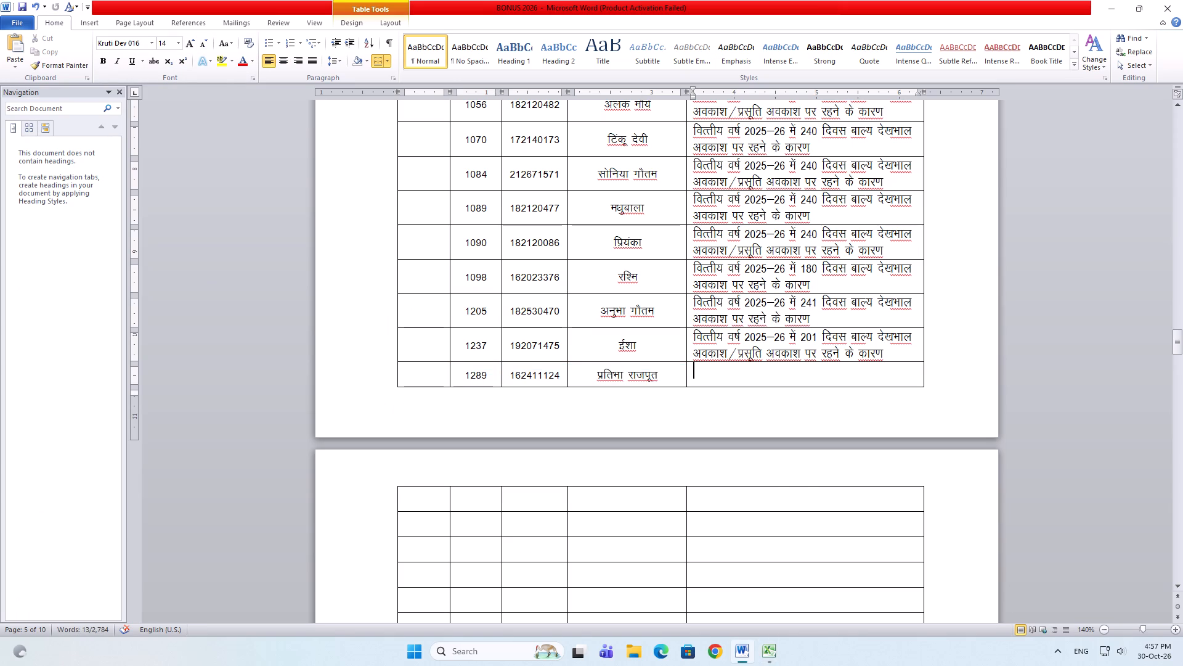
{"action": "key", "text": "ctrl+v"}
{"action": "left_click", "coordinate": [814, 372]}
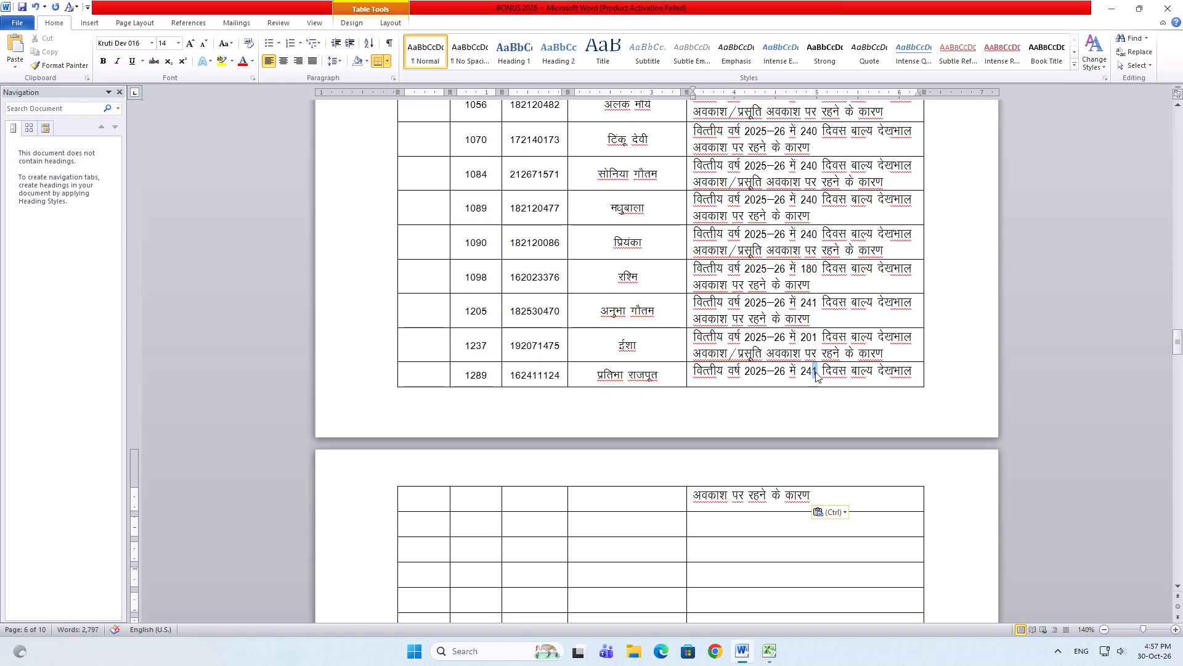
{"action": "key", "text": "Delete"}
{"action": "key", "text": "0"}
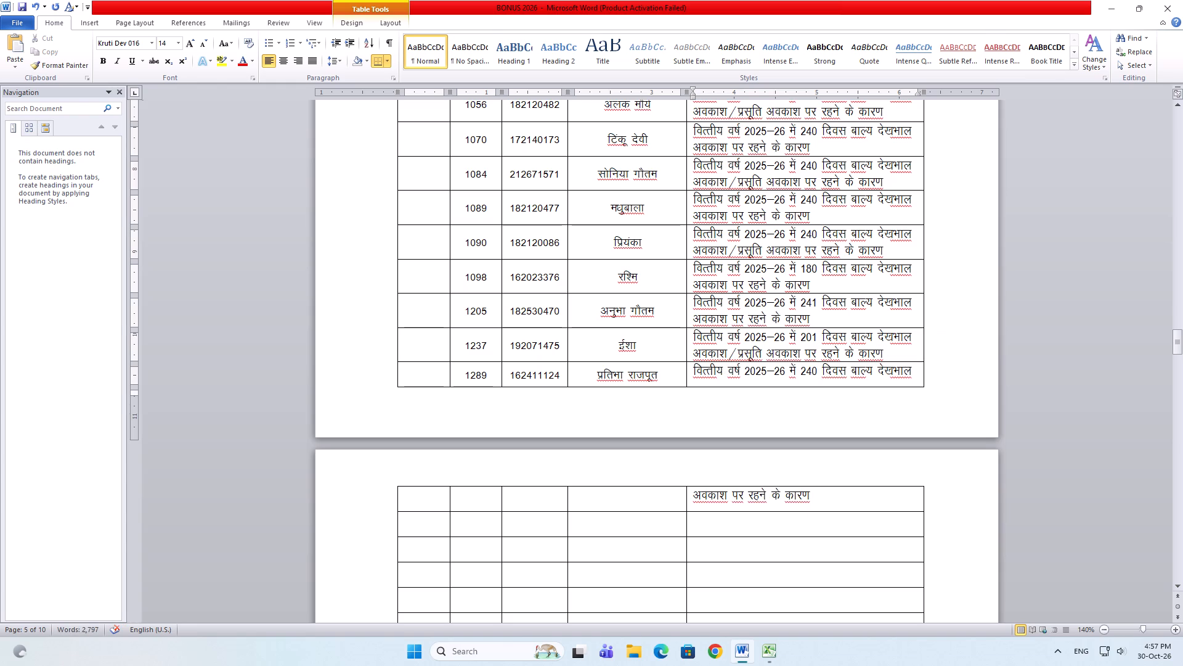
{"action": "key", "text": "alt+Tab"}
{"action": "left_click_drag", "start_coordinate": [0, 276], "coordinate": [0, 287]}
{"action": "left_click", "coordinate": [185, 59]}
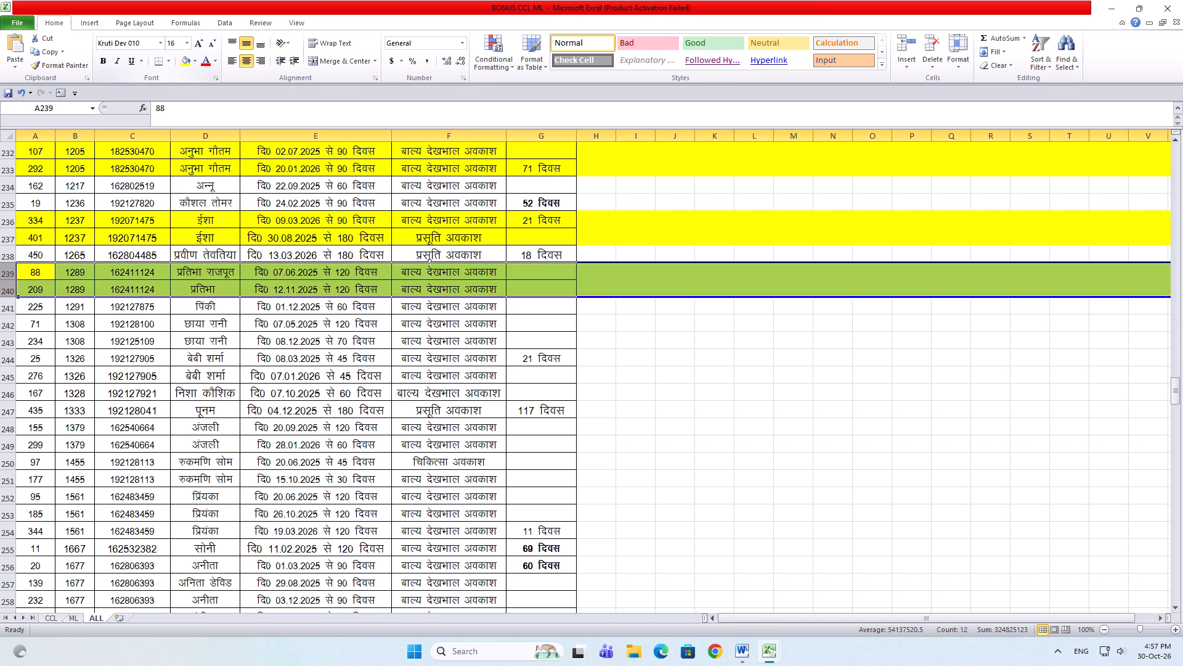
{"action": "left_click", "coordinate": [184, 309]}
{"action": "key", "text": "ctrl+s"}
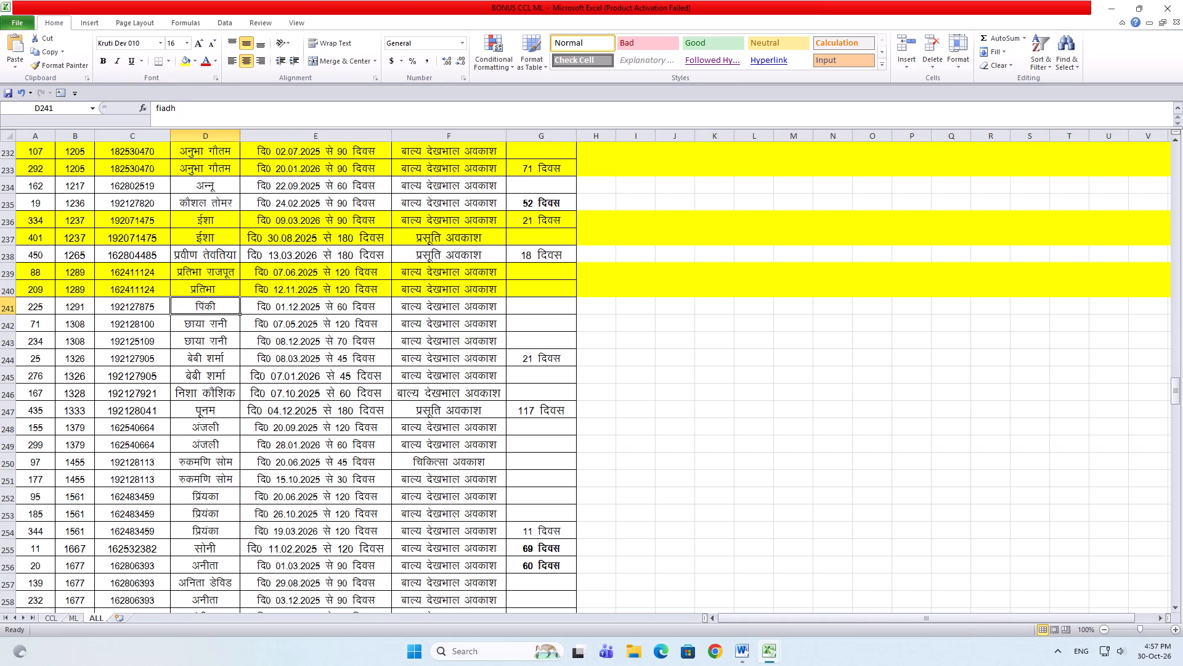
{"action": "left_click", "coordinate": [4, 308]}
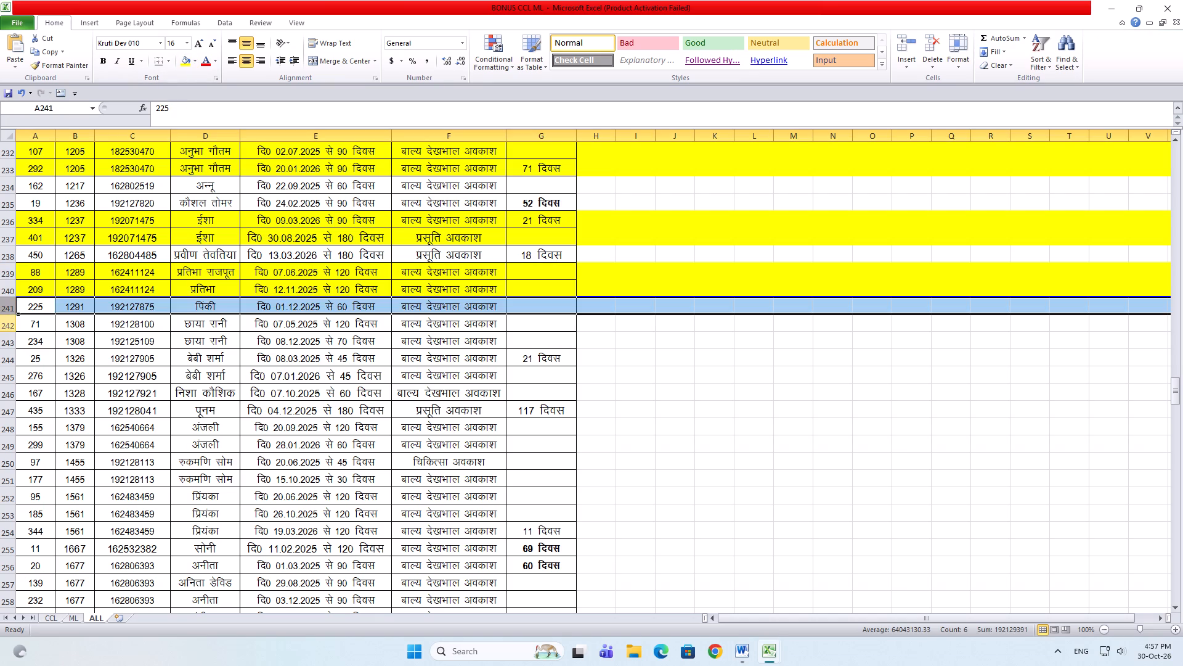
{"action": "left_click_drag", "start_coordinate": [0, 324], "coordinate": [0, 339]}
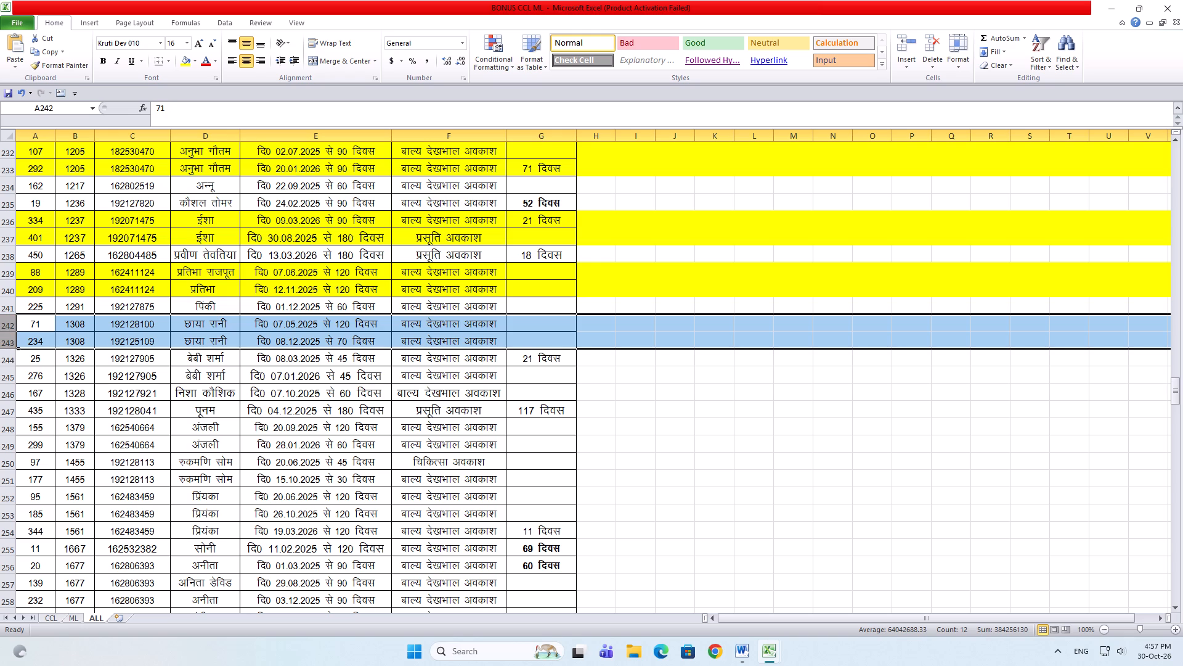
{"action": "left_click_drag", "start_coordinate": [76, 324], "coordinate": [186, 326]}
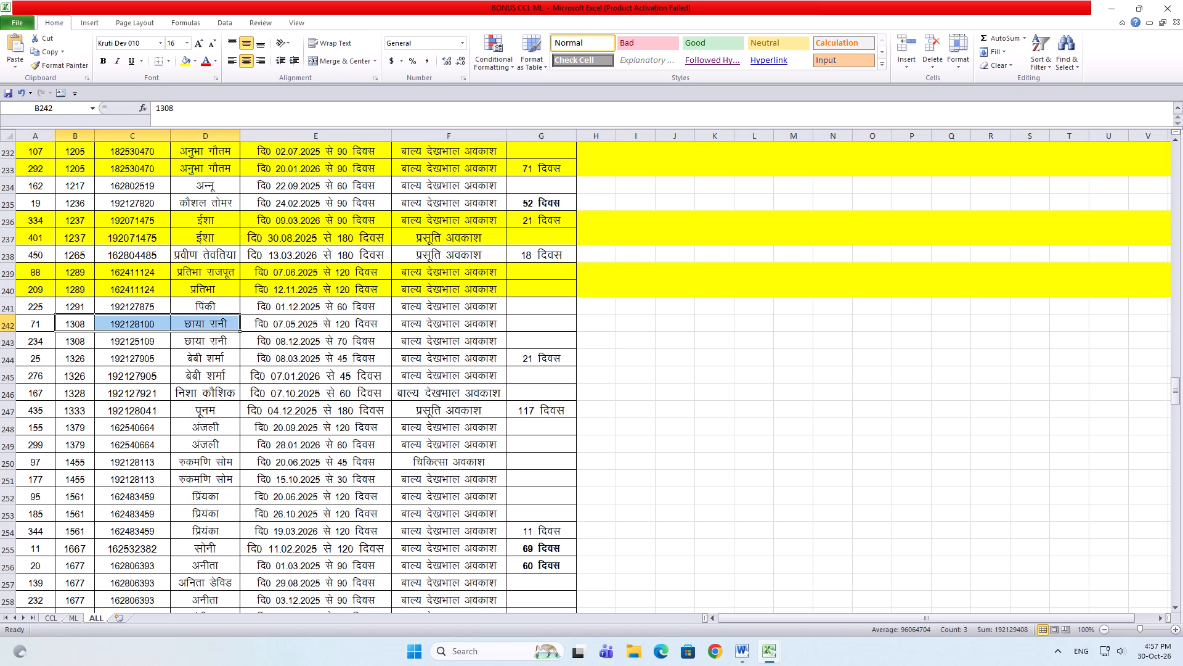
{"action": "key", "text": "ctrl+c"}
{"action": "key", "text": "alt+Tab"}
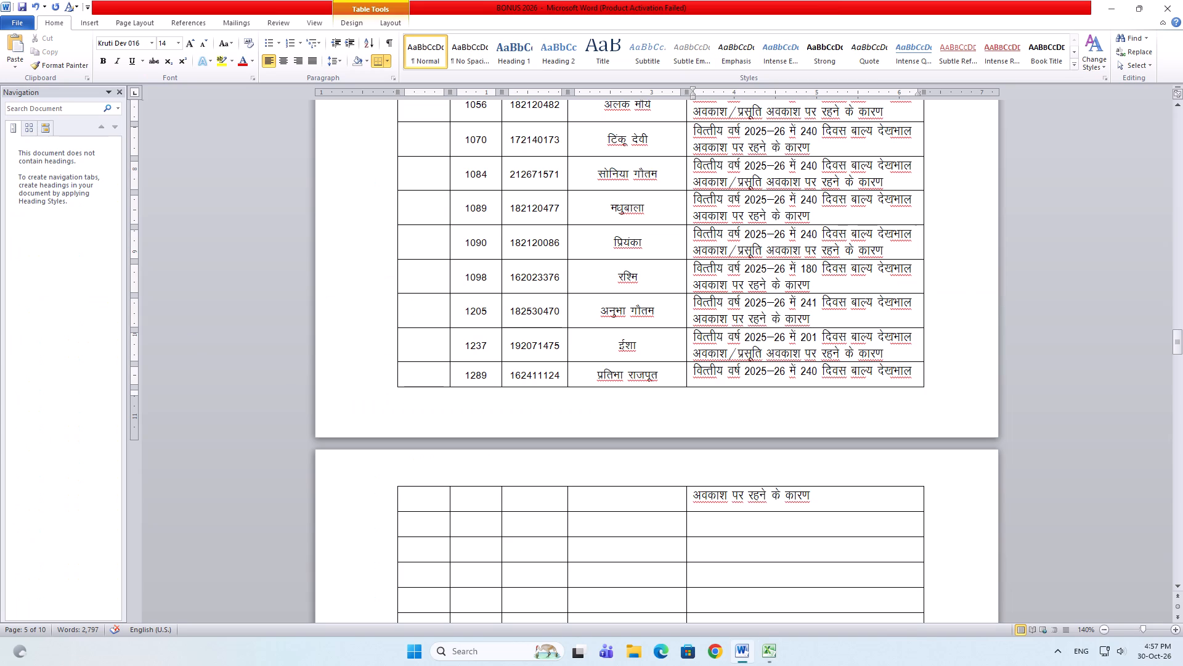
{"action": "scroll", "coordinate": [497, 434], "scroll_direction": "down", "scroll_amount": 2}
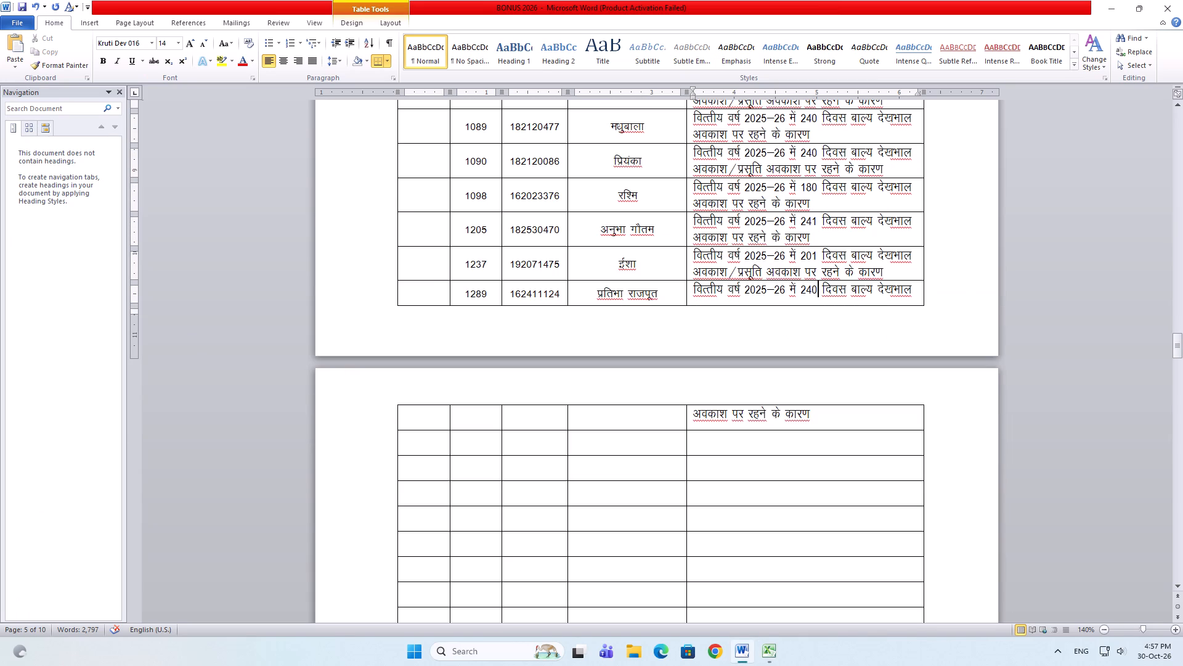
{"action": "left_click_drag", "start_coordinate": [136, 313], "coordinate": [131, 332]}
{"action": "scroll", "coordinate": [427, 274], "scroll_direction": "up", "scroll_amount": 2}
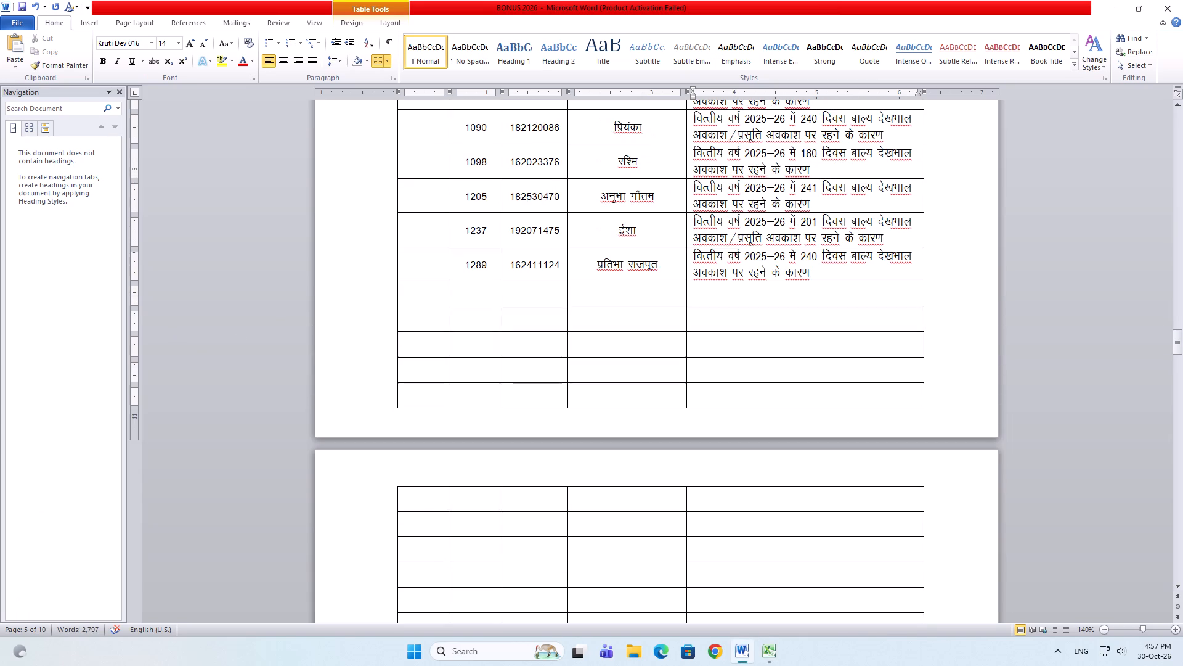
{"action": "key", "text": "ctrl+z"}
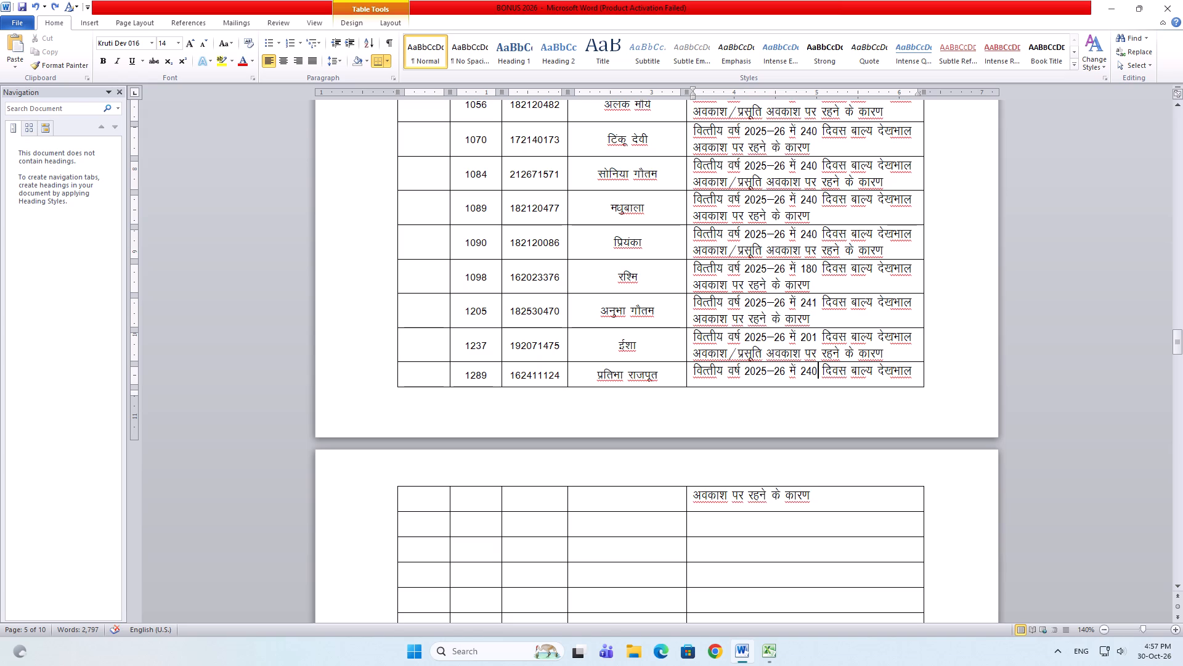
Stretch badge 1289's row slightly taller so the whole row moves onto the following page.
{"action": "left_click_drag", "start_coordinate": [433, 386], "coordinate": [431, 393]}
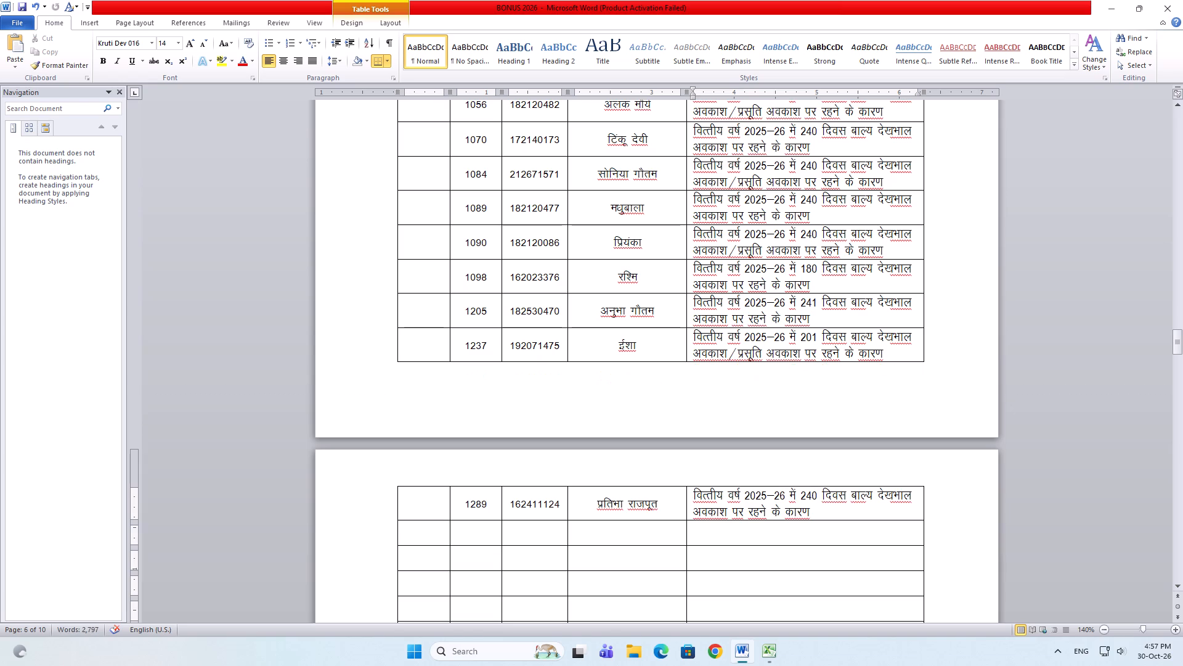
{"action": "left_click_drag", "start_coordinate": [475, 525], "coordinate": [545, 532]}
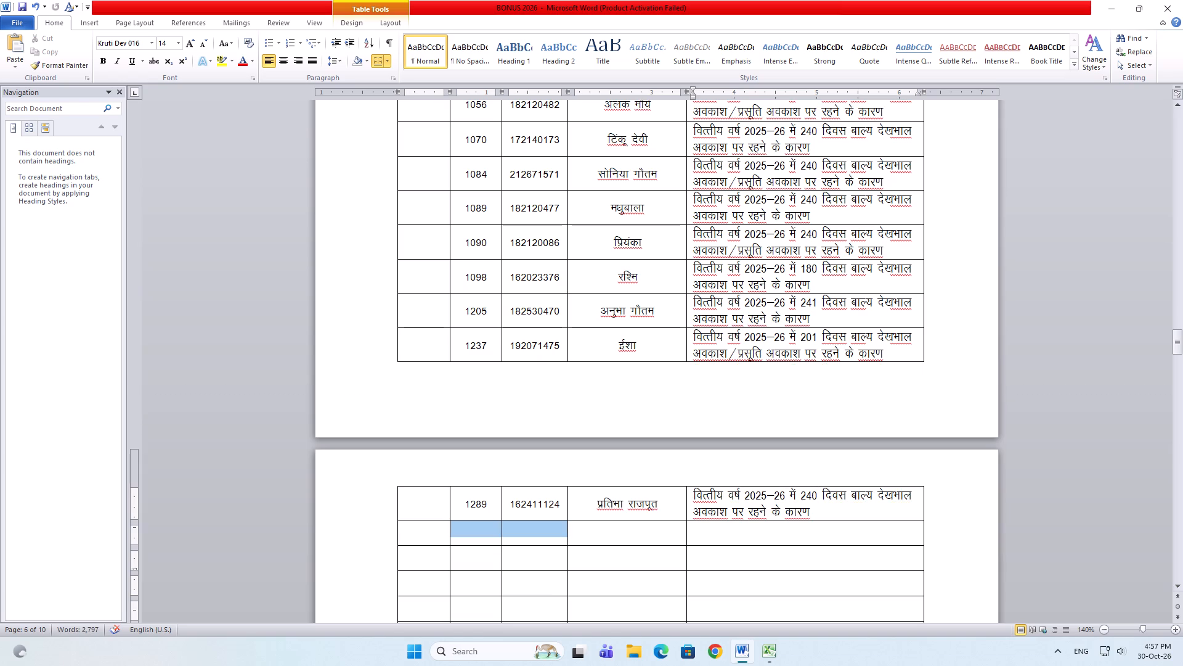
{"action": "left_click_drag", "start_coordinate": [545, 532], "coordinate": [600, 530]}
{"action": "key", "text": "ctrl+v"}
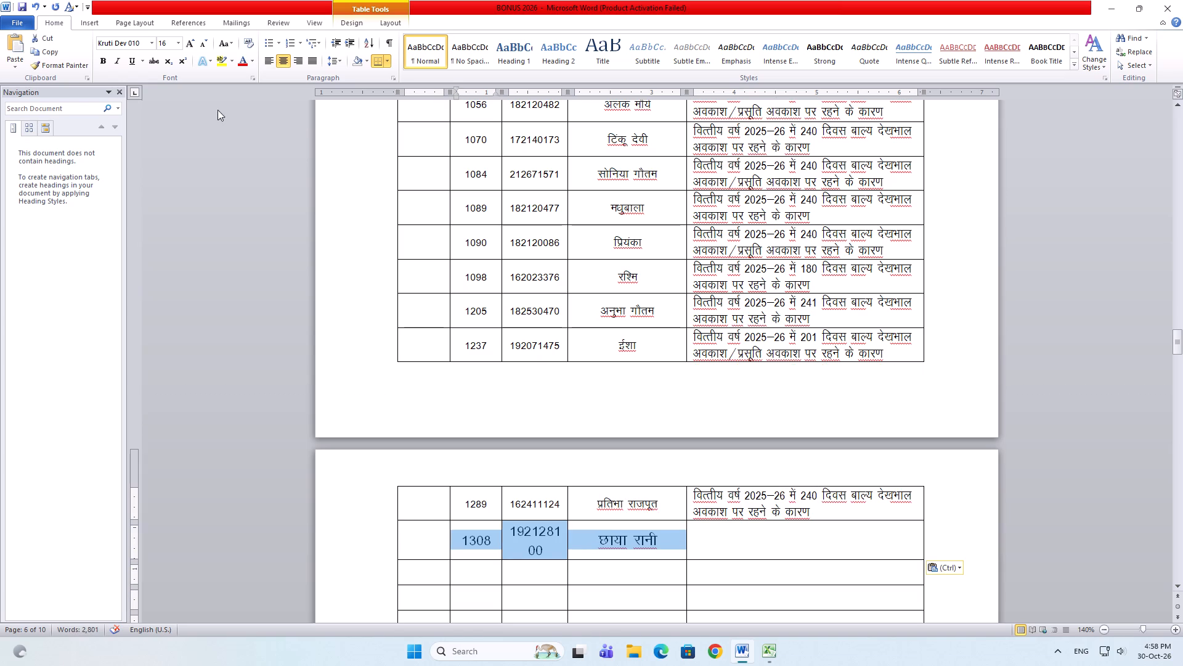
{"action": "double_click", "coordinate": [205, 43]}
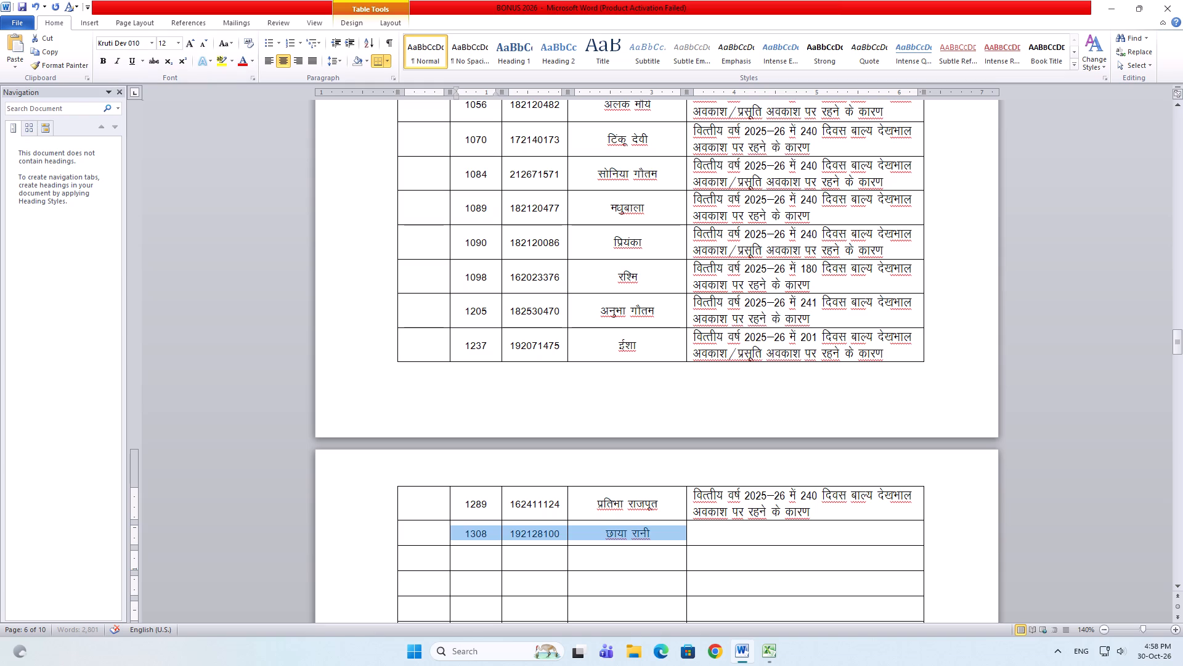
{"action": "left_click_drag", "start_coordinate": [819, 511], "coordinate": [696, 489]}
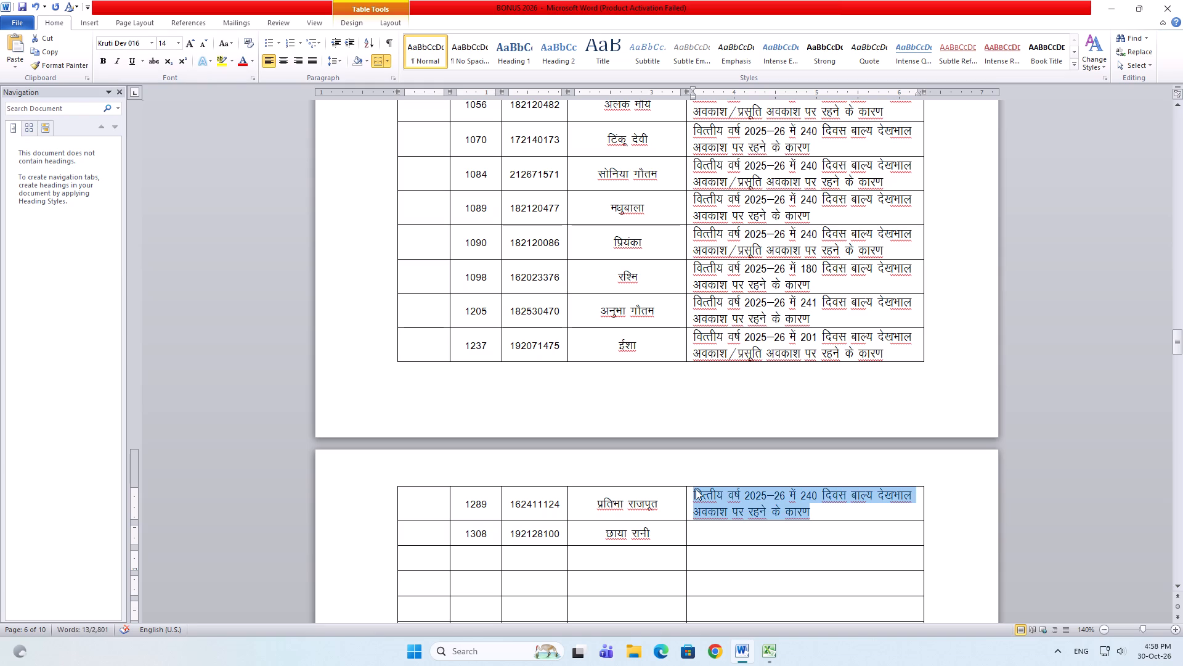
{"action": "key", "text": "ctrl+c"}
{"action": "left_click", "coordinate": [733, 535]}
{"action": "key", "text": "ctrl+v"}
{"action": "scroll", "coordinate": [709, 495], "scroll_direction": "down", "scroll_amount": 2}
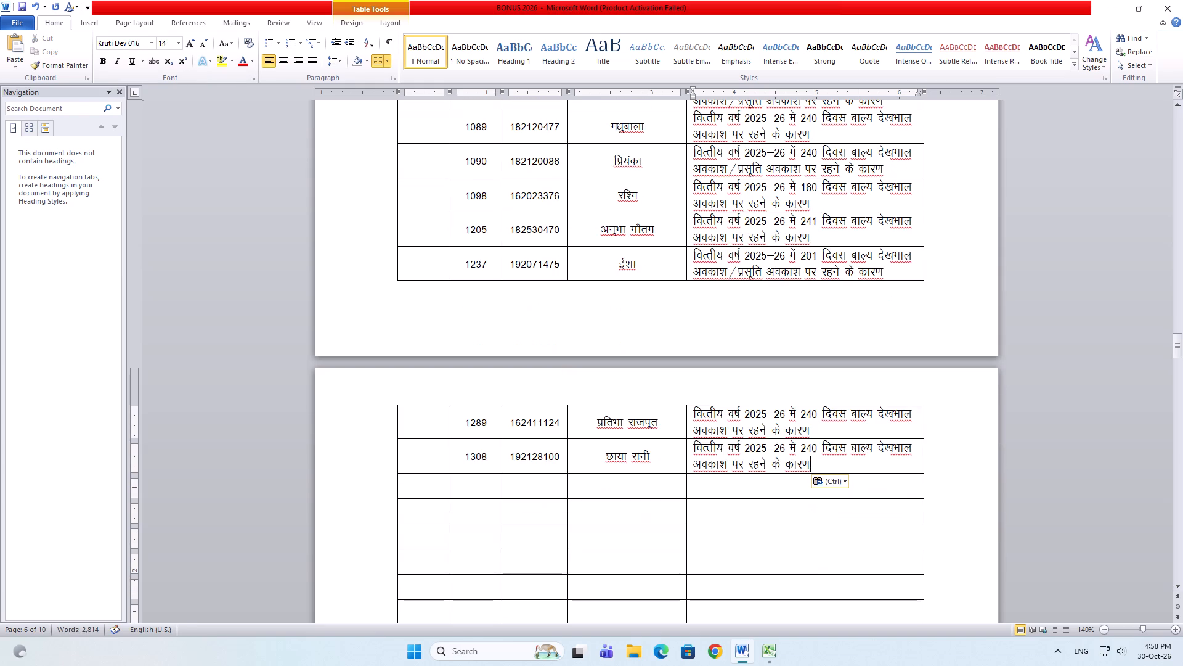
{"action": "left_click_drag", "start_coordinate": [800, 449], "coordinate": [816, 448]}
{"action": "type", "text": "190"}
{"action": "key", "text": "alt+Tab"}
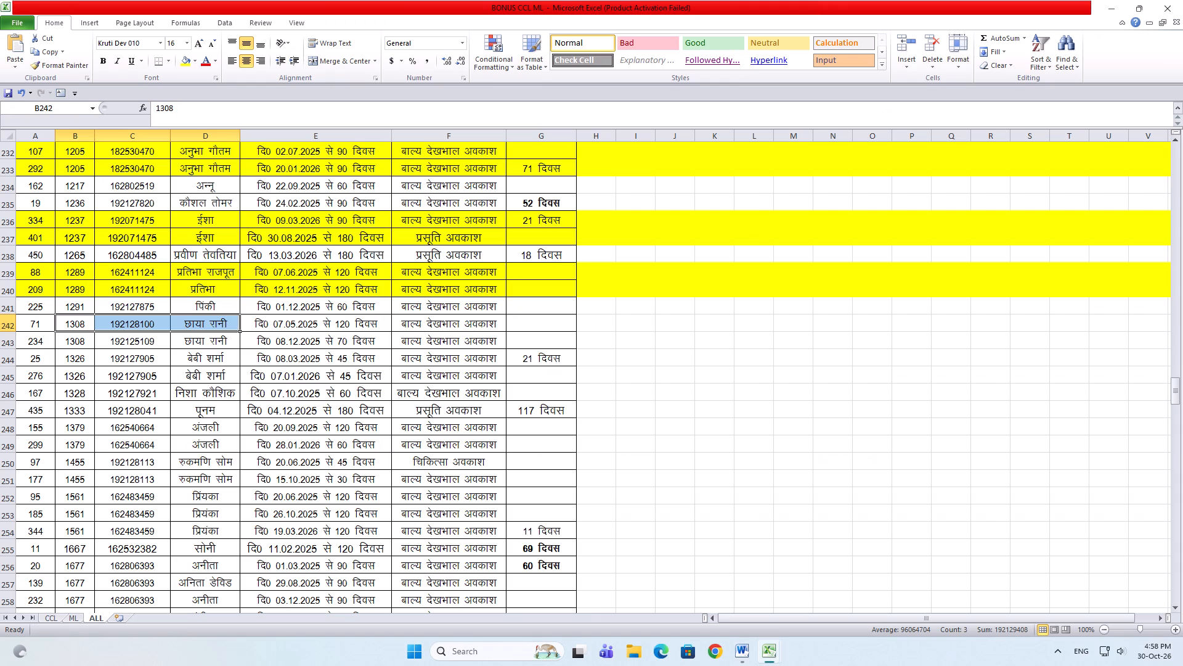
{"action": "left_click_drag", "start_coordinate": [4, 324], "coordinate": [6, 335]}
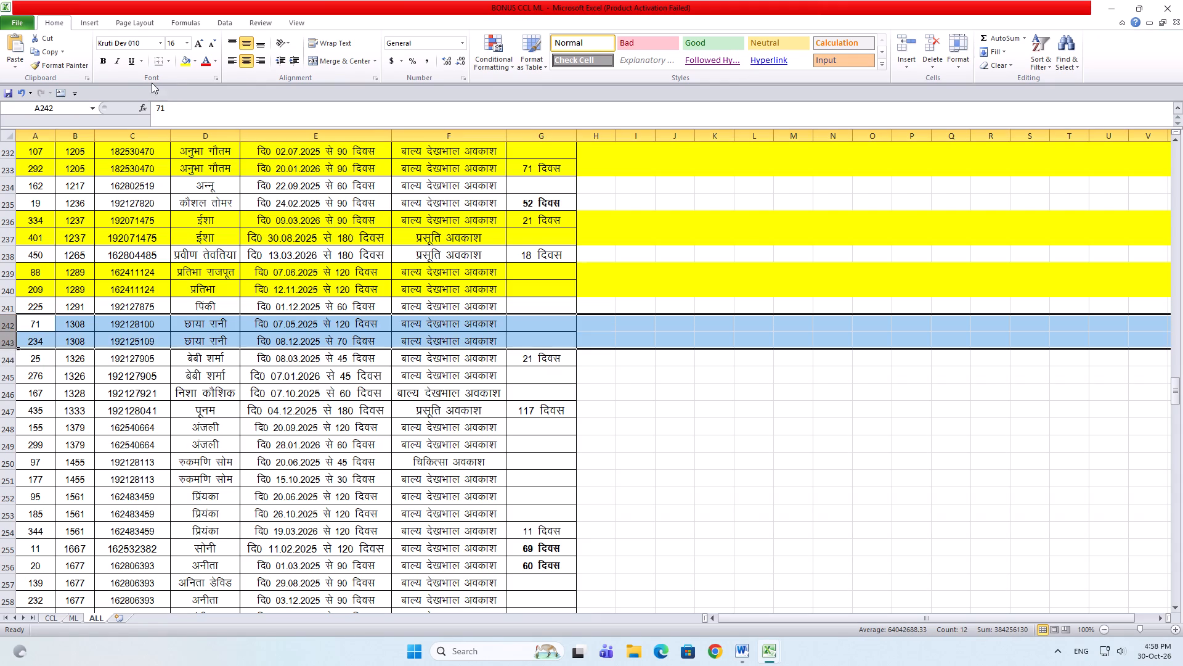
{"action": "left_click", "coordinate": [184, 59]}
{"action": "left_click", "coordinate": [169, 267]}
{"action": "key", "text": "ctrl+s"}
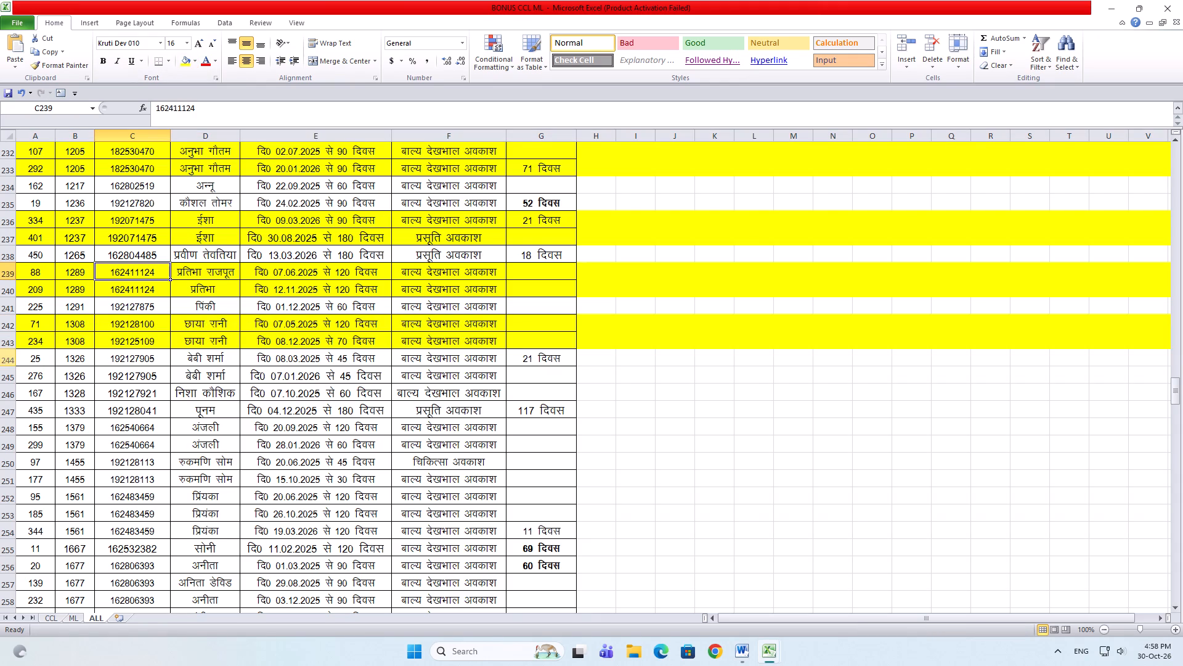
{"action": "left_click_drag", "start_coordinate": [2, 356], "coordinate": [2, 368]}
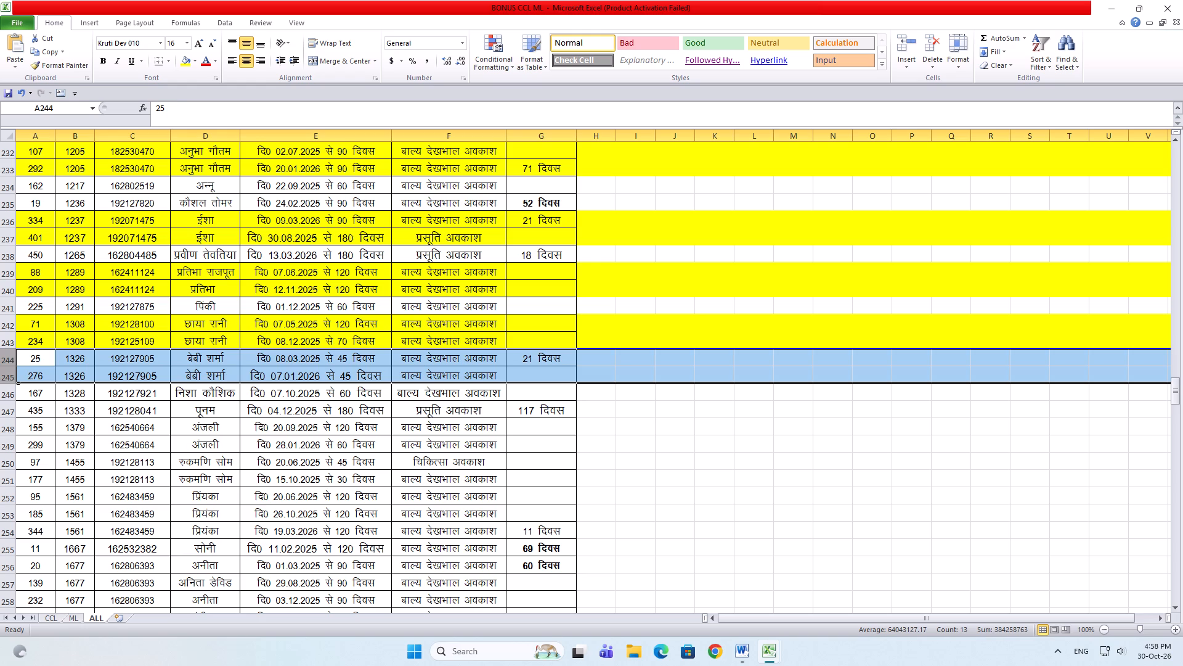
{"action": "left_click", "coordinate": [1, 395]}
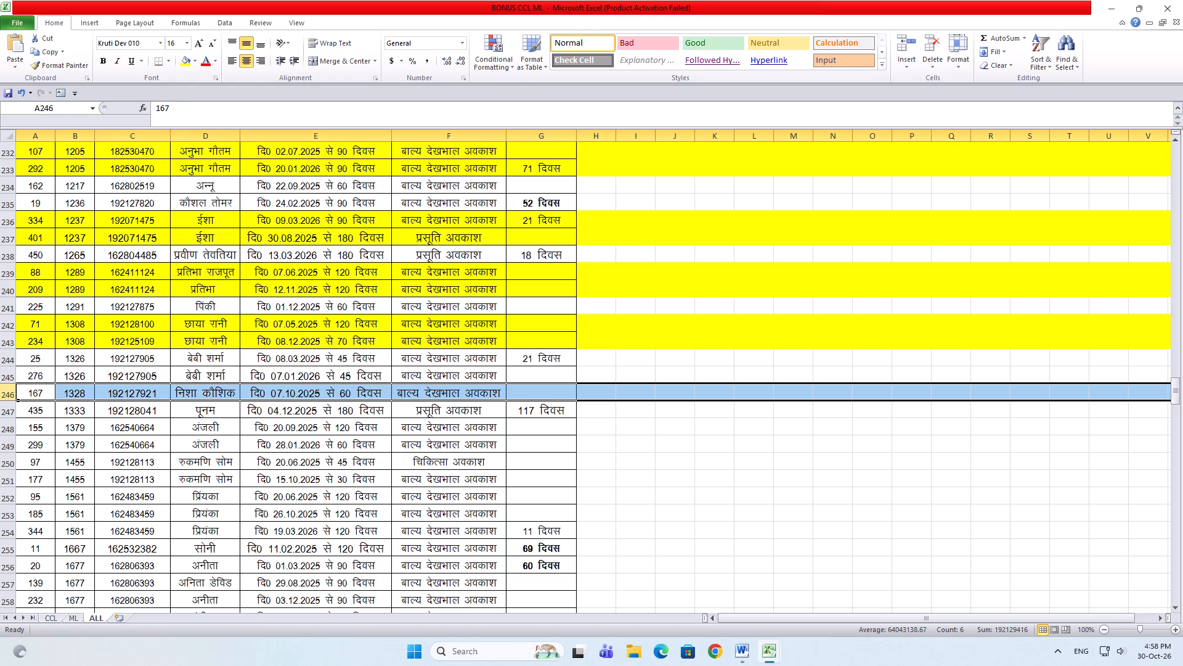
{"action": "left_click", "coordinate": [1, 417]}
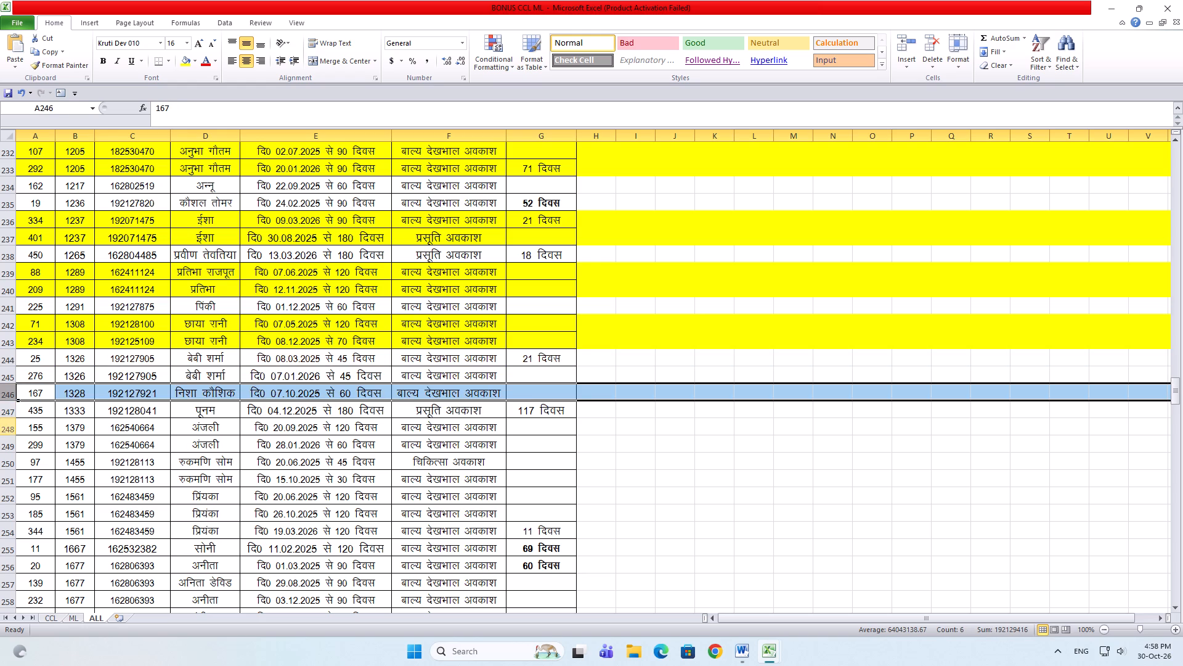
{"action": "left_click", "coordinate": [6, 410]}
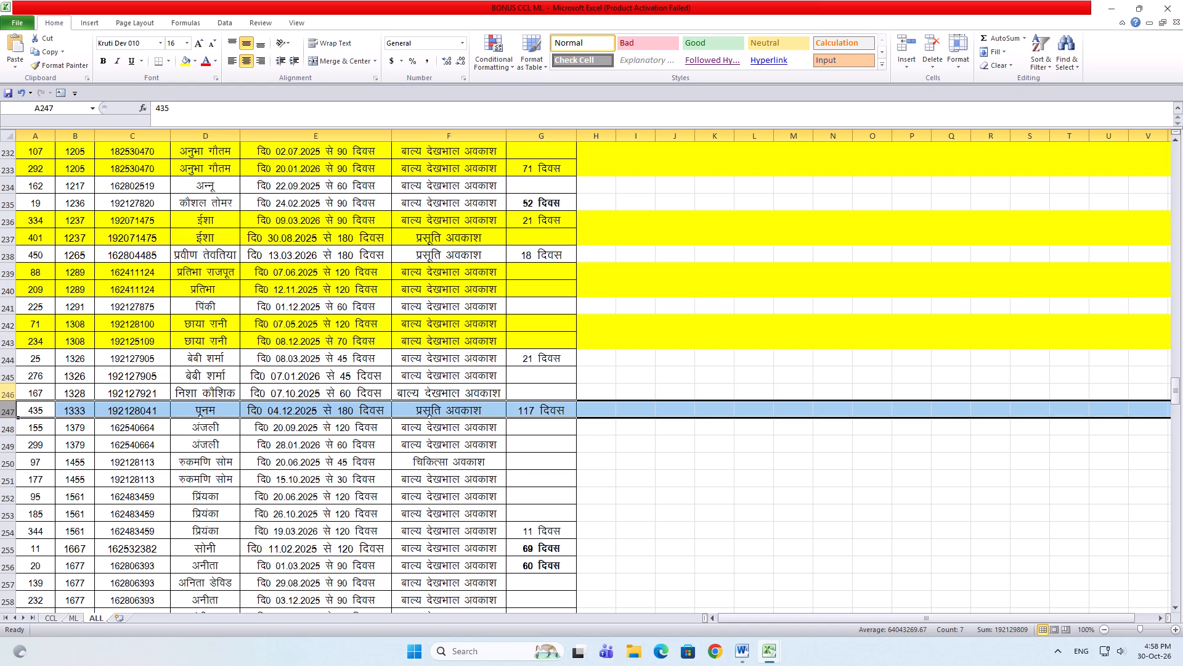
{"action": "left_click_drag", "start_coordinate": [10, 425], "coordinate": [10, 440]}
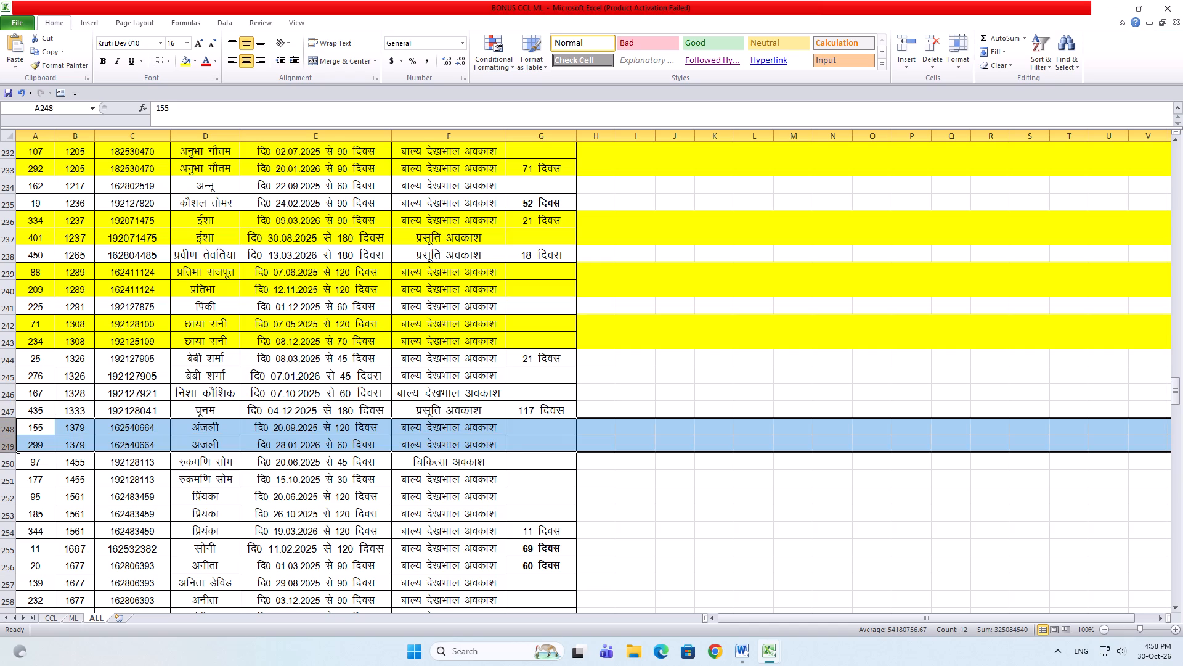
{"action": "left_click", "coordinate": [65, 420]}
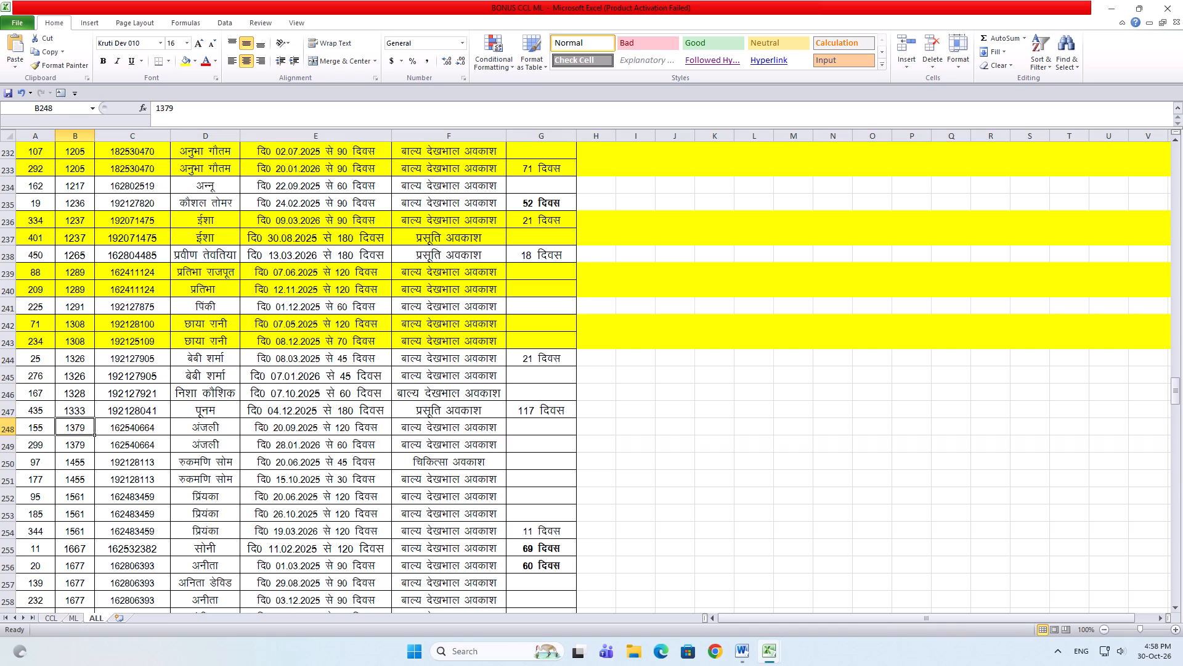
{"action": "left_click_drag", "start_coordinate": [69, 424], "coordinate": [228, 424]}
{"action": "key", "text": "ctrl+c"}
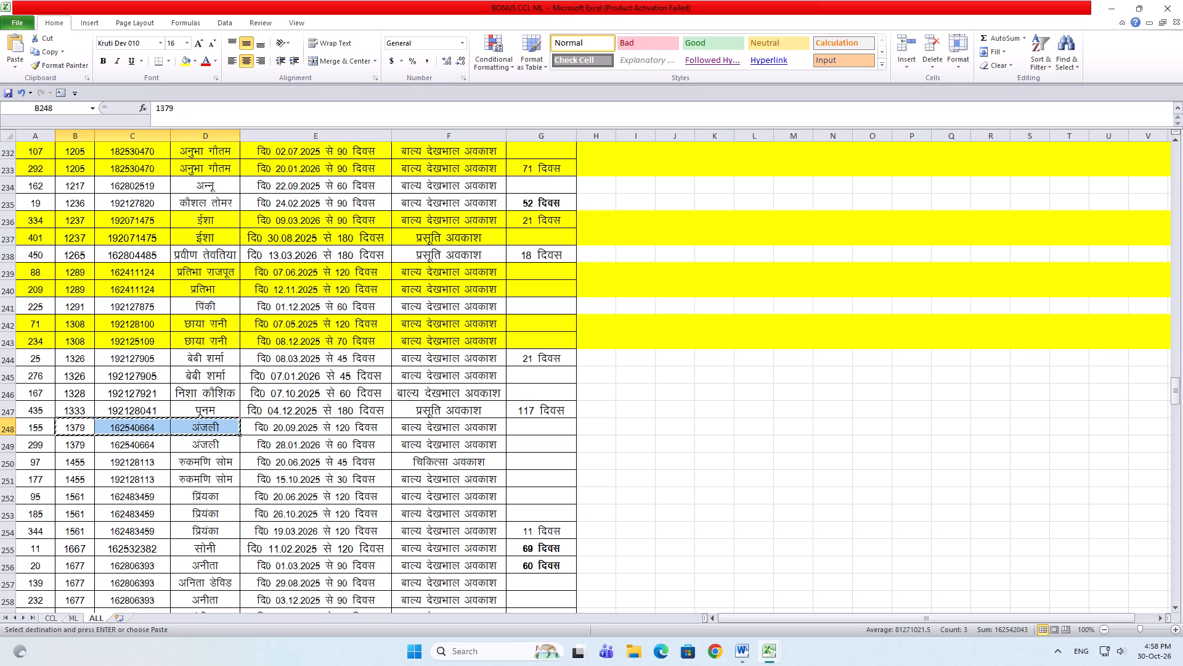
{"action": "key", "text": "alt+Tab"}
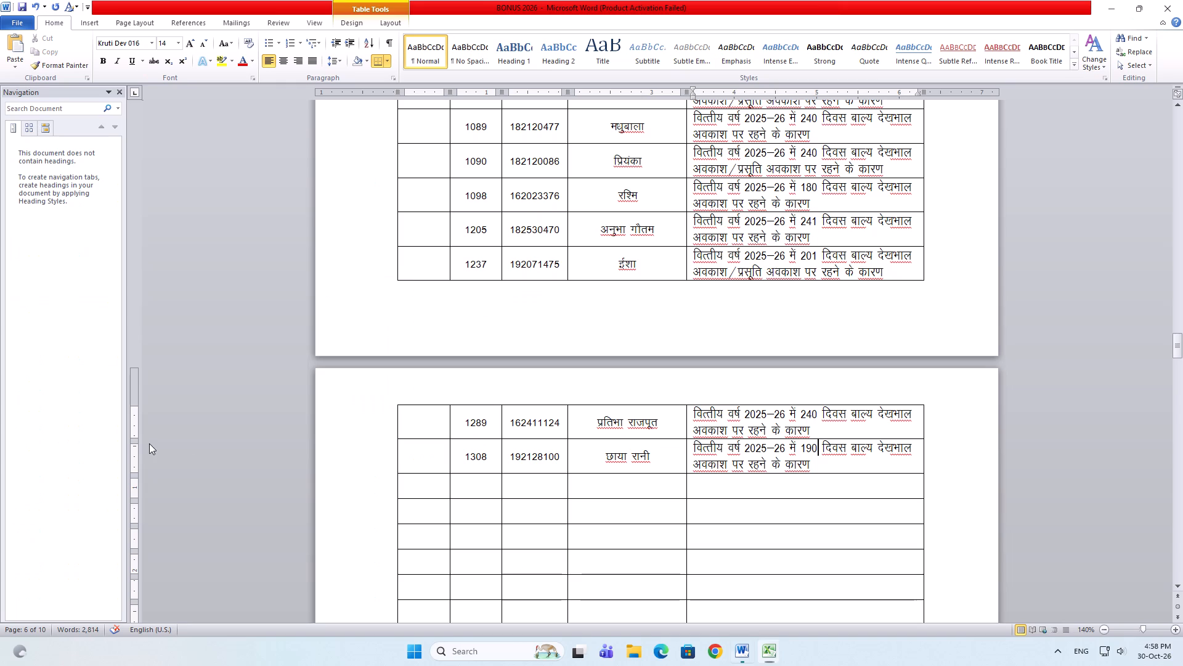
{"action": "left_click_drag", "start_coordinate": [468, 477], "coordinate": [622, 485]}
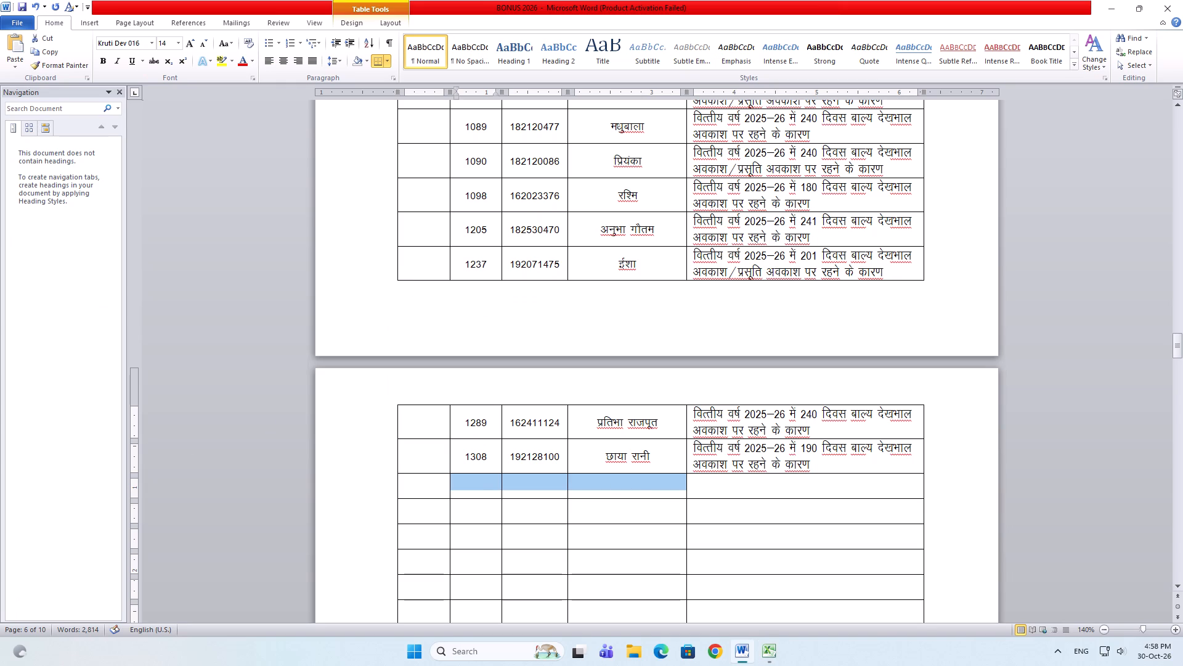
{"action": "key", "text": "ctrl+v"}
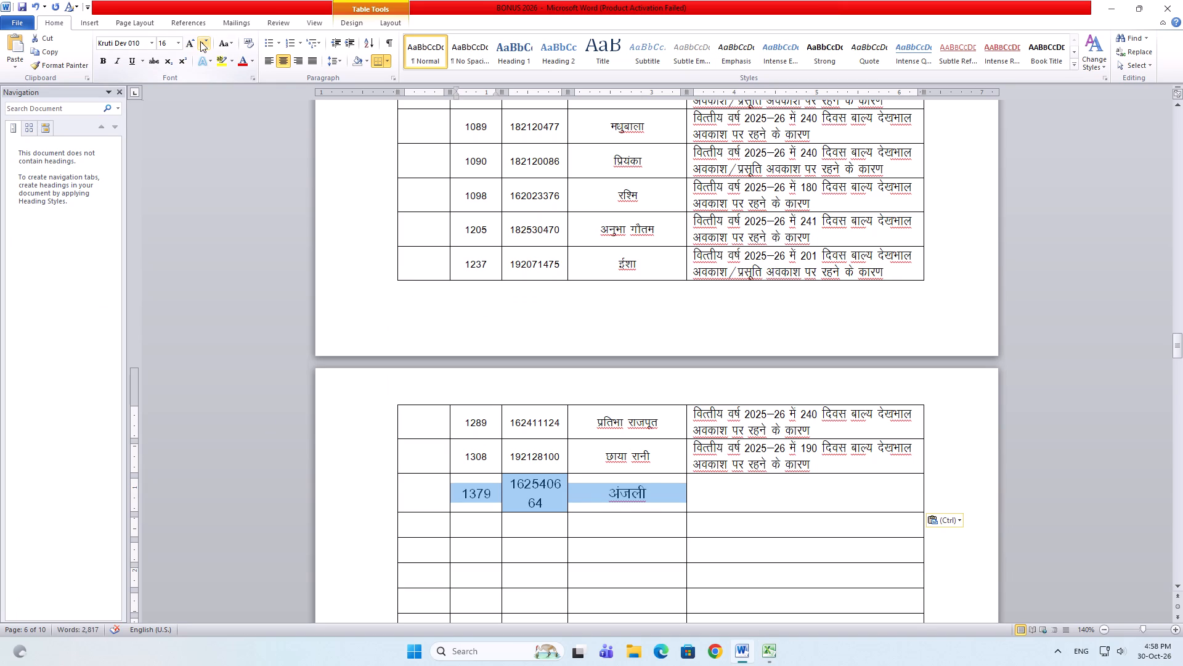
{"action": "double_click", "coordinate": [200, 41]}
{"action": "left_click_drag", "start_coordinate": [815, 464], "coordinate": [717, 436]}
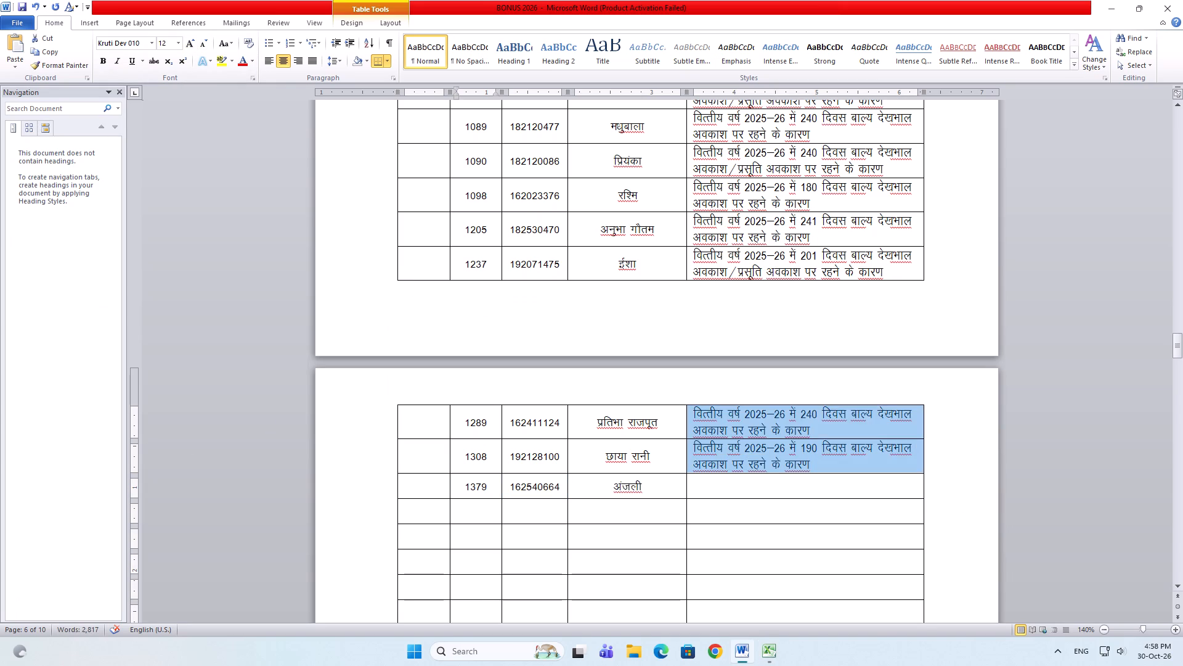
{"action": "left_click_drag", "start_coordinate": [717, 436], "coordinate": [697, 446]}
{"action": "key", "text": "ctrl+c"}
{"action": "left_click", "coordinate": [736, 480]}
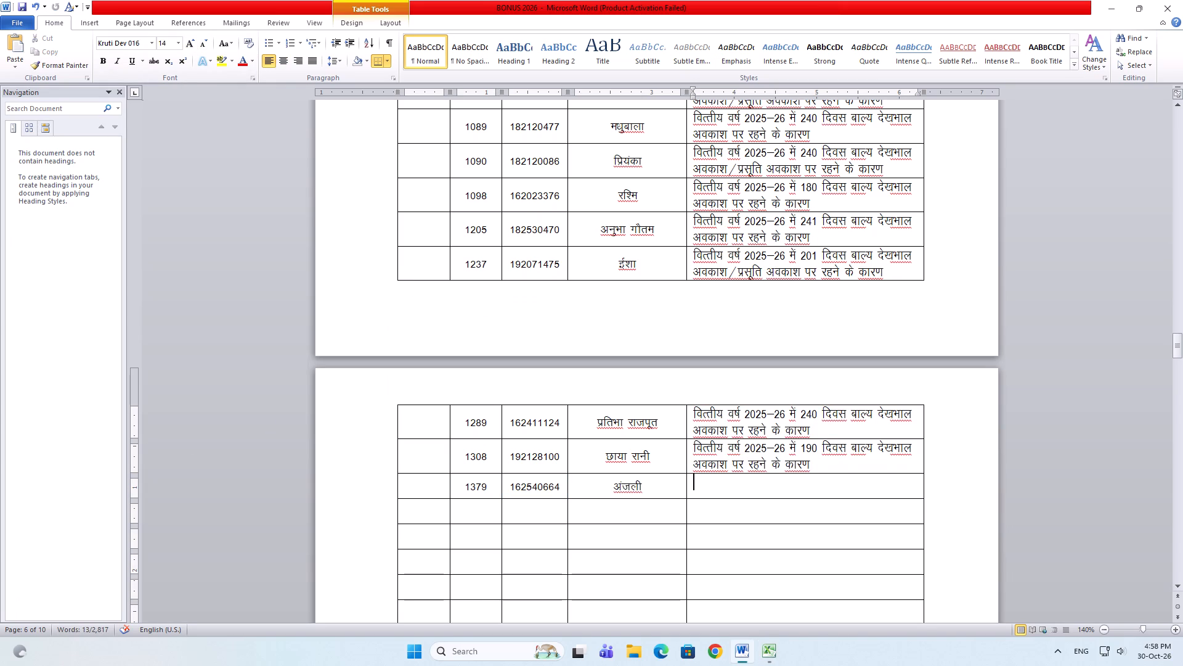
{"action": "key", "text": "ctrl+v"}
{"action": "left_click", "coordinate": [803, 486]}
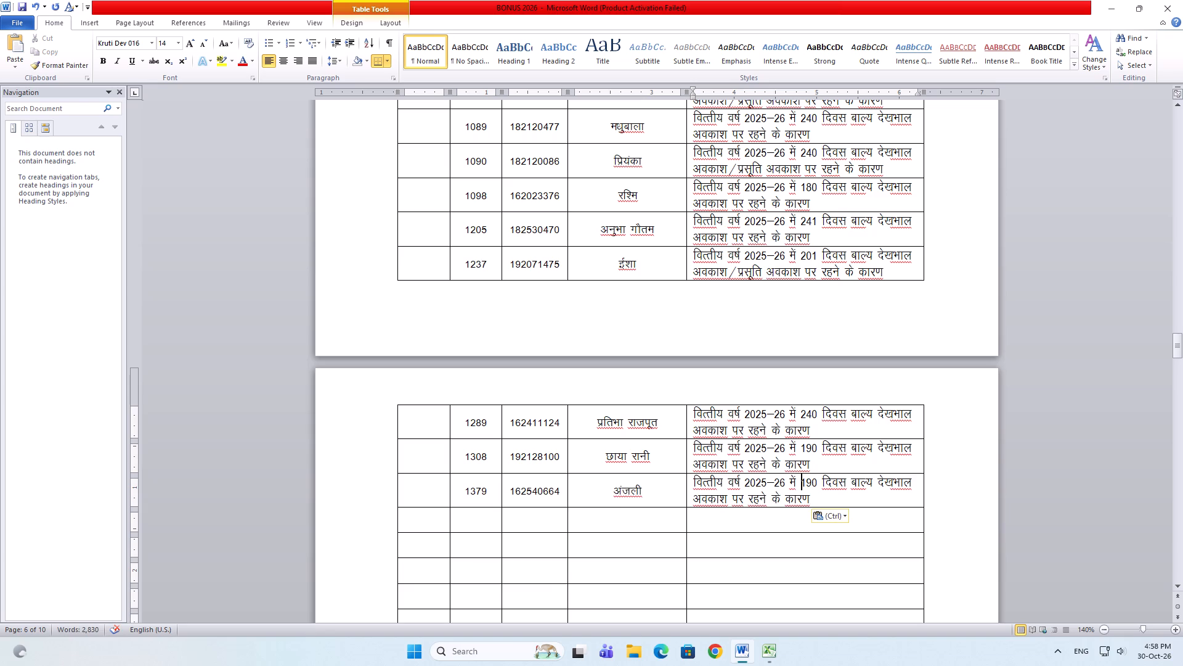
{"action": "key", "text": "Delete"}
{"action": "key", "text": "Delete"}
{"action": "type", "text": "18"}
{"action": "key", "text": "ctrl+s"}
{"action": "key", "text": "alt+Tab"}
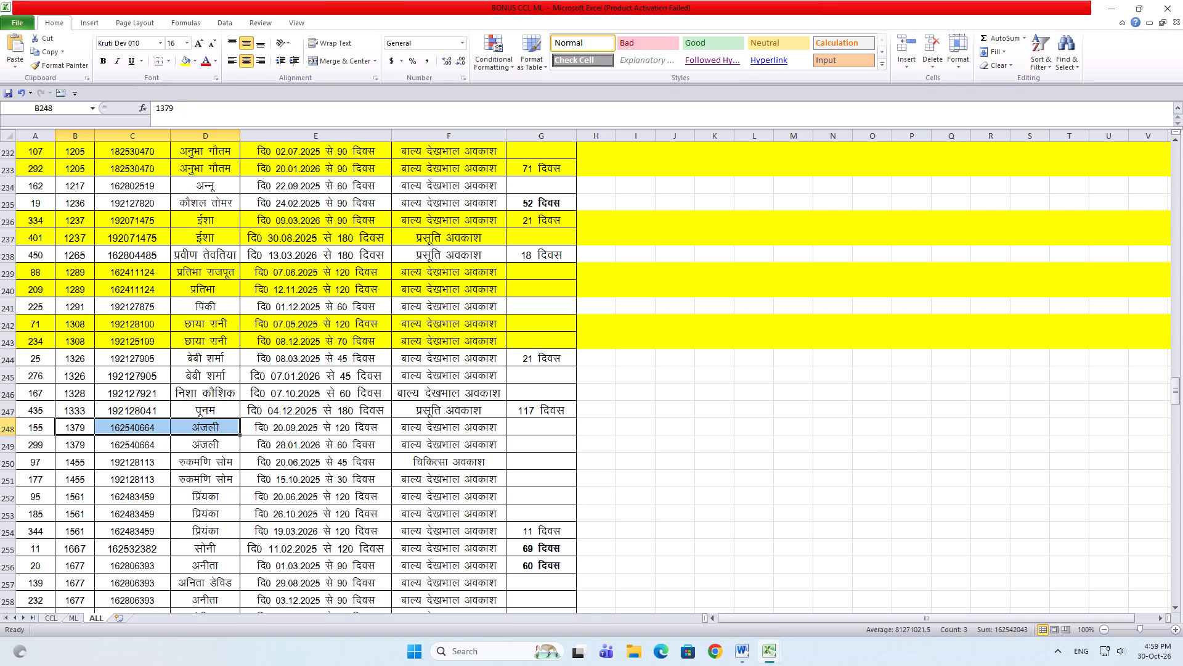
{"action": "left_click_drag", "start_coordinate": [6, 429], "coordinate": [4, 444]}
{"action": "left_click", "coordinate": [189, 57]}
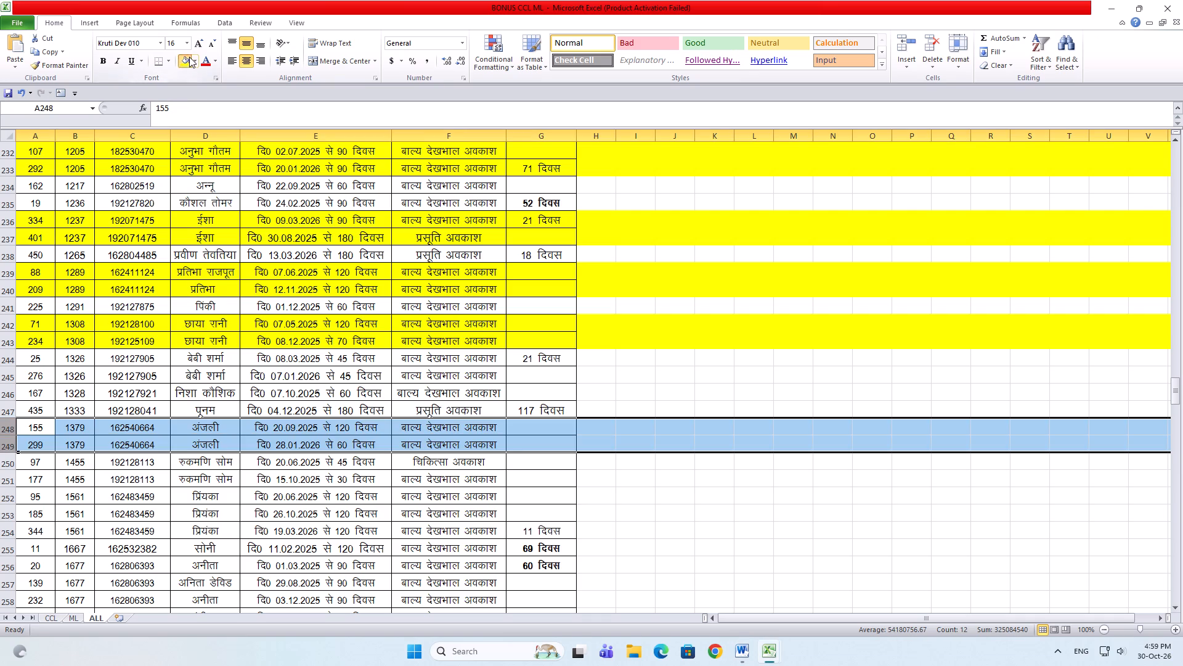
{"action": "left_click", "coordinate": [1, 462]}
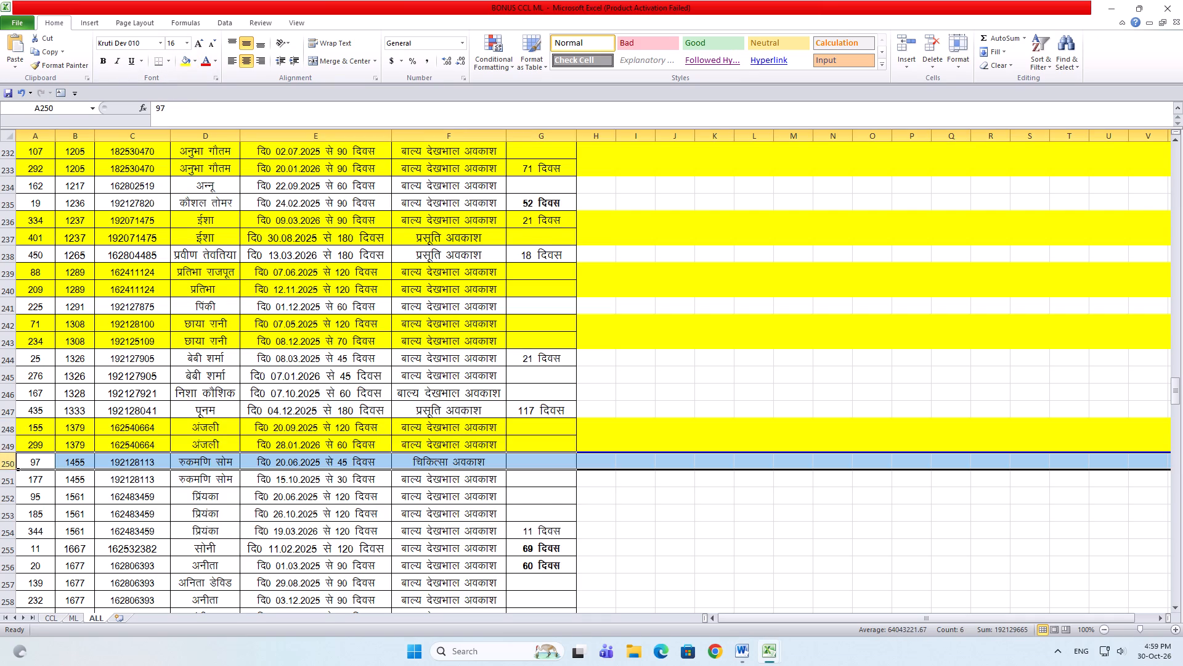
{"action": "scroll", "coordinate": [5, 460], "scroll_direction": "down", "scroll_amount": 1}
{"action": "left_click", "coordinate": [7, 430]}
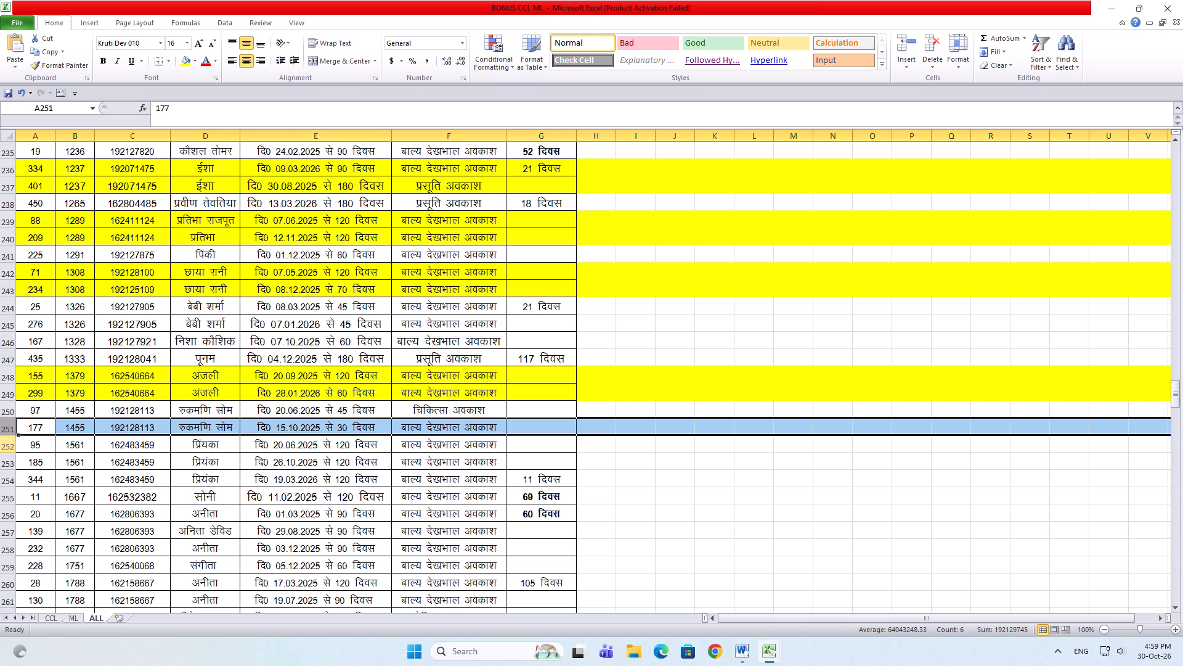
{"action": "left_click_drag", "start_coordinate": [8, 445], "coordinate": [8, 469]}
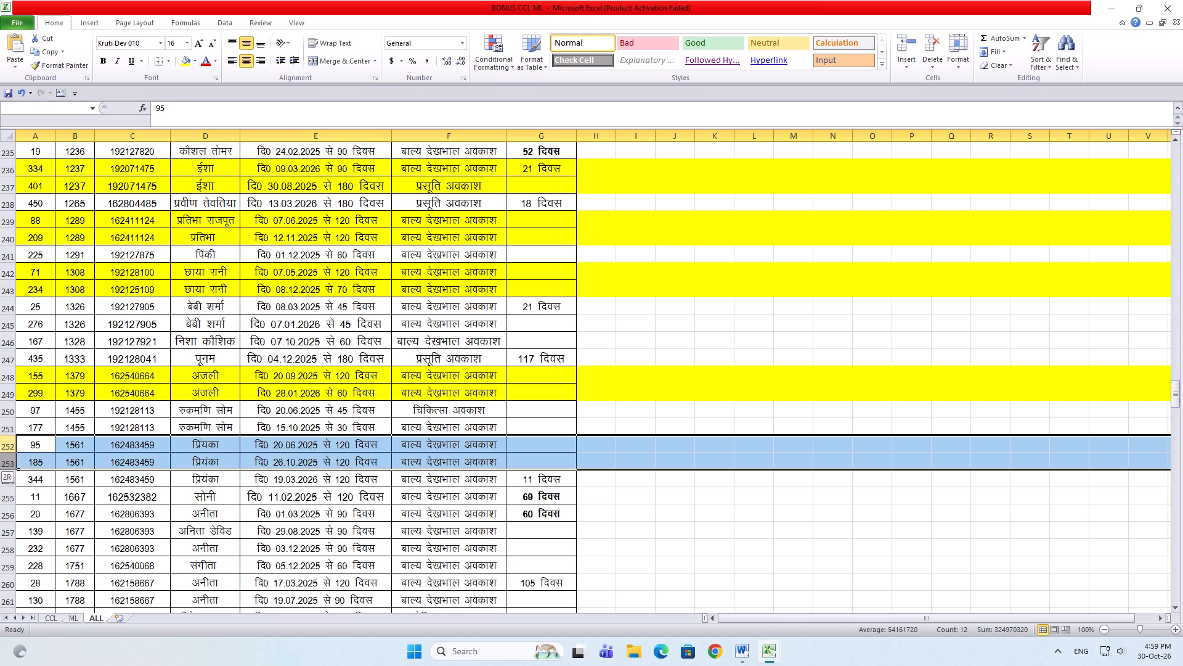
{"action": "left_click_drag", "start_coordinate": [8, 469], "coordinate": [8, 471]}
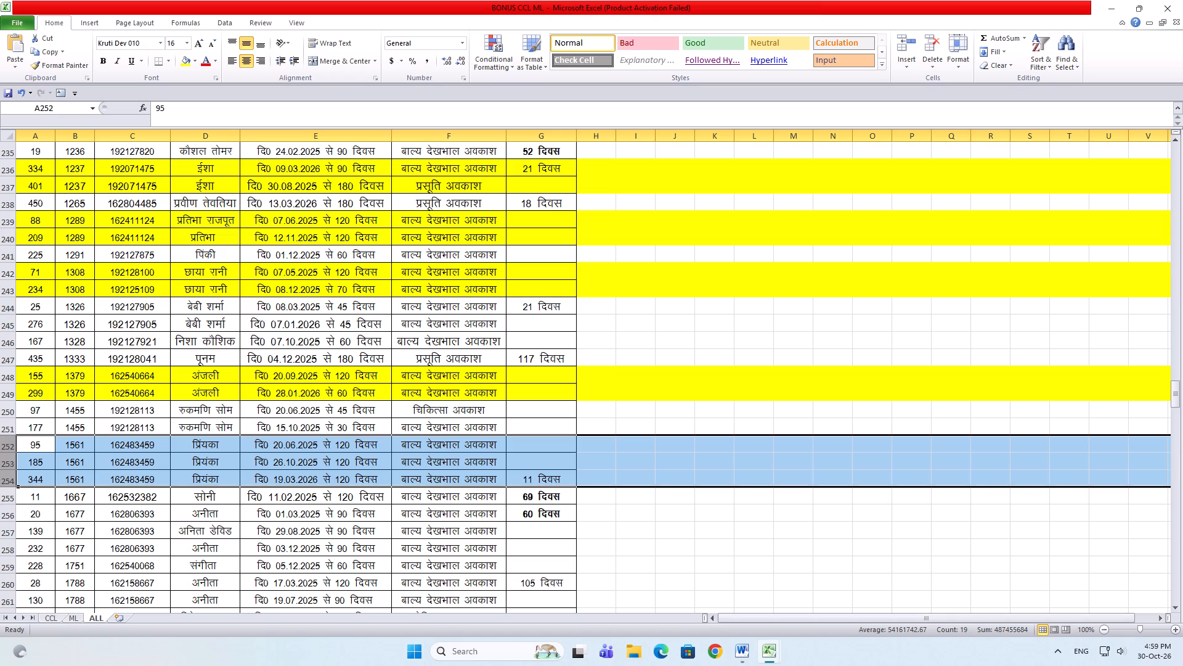
{"action": "left_click_drag", "start_coordinate": [70, 446], "coordinate": [198, 450]}
{"action": "key", "text": "ctrl+c"}
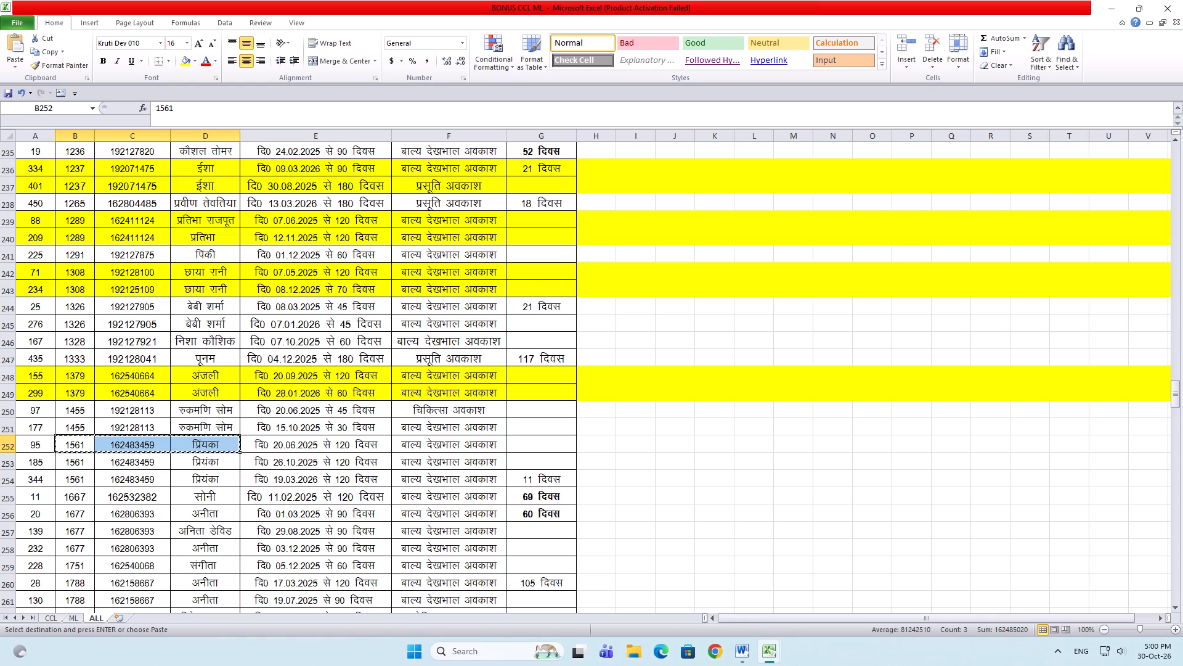
{"action": "key", "text": "alt+Tab"}
{"action": "left_click_drag", "start_coordinate": [484, 515], "coordinate": [575, 523]}
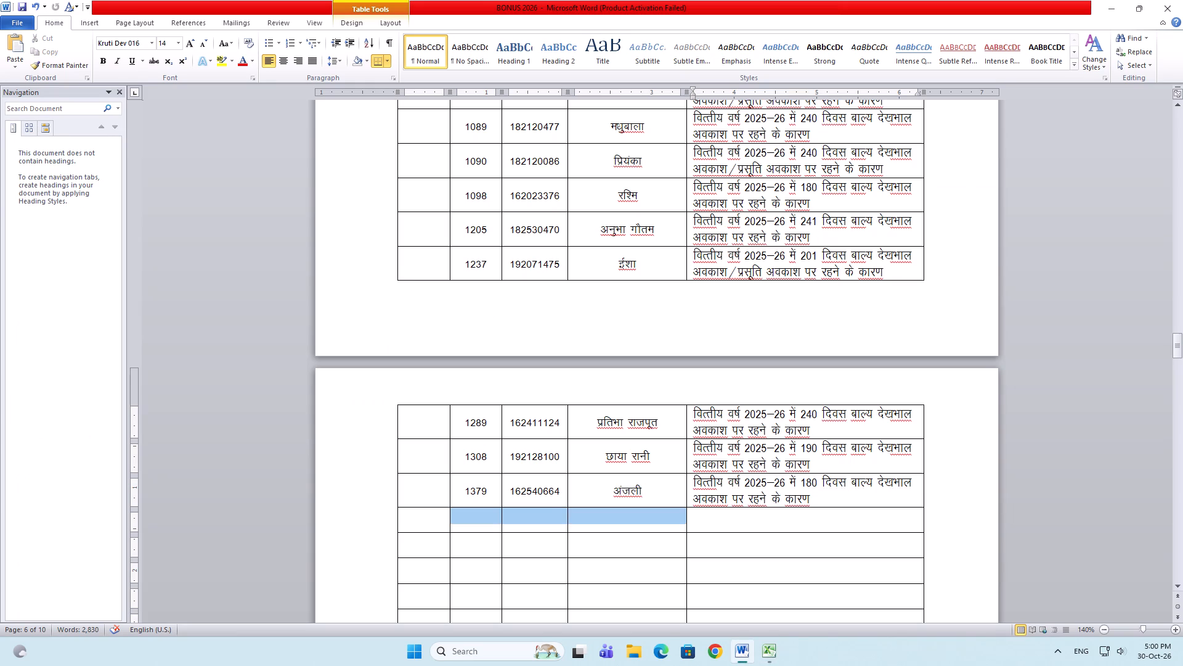
{"action": "left_click_drag", "start_coordinate": [575, 523], "coordinate": [590, 524]}
{"action": "key", "text": "ctrl+v"}
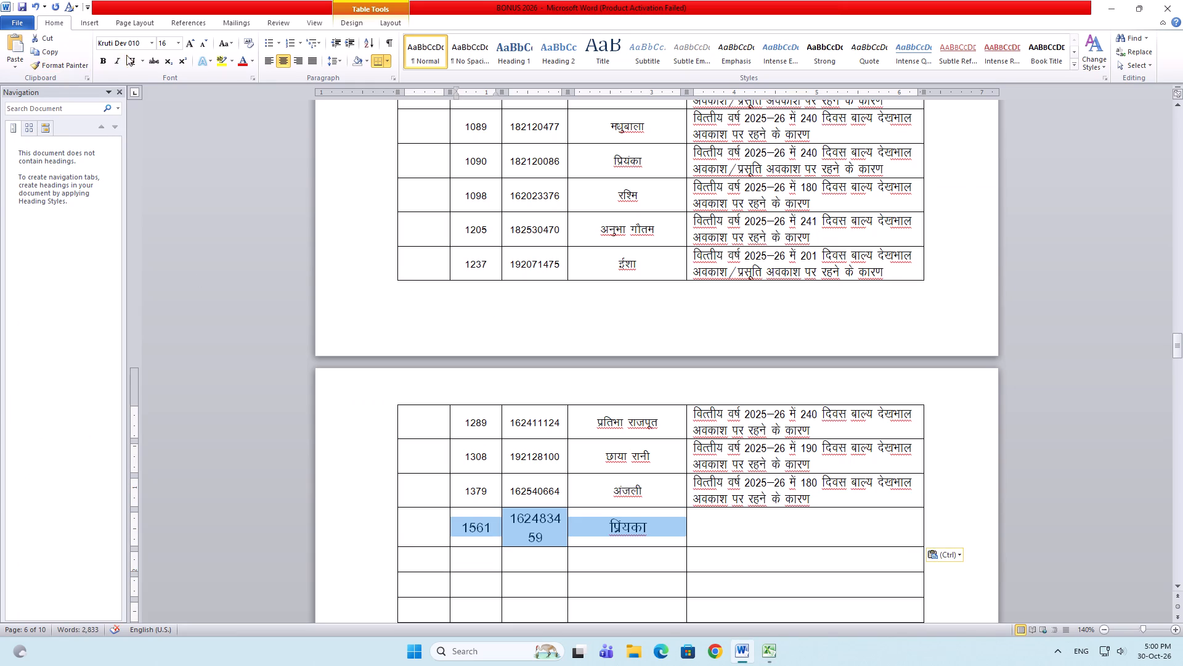
{"action": "double_click", "coordinate": [206, 48]}
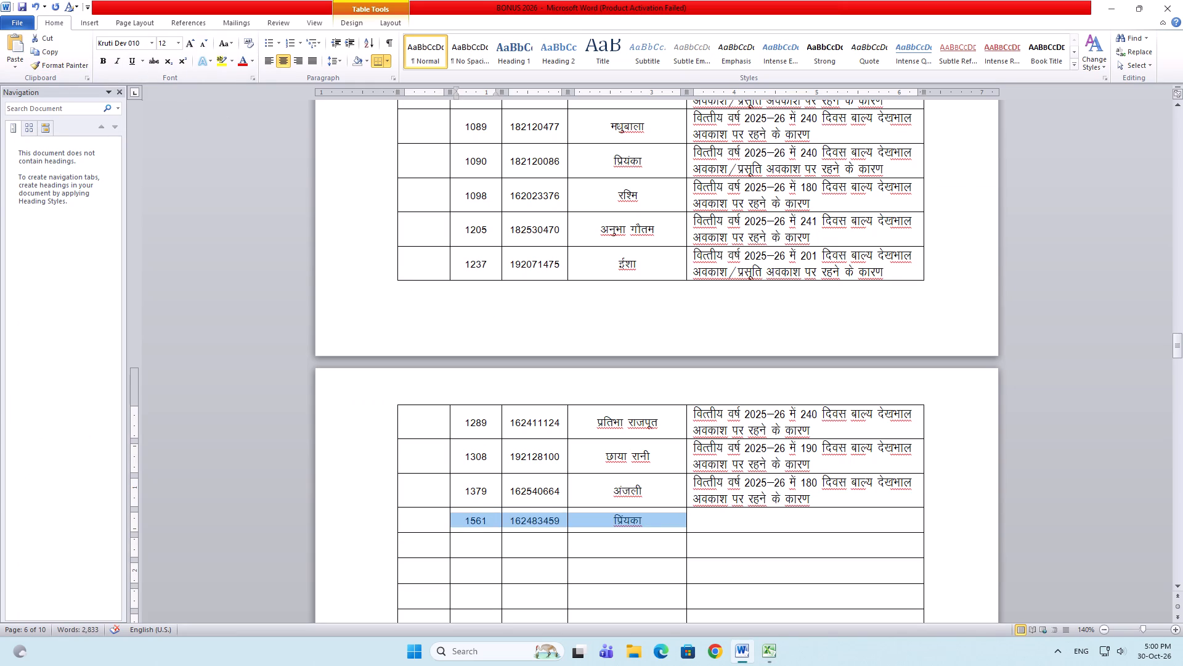
{"action": "left_click_drag", "start_coordinate": [818, 499], "coordinate": [748, 490]}
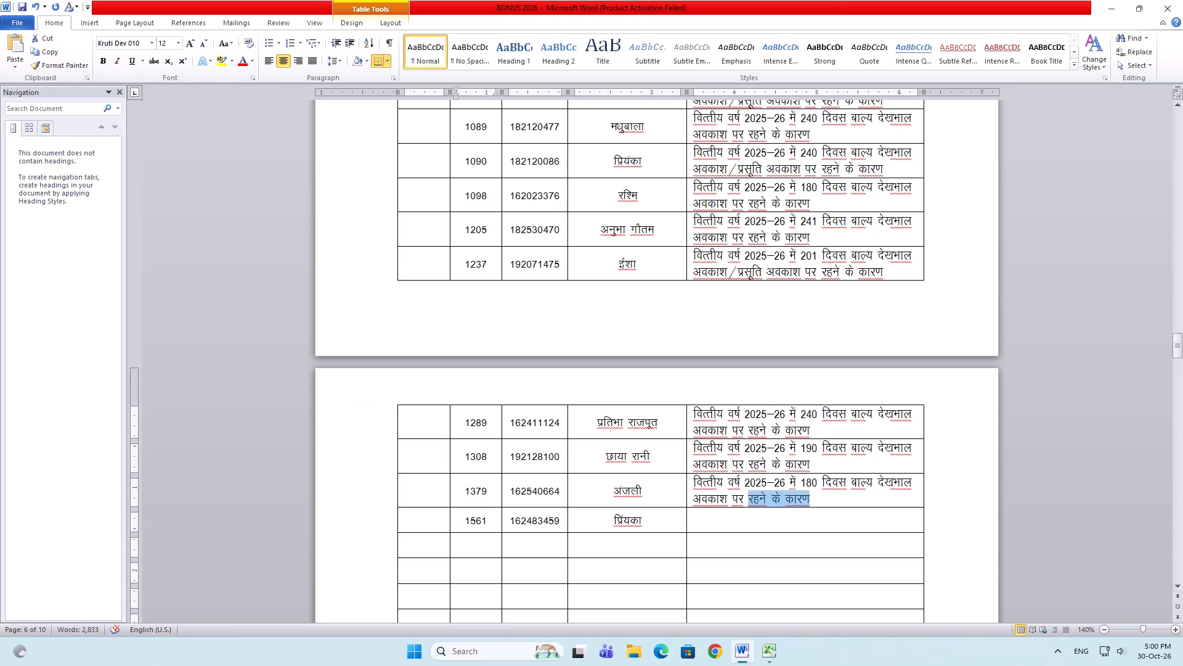
{"action": "left_click_drag", "start_coordinate": [748, 490], "coordinate": [695, 481]}
{"action": "key", "text": "ctrl+c"}
{"action": "left_click", "coordinate": [703, 511]}
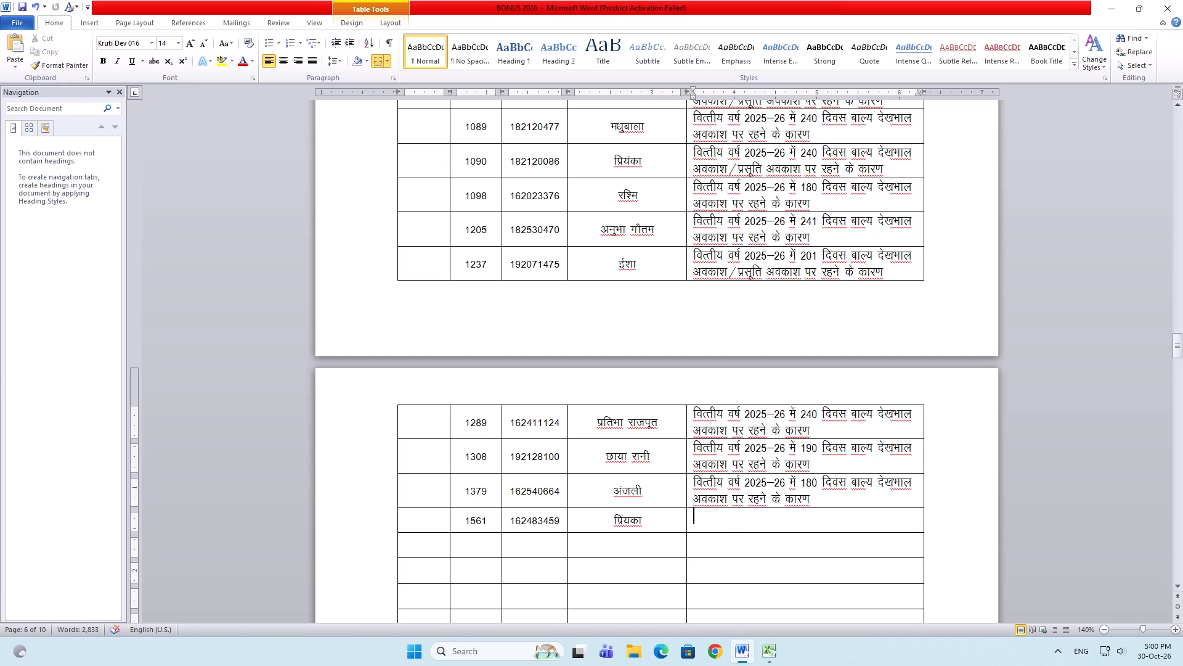
{"action": "key", "text": "ctrl+v"}
{"action": "left_click_drag", "start_coordinate": [801, 517], "coordinate": [818, 516]}
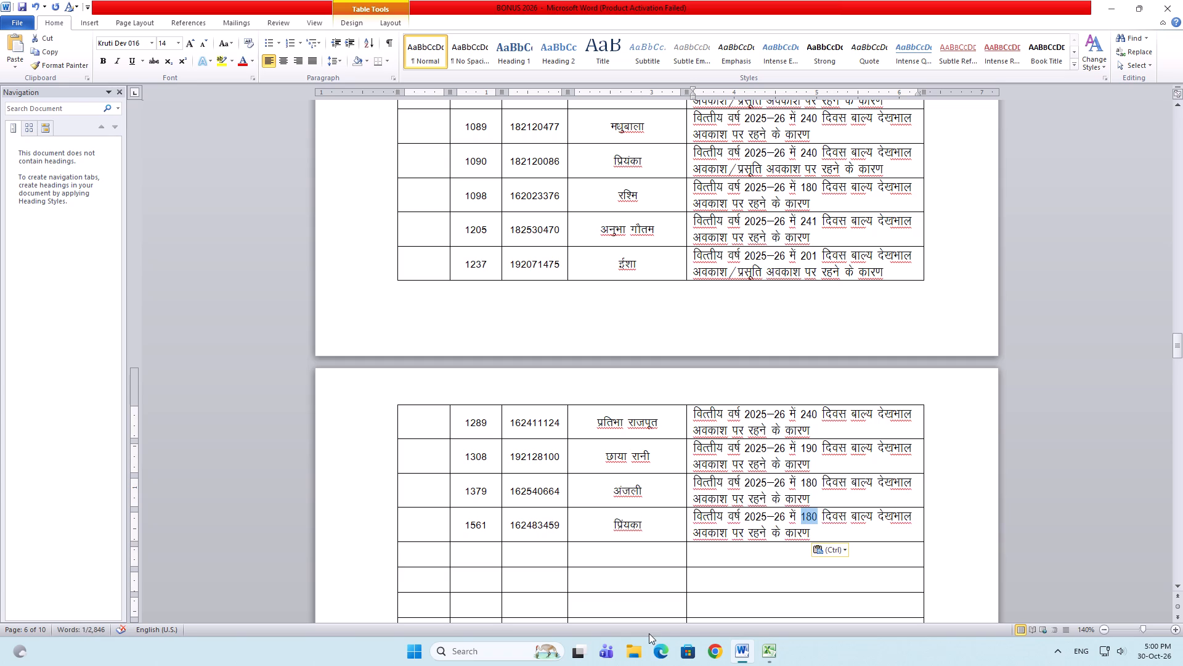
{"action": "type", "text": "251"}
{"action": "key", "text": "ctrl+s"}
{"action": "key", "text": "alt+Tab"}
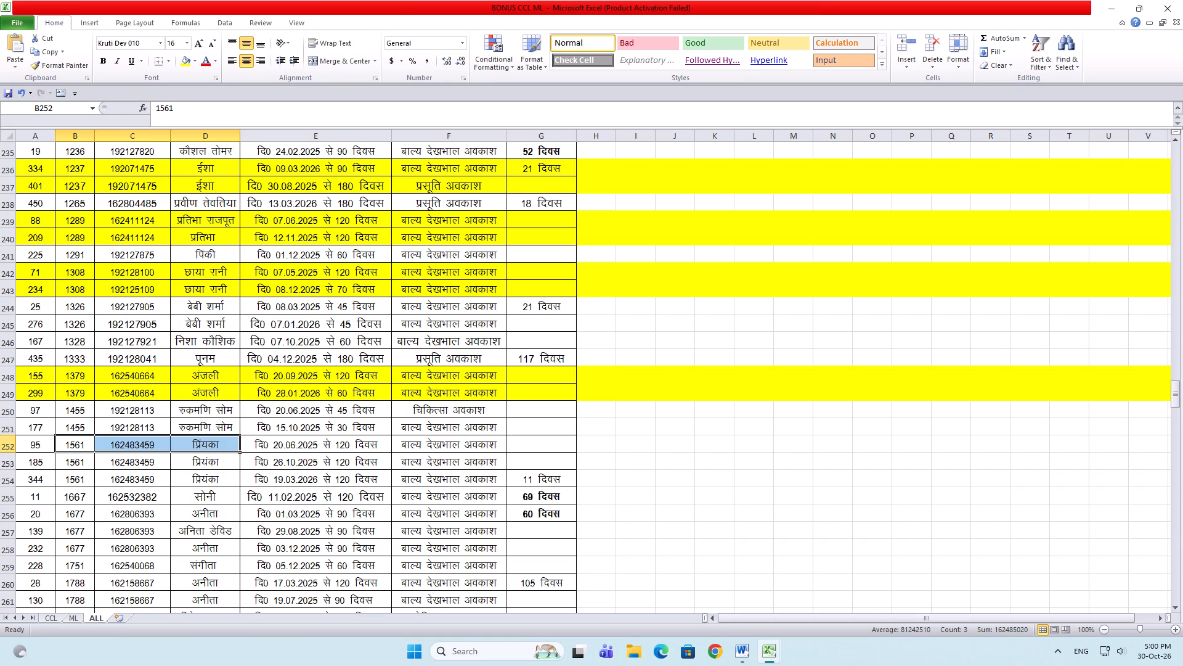
{"action": "left_click_drag", "start_coordinate": [8, 445], "coordinate": [9, 474]}
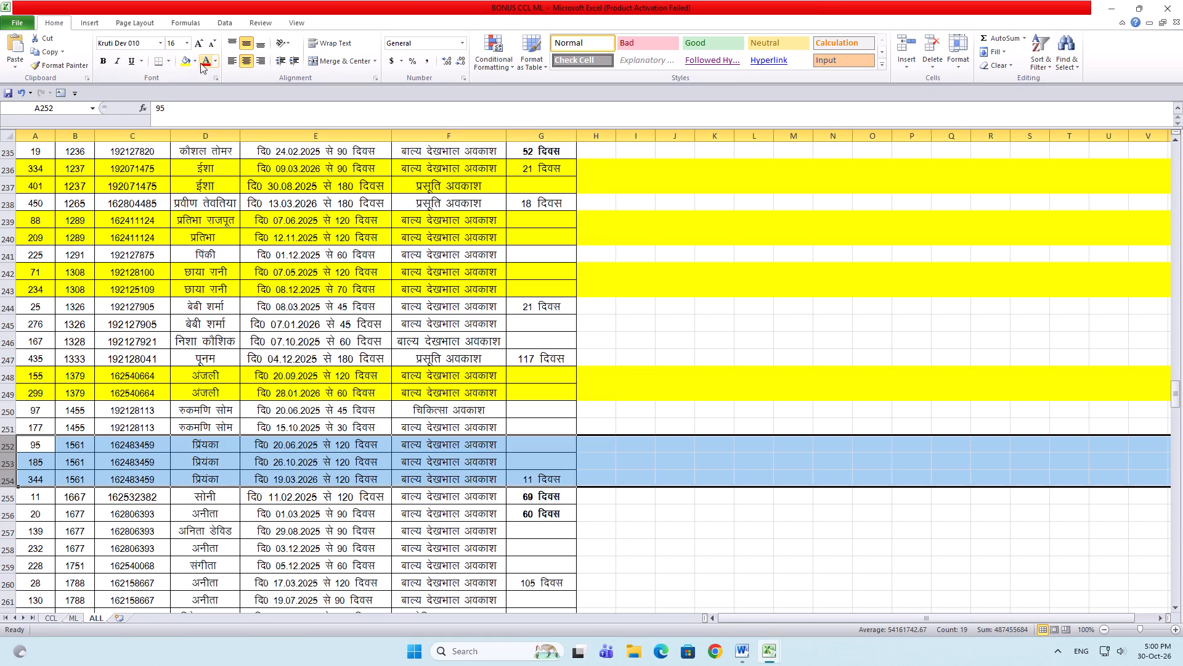
{"action": "left_click", "coordinate": [184, 62]}
{"action": "left_click", "coordinate": [211, 394]}
{"action": "scroll", "coordinate": [211, 403], "scroll_direction": "down", "scroll_amount": 2}
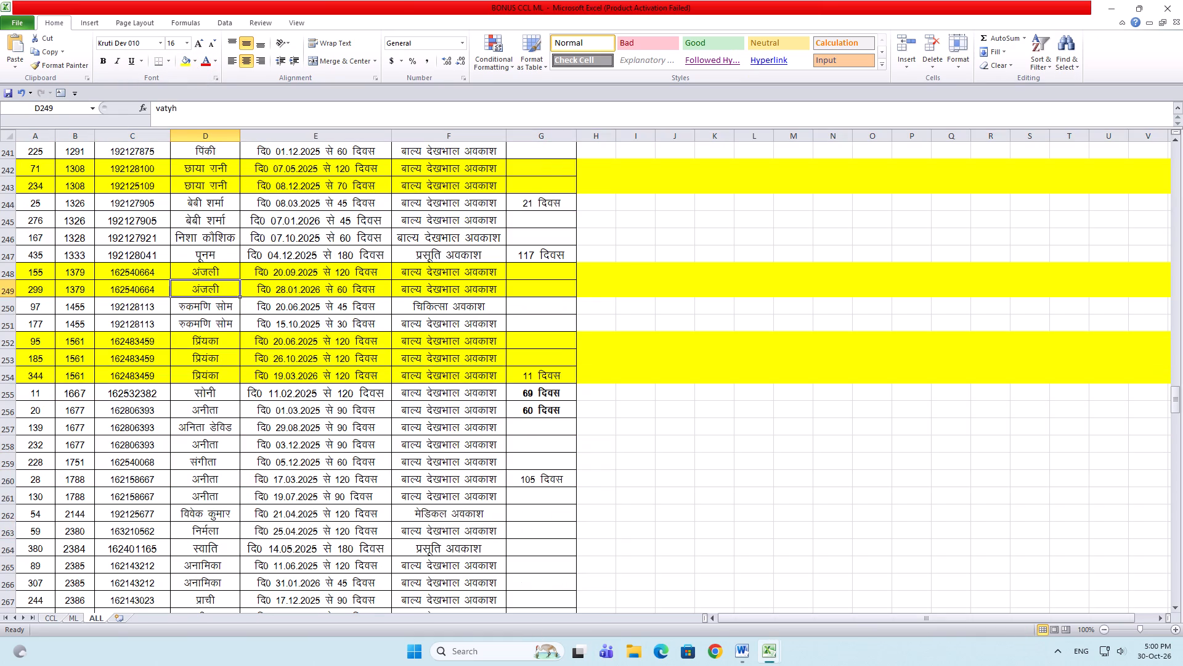
{"action": "left_click", "coordinate": [4, 394]}
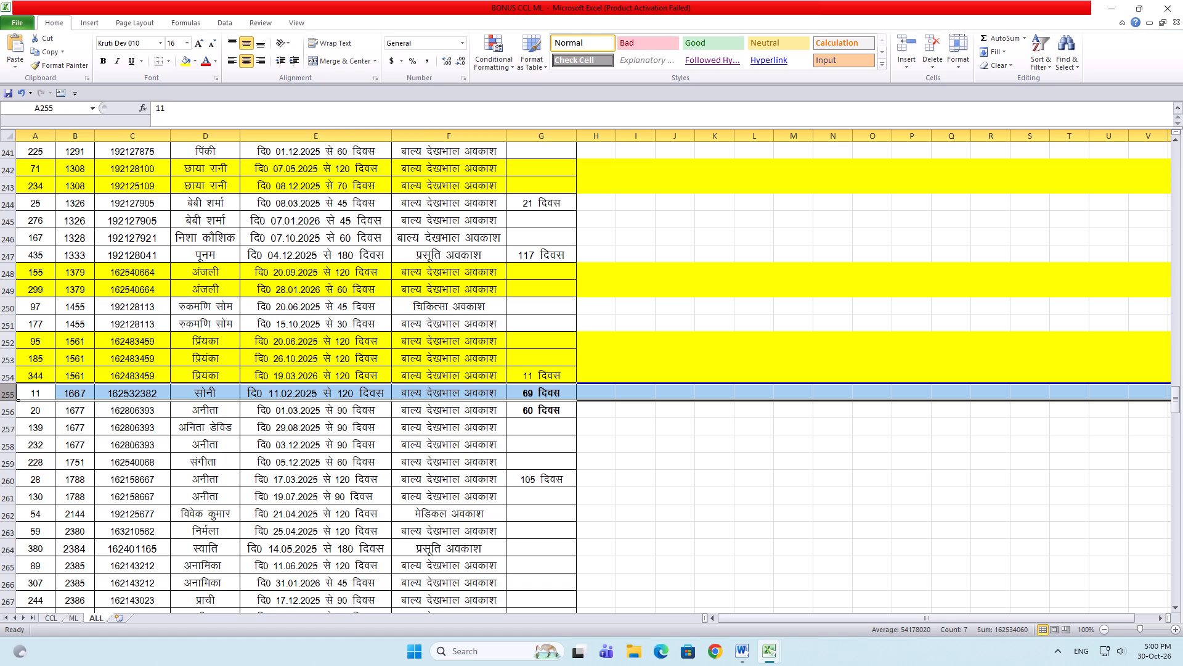
{"action": "left_click_drag", "start_coordinate": [7, 411], "coordinate": [7, 423]}
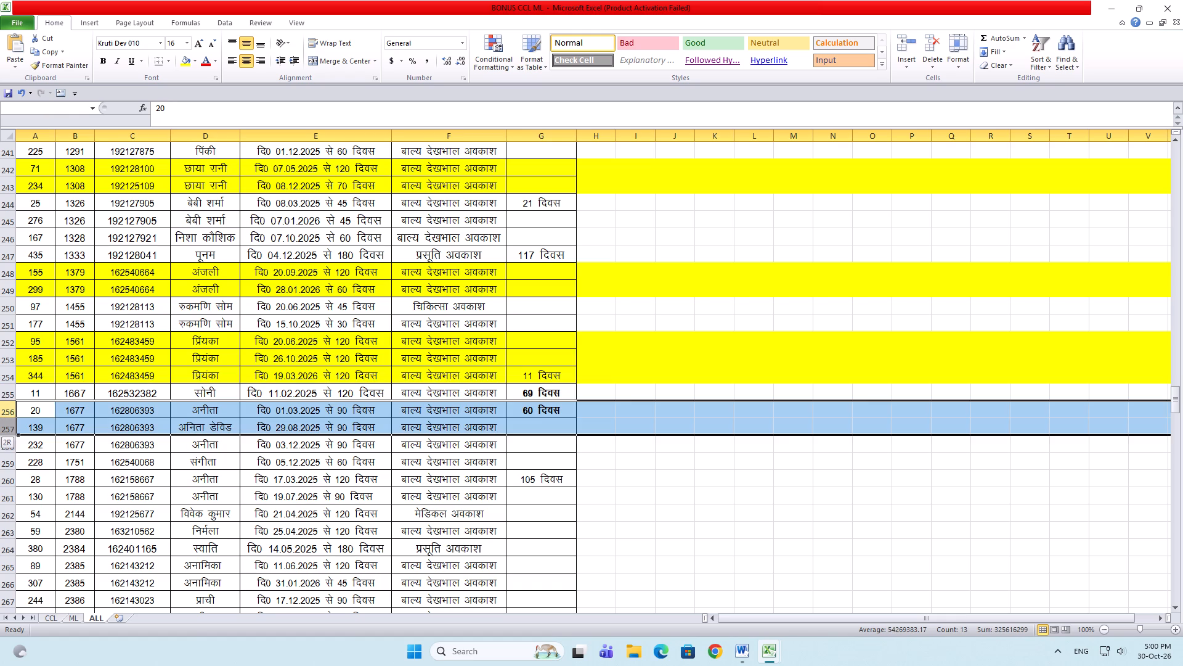
{"action": "left_click_drag", "start_coordinate": [7, 423], "coordinate": [8, 423]}
{"action": "left_click_drag", "start_coordinate": [8, 423], "coordinate": [8, 438]}
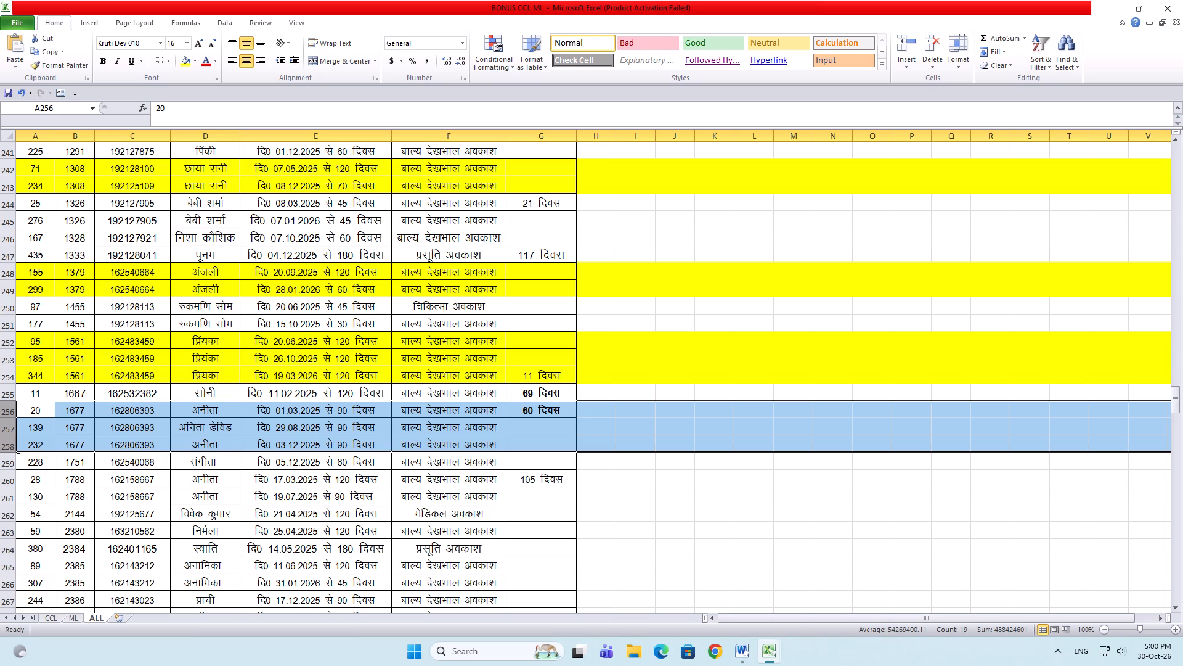
{"action": "scroll", "coordinate": [73, 402], "scroll_direction": "down", "scroll_amount": 2}
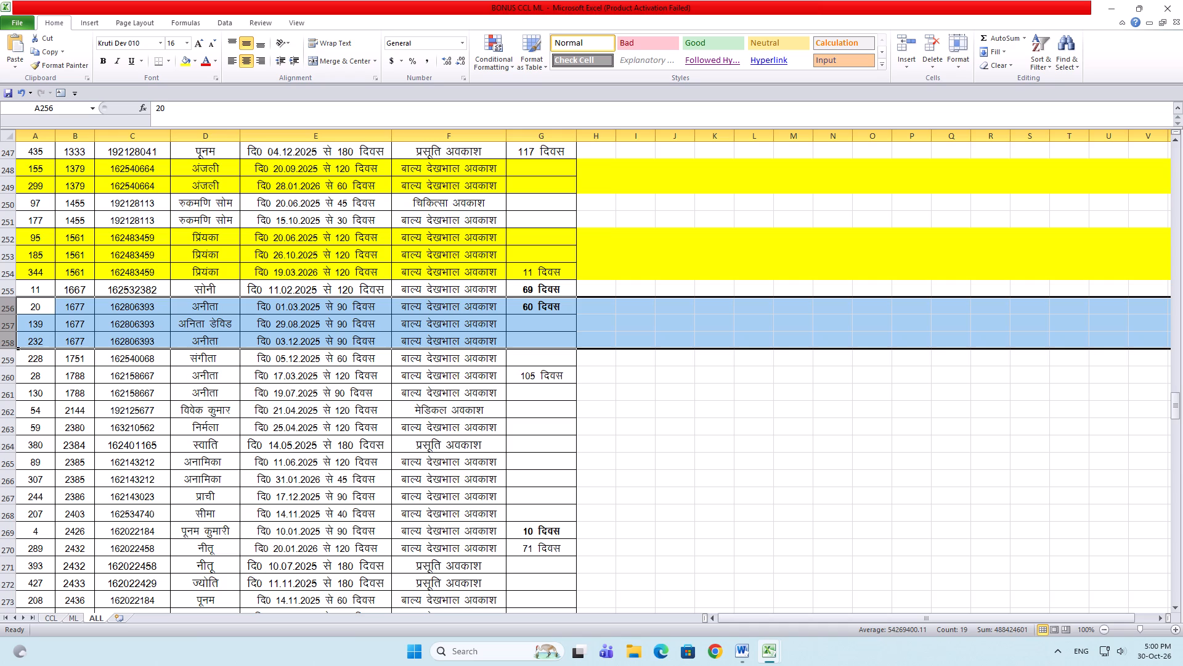
{"action": "left_click", "coordinate": [603, 324]}
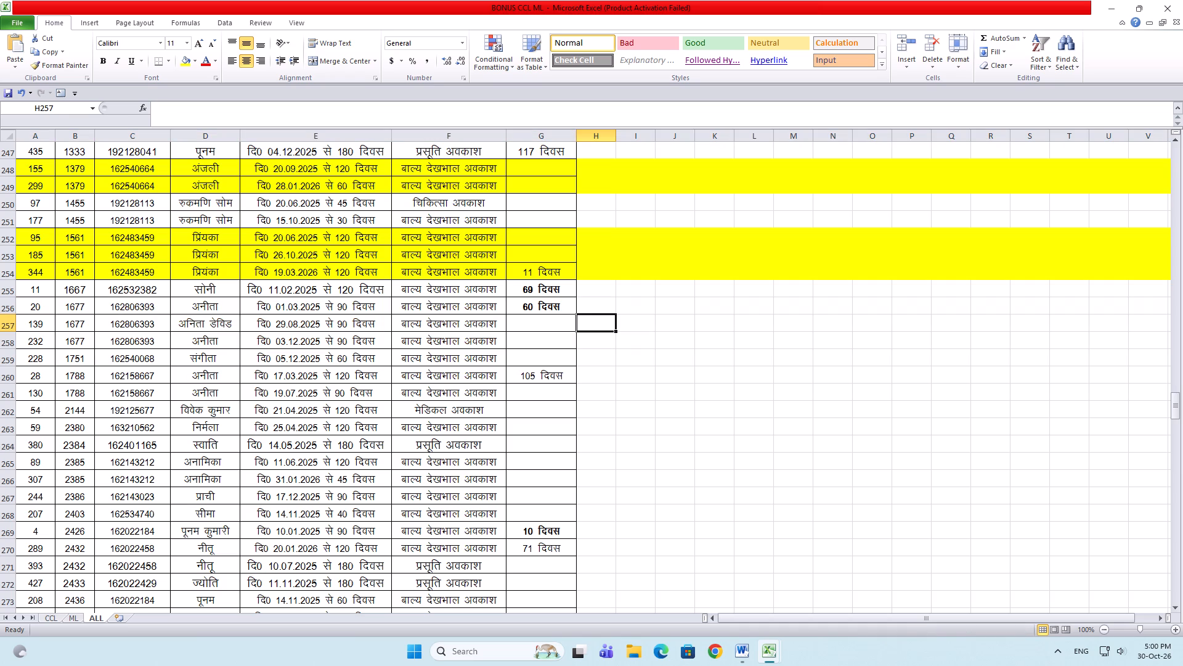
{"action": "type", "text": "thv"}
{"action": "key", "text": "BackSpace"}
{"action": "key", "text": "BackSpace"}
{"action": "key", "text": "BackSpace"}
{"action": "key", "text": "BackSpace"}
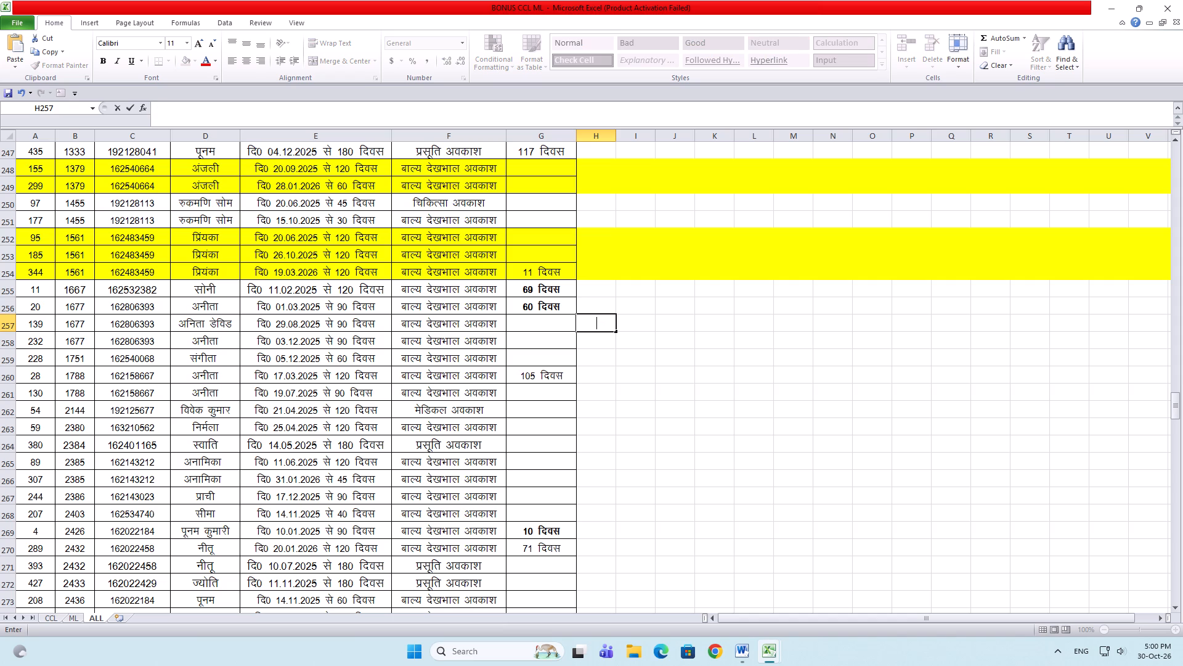
{"action": "left_click", "coordinate": [159, 43]}
{"action": "scroll", "coordinate": [147, 184], "scroll_direction": "down", "scroll_amount": 13}
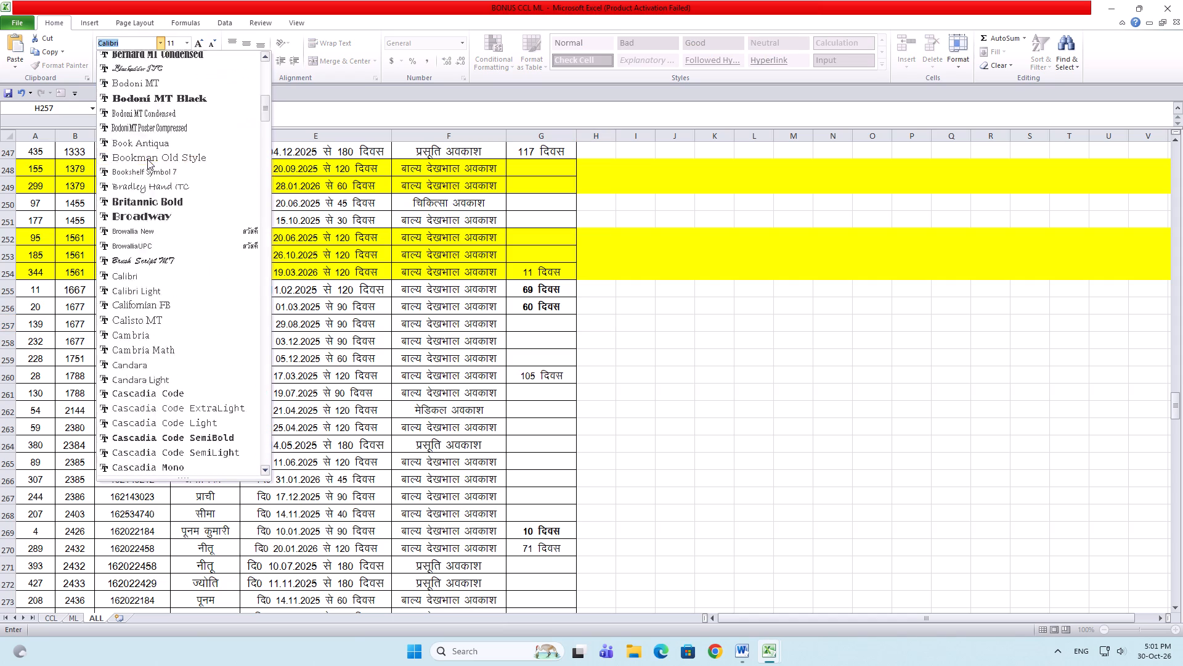
{"action": "scroll", "coordinate": [147, 159], "scroll_direction": "down", "scroll_amount": 18}
{"action": "scroll", "coordinate": [145, 160], "scroll_direction": "up", "scroll_amount": 1}
{"action": "scroll", "coordinate": [145, 160], "scroll_direction": "down", "scroll_amount": 20}
{"action": "scroll", "coordinate": [145, 160], "scroll_direction": "down", "scroll_amount": 3}
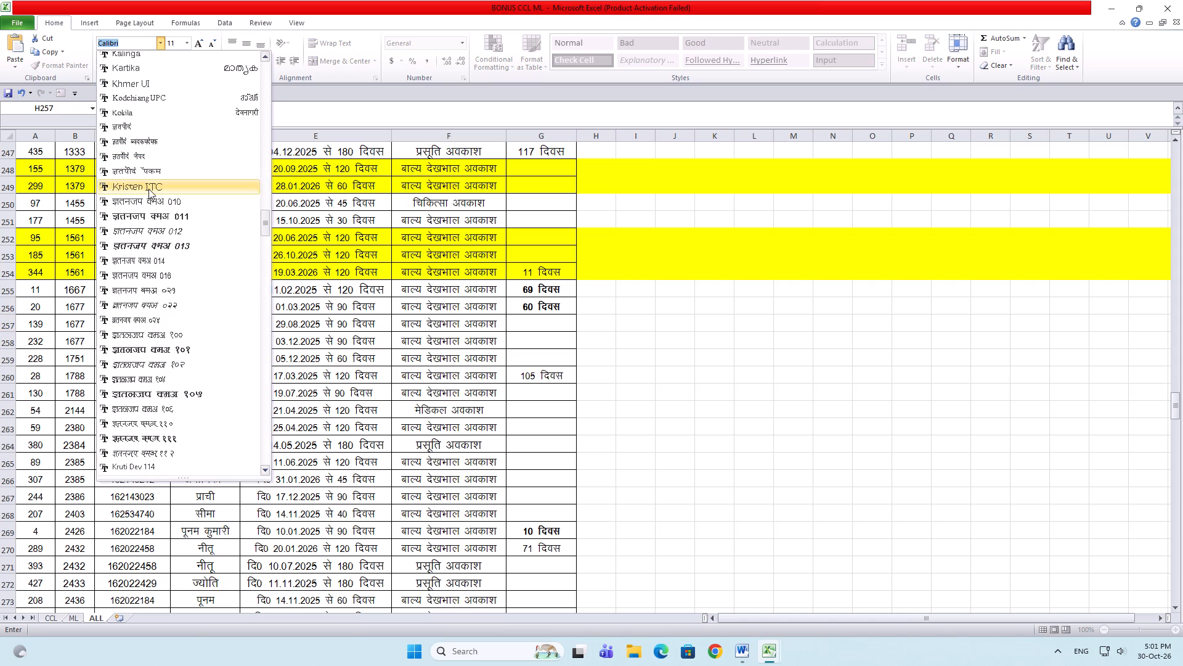
{"action": "left_click", "coordinate": [157, 206]}
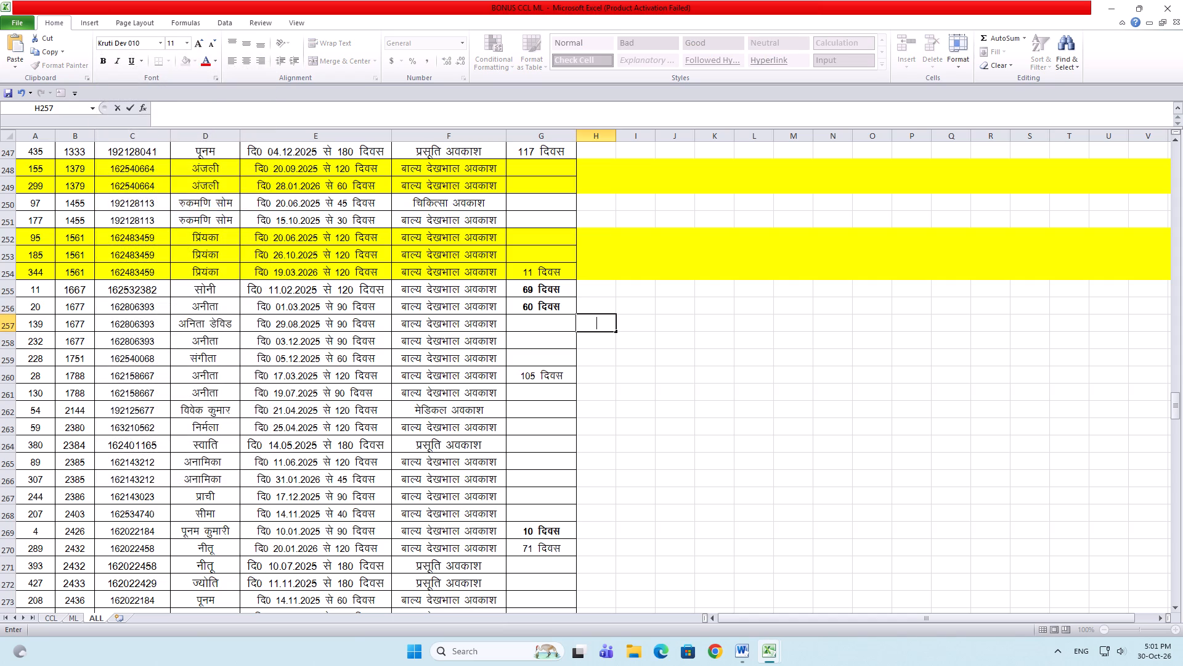
Enter the note "thvkjih LFkk0" (जीआरपी स्था0) in cell H257 and save the workbook.
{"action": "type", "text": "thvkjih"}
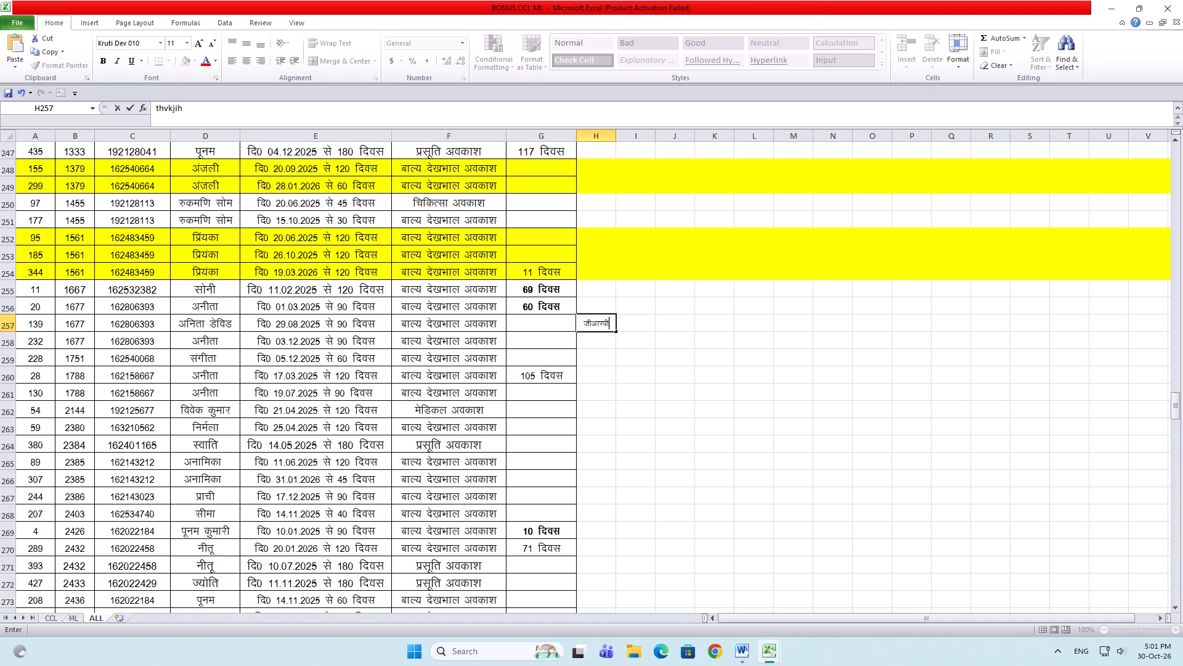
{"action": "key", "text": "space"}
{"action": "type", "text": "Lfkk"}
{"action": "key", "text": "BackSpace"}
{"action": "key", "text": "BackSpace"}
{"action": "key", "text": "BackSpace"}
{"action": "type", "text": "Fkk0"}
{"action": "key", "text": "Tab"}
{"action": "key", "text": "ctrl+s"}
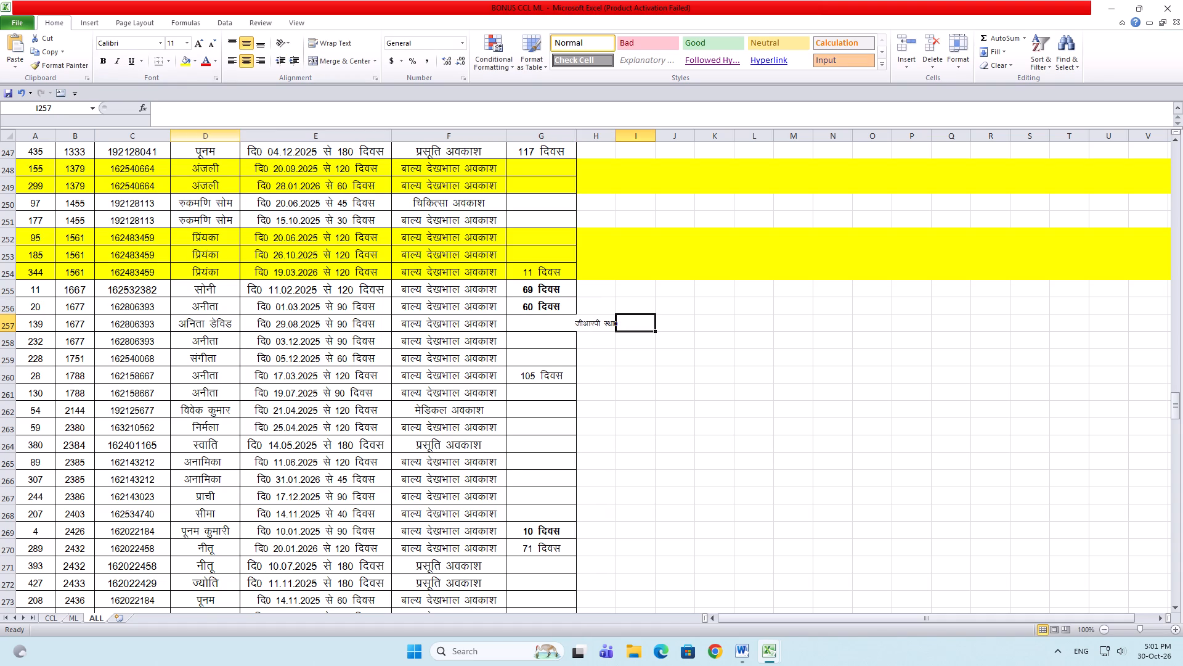
{"action": "left_click_drag", "start_coordinate": [615, 134], "coordinate": [652, 142]}
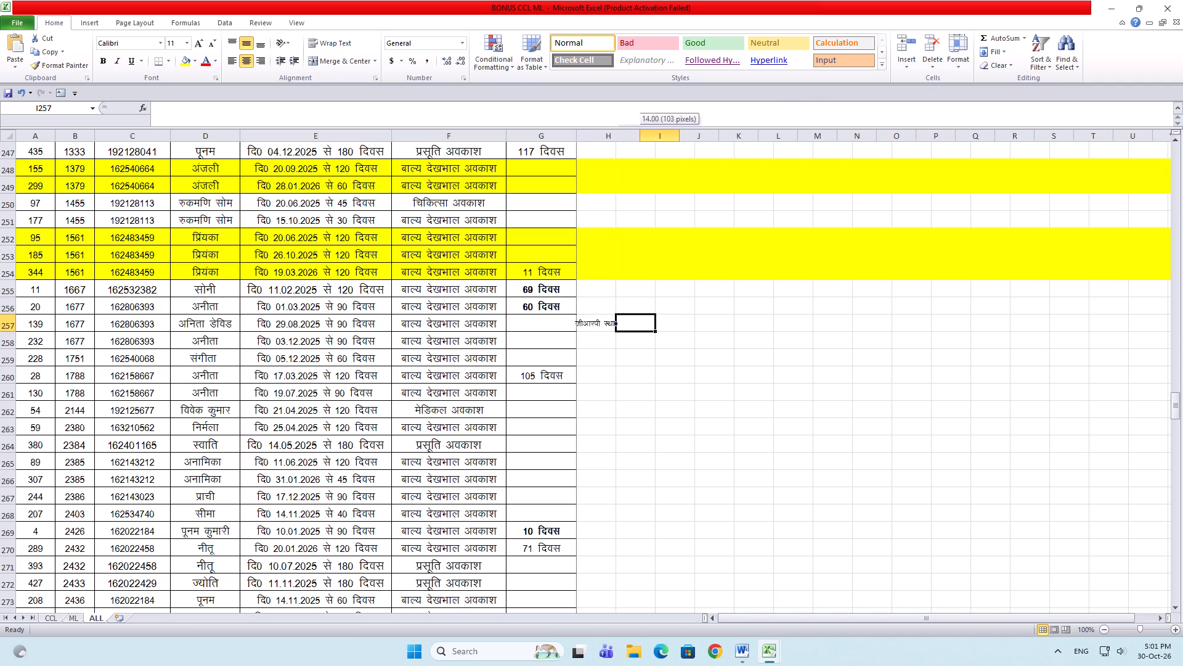
{"action": "left_click_drag", "start_coordinate": [652, 142], "coordinate": [678, 148]}
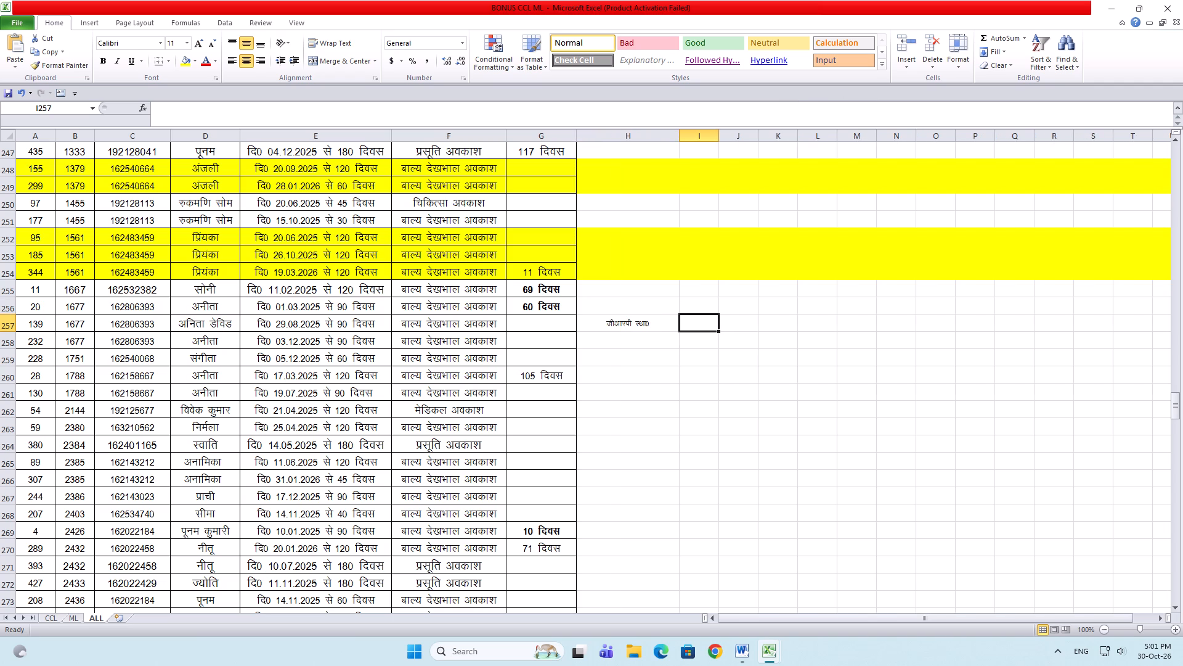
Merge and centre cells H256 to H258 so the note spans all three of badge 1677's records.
{"action": "left_click_drag", "start_coordinate": [608, 306], "coordinate": [606, 324]}
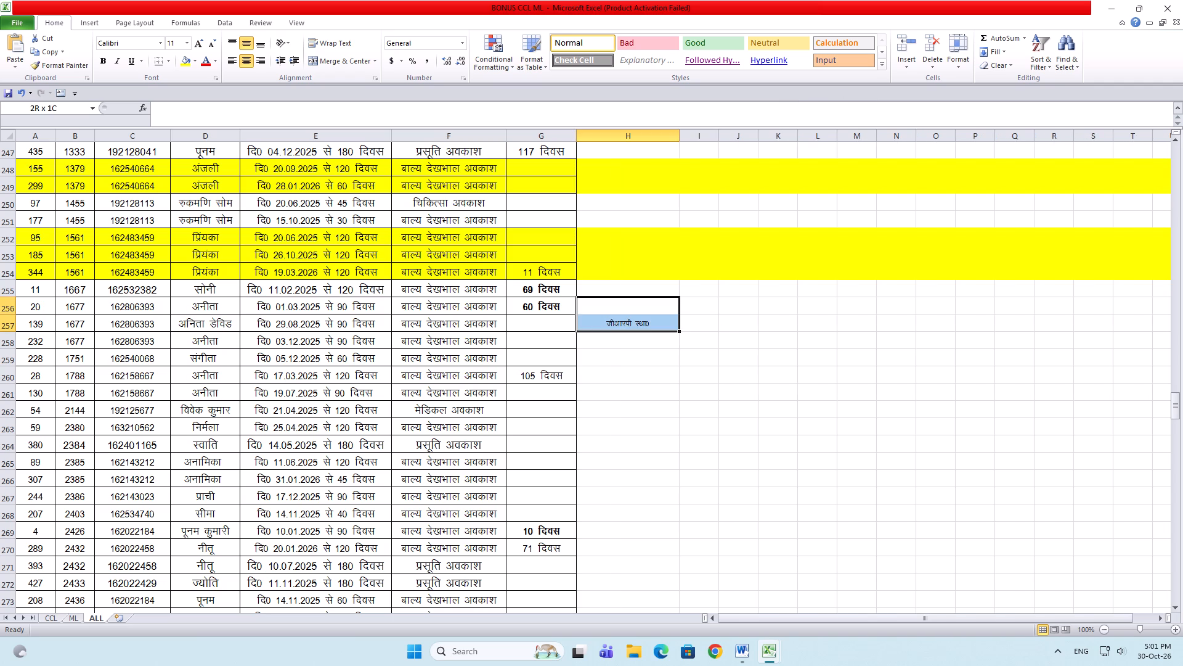
{"action": "left_click_drag", "start_coordinate": [606, 324], "coordinate": [606, 335]}
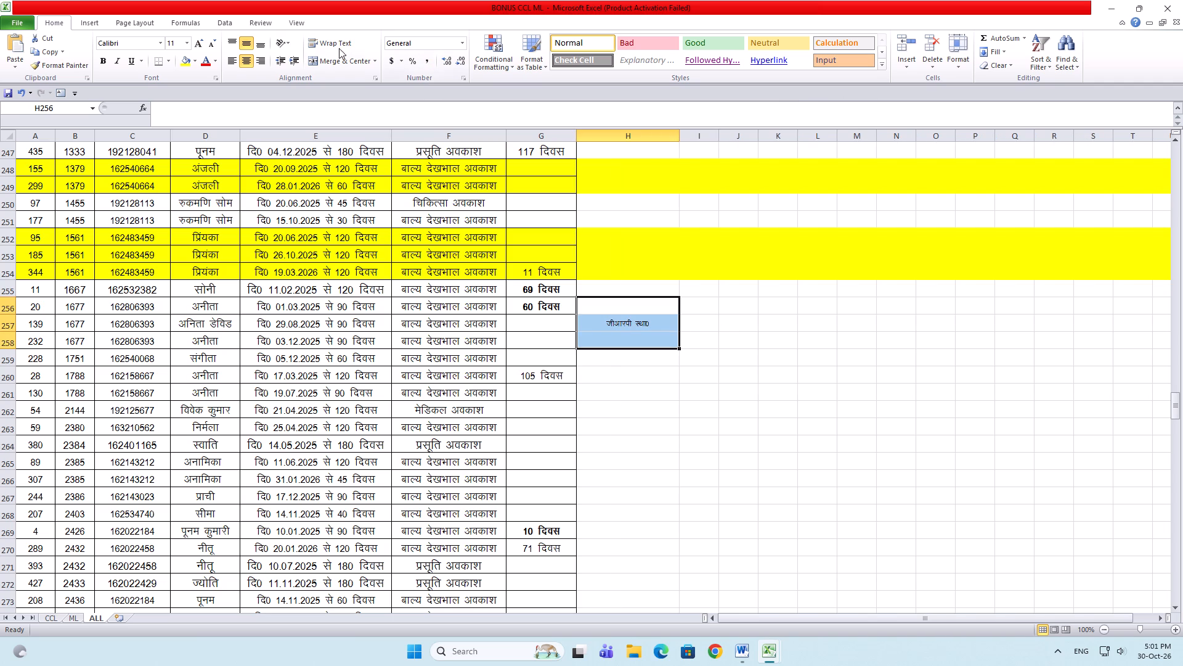
{"action": "left_click", "coordinate": [345, 62]}
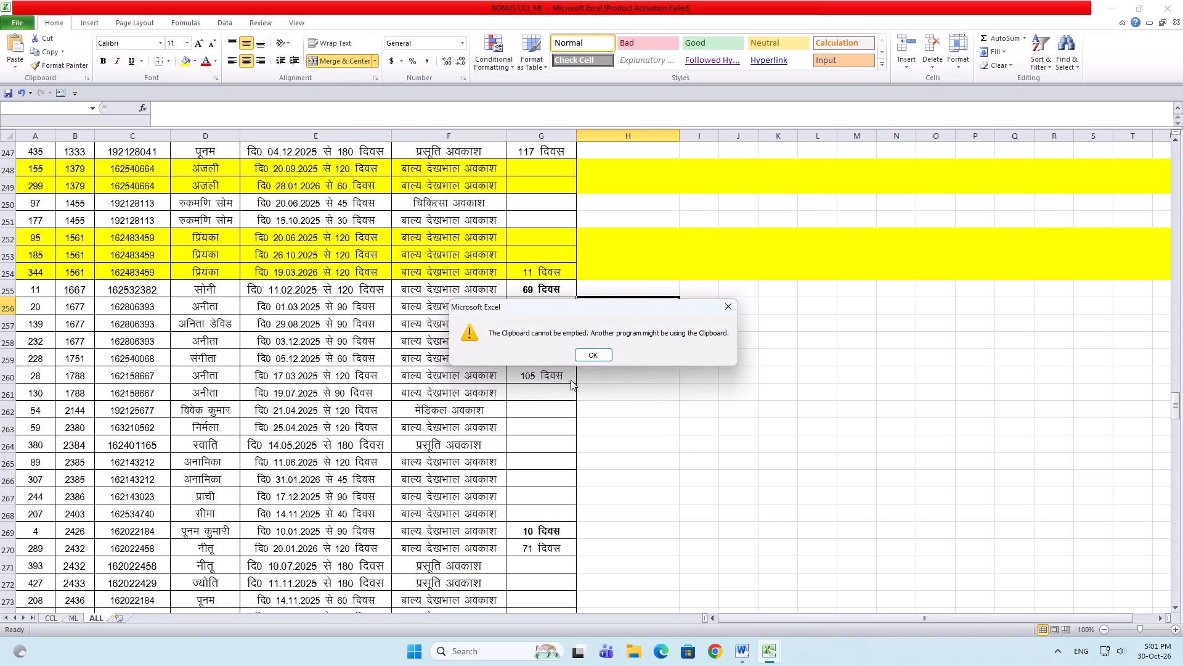
{"action": "left_click", "coordinate": [593, 353]}
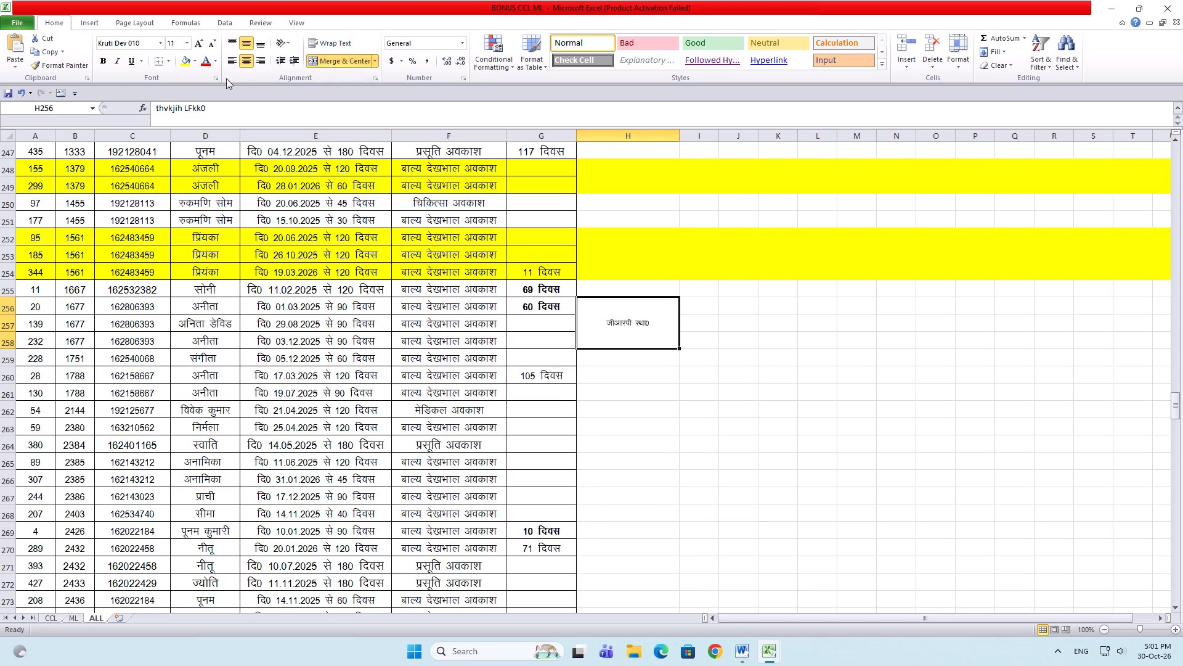
{"action": "triple_click", "coordinate": [197, 42]}
{"action": "left_click", "coordinate": [197, 41]}
{"action": "key", "text": "ctrl+s"}
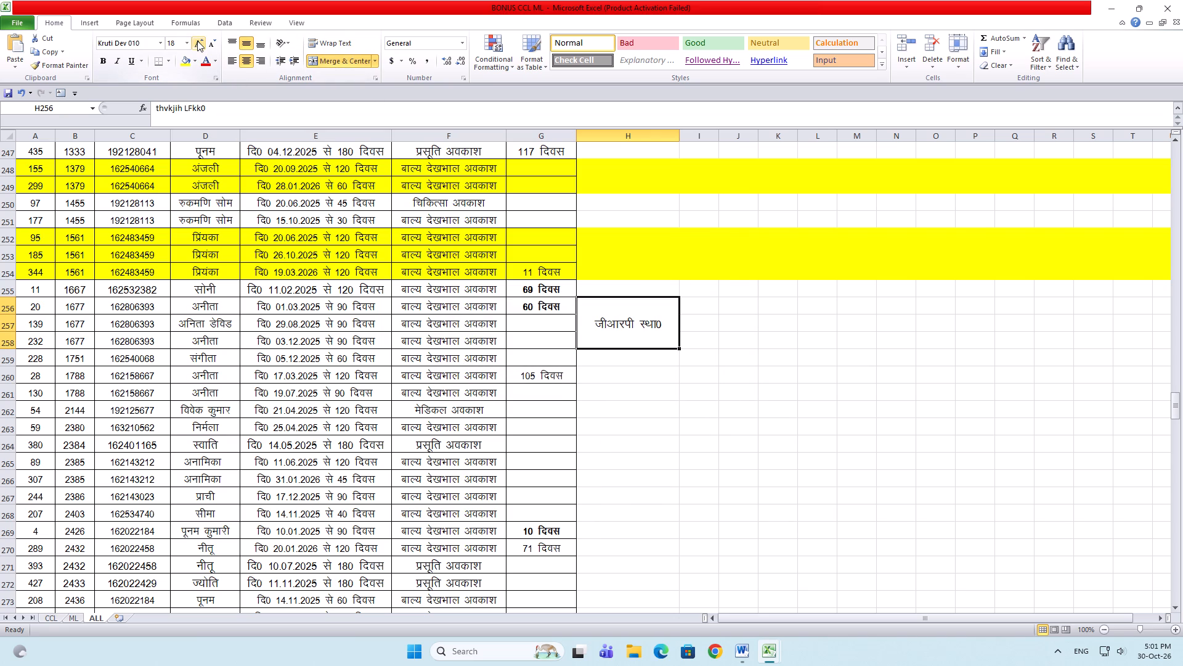
{"action": "key", "text": "ctrl+s"}
{"action": "left_click", "coordinate": [936, 314]}
{"action": "key", "text": "ctrl+s"}
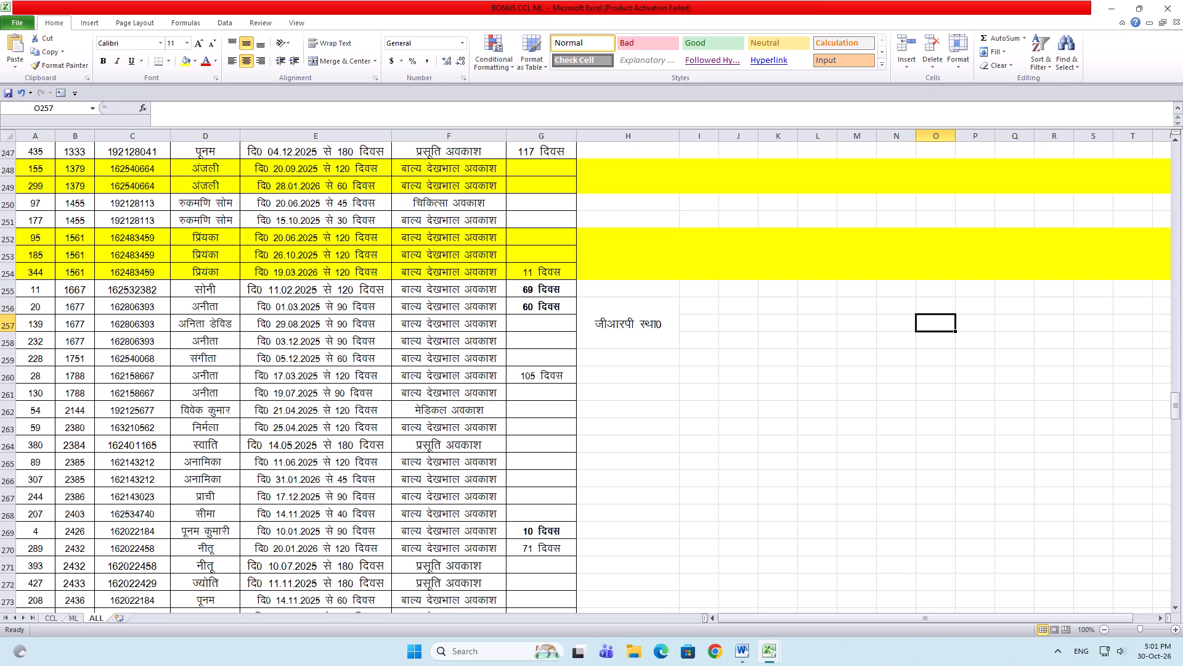
{"action": "left_click_drag", "start_coordinate": [4, 321], "coordinate": [1, 332]}
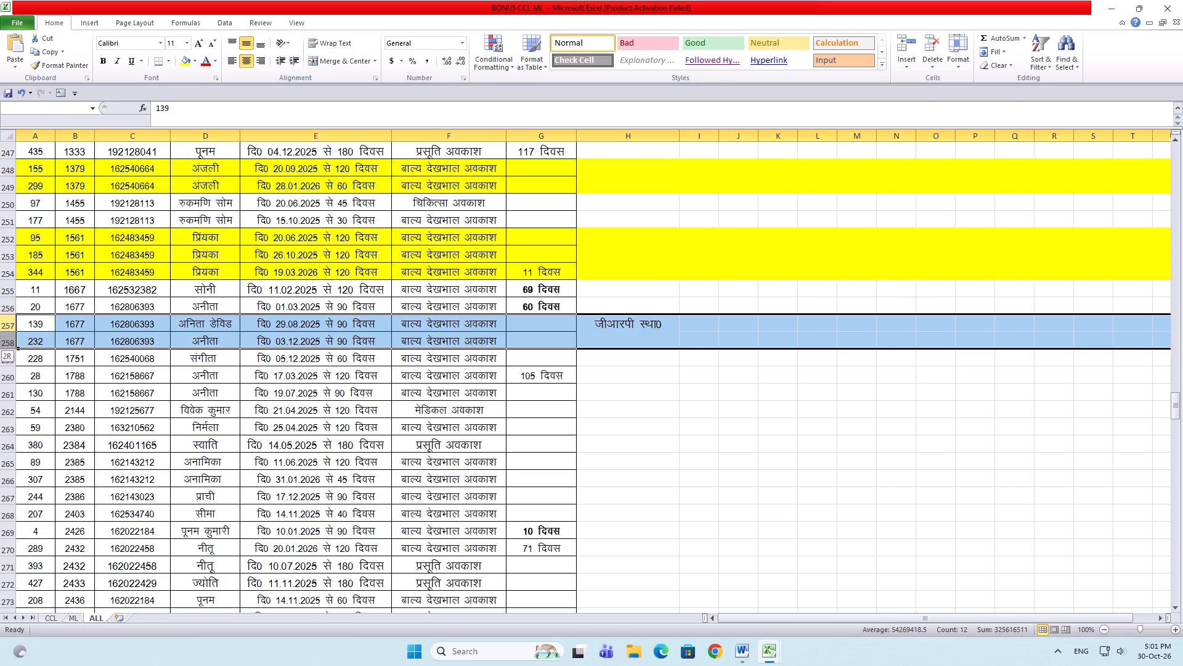
{"action": "left_click_drag", "start_coordinate": [1, 332], "coordinate": [1, 337]}
{"action": "left_click_drag", "start_coordinate": [1, 308], "coordinate": [1, 329]}
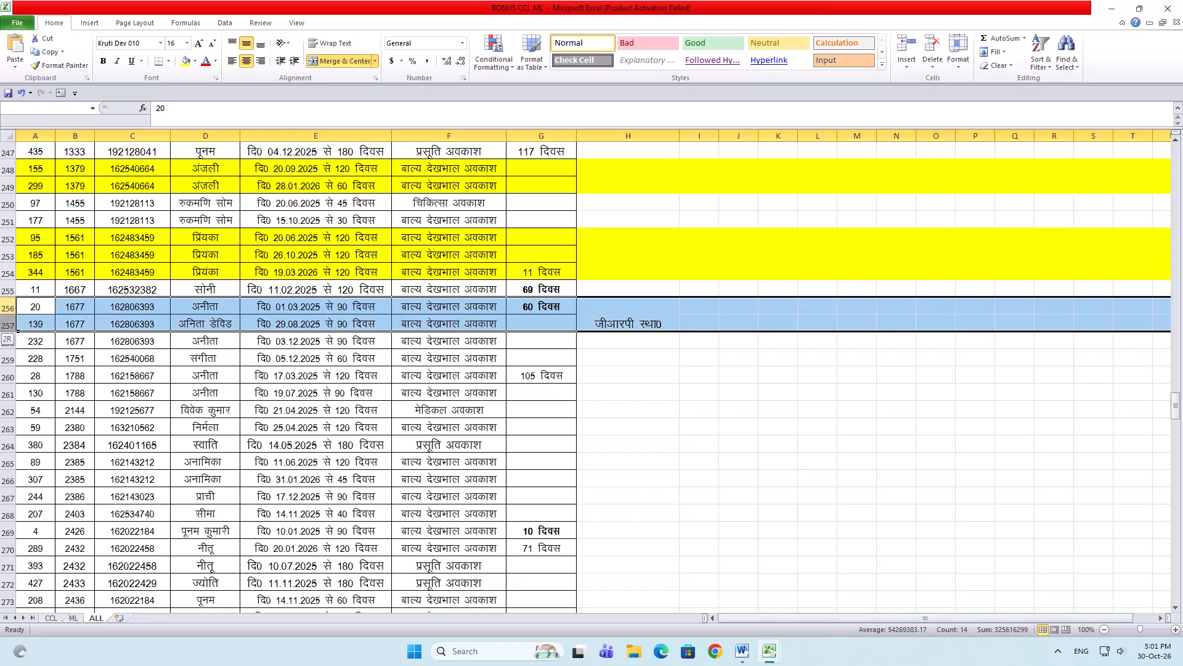
{"action": "left_click_drag", "start_coordinate": [1, 329], "coordinate": [2, 340]}
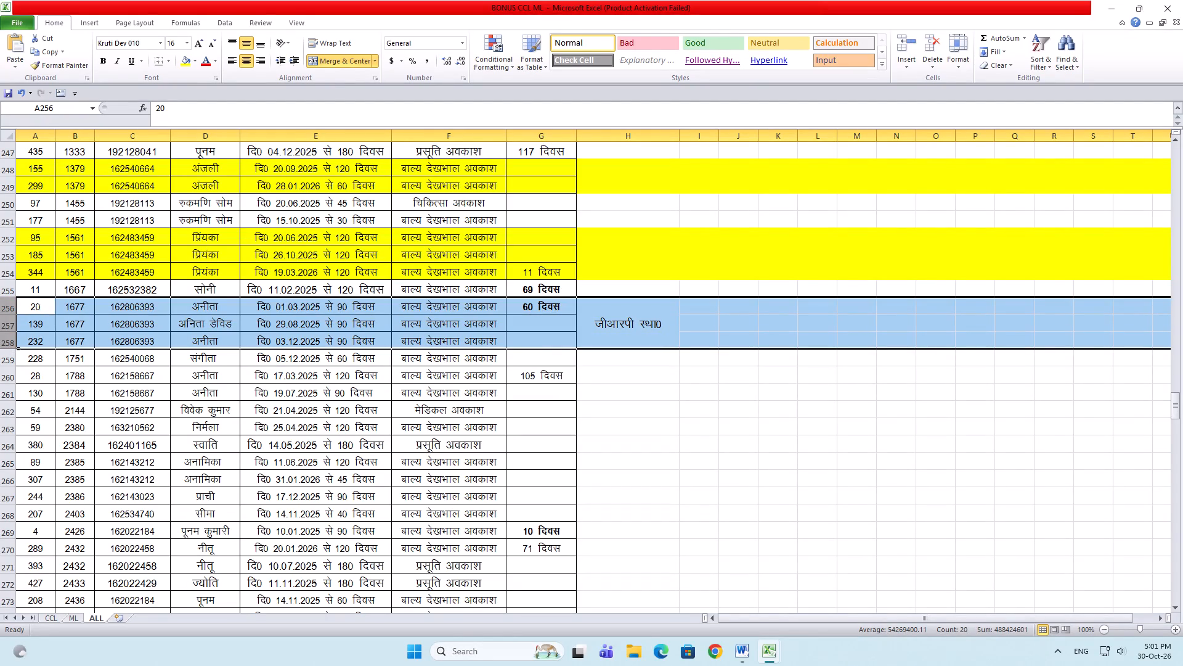
{"action": "left_click", "coordinate": [0, 364]}
{"action": "left_click", "coordinate": [6, 354]}
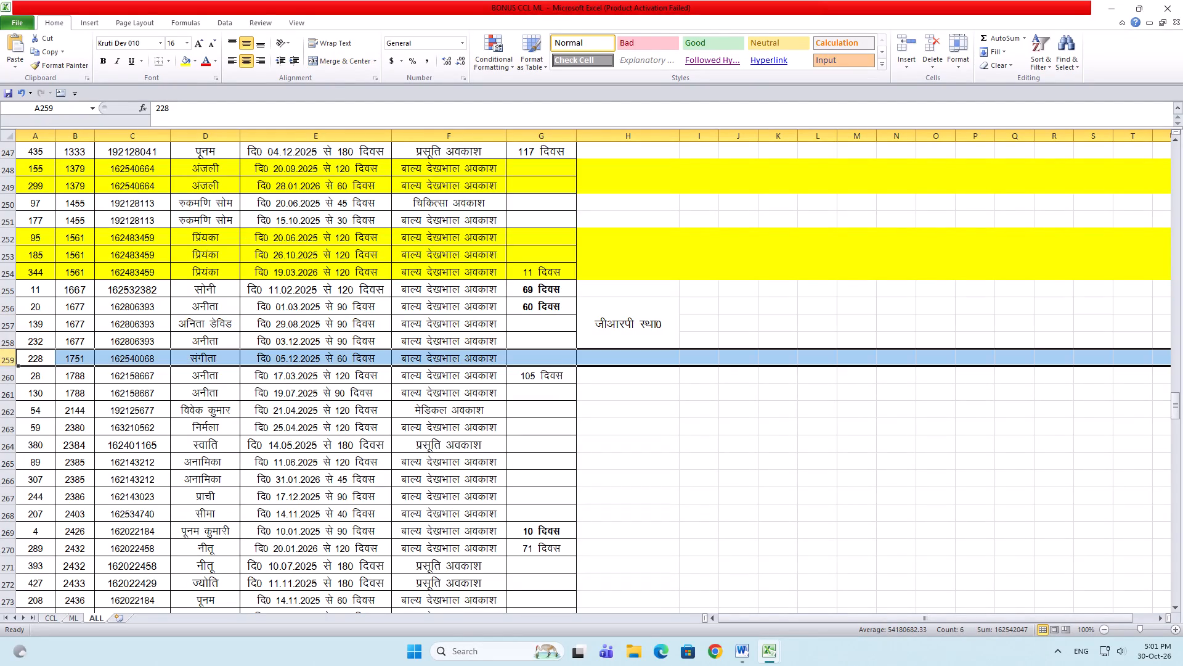
{"action": "left_click", "coordinate": [8, 376]}
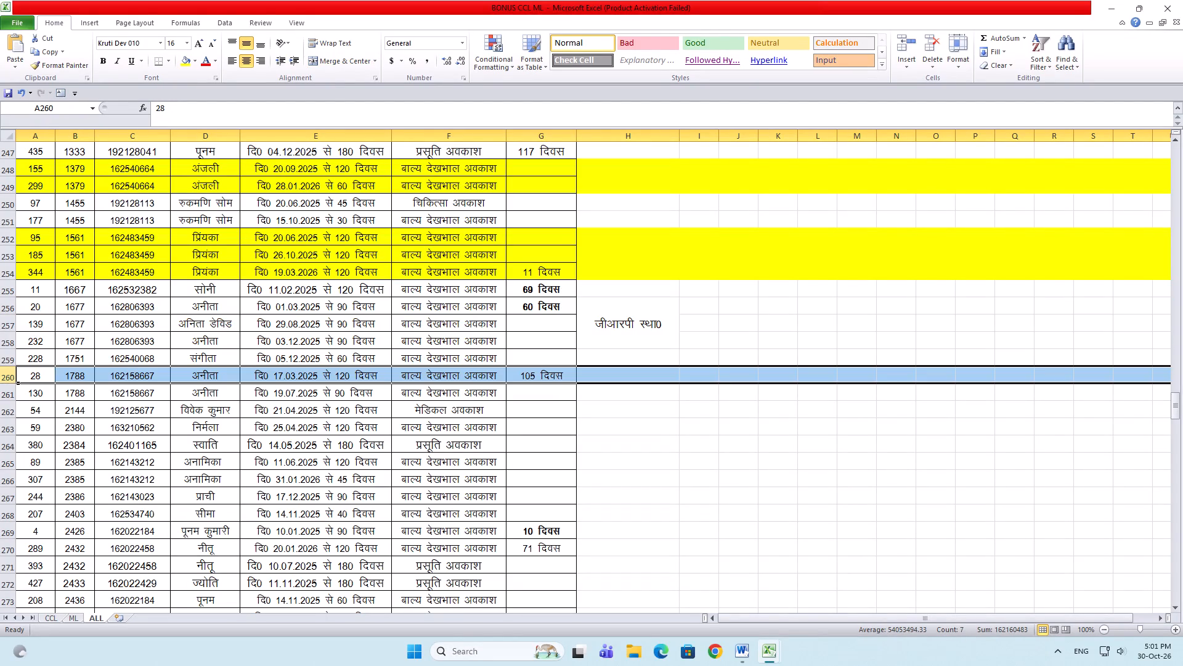
{"action": "left_click_drag", "start_coordinate": [8, 376], "coordinate": [8, 385]}
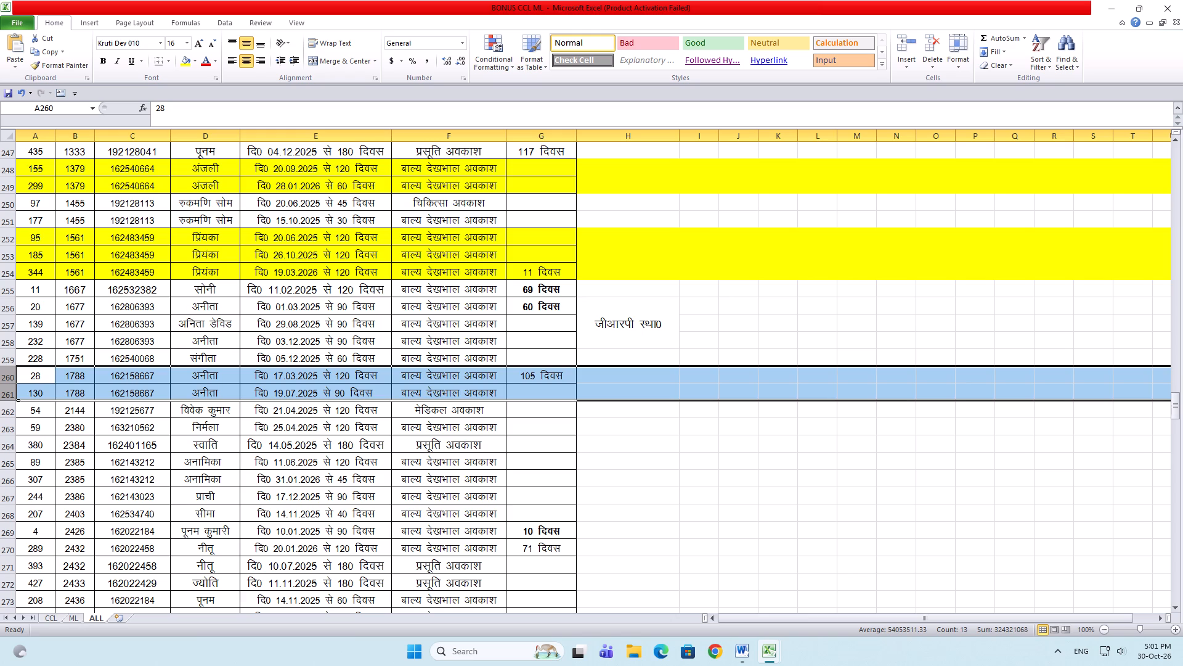
{"action": "left_click_drag", "start_coordinate": [71, 377], "coordinate": [86, 378]}
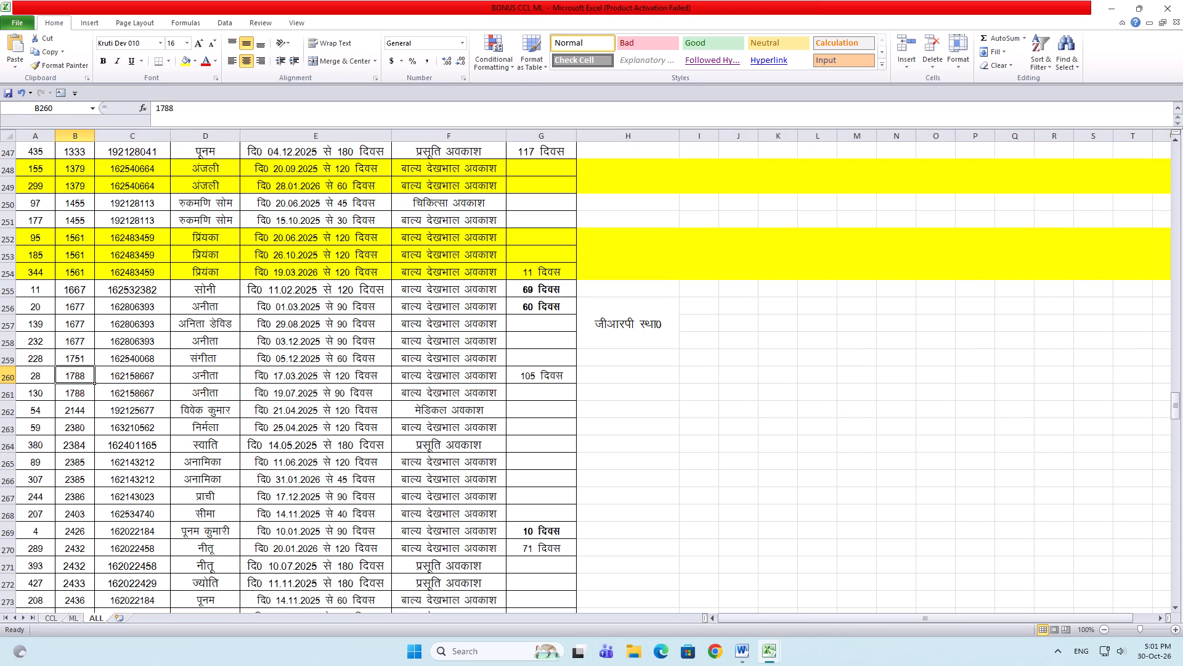
{"action": "left_click_drag", "start_coordinate": [86, 378], "coordinate": [196, 380]}
{"action": "key", "text": "ctrl+c"}
{"action": "key", "text": "ctrl+c"}
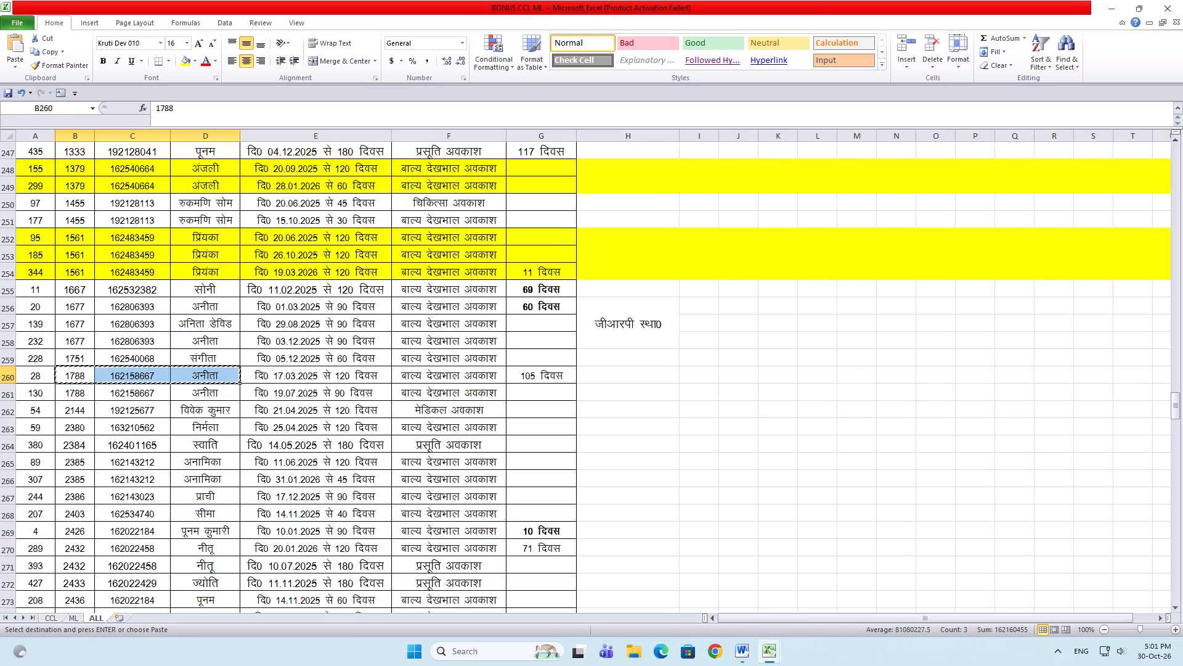
{"action": "key", "text": "alt+Tab"}
{"action": "scroll", "coordinate": [461, 511], "scroll_direction": "down", "scroll_amount": 6}
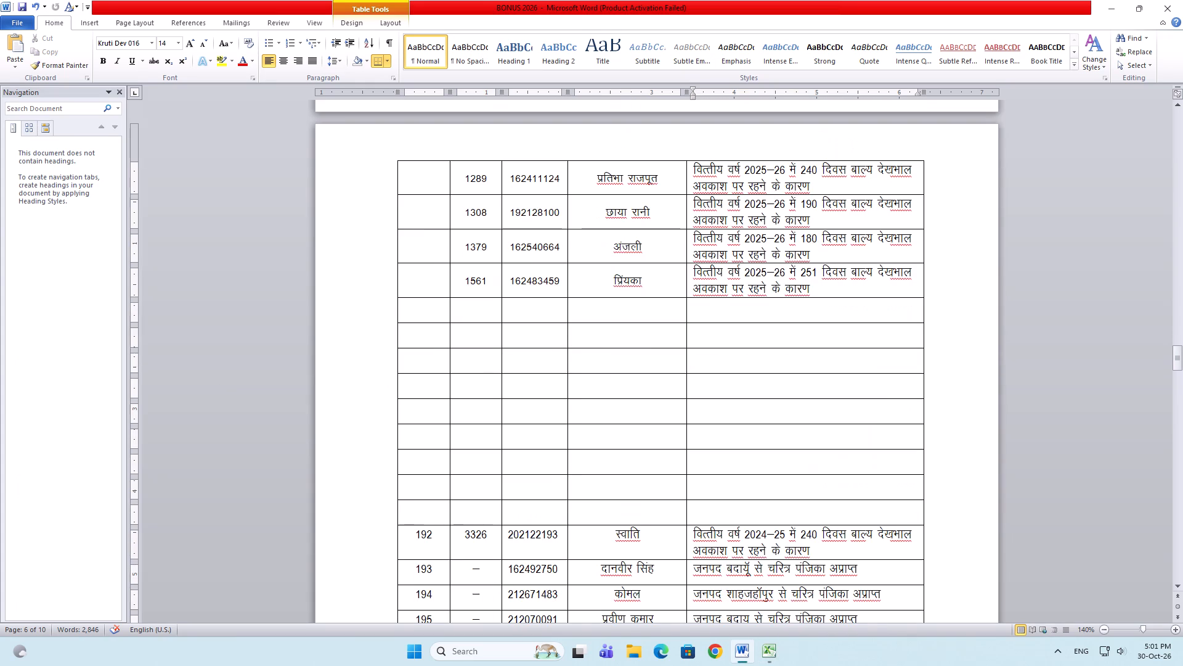
{"action": "left_click_drag", "start_coordinate": [477, 309], "coordinate": [596, 313]}
{"action": "key", "text": "ctrl+v"}
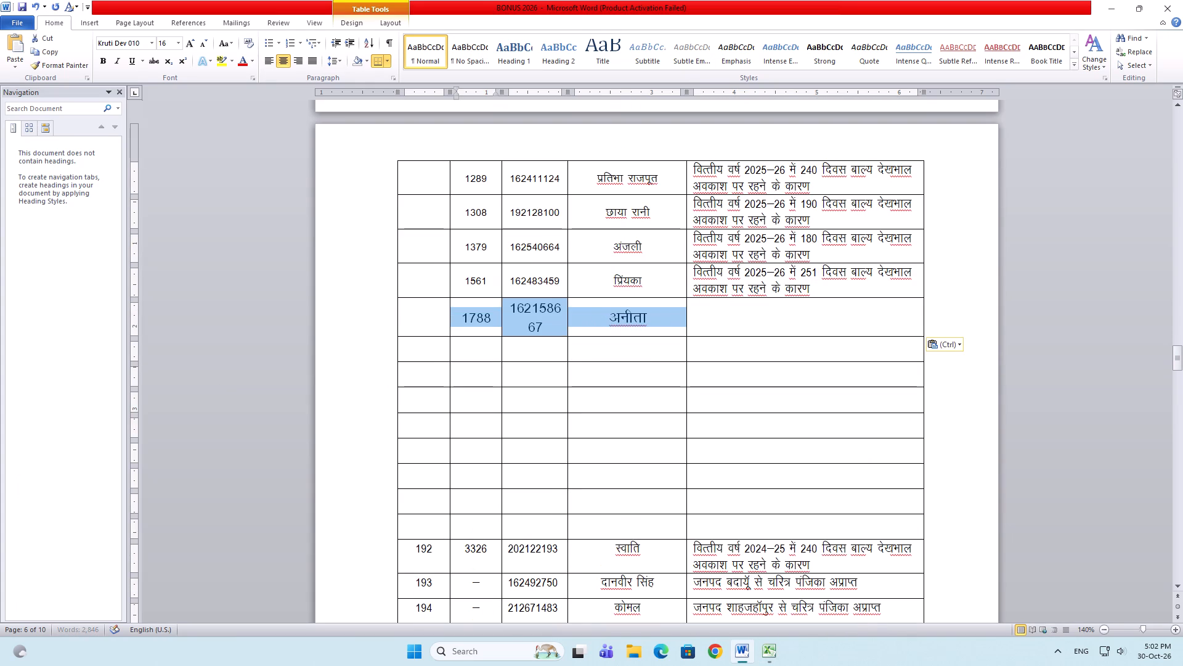
{"action": "double_click", "coordinate": [203, 47]}
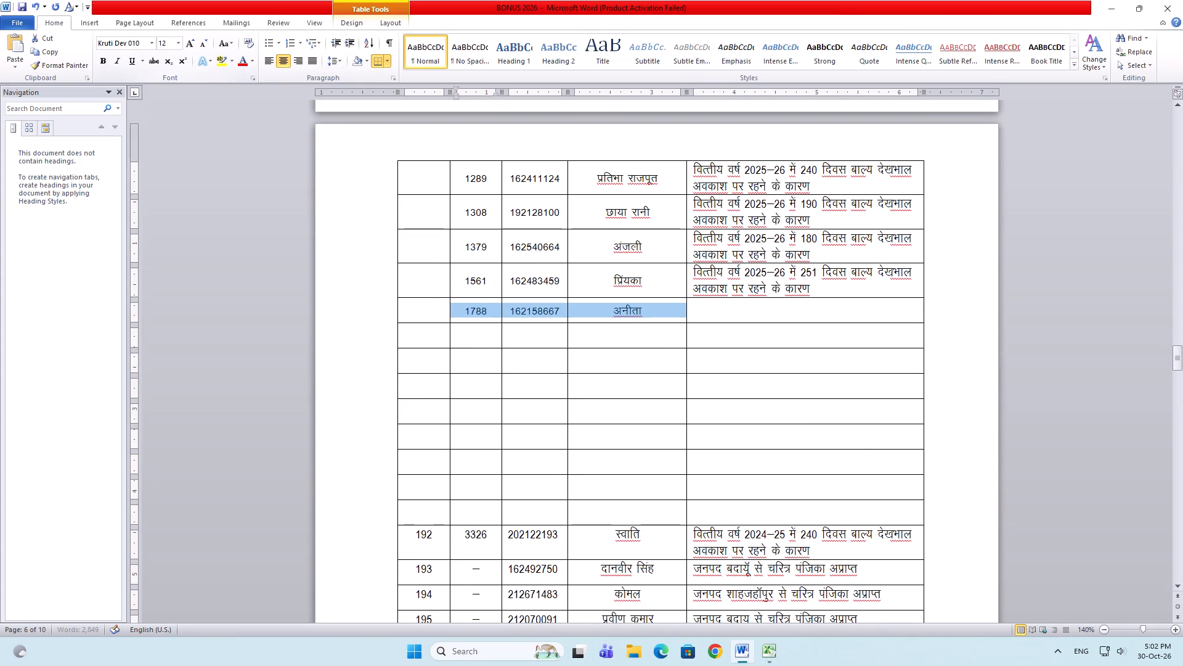
{"action": "left_click_drag", "start_coordinate": [813, 286], "coordinate": [715, 270]}
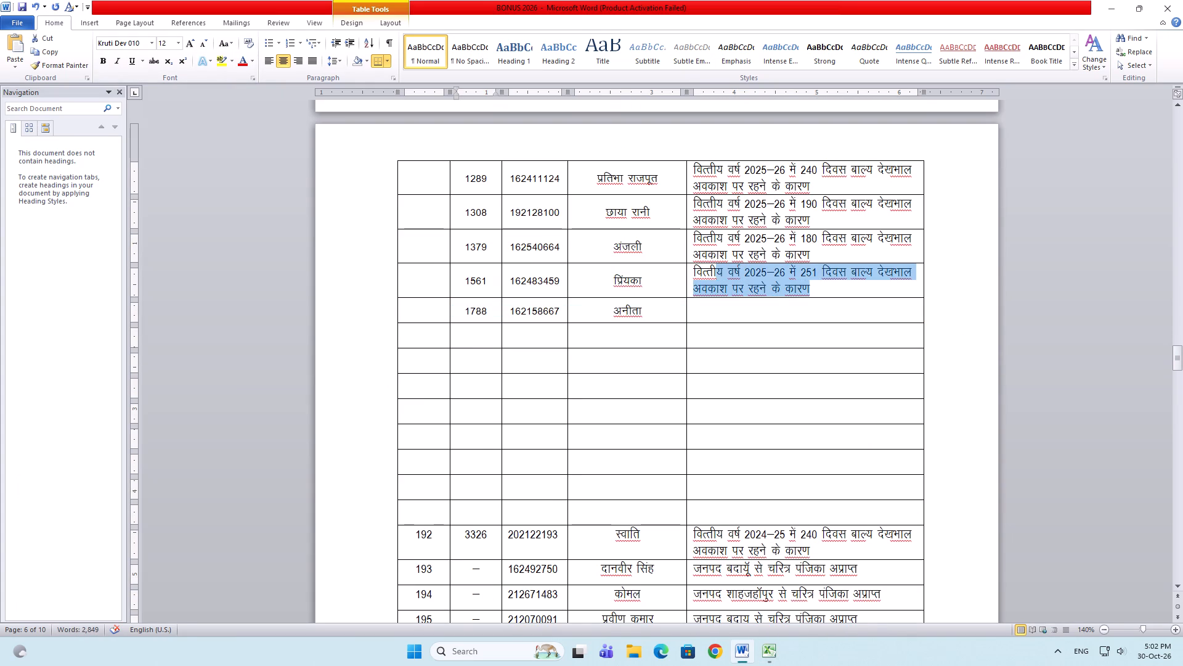
{"action": "left_click_drag", "start_coordinate": [715, 270], "coordinate": [691, 271]}
{"action": "key", "text": "ctrl+c"}
{"action": "left_click", "coordinate": [727, 314]}
{"action": "key", "text": "ctrl+v"}
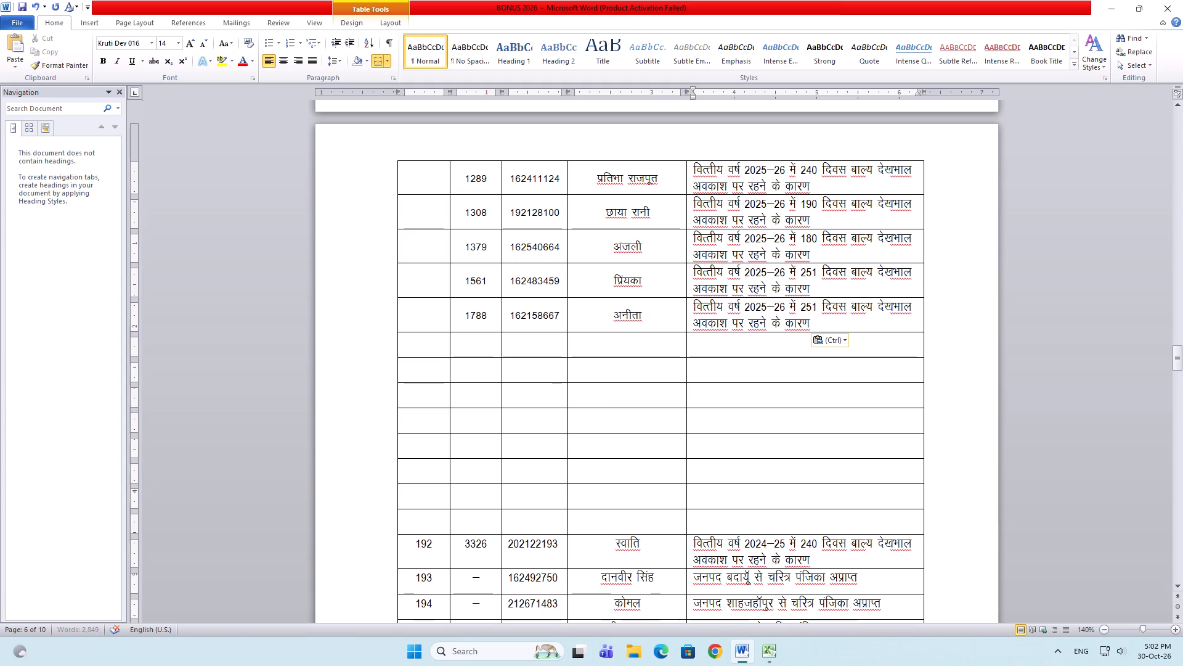
{"action": "left_click_drag", "start_coordinate": [799, 310], "coordinate": [816, 307]}
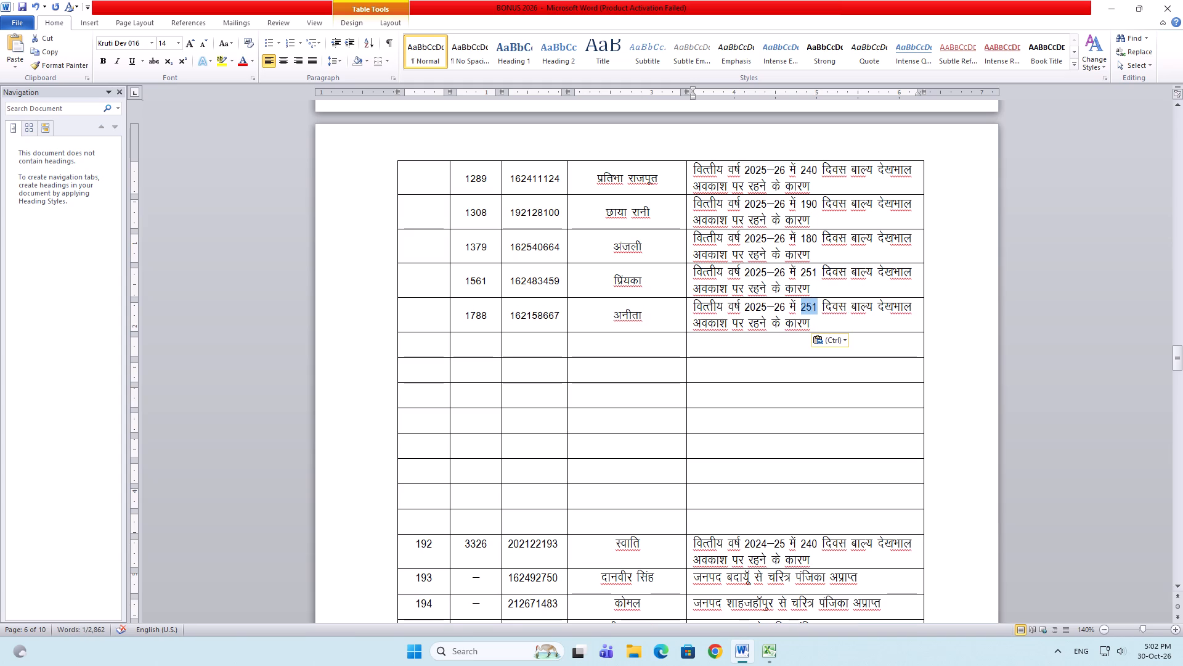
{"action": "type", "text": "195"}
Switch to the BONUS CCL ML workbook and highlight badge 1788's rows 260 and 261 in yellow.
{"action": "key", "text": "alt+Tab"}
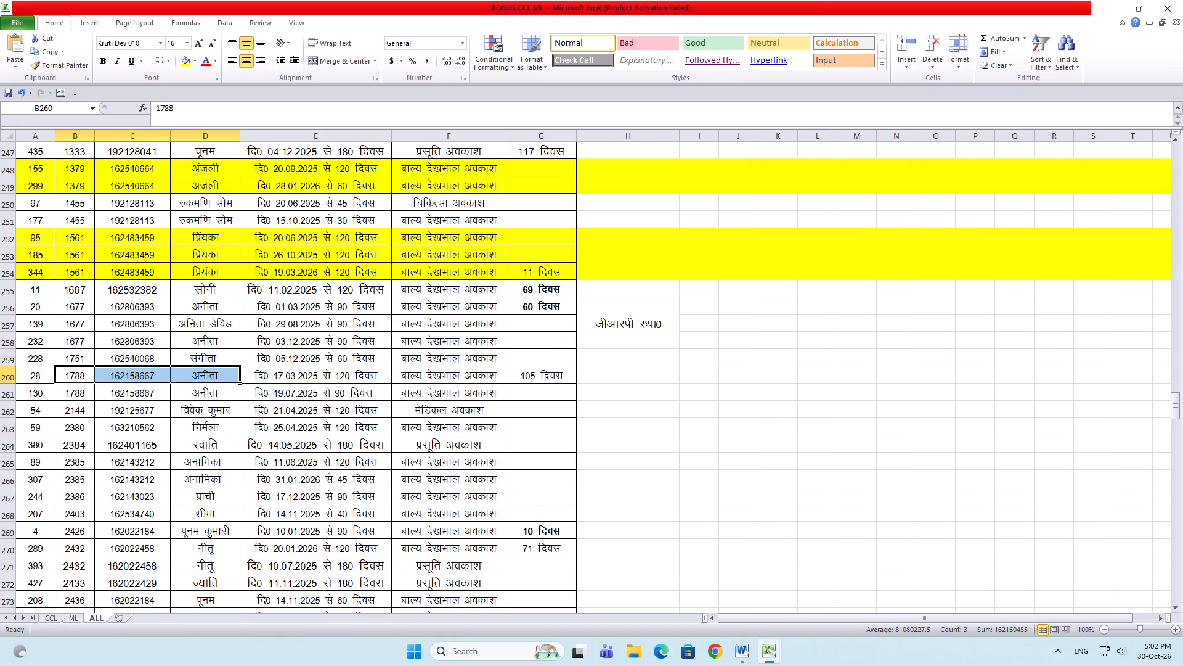
{"action": "left_click_drag", "start_coordinate": [3, 373], "coordinate": [2, 398]}
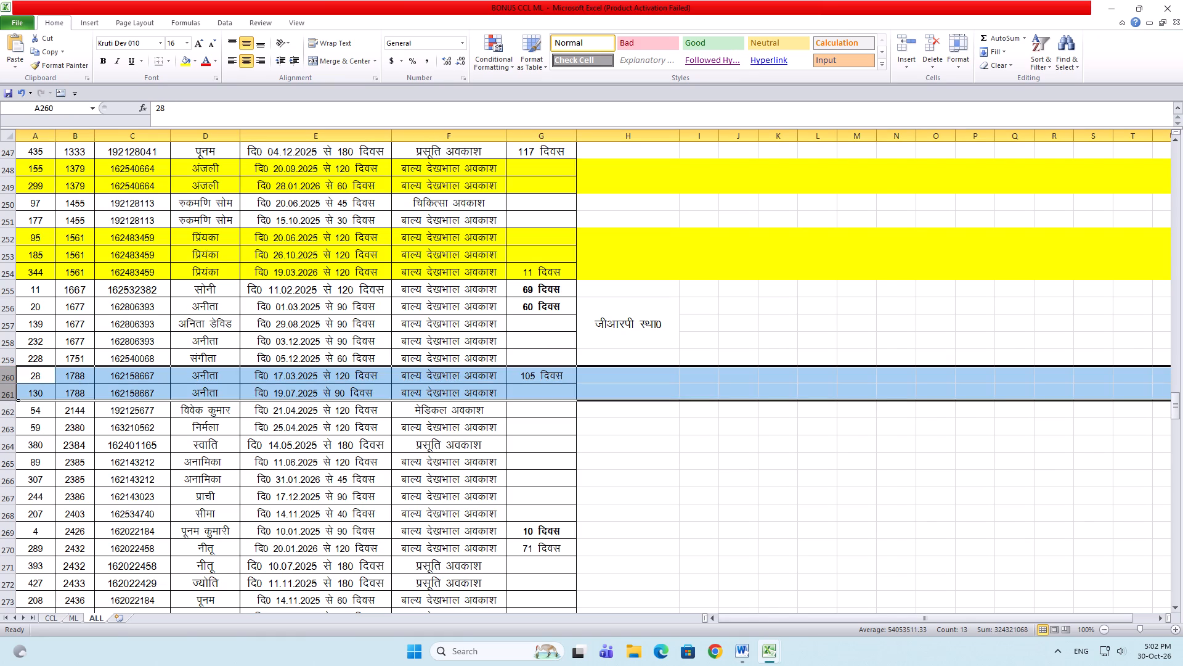
{"action": "left_click", "coordinate": [191, 59]}
{"action": "left_click", "coordinate": [253, 356]}
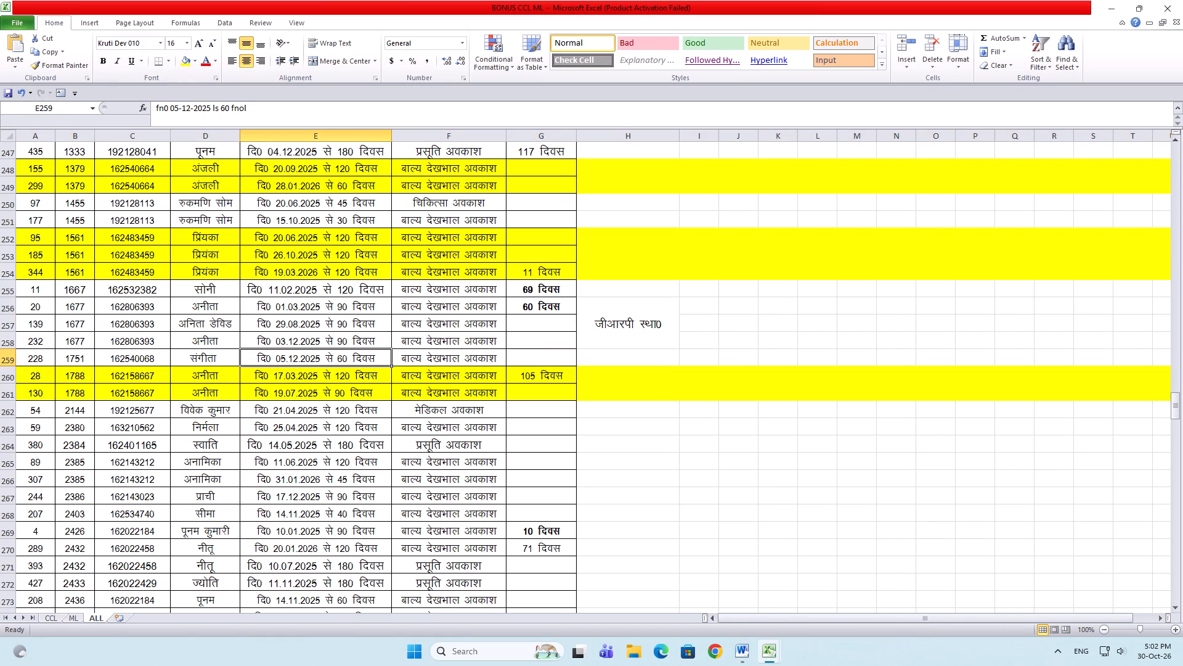
{"action": "left_click", "coordinate": [2, 412]}
{"action": "scroll", "coordinate": [3, 410], "scroll_direction": "down", "scroll_amount": 2}
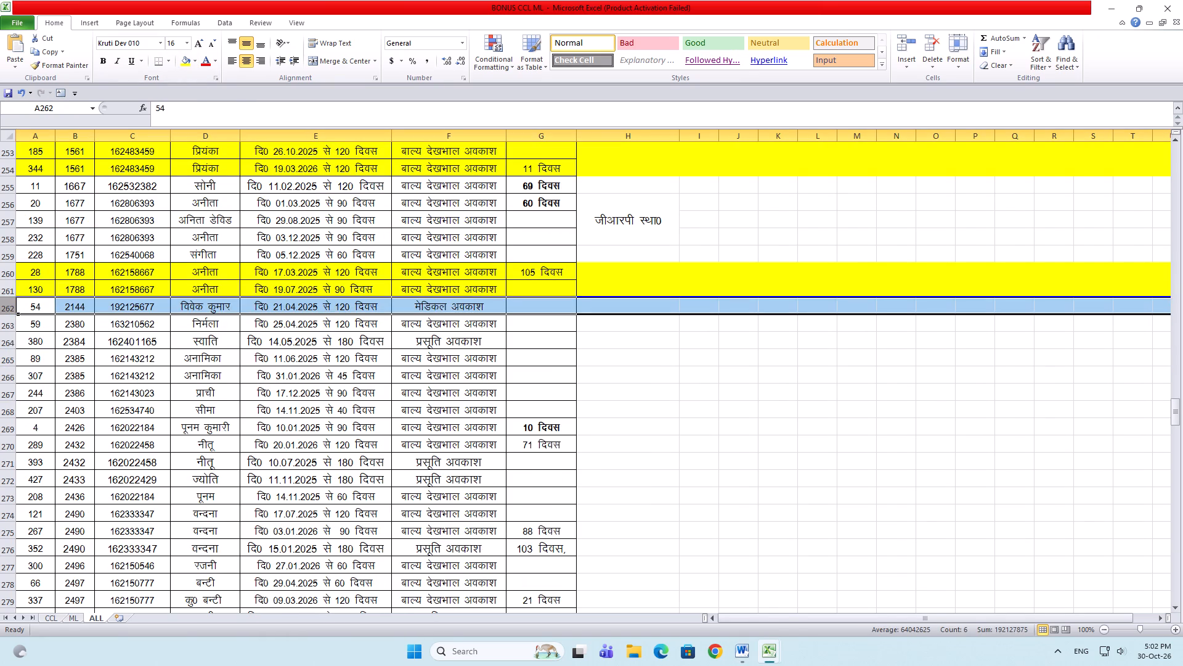
{"action": "left_click", "coordinate": [7, 324]}
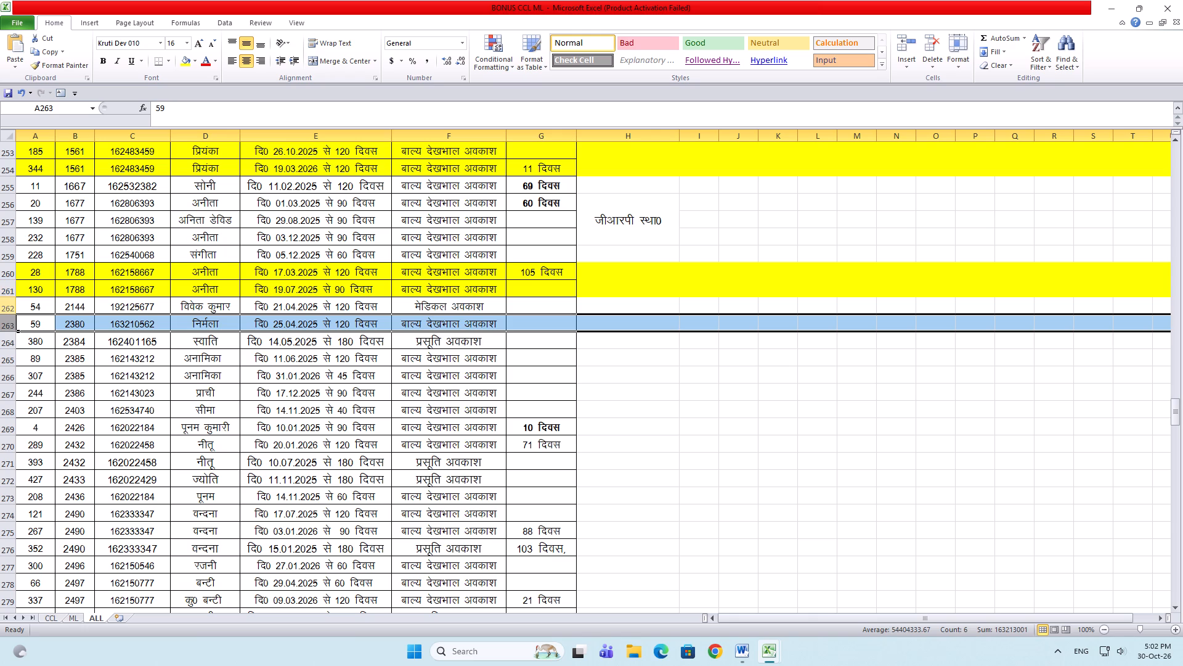
{"action": "left_click", "coordinate": [0, 338]}
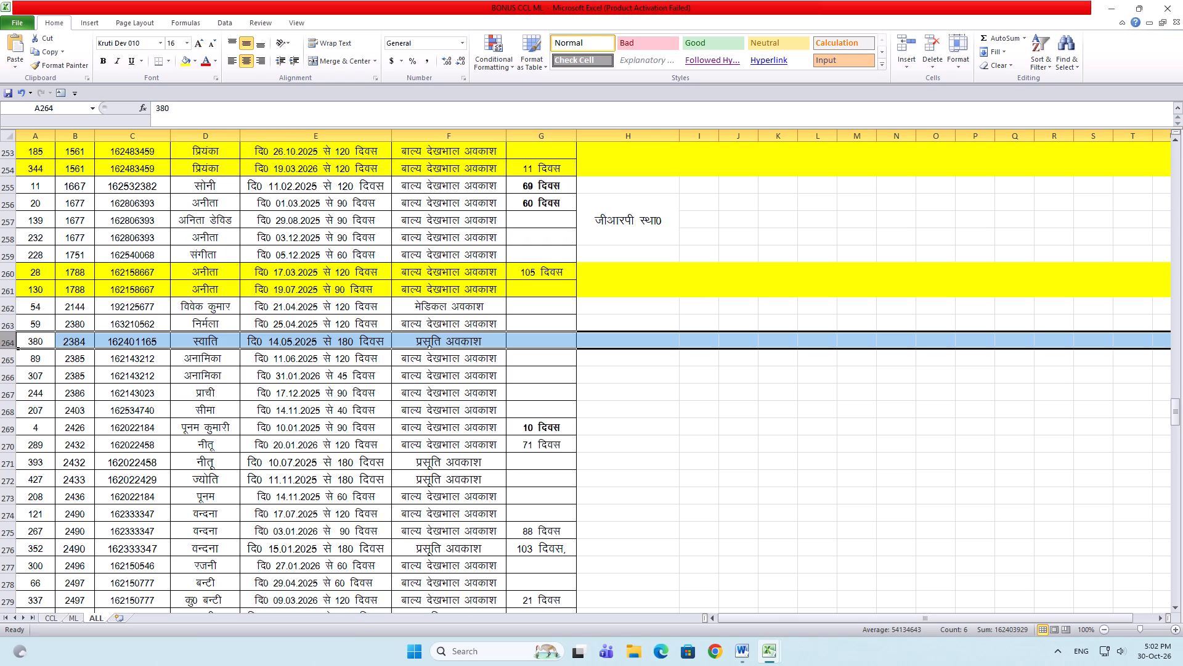
{"action": "left_click_drag", "start_coordinate": [68, 337], "coordinate": [190, 339]}
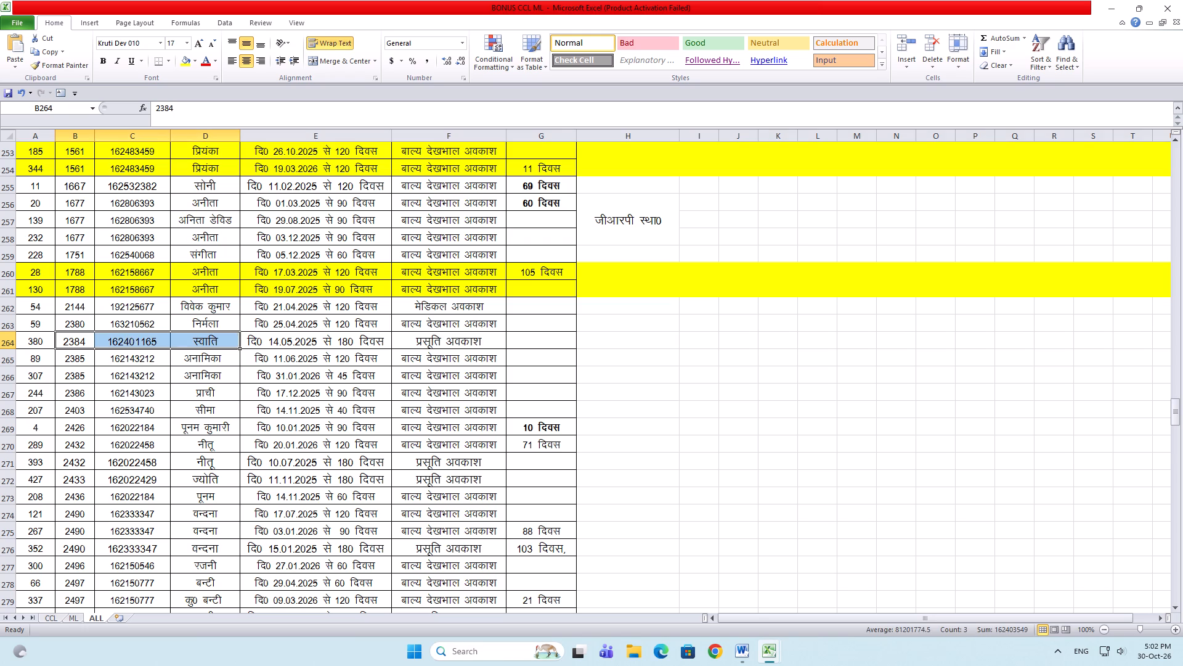
{"action": "key", "text": "ctrl+c"}
{"action": "key", "text": "ctrl+c"}
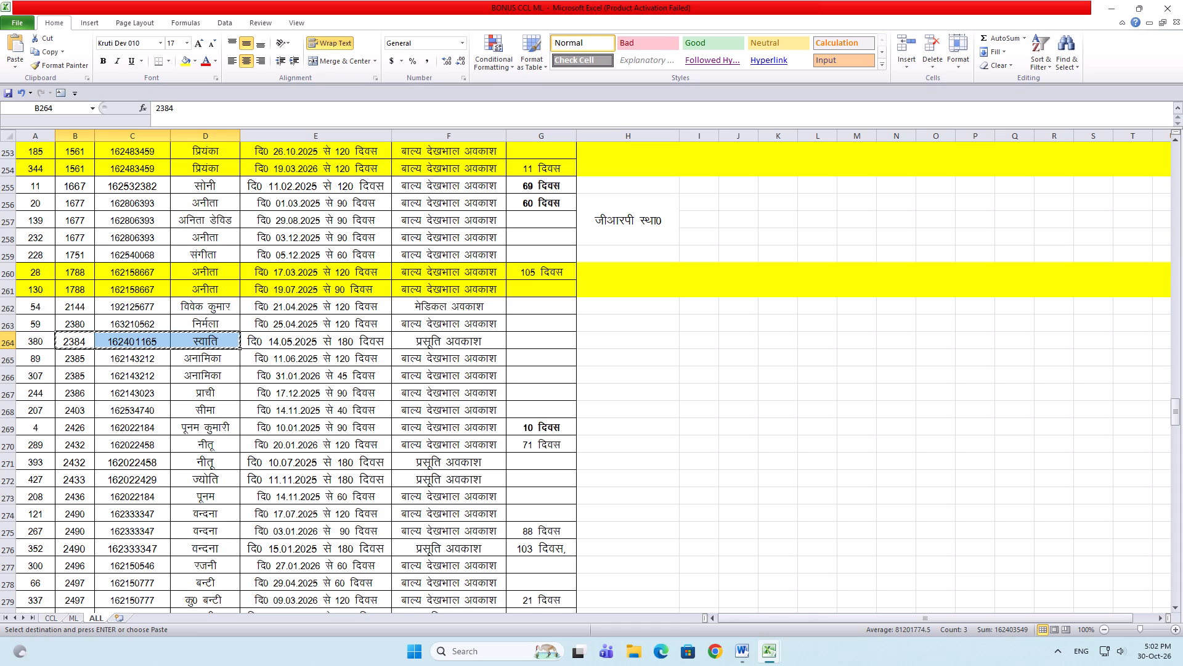
{"action": "key", "text": "alt+Tab"}
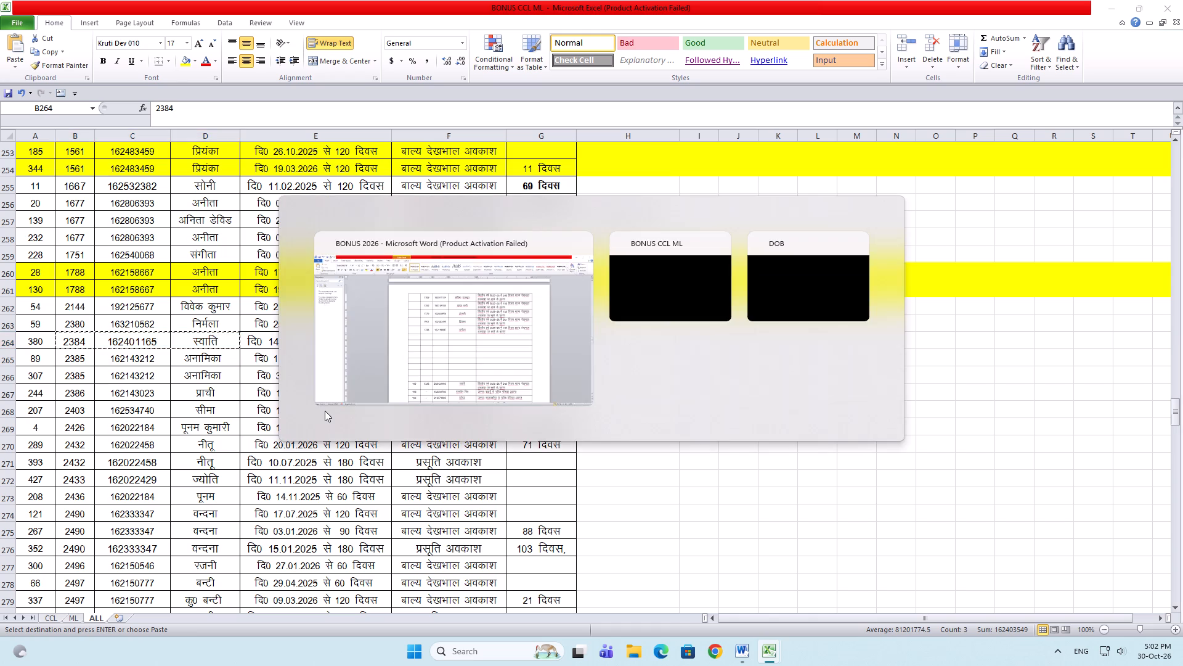
{"action": "left_click_drag", "start_coordinate": [477, 339], "coordinate": [610, 339]}
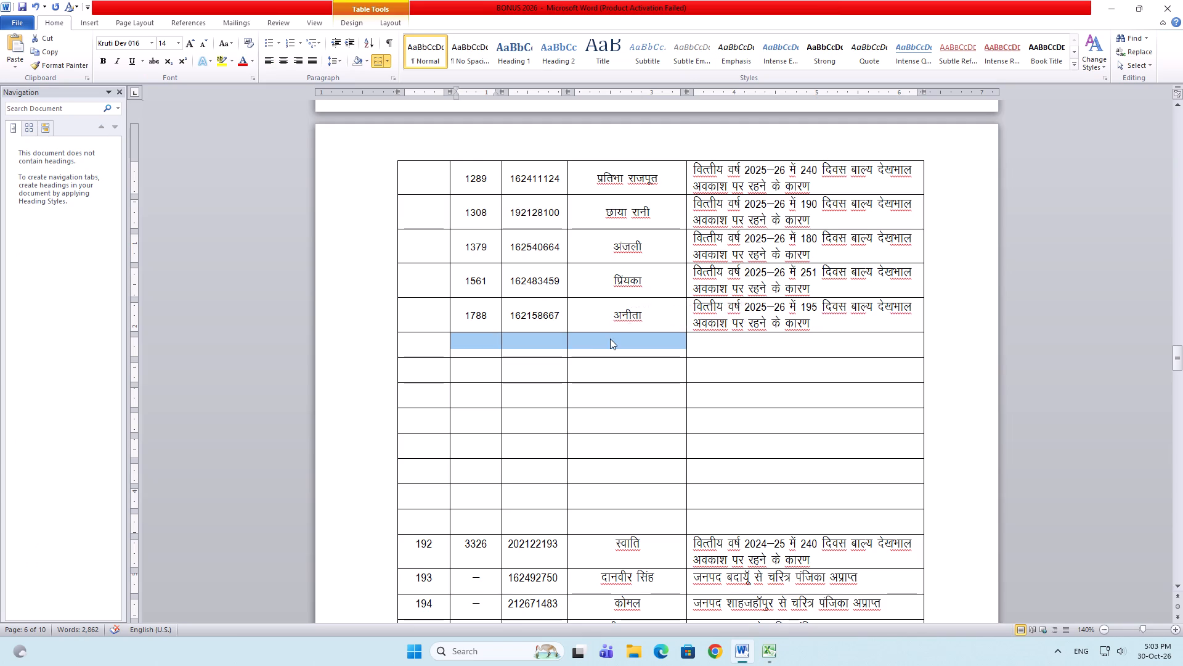
{"action": "key", "text": "ctrl+v"}
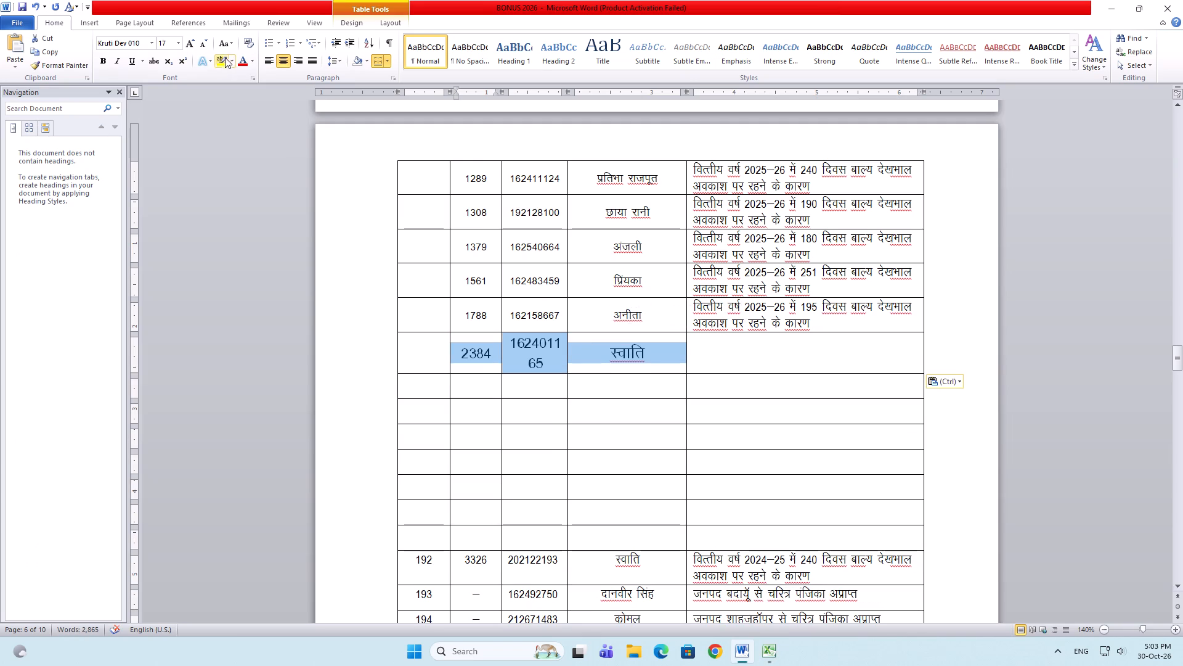
{"action": "double_click", "coordinate": [206, 43]}
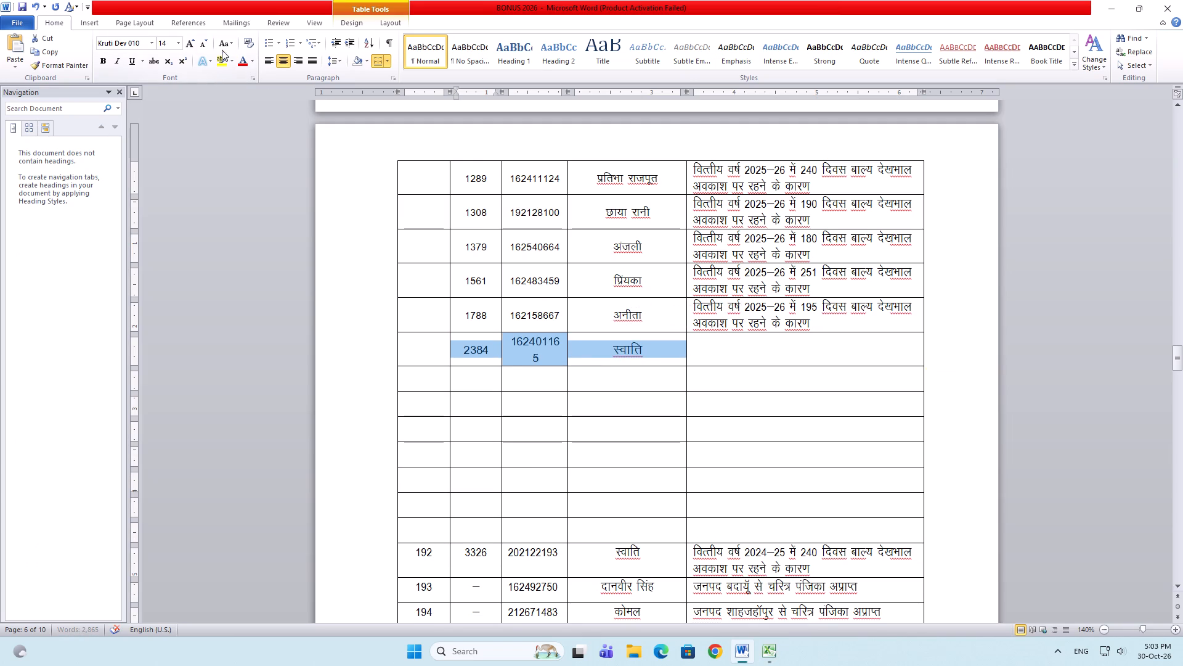
{"action": "left_click", "coordinate": [205, 44]}
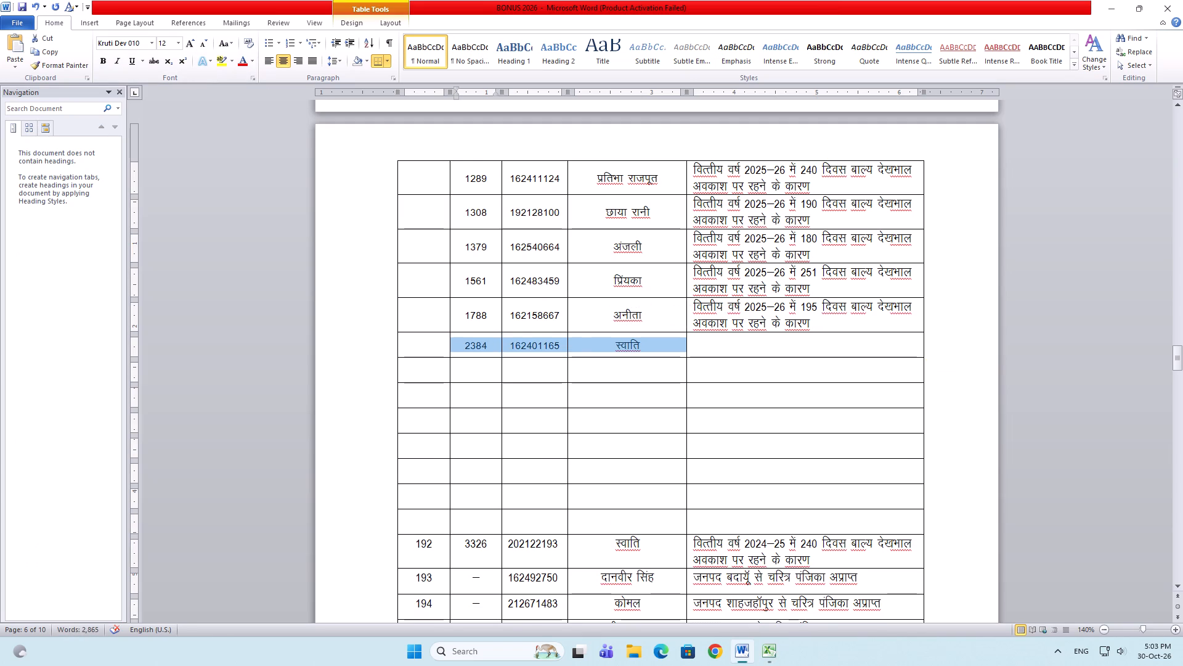
{"action": "left_click", "coordinate": [751, 343]}
{"action": "scroll", "coordinate": [751, 343], "scroll_direction": "up", "scroll_amount": 15}
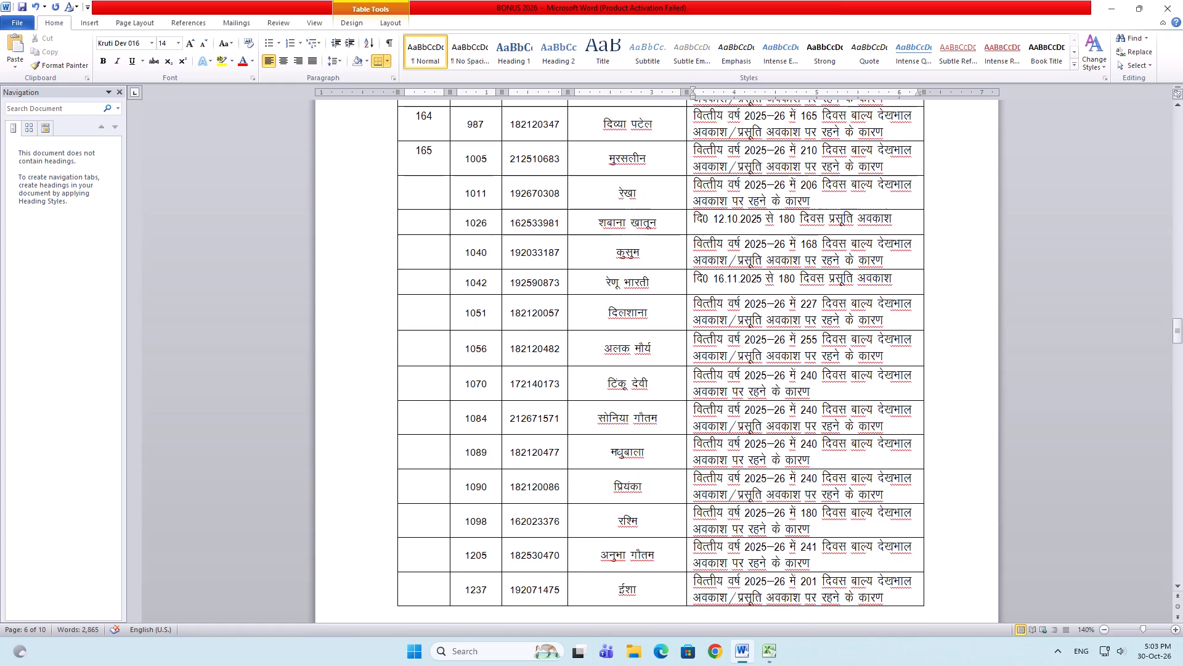
{"action": "scroll", "coordinate": [751, 343], "scroll_direction": "up", "scroll_amount": 11}
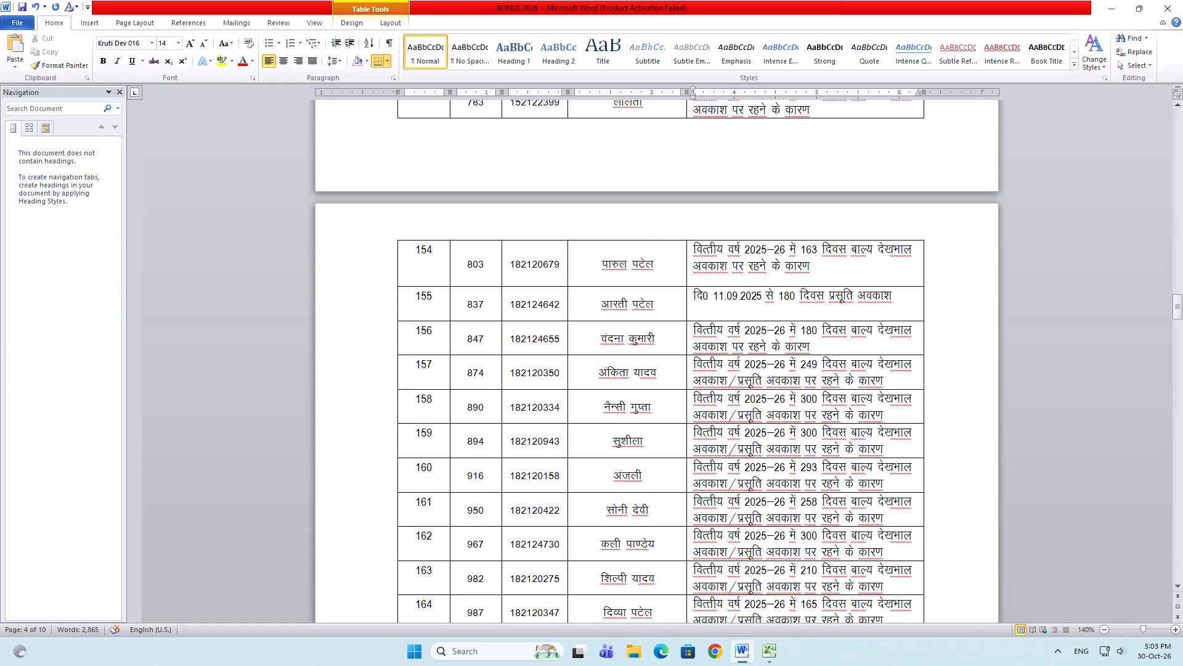
{"action": "left_click_drag", "start_coordinate": [903, 298], "coordinate": [693, 296]}
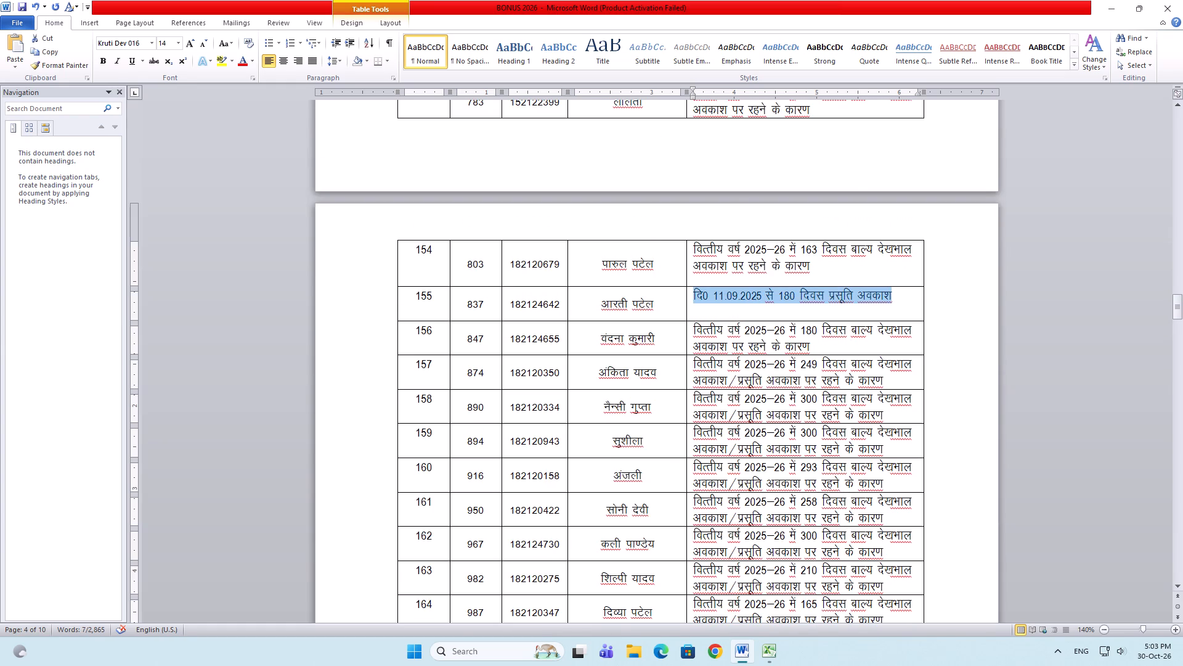
{"action": "key", "text": "ctrl+c"}
{"action": "key", "text": "ctrl+c"}
{"action": "scroll", "coordinate": [713, 356], "scroll_direction": "down", "scroll_amount": 20}
{"action": "scroll", "coordinate": [713, 356], "scroll_direction": "down", "scroll_amount": 6}
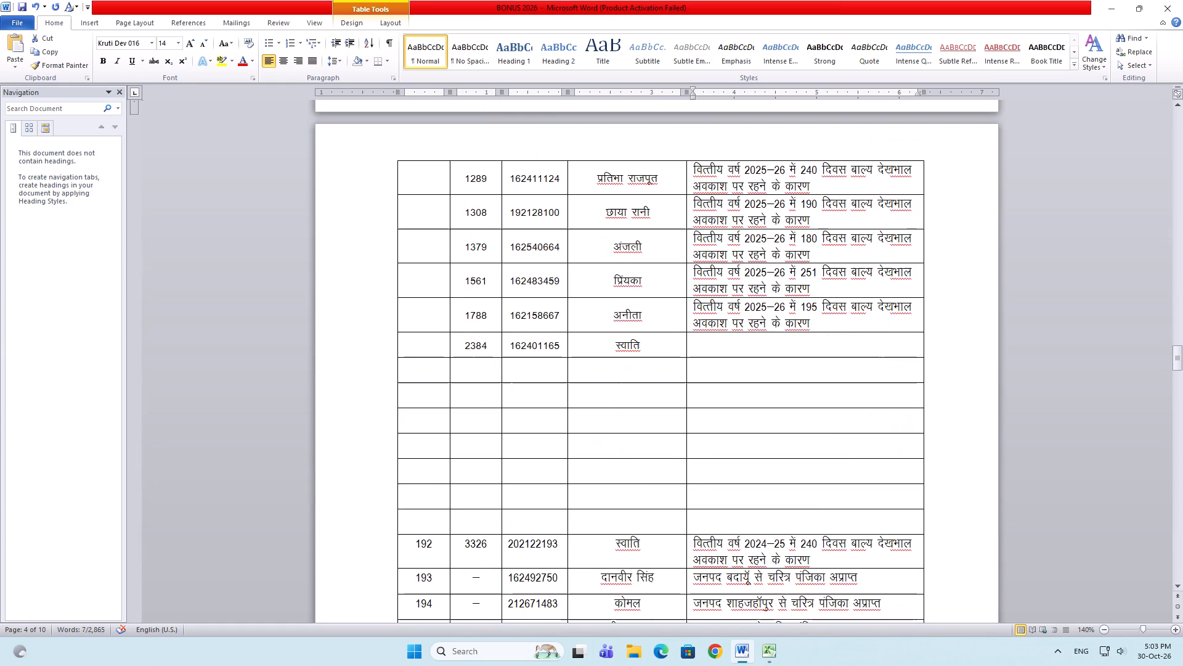
{"action": "left_click", "coordinate": [718, 341]}
{"action": "key", "text": "ctrl+v"}
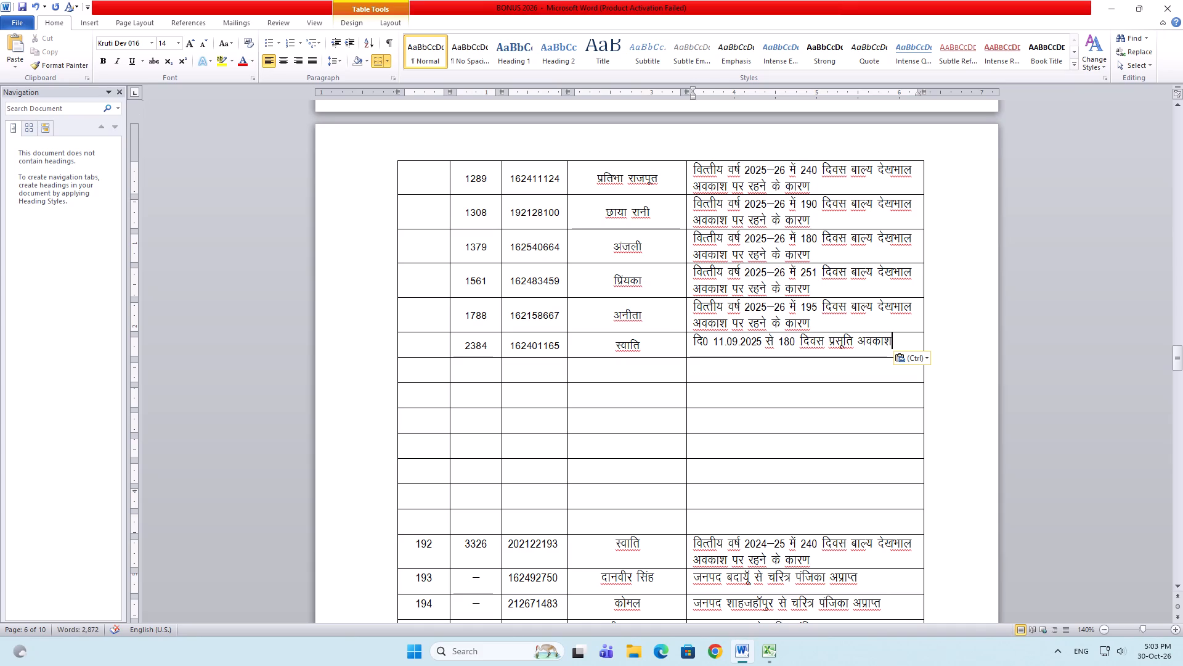
{"action": "left_click_drag", "start_coordinate": [717, 342], "coordinate": [753, 340]}
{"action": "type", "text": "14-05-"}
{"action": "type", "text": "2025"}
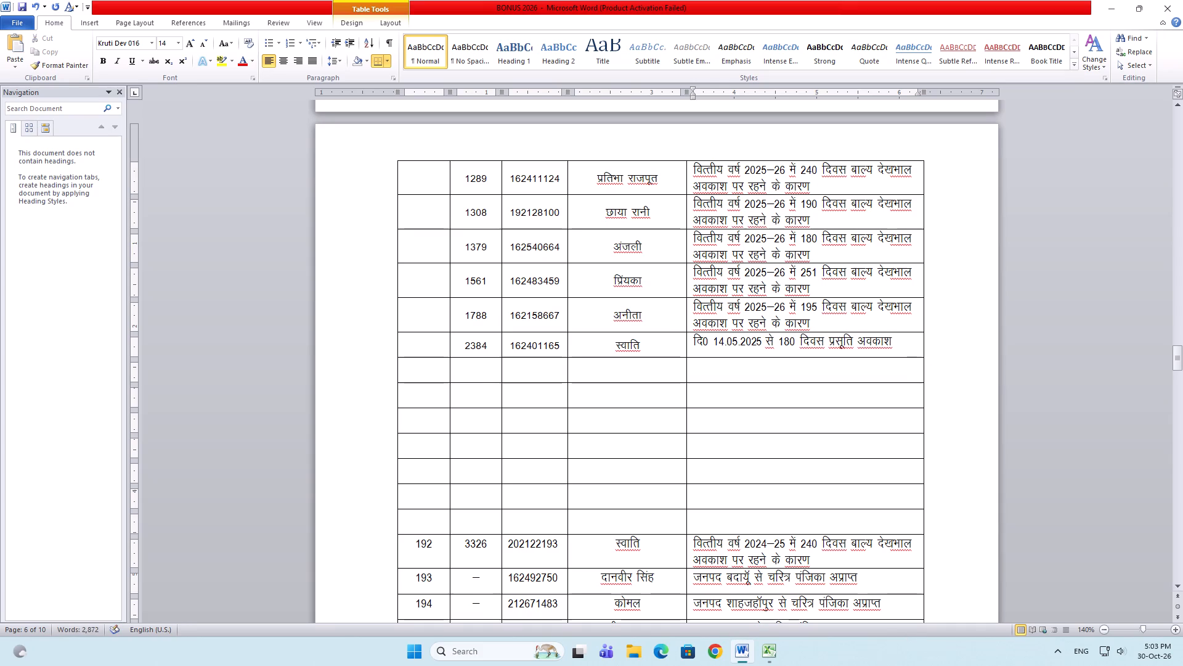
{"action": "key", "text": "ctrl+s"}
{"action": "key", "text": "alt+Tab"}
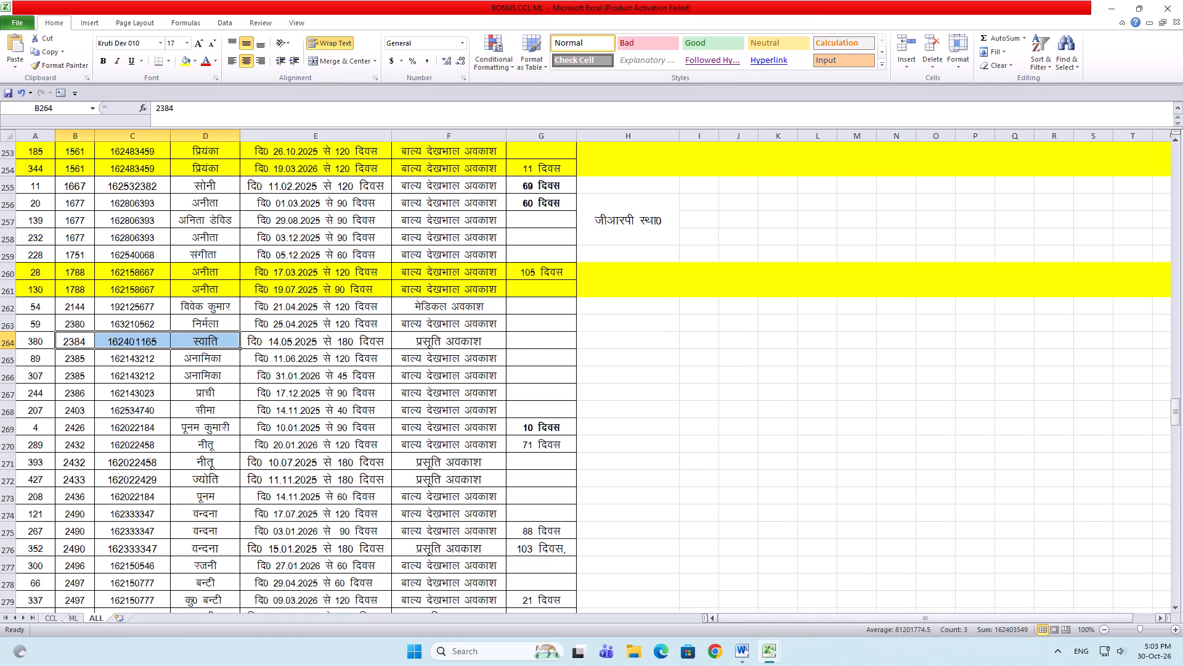
{"action": "left_click", "coordinate": [4, 343]}
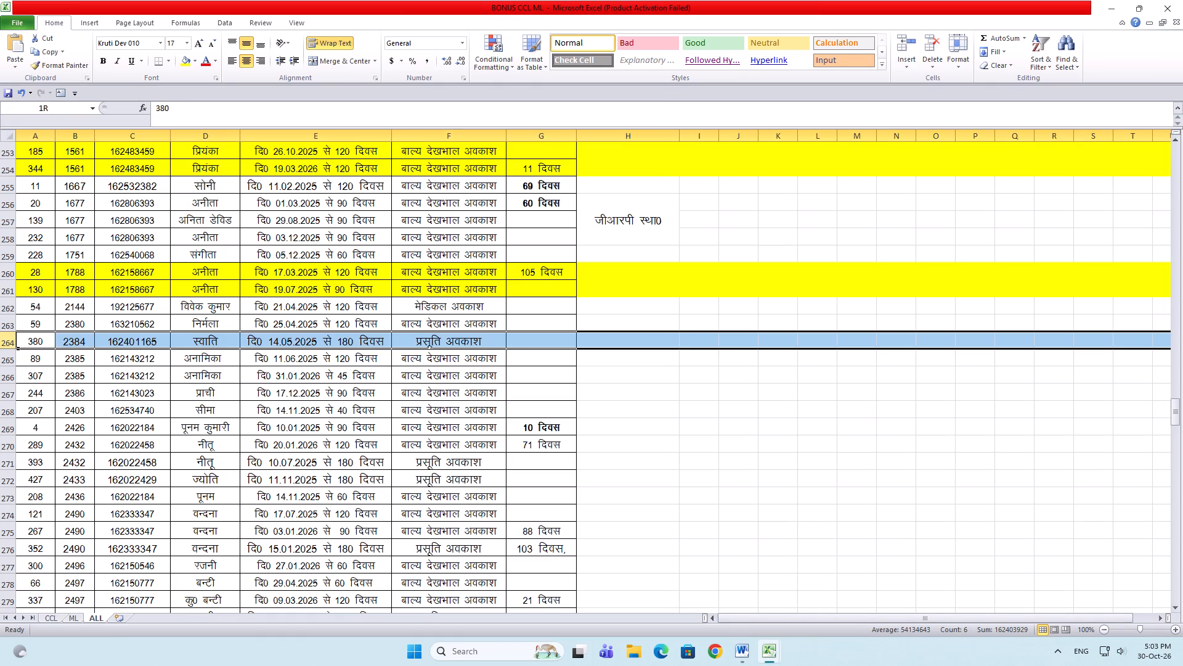
{"action": "left_click", "coordinate": [184, 59]}
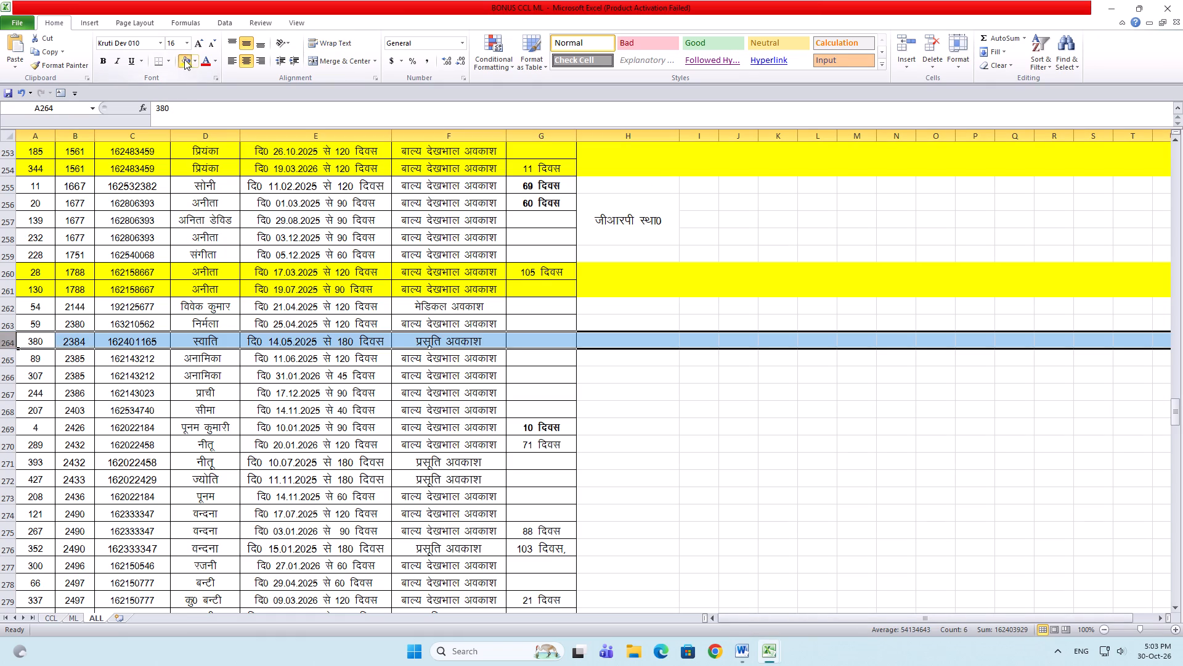
{"action": "left_click", "coordinate": [222, 348]}
{"action": "left_click", "coordinate": [217, 361]}
{"action": "key", "text": "ctrl+s"}
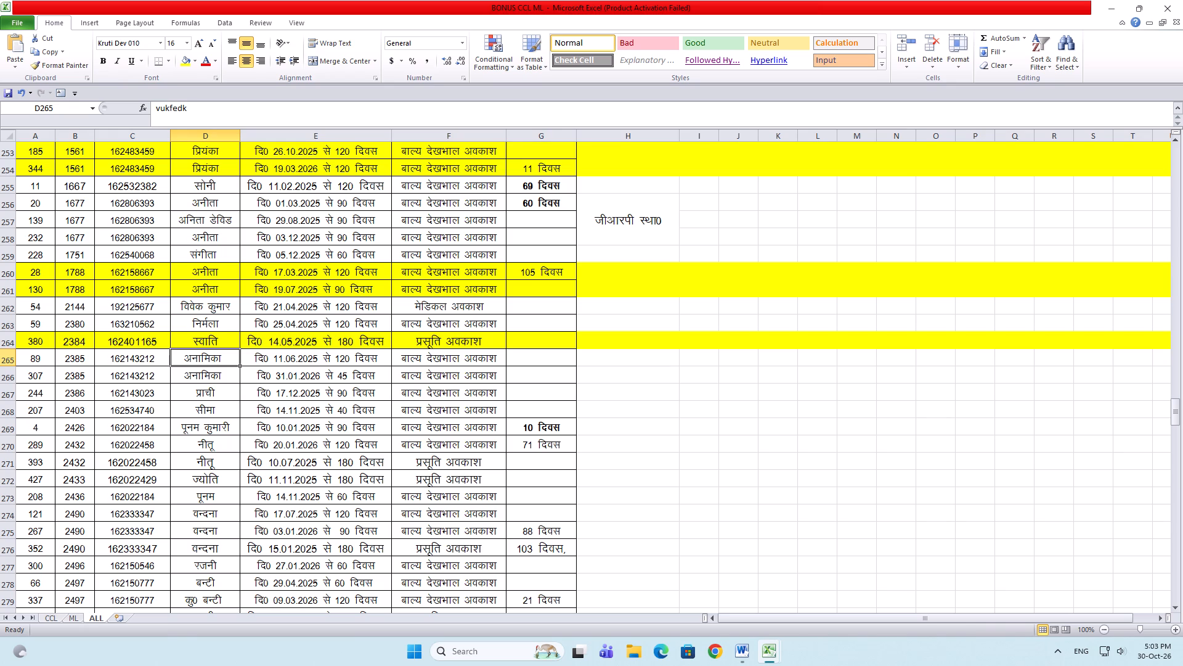
{"action": "left_click_drag", "start_coordinate": [1, 361], "coordinate": [3, 377]}
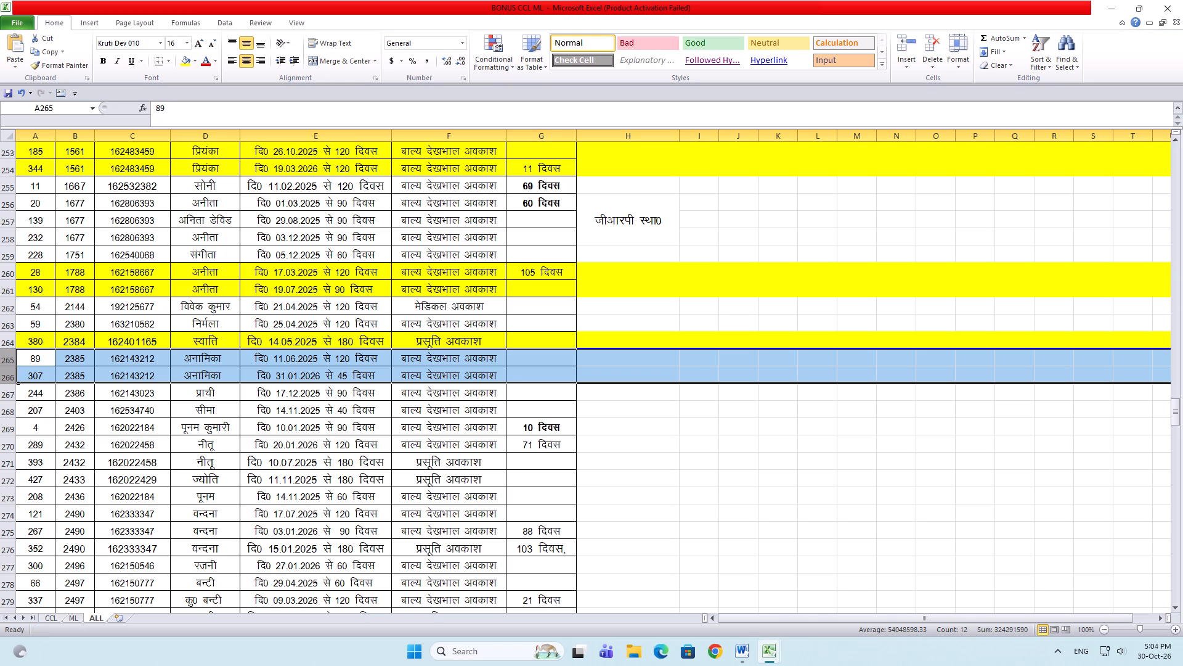
{"action": "left_click_drag", "start_coordinate": [80, 355], "coordinate": [197, 355]}
{"action": "key", "text": "ctrl+c"}
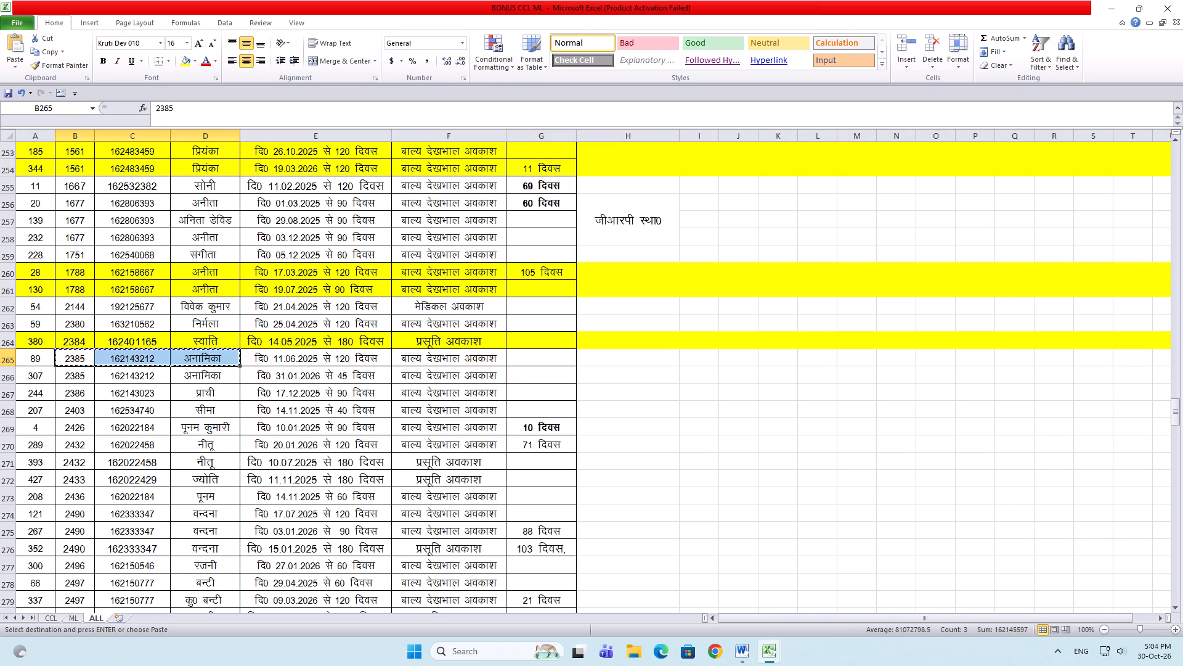
{"action": "key", "text": "ctrl+c"}
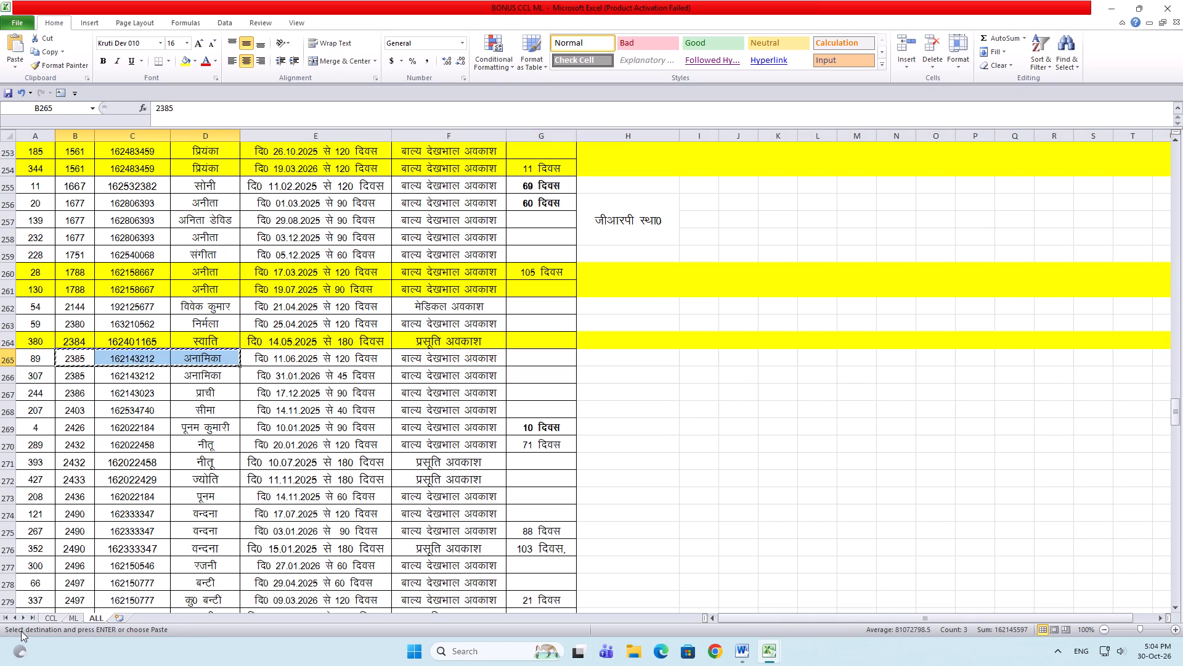
{"action": "left_click_drag", "start_coordinate": [9, 357], "coordinate": [8, 370]}
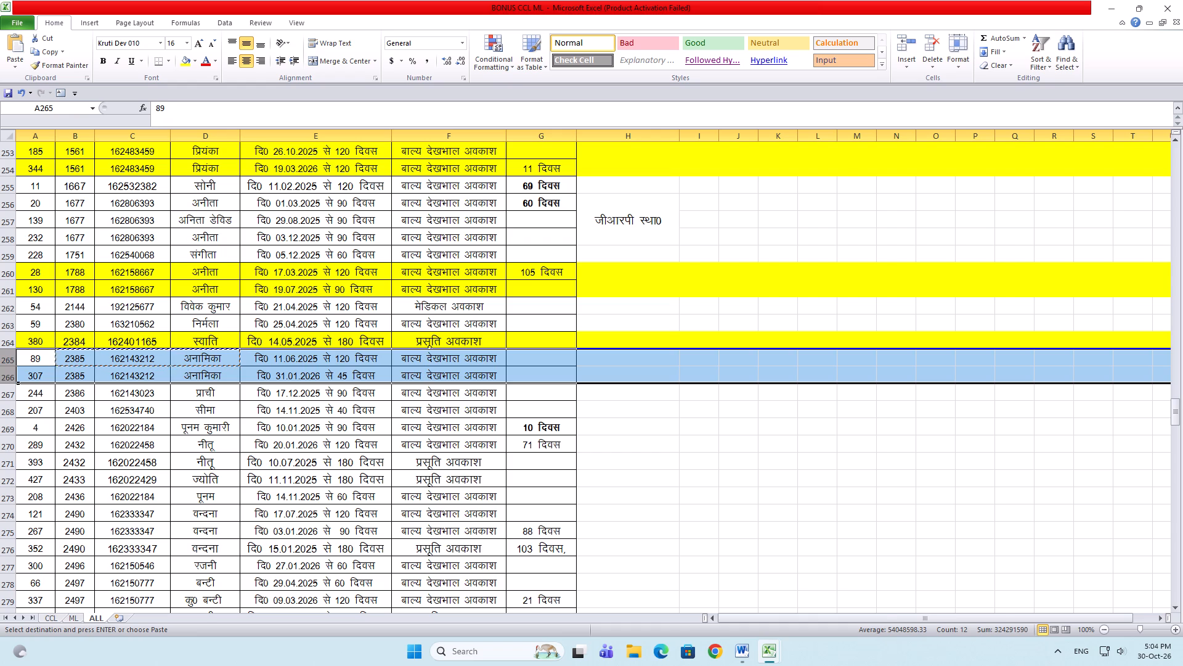
{"action": "left_click_drag", "start_coordinate": [75, 358], "coordinate": [184, 355]}
{"action": "key", "text": "ctrl+c"}
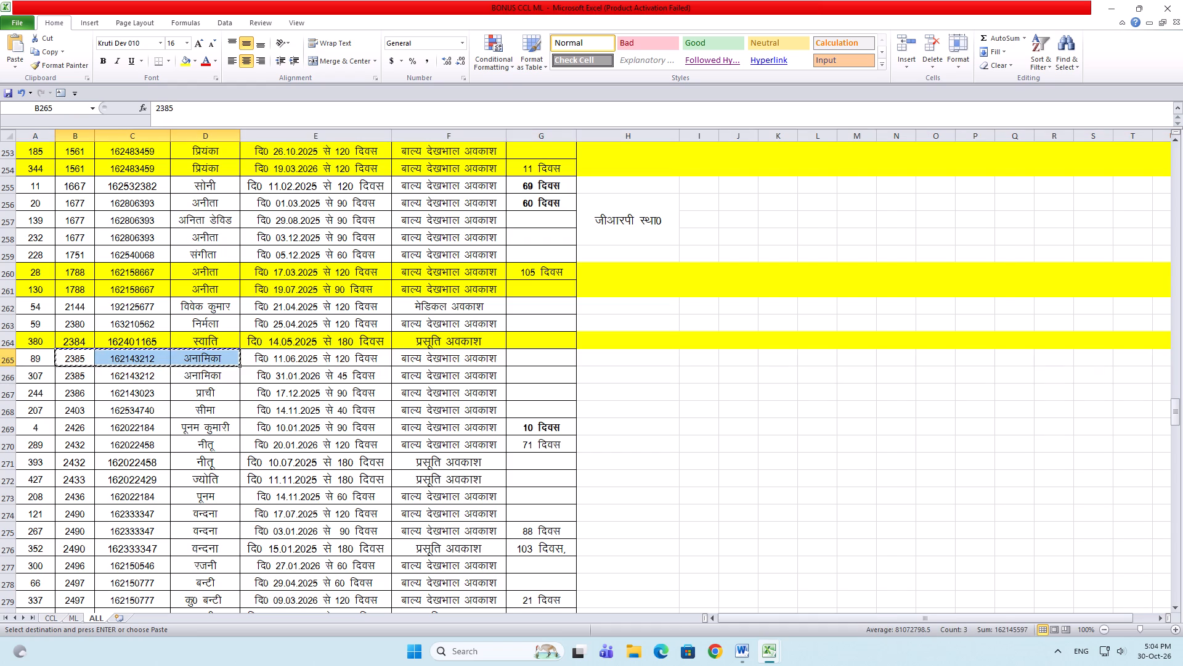
{"action": "key", "text": "alt+Tab"}
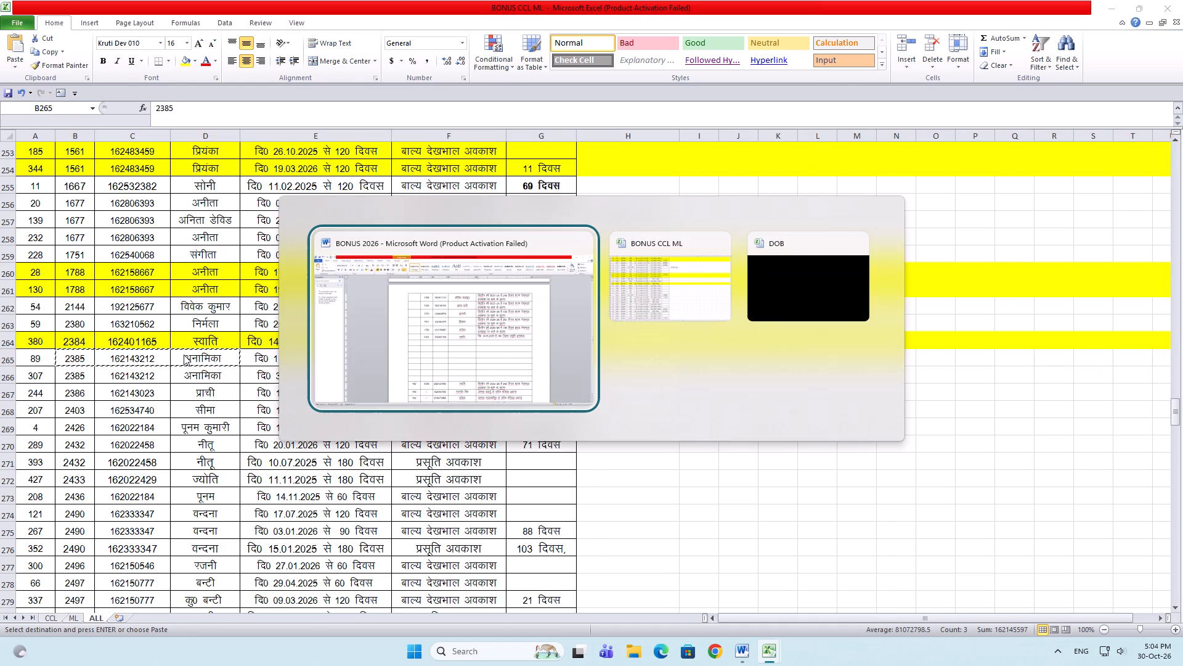
{"action": "left_click_drag", "start_coordinate": [477, 367], "coordinate": [676, 378]}
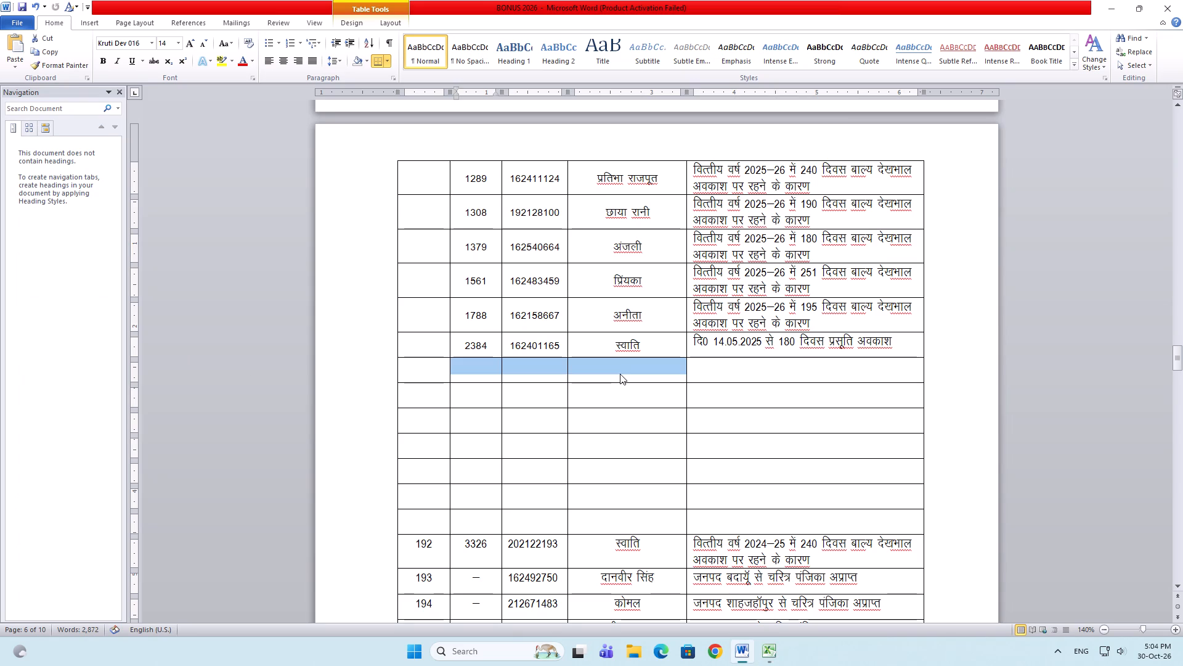
{"action": "key", "text": "ctrl+v"}
{"action": "double_click", "coordinate": [205, 41]}
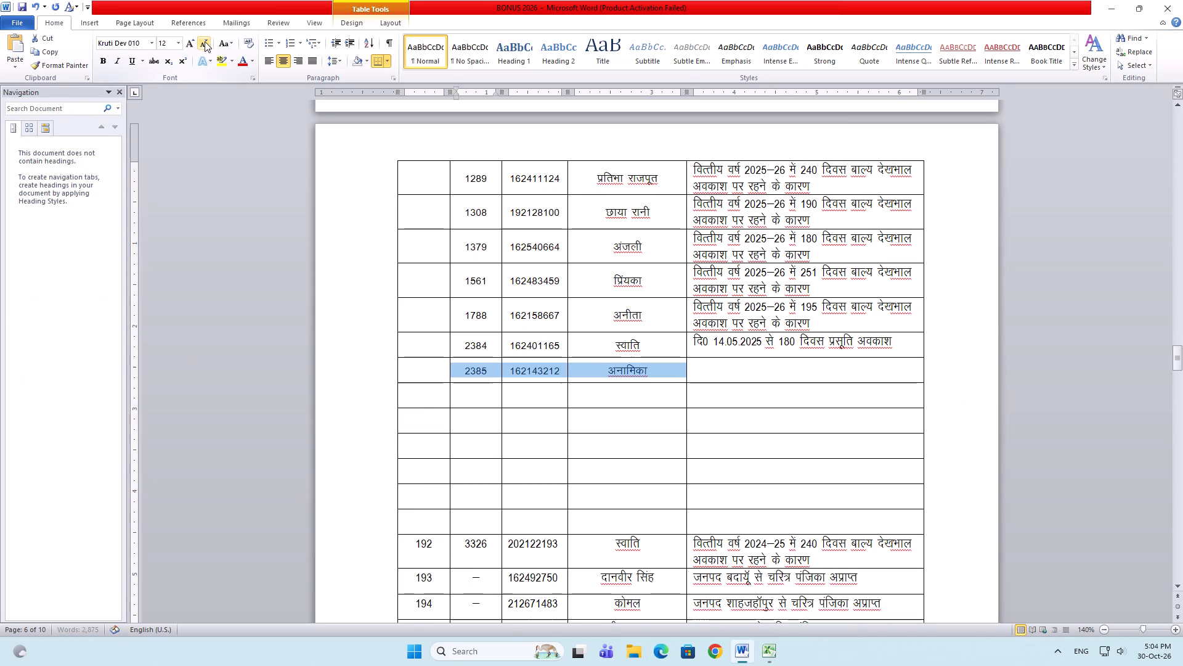
{"action": "left_click_drag", "start_coordinate": [845, 318], "coordinate": [688, 303]}
{"action": "key", "text": "ctrl+c"}
{"action": "left_click", "coordinate": [716, 371]}
{"action": "key", "text": "ctrl+v"}
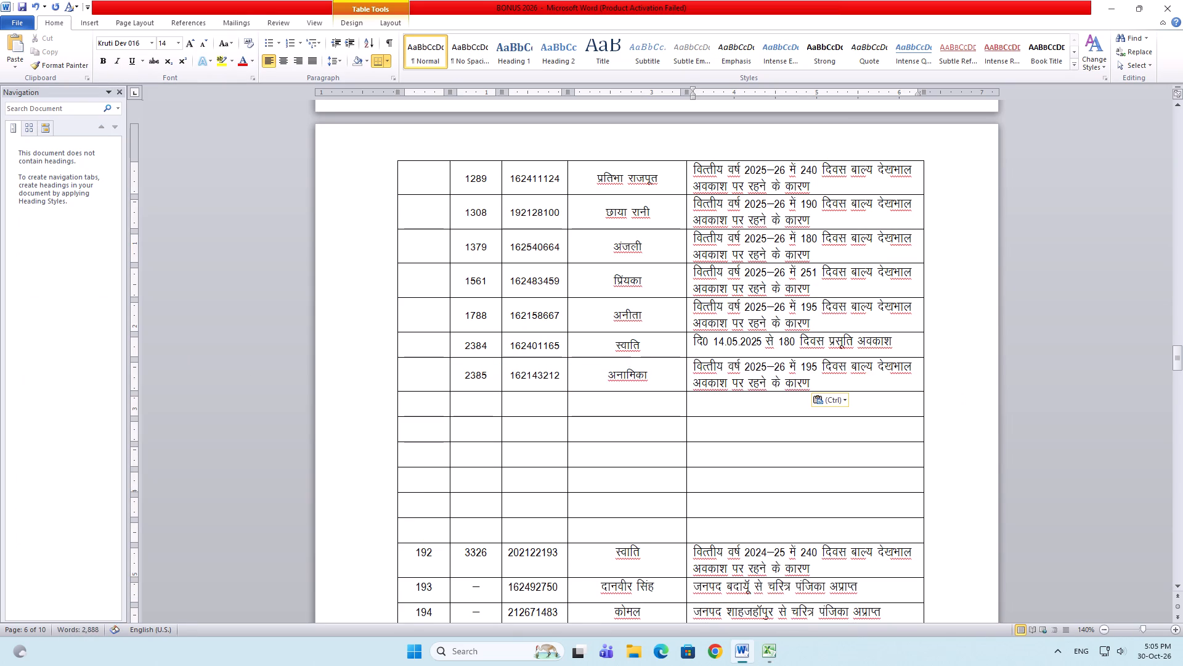
{"action": "left_click", "coordinate": [809, 364]}
{"action": "key", "text": "Delete"}
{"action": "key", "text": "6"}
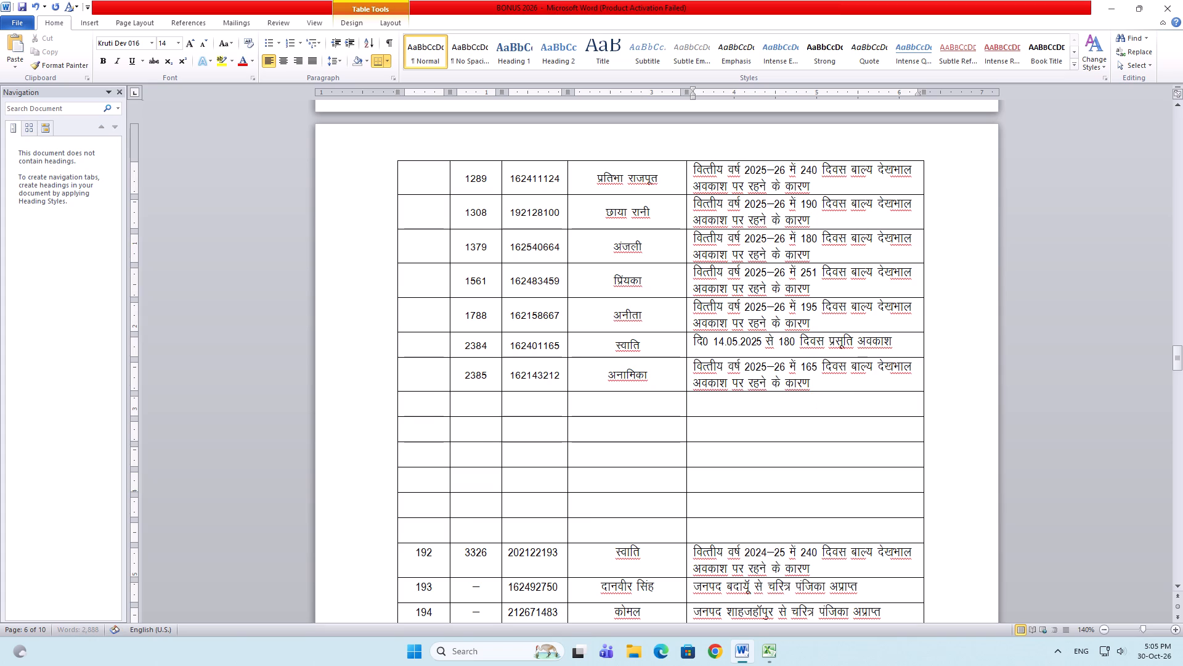
{"action": "key", "text": "ctrl+s"}
{"action": "key", "text": "alt+Tab"}
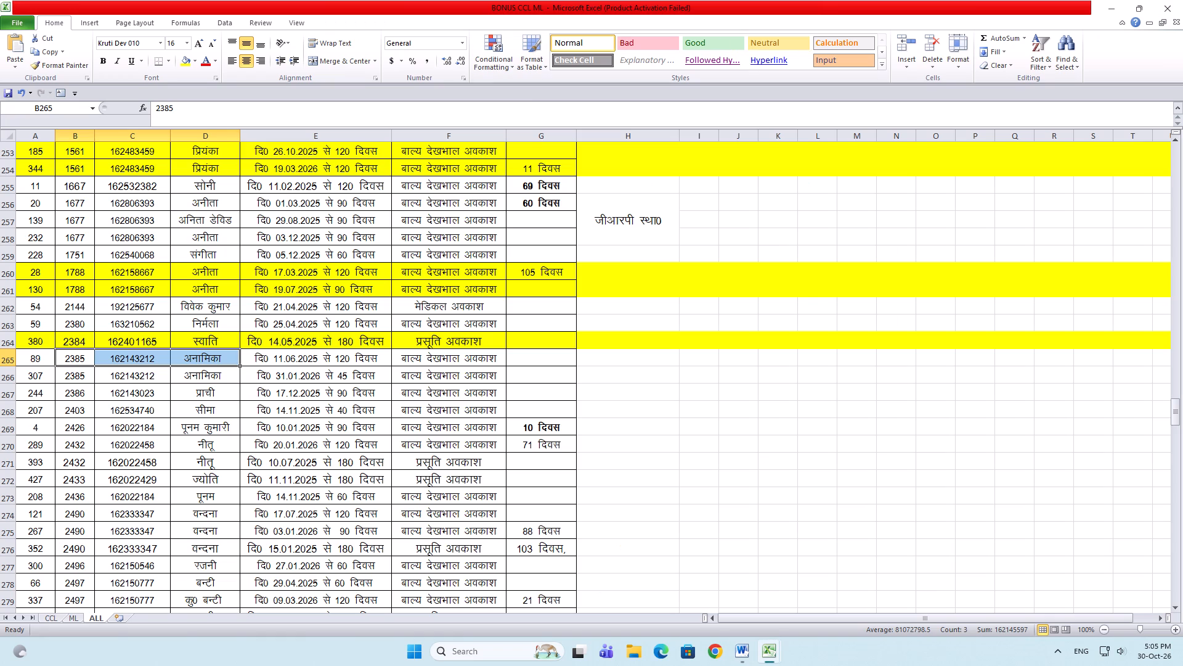
{"action": "left_click_drag", "start_coordinate": [11, 359], "coordinate": [11, 368]}
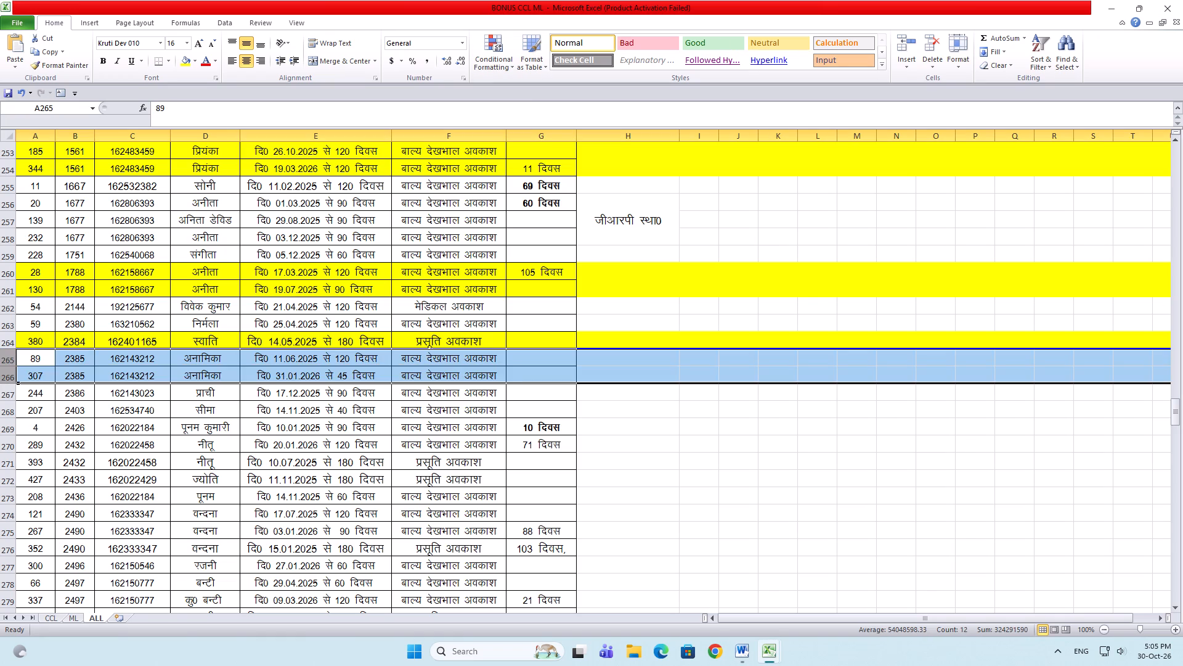
{"action": "left_click", "coordinate": [183, 60]}
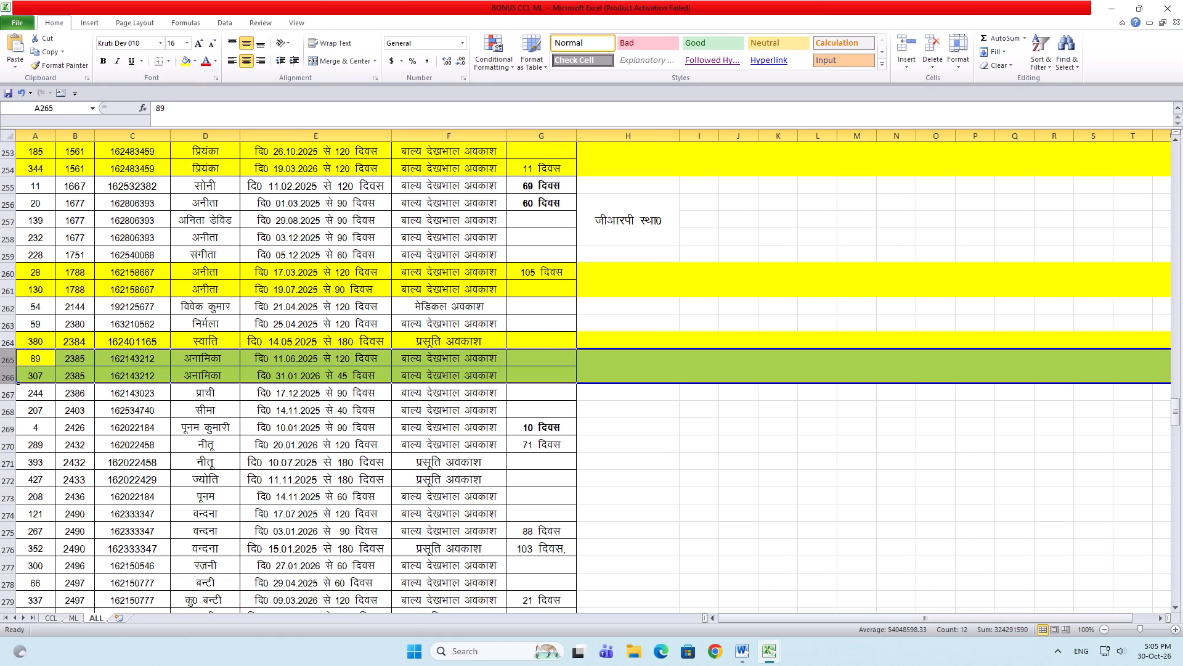
{"action": "left_click", "coordinate": [8, 395]}
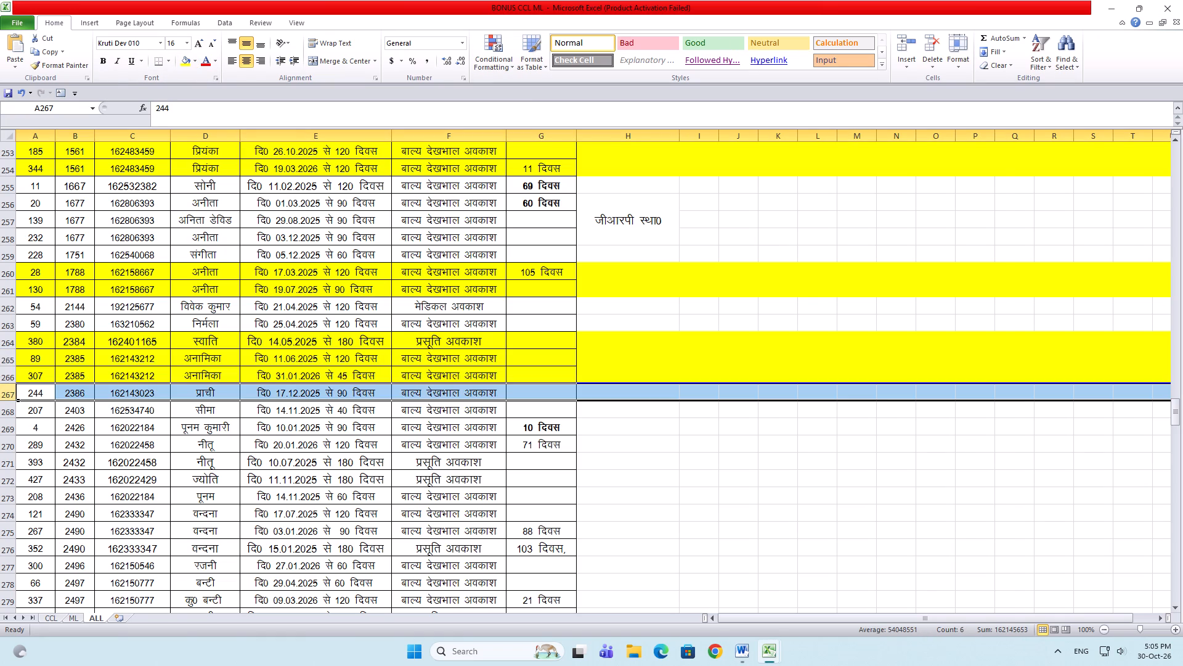
{"action": "left_click", "coordinate": [2, 407]}
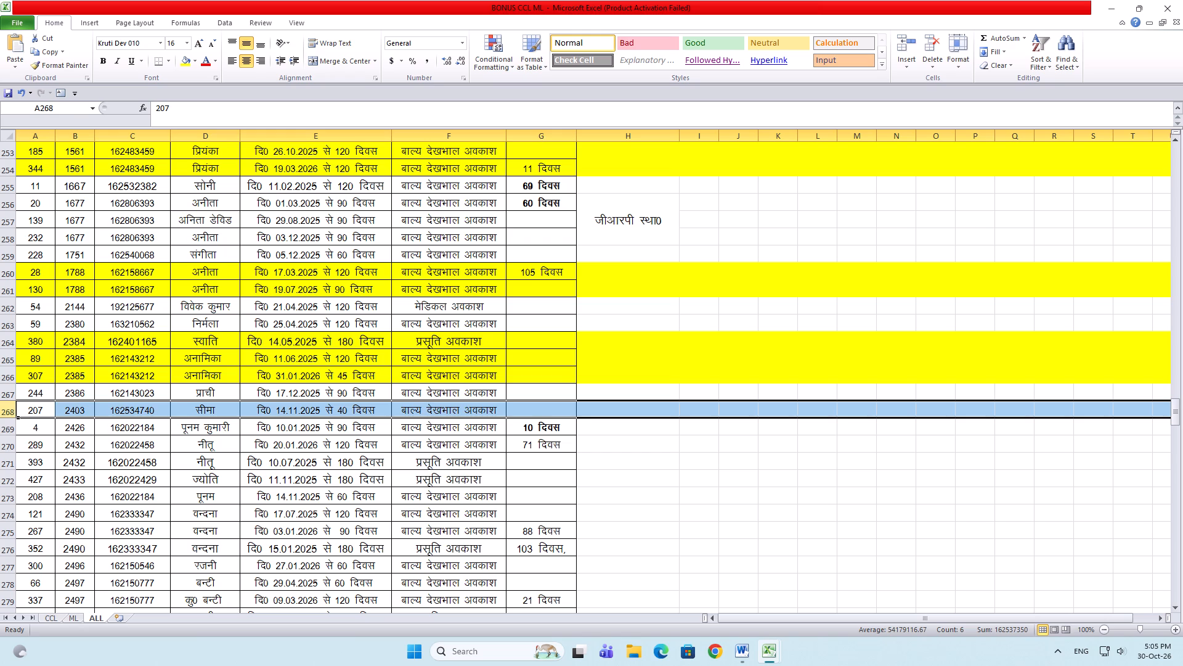
{"action": "left_click", "coordinate": [2, 421]}
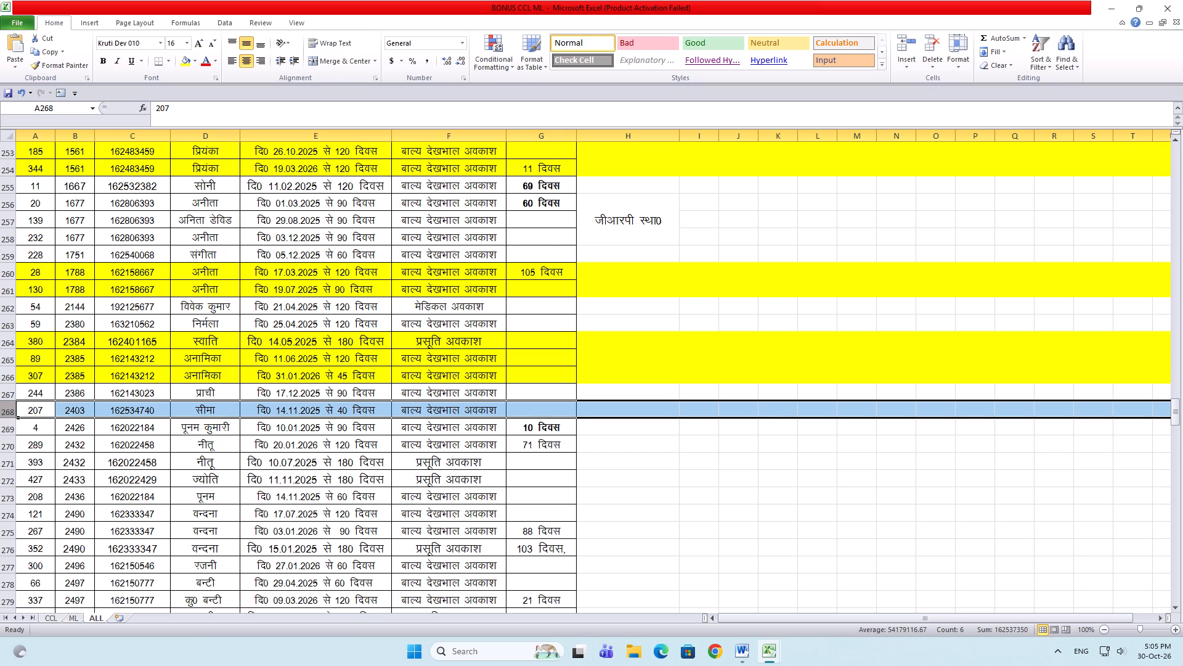
{"action": "left_click", "coordinate": [3, 429]}
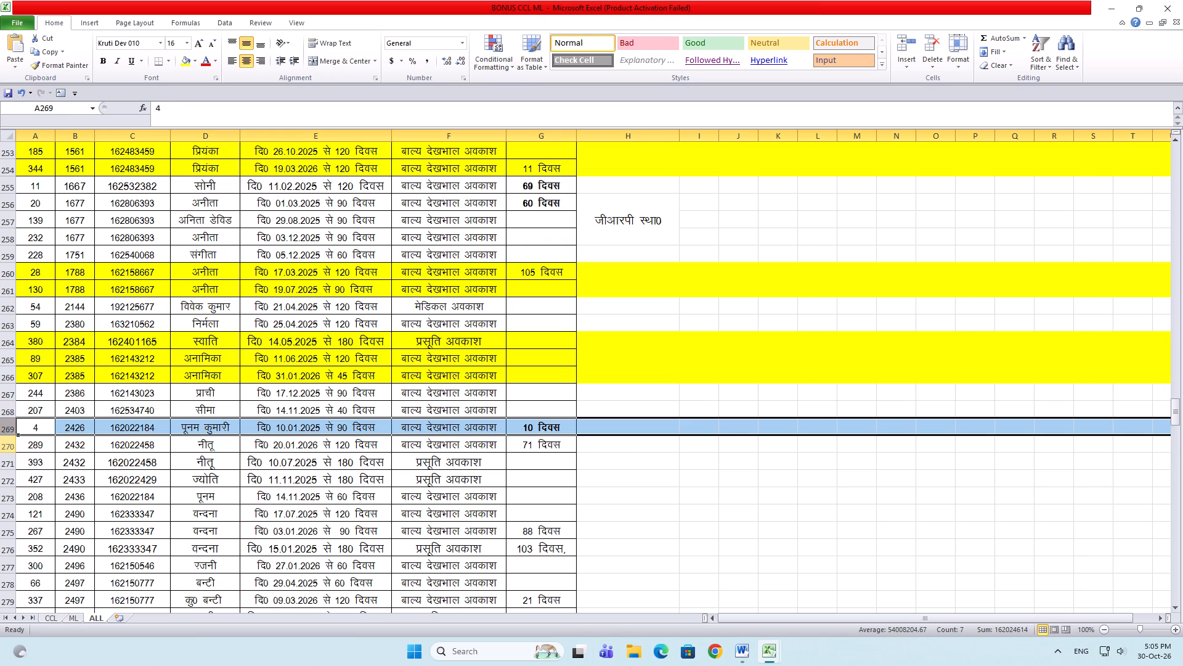
{"action": "left_click", "coordinate": [8, 448]}
{"action": "left_click_drag", "start_coordinate": [8, 448], "coordinate": [9, 459]}
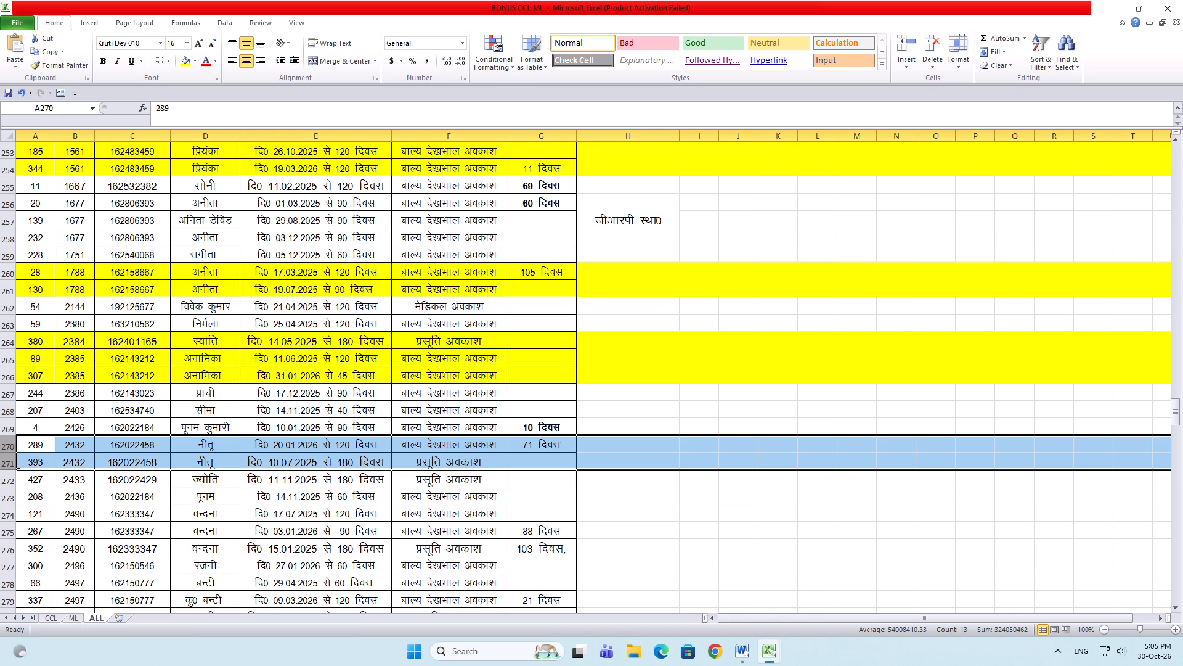
{"action": "left_click_drag", "start_coordinate": [68, 446], "coordinate": [220, 445]}
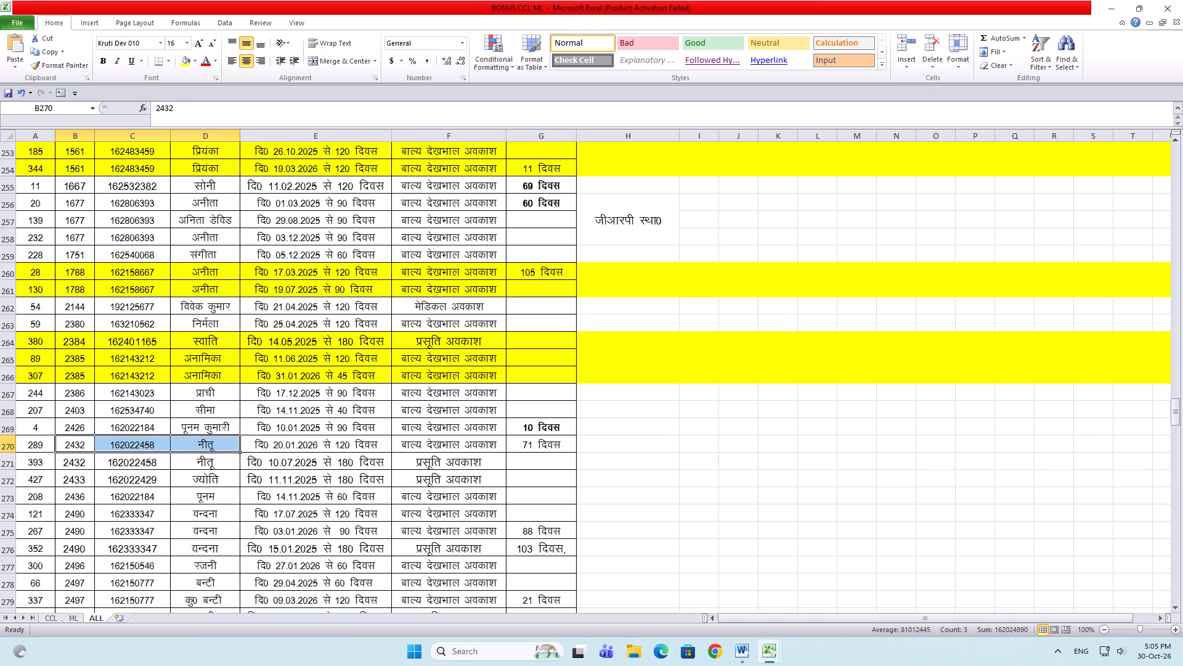
{"action": "key", "text": "ctrl+c"}
{"action": "key", "text": "alt+Tab"}
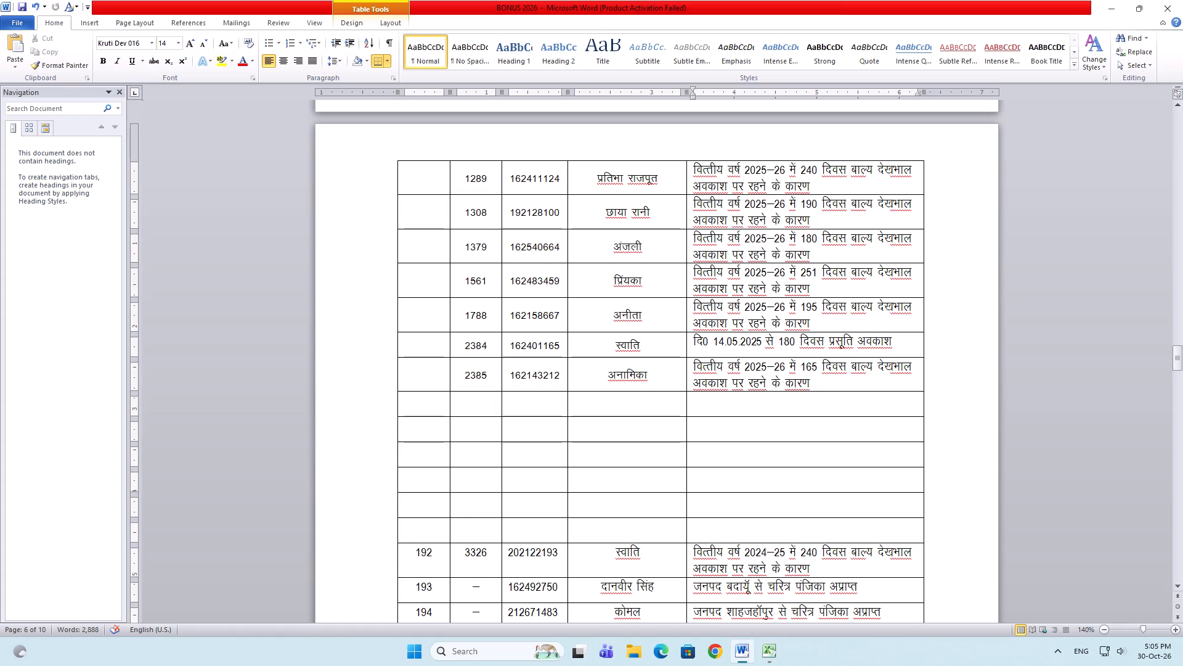
{"action": "left_click_drag", "start_coordinate": [461, 400], "coordinate": [594, 397]}
{"action": "key", "text": "ctrl+v"}
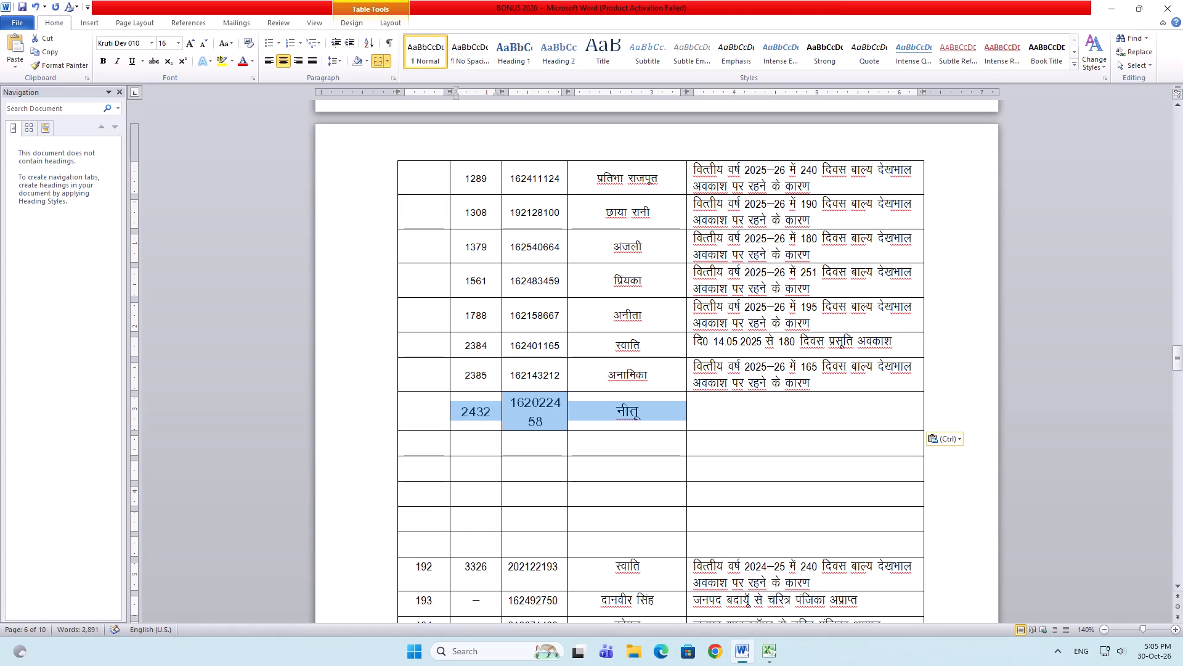
{"action": "double_click", "coordinate": [205, 43]}
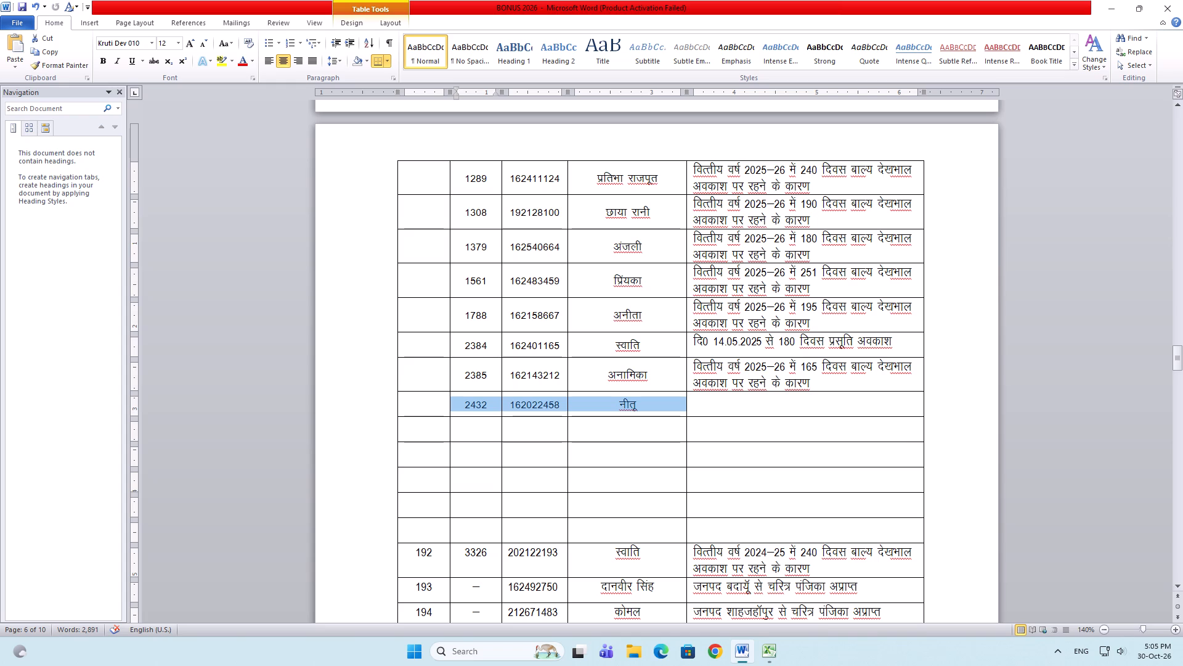
{"action": "scroll", "coordinate": [817, 387], "scroll_direction": "up", "scroll_amount": 7}
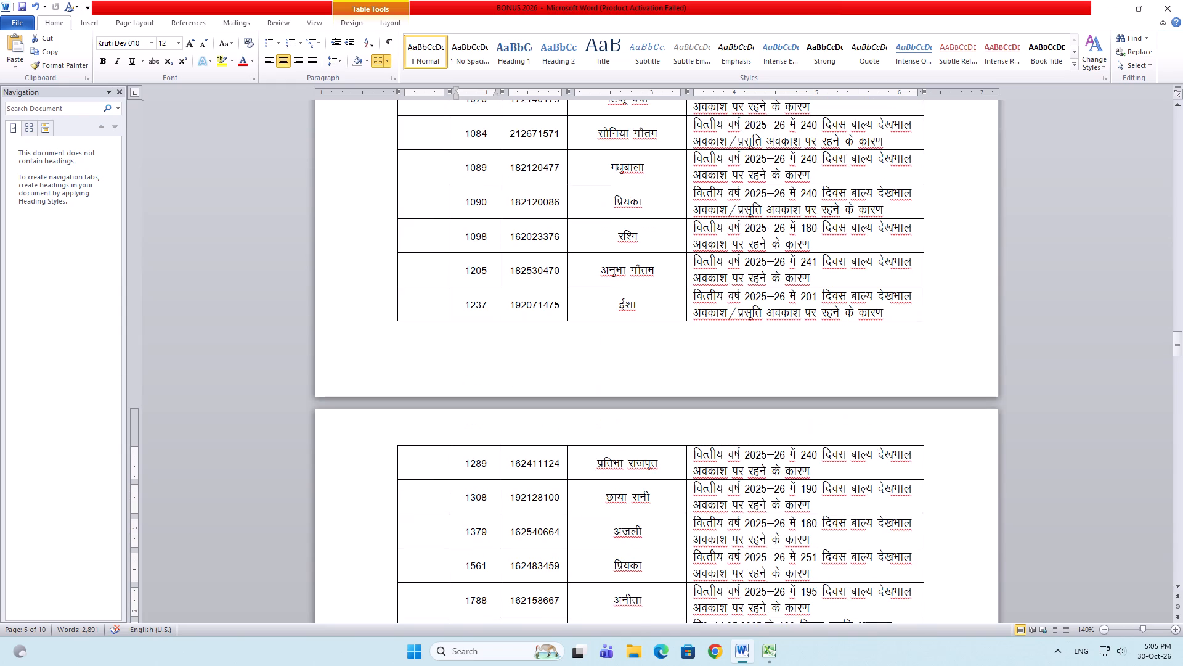
{"action": "left_click_drag", "start_coordinate": [890, 309], "coordinate": [704, 292]}
{"action": "key", "text": "ctrl+c"}
{"action": "scroll", "coordinate": [702, 292], "scroll_direction": "down", "scroll_amount": 8}
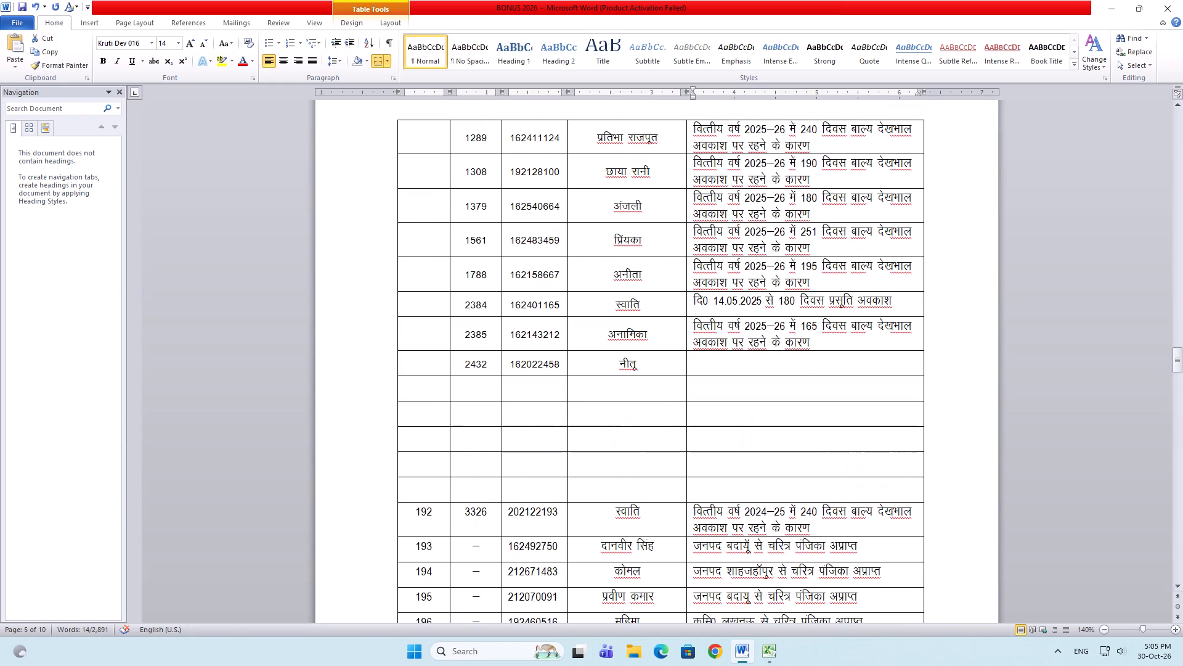
{"action": "left_click", "coordinate": [720, 355]}
{"action": "key", "text": "ctrl+v"}
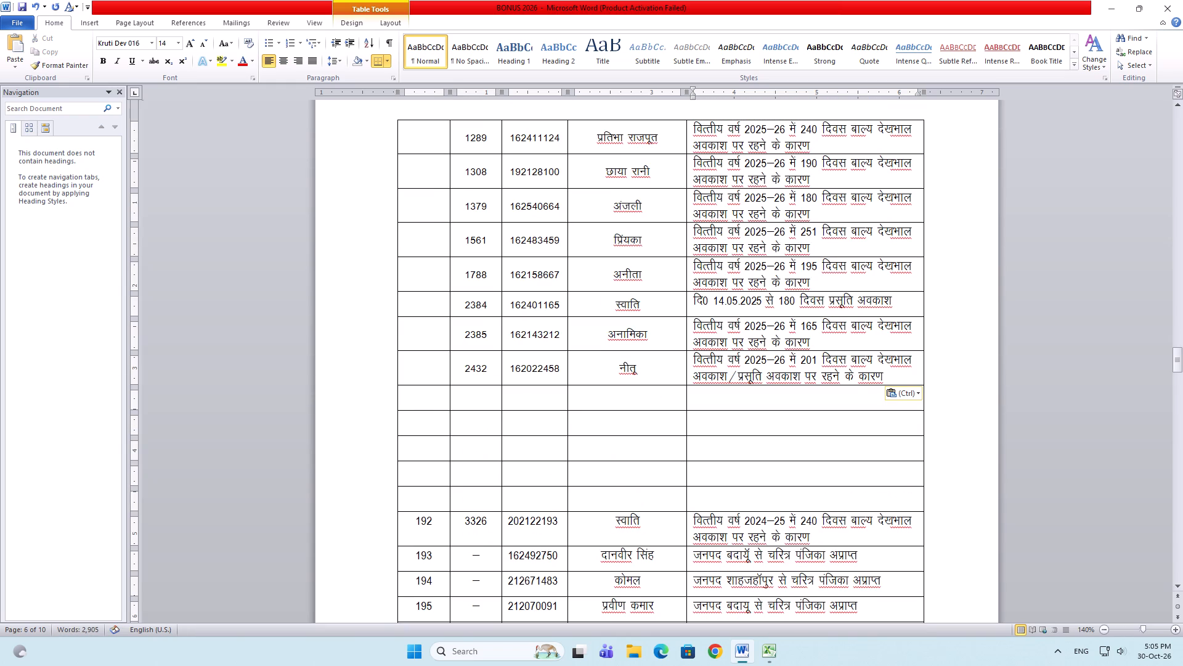
{"action": "left_click", "coordinate": [802, 356]}
{"action": "key", "text": "Delete"}
{"action": "key", "text": "Delete"}
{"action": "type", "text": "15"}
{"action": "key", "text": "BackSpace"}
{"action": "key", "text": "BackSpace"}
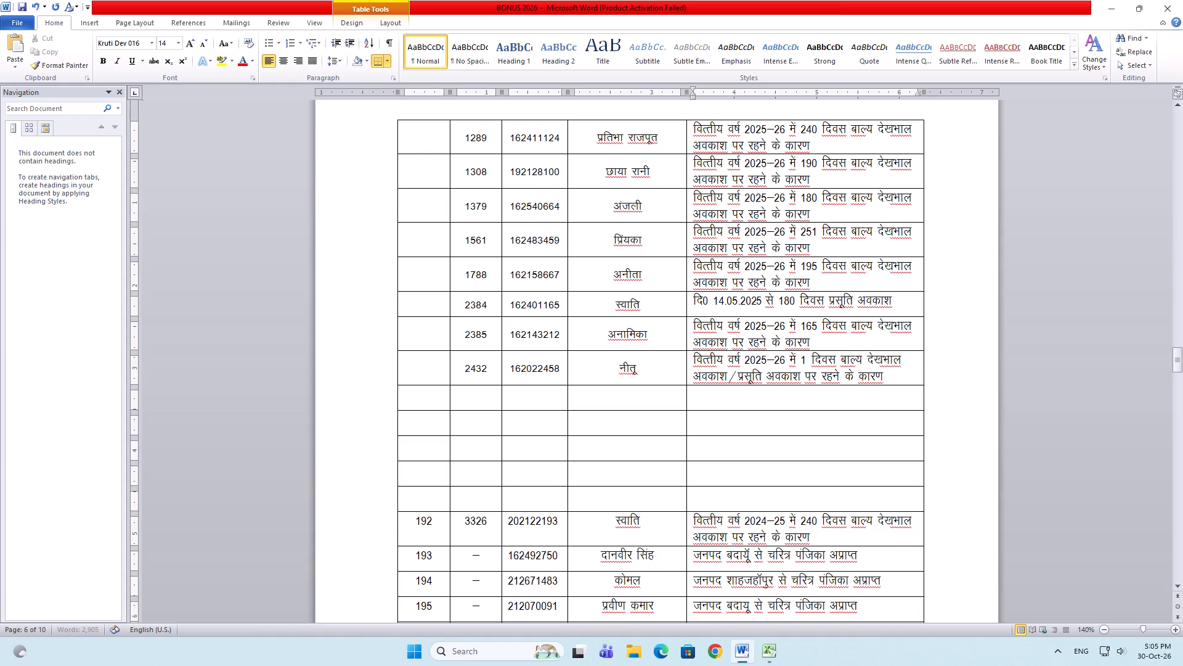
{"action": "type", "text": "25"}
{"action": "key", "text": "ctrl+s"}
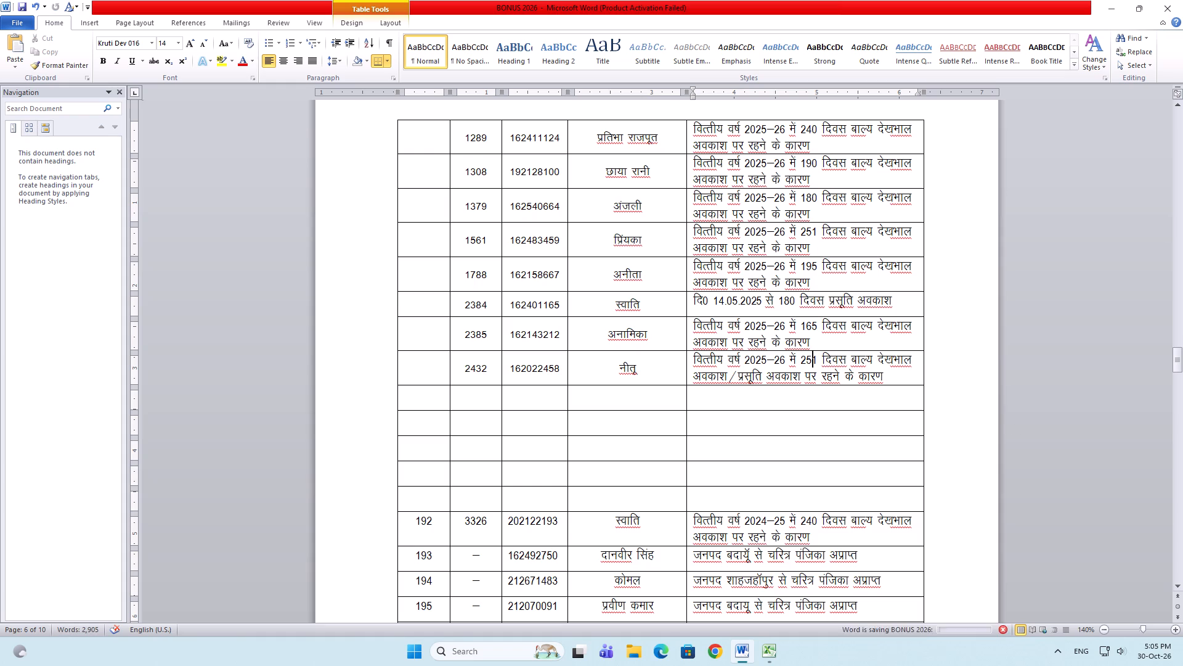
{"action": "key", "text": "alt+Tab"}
{"action": "scroll", "coordinate": [74, 384], "scroll_direction": "down", "scroll_amount": 3}
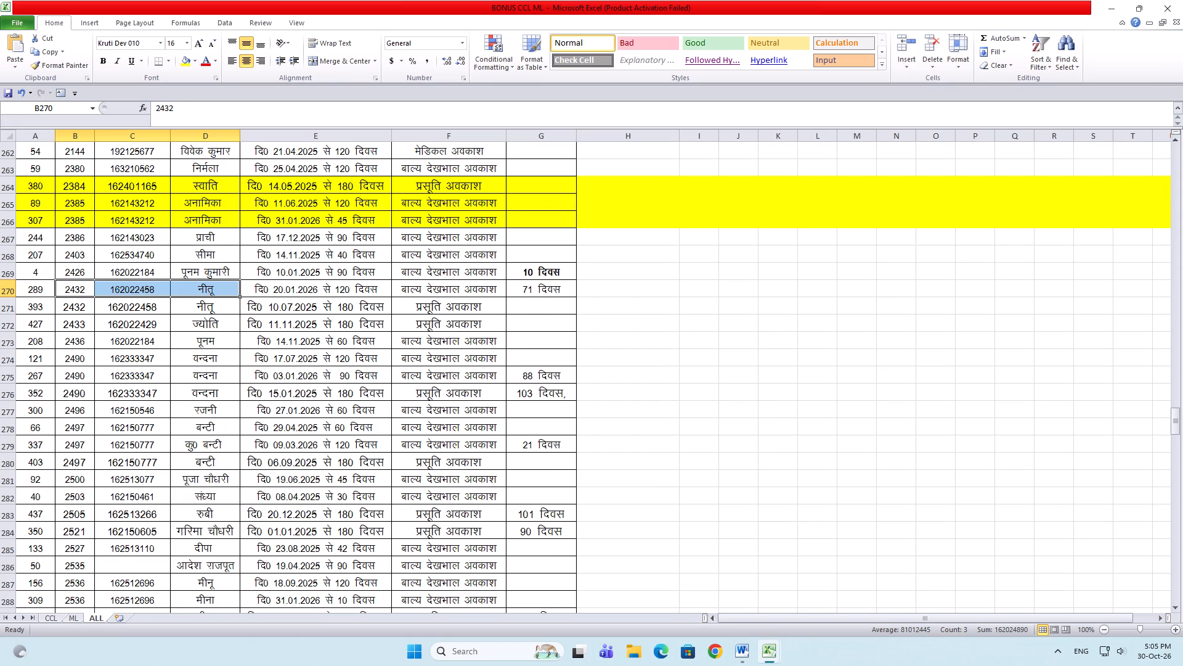
{"action": "left_click_drag", "start_coordinate": [6, 289], "coordinate": [4, 301]}
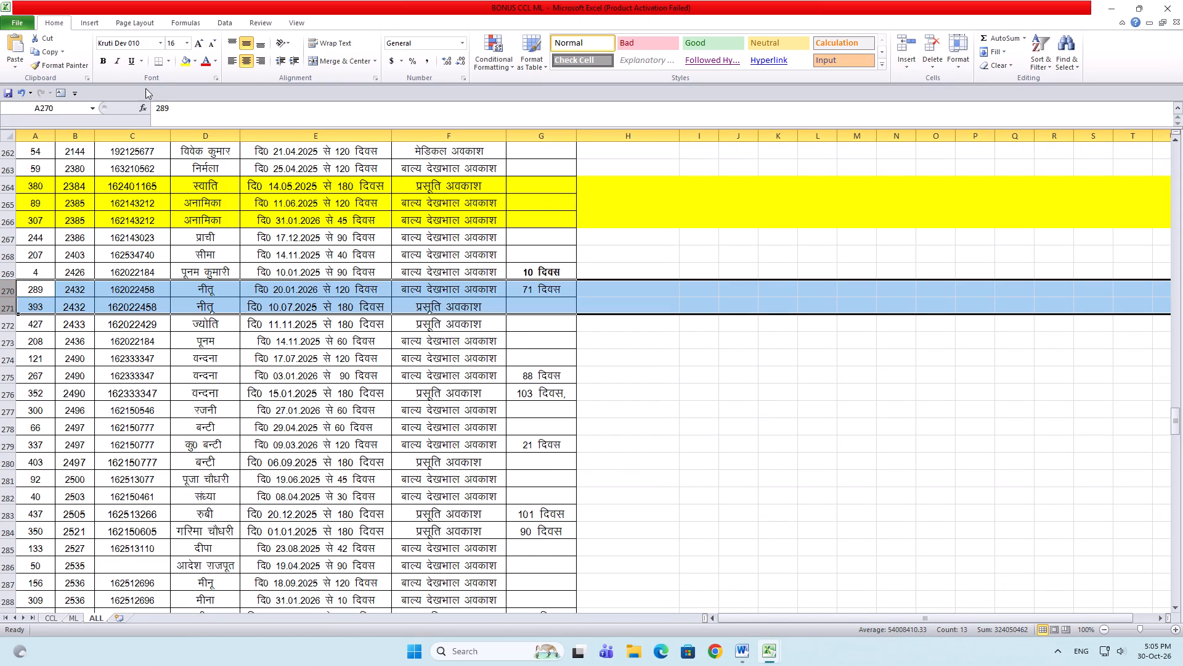
{"action": "left_click", "coordinate": [182, 60]}
{"action": "left_click", "coordinate": [164, 297]}
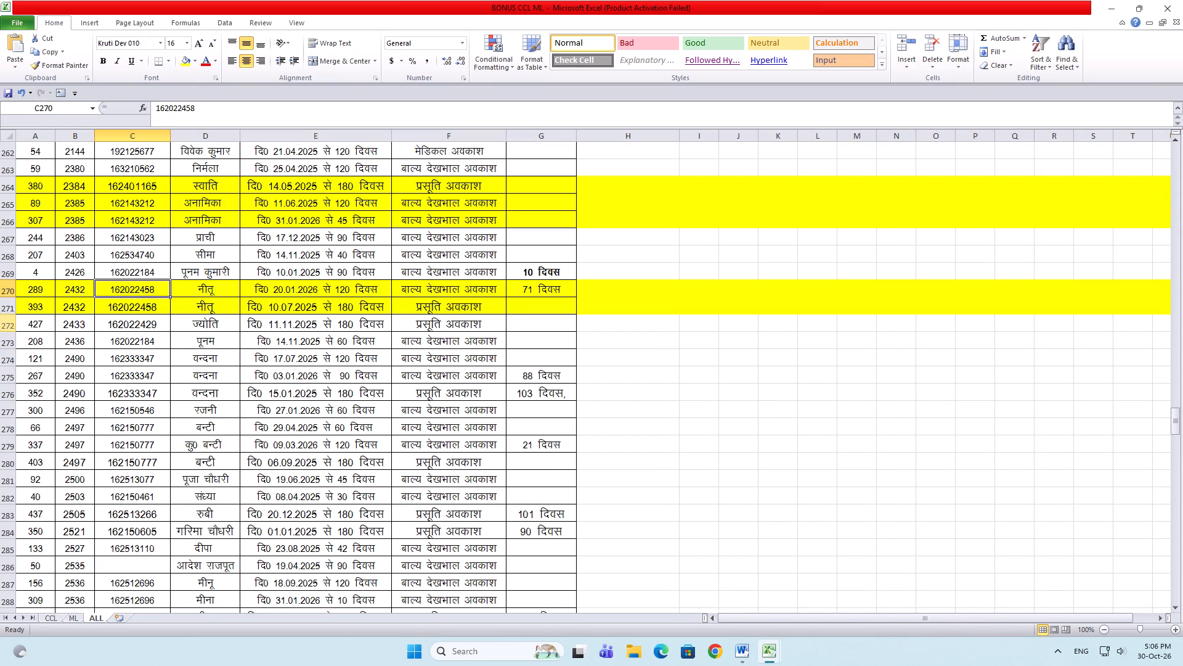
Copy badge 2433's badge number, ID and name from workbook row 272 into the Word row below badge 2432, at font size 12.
{"action": "left_click", "coordinate": [4, 321]}
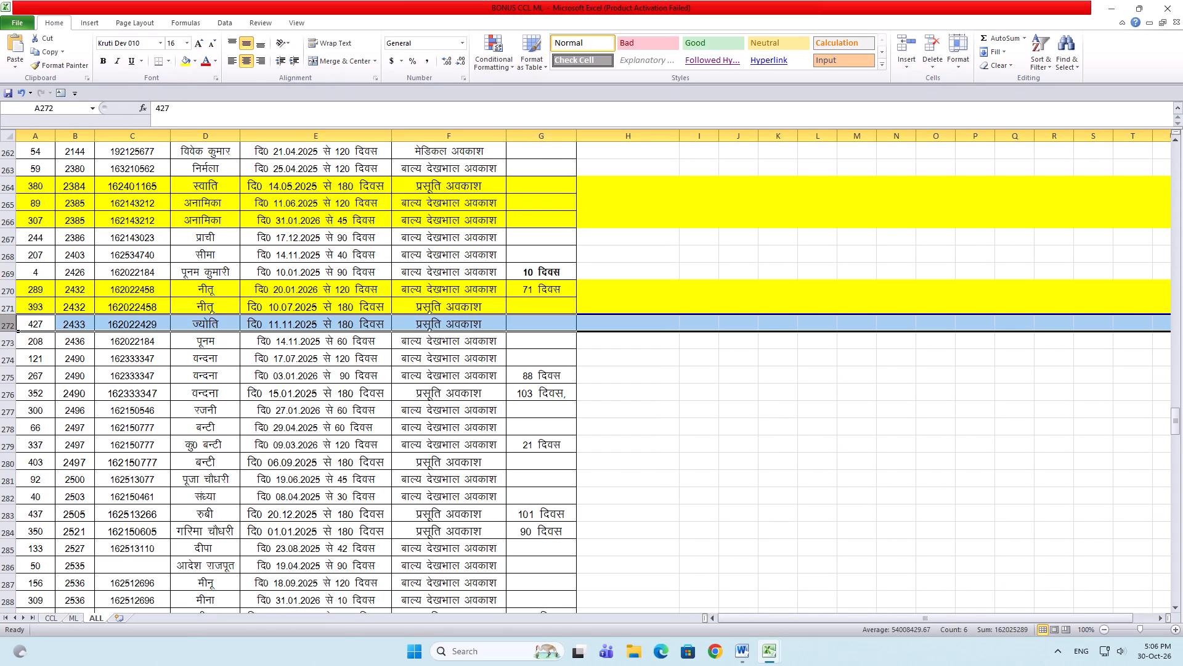
{"action": "left_click_drag", "start_coordinate": [78, 322], "coordinate": [181, 326]}
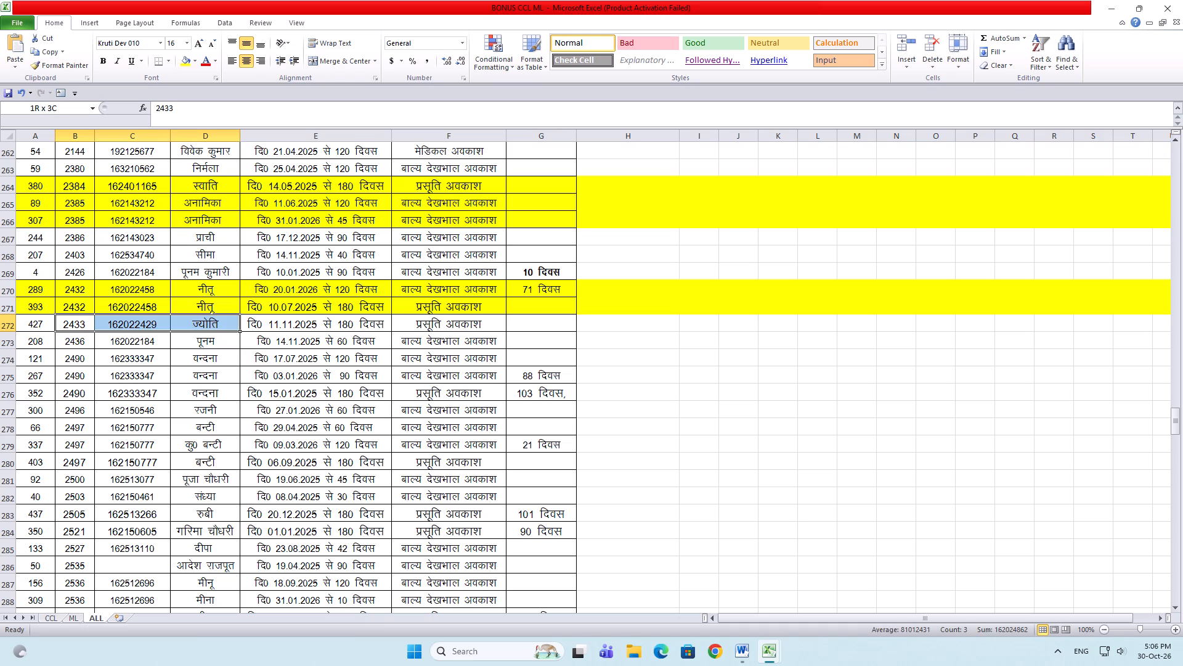
{"action": "left_click_drag", "start_coordinate": [181, 326], "coordinate": [185, 326]}
{"action": "key", "text": "ctrl+c"}
{"action": "key", "text": "alt+Tab"}
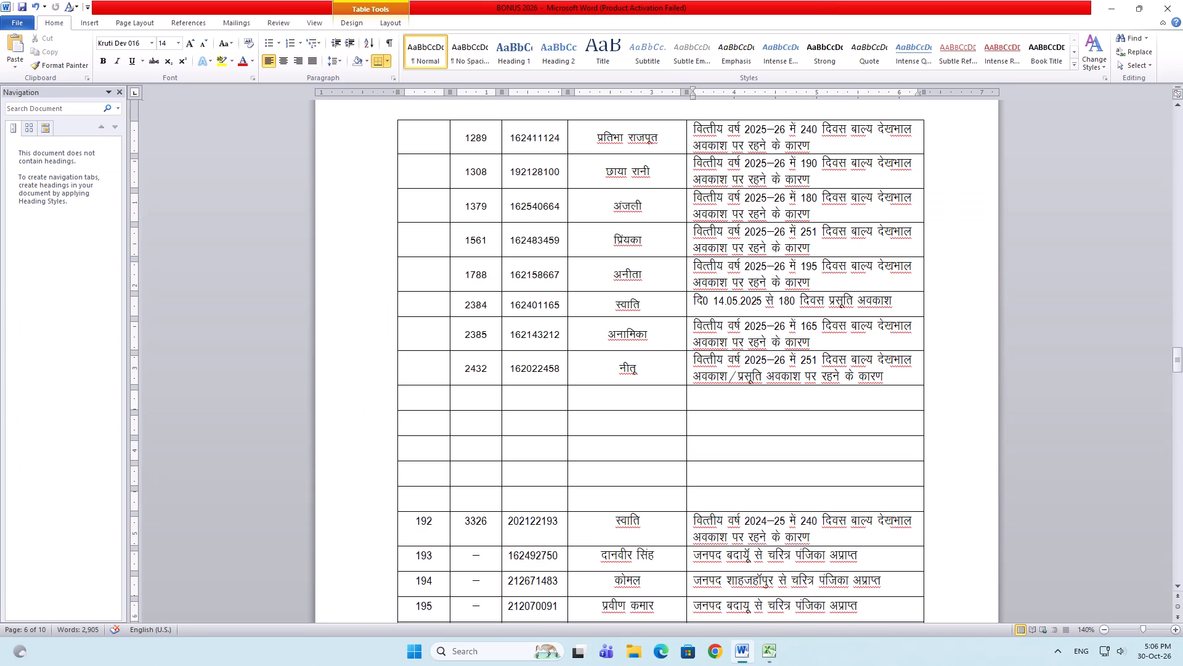
{"action": "left_click_drag", "start_coordinate": [464, 385], "coordinate": [542, 382]}
{"action": "left_click_drag", "start_coordinate": [481, 391], "coordinate": [601, 402]}
{"action": "key", "text": "ctrl+v"}
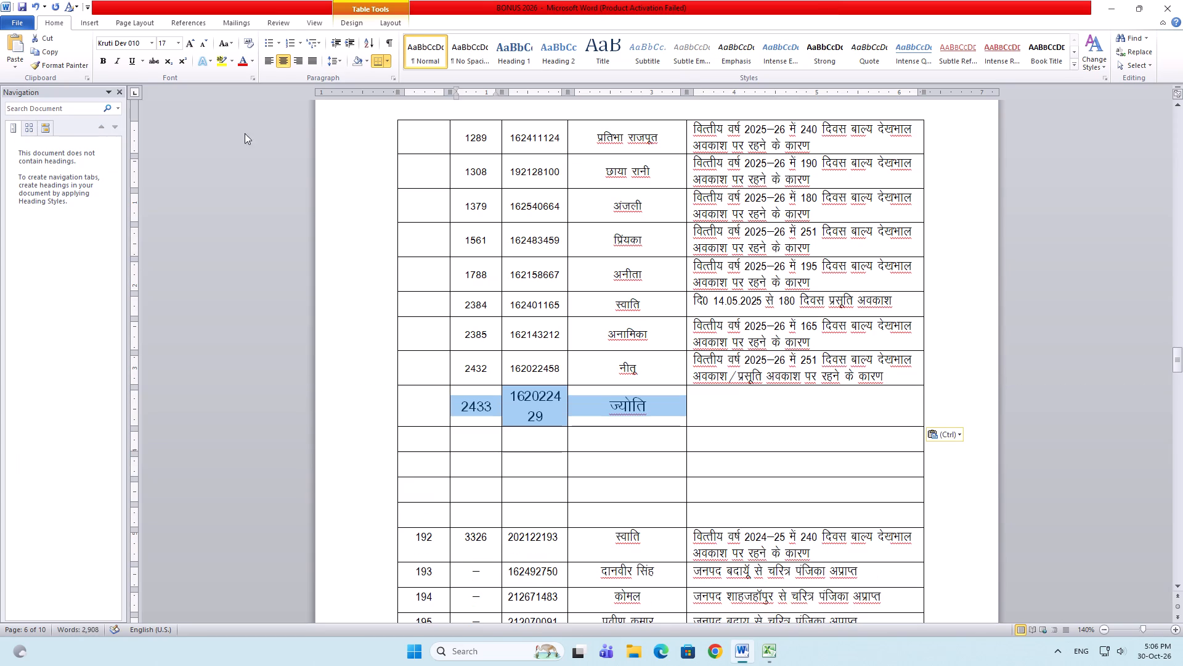
{"action": "double_click", "coordinate": [200, 42]}
{"action": "left_click", "coordinate": [200, 42]}
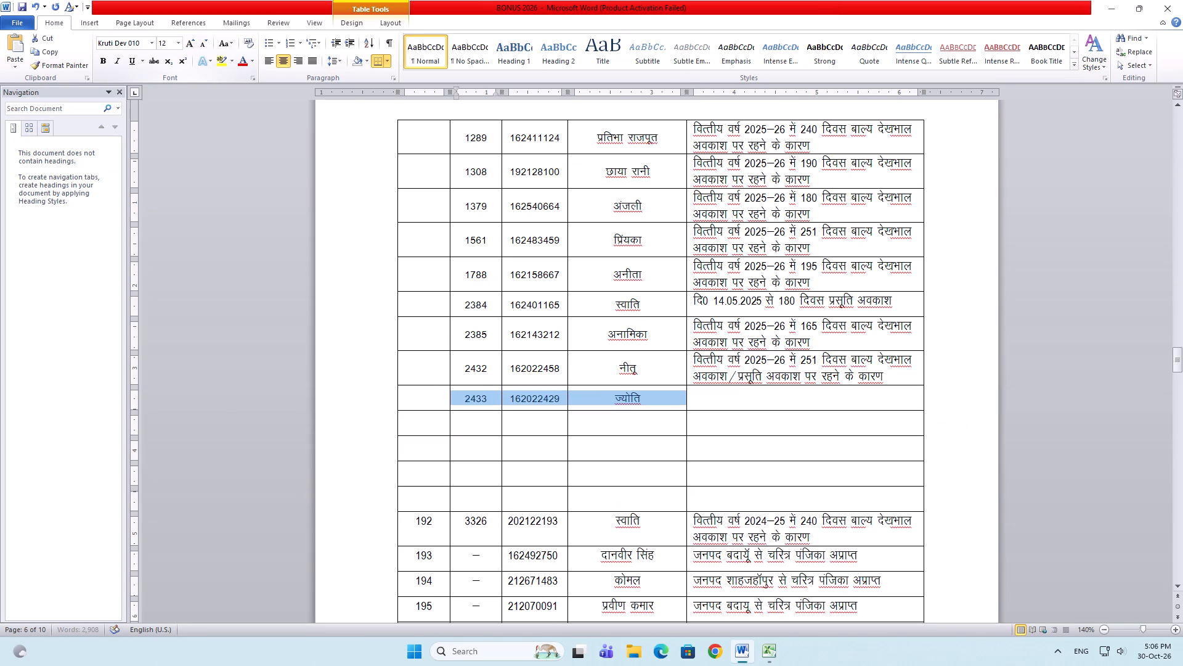
{"action": "left_click_drag", "start_coordinate": [893, 298], "coordinate": [733, 288]}
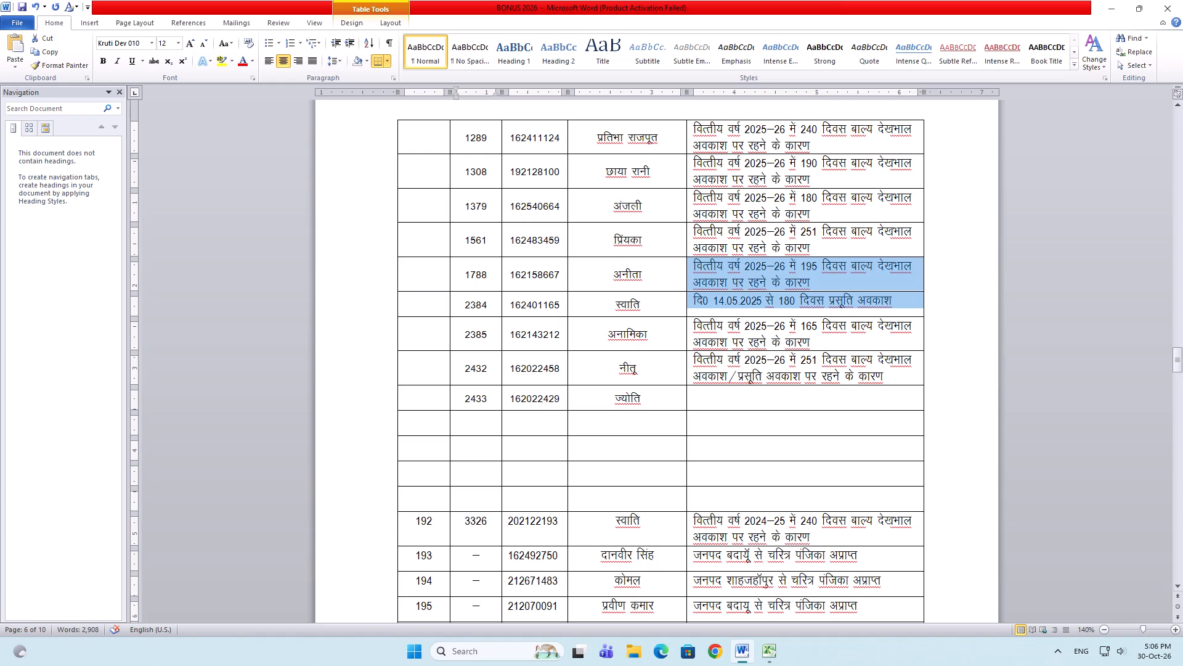
{"action": "left_click_drag", "start_coordinate": [733, 288], "coordinate": [702, 307]}
{"action": "key", "text": "ctrl+c"}
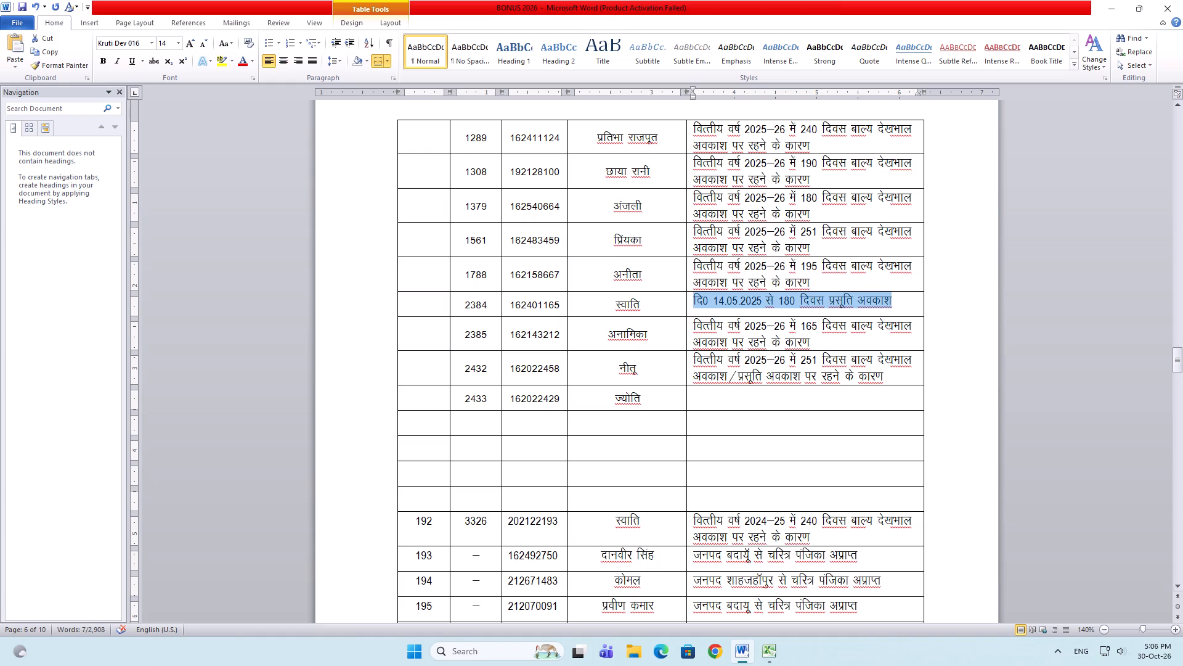
{"action": "left_click", "coordinate": [719, 401]}
{"action": "key", "text": "ctrl+v"}
{"action": "left_click_drag", "start_coordinate": [713, 393], "coordinate": [738, 393]}
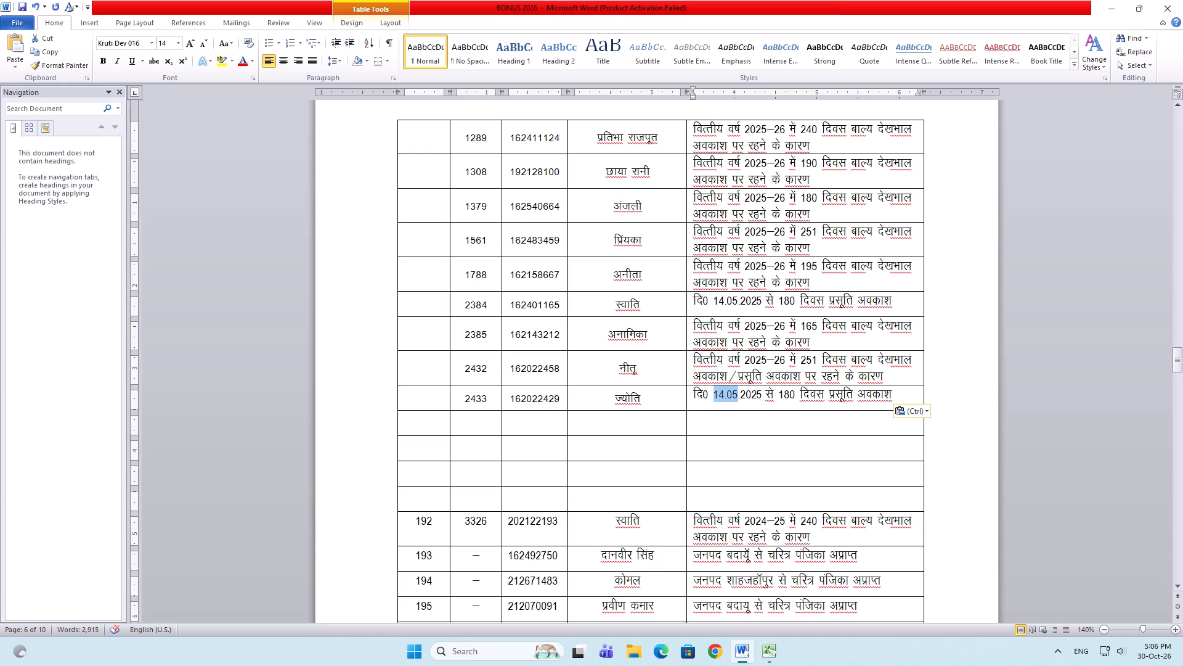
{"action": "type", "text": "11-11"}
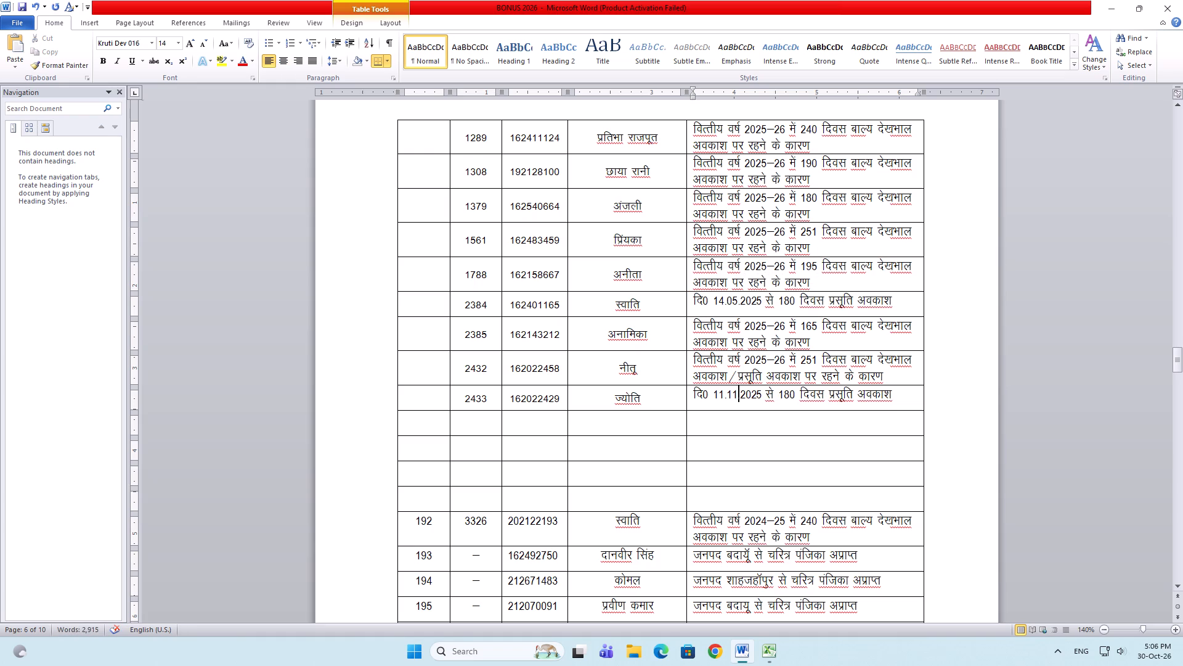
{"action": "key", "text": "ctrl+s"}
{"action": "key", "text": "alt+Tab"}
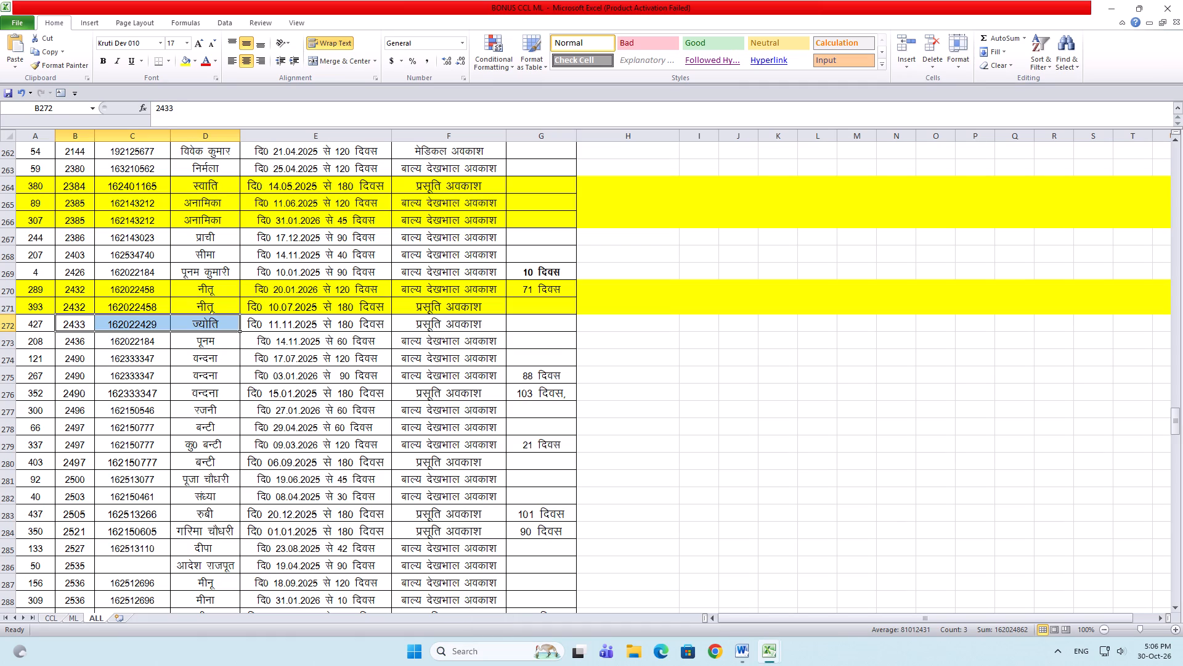
{"action": "left_click", "coordinate": [4, 323]}
{"action": "left_click", "coordinate": [184, 59]}
{"action": "left_click", "coordinate": [155, 319]}
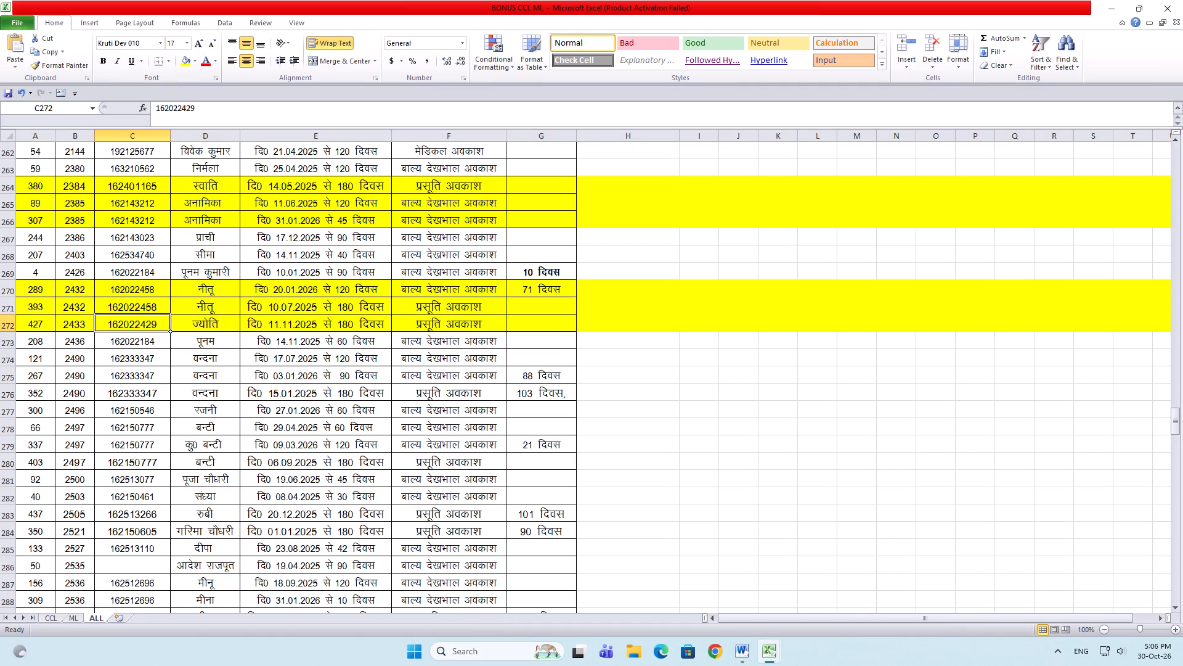
{"action": "key", "text": "ctrl+s"}
Look through the remaining leave records below row 272 and check rows 273 to 276 for the next qualifying badge.
{"action": "scroll", "coordinate": [143, 477], "scroll_direction": "down", "scroll_amount": 20}
{"action": "scroll", "coordinate": [143, 477], "scroll_direction": "down", "scroll_amount": 5}
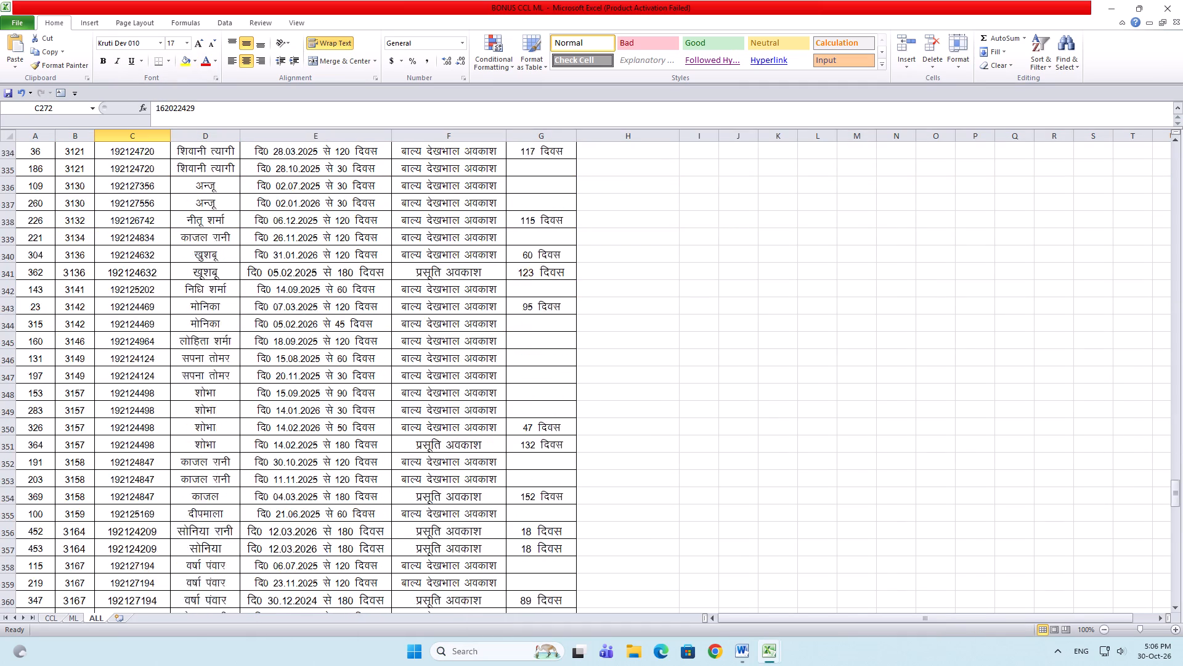
{"action": "scroll", "coordinate": [162, 434], "scroll_direction": "down", "scroll_amount": 20}
{"action": "scroll", "coordinate": [162, 434], "scroll_direction": "down", "scroll_amount": 18}
{"action": "scroll", "coordinate": [158, 426], "scroll_direction": "up", "scroll_amount": 10}
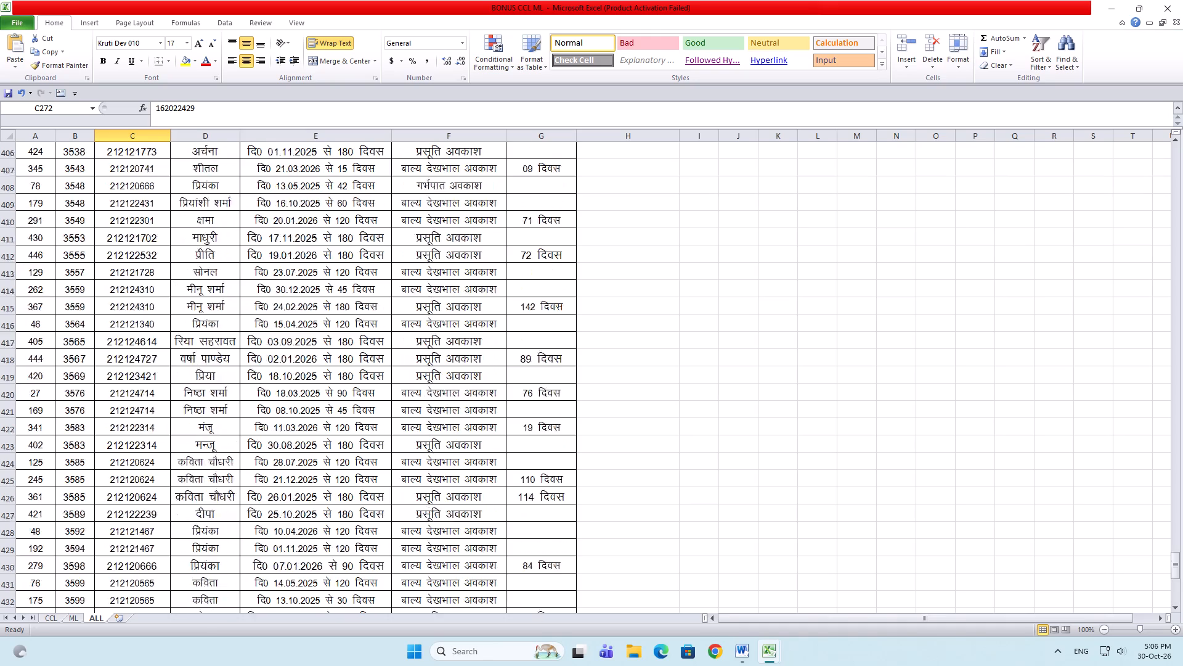
{"action": "scroll", "coordinate": [174, 453], "scroll_direction": "up", "scroll_amount": 20}
{"action": "scroll", "coordinate": [174, 453], "scroll_direction": "up", "scroll_amount": 20}
{"action": "scroll", "coordinate": [174, 453], "scroll_direction": "up", "scroll_amount": 11}
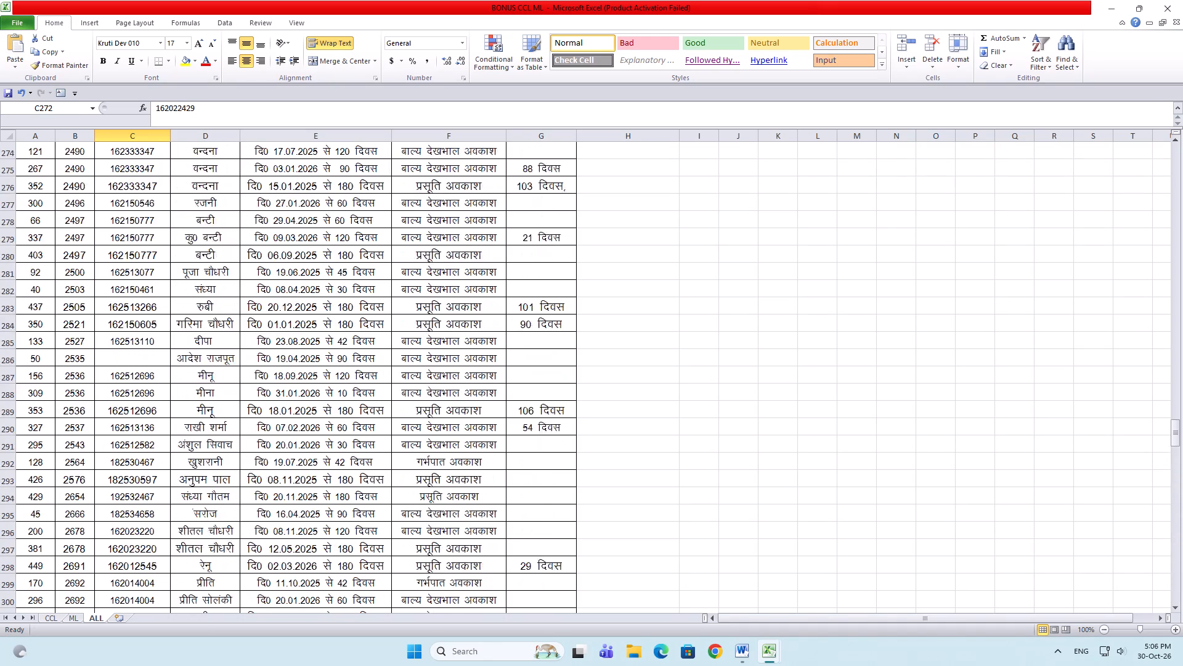
{"action": "scroll", "coordinate": [157, 436], "scroll_direction": "up", "scroll_amount": 3}
{"action": "scroll", "coordinate": [157, 436], "scroll_direction": "down", "scroll_amount": 4}
{"action": "scroll", "coordinate": [126, 424], "scroll_direction": "up", "scroll_amount": 1}
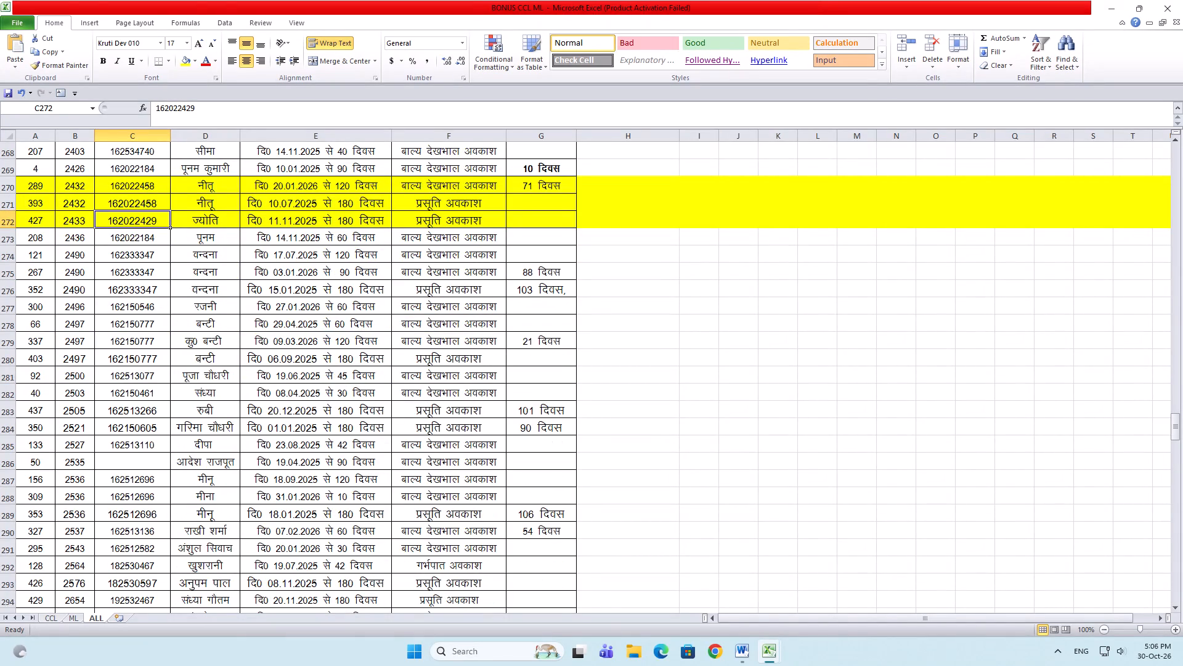
{"action": "left_click", "coordinate": [2, 234]}
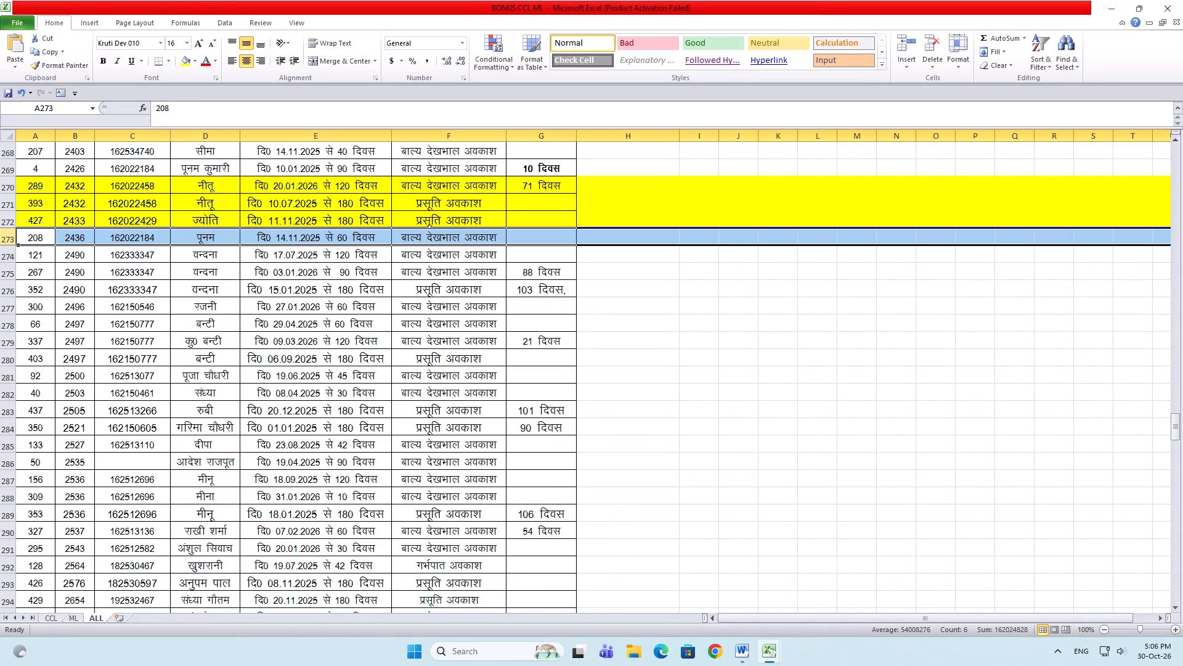
{"action": "left_click", "coordinate": [7, 261]}
{"action": "left_click_drag", "start_coordinate": [5, 253], "coordinate": [11, 282]}
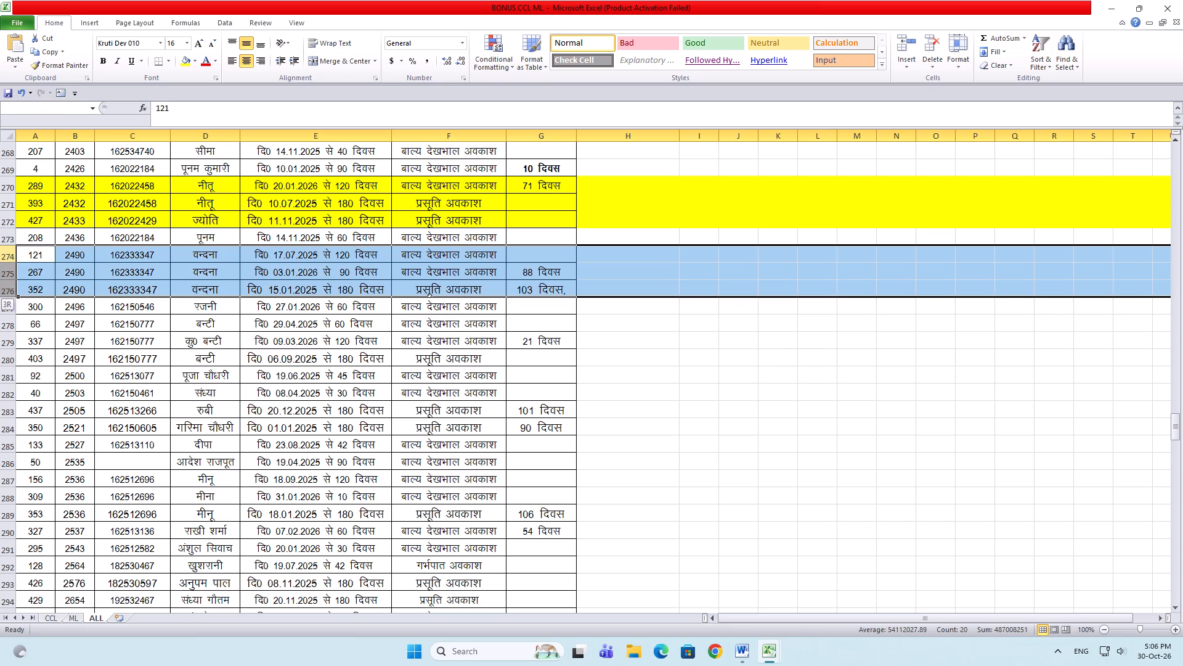
{"action": "left_click_drag", "start_coordinate": [11, 282], "coordinate": [12, 282]}
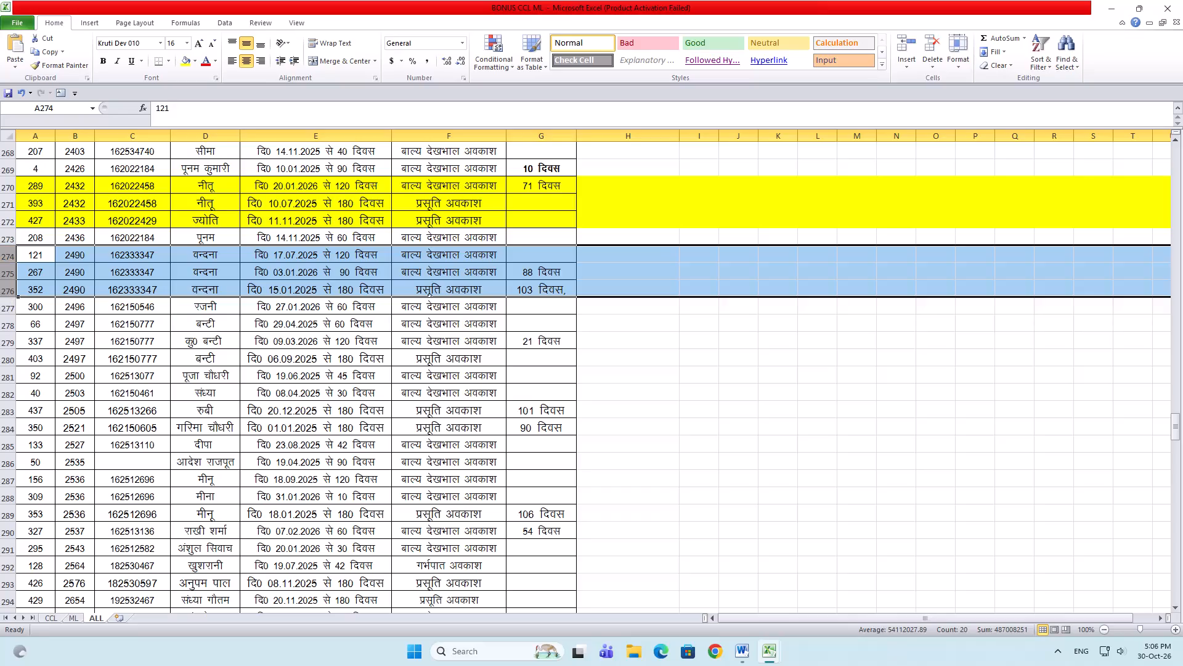
{"action": "left_click_drag", "start_coordinate": [73, 253], "coordinate": [199, 260]}
{"action": "key", "text": "ctrl+c"}
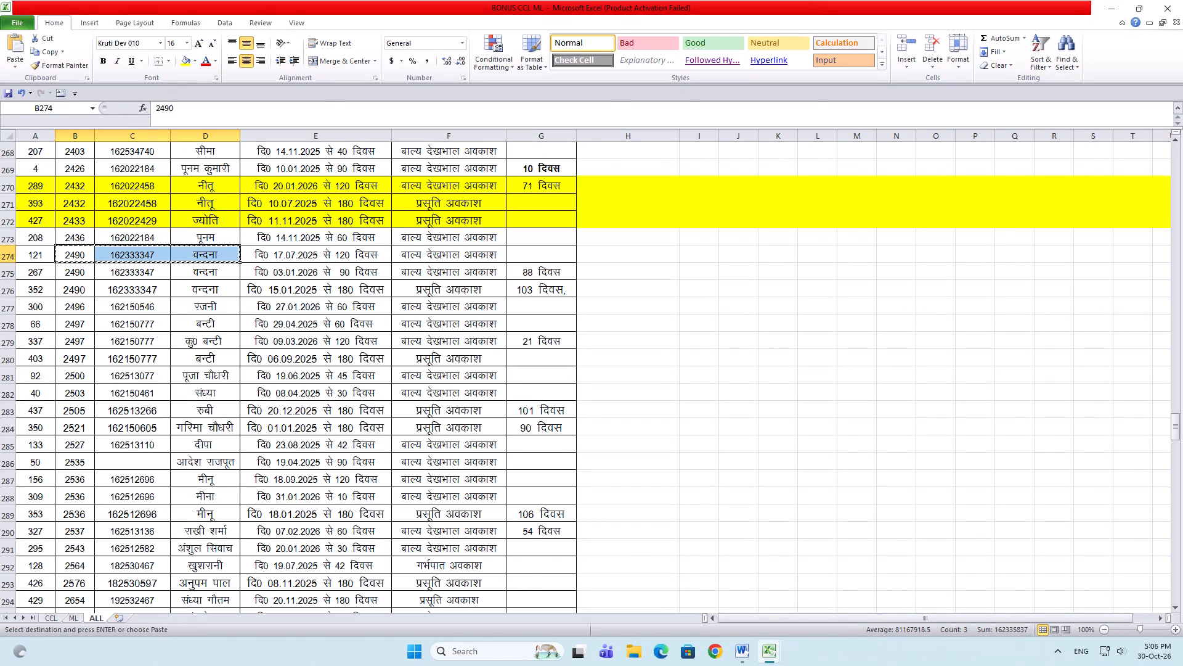
{"action": "key", "text": "alt+Tab"}
{"action": "left_click_drag", "start_coordinate": [478, 423], "coordinate": [603, 428]}
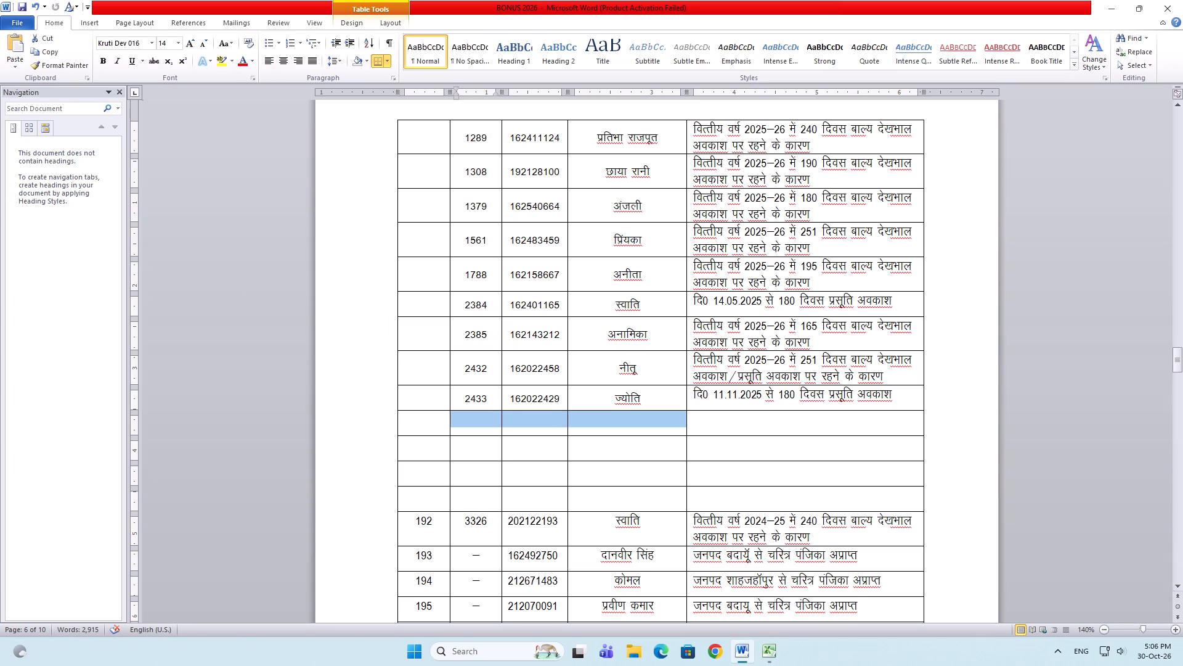
{"action": "key", "text": "ctrl+v"}
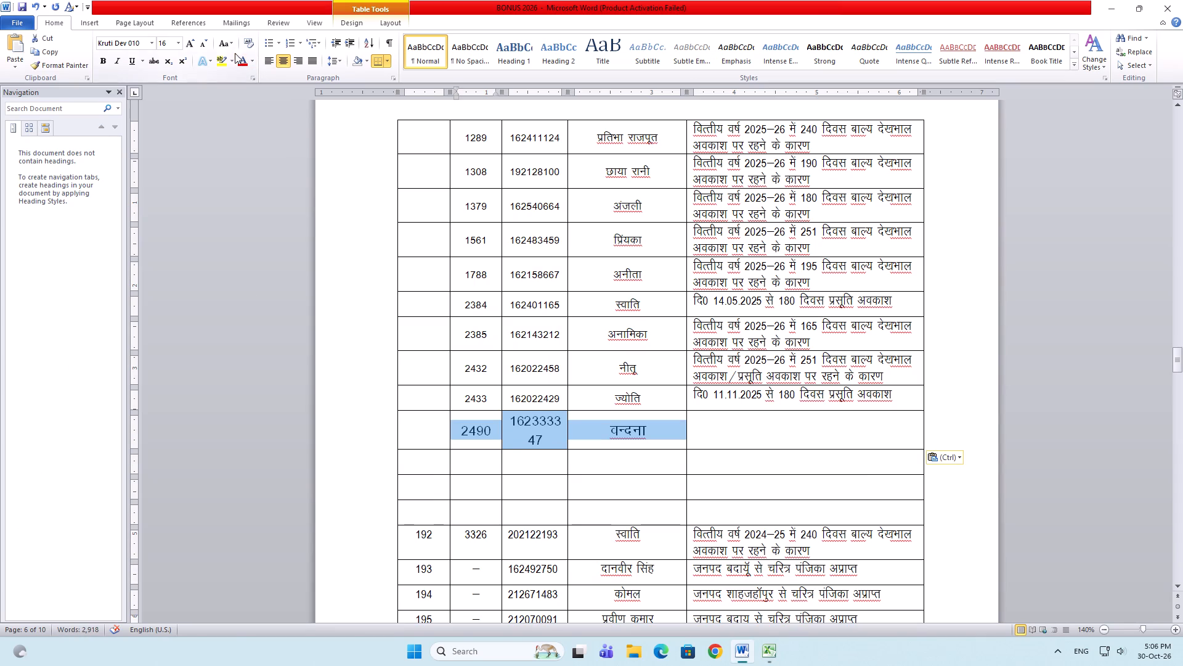
{"action": "double_click", "coordinate": [203, 40]}
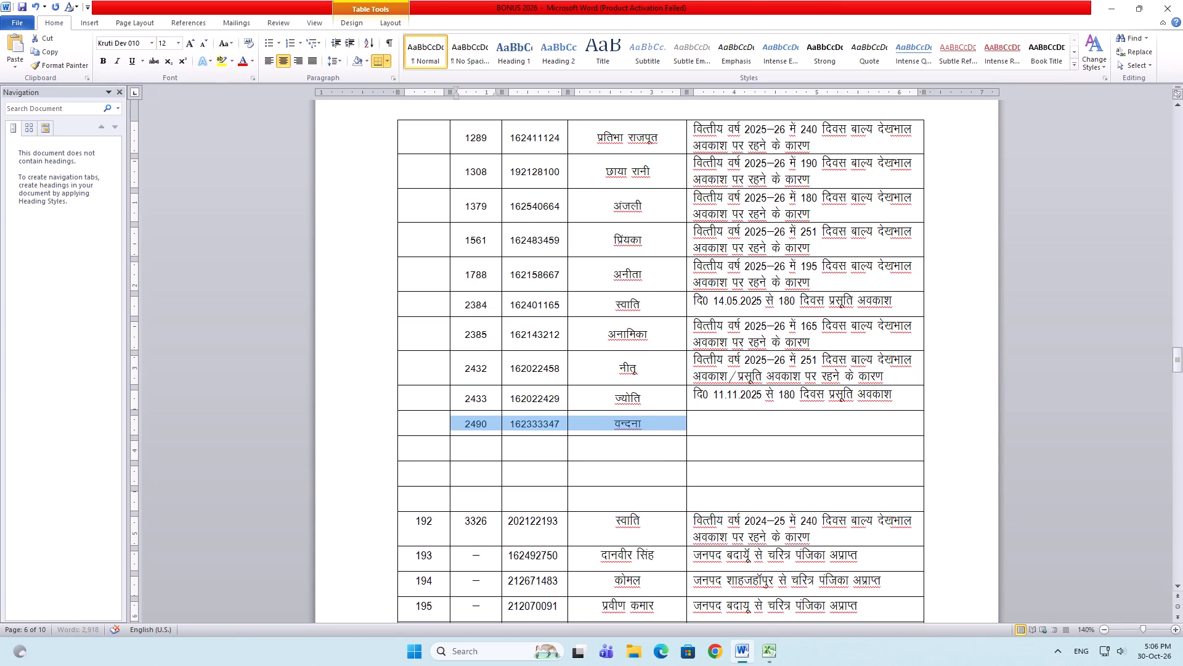
{"action": "left_click", "coordinate": [764, 424]}
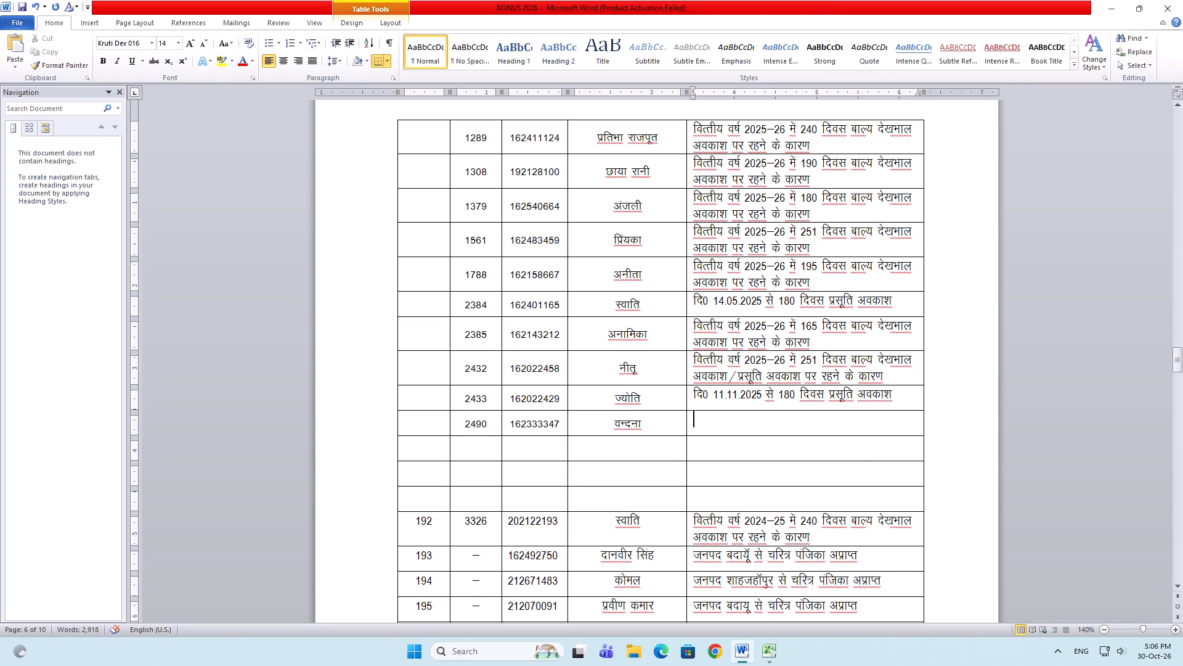
{"action": "key", "text": "alt+Tab"}
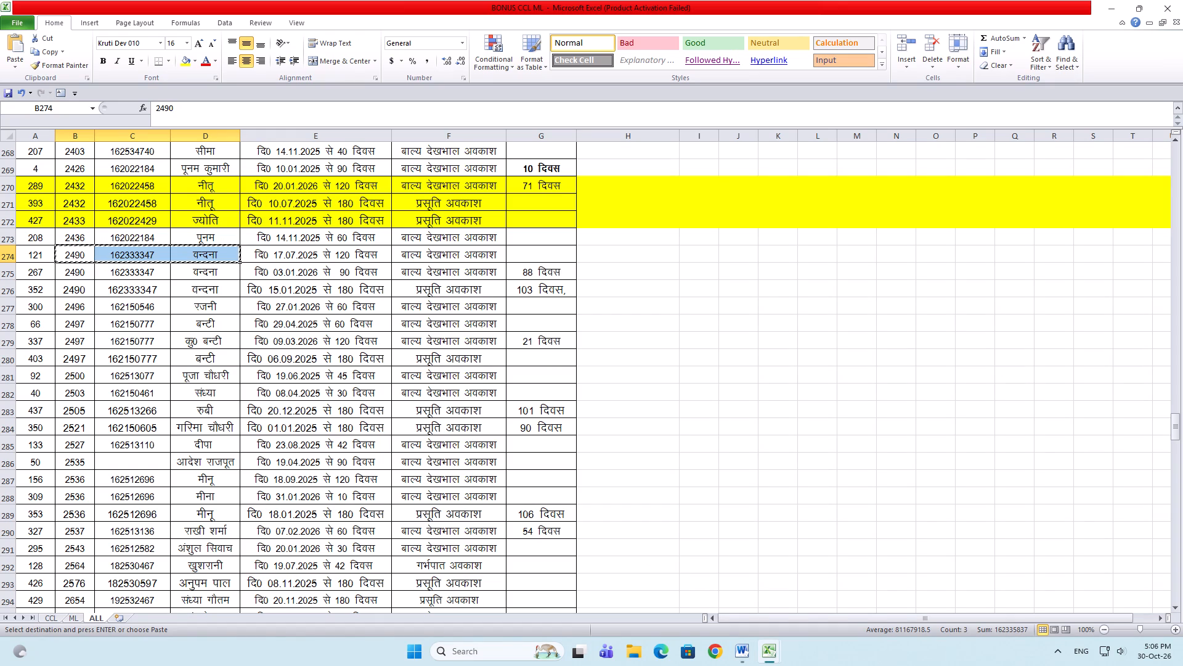
{"action": "left_click_drag", "start_coordinate": [8, 254], "coordinate": [7, 282]}
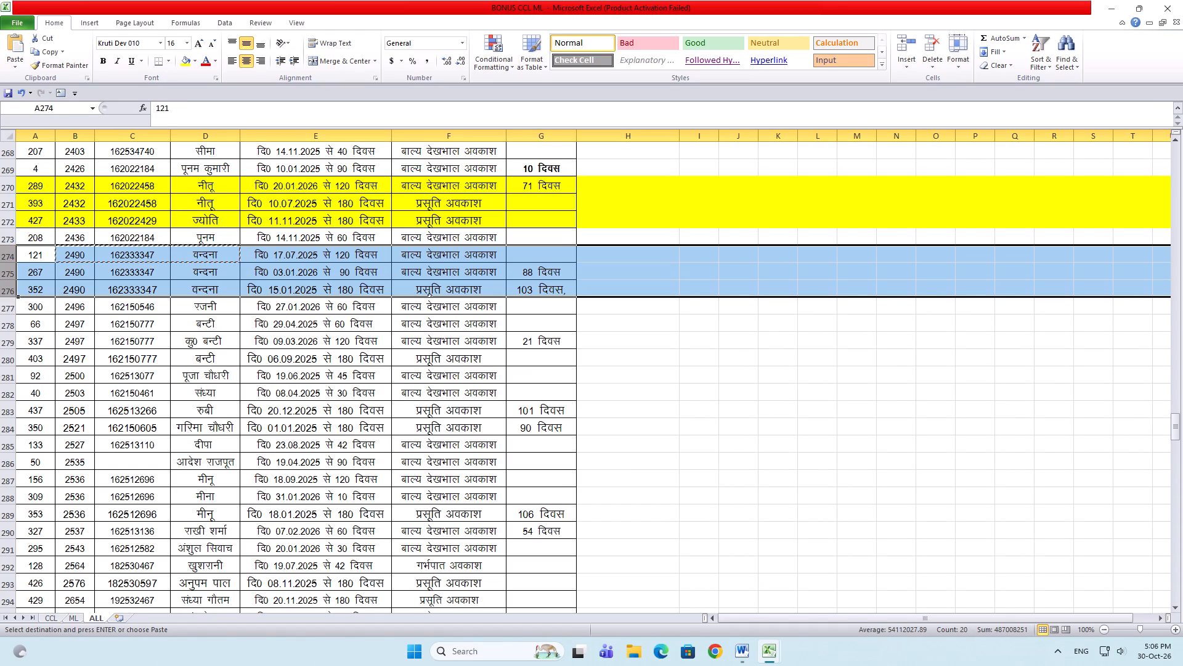
{"action": "left_click", "coordinate": [182, 60]}
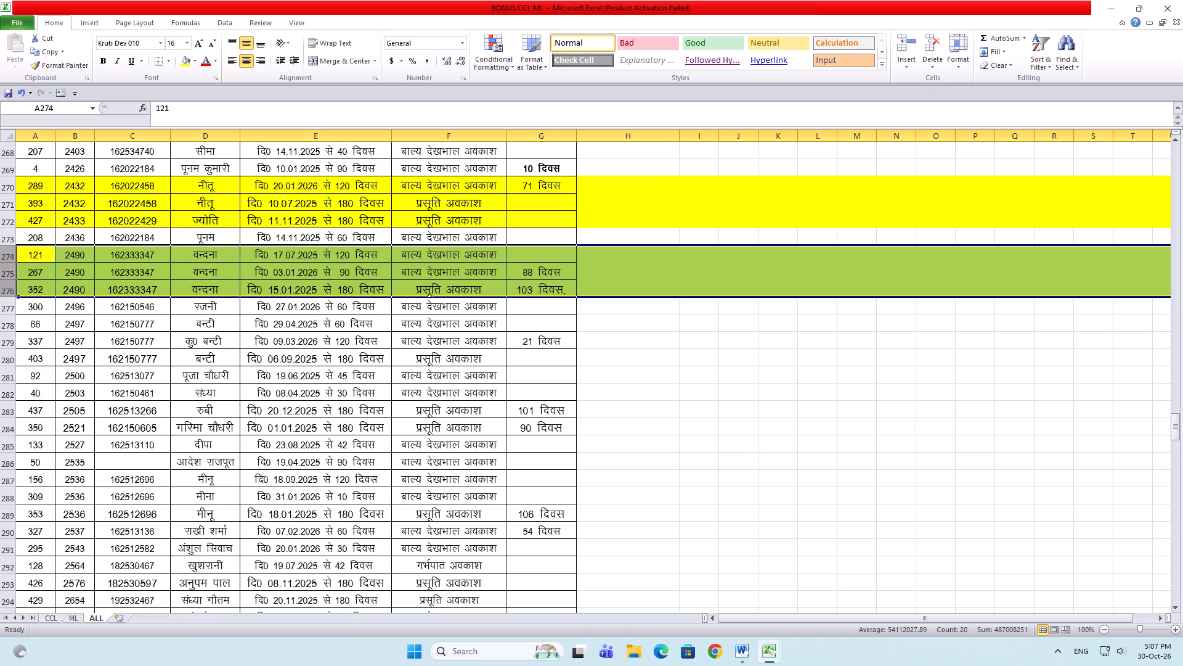
{"action": "key", "text": "alt+Tab"}
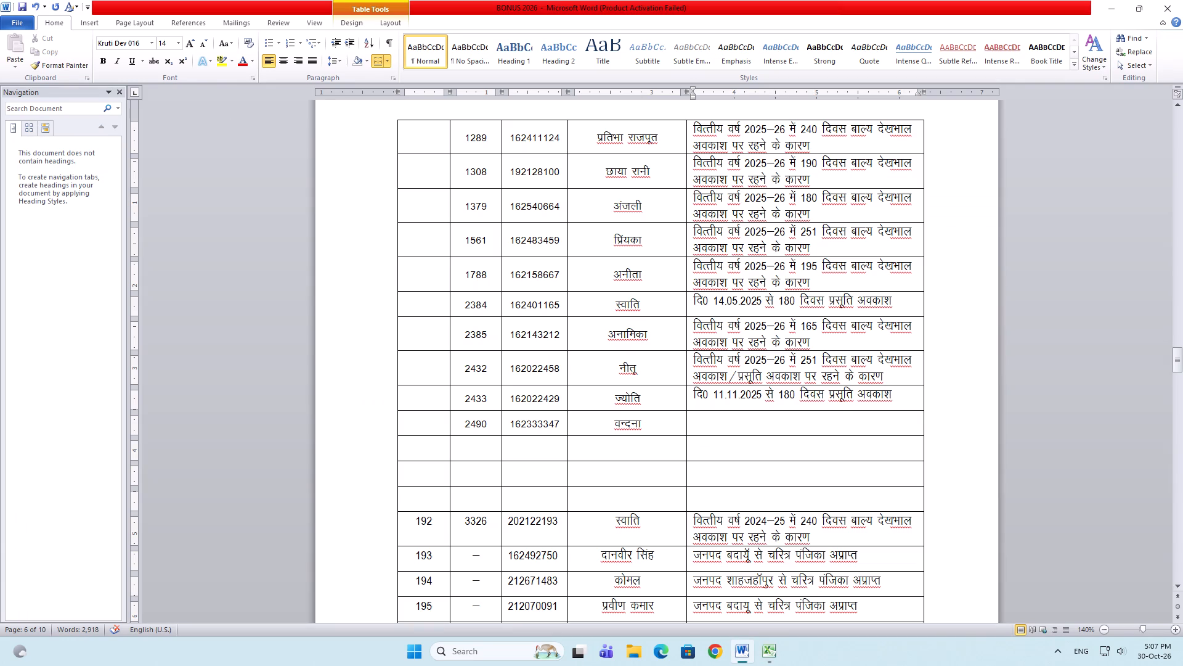
{"action": "left_click_drag", "start_coordinate": [887, 374], "coordinate": [746, 371]}
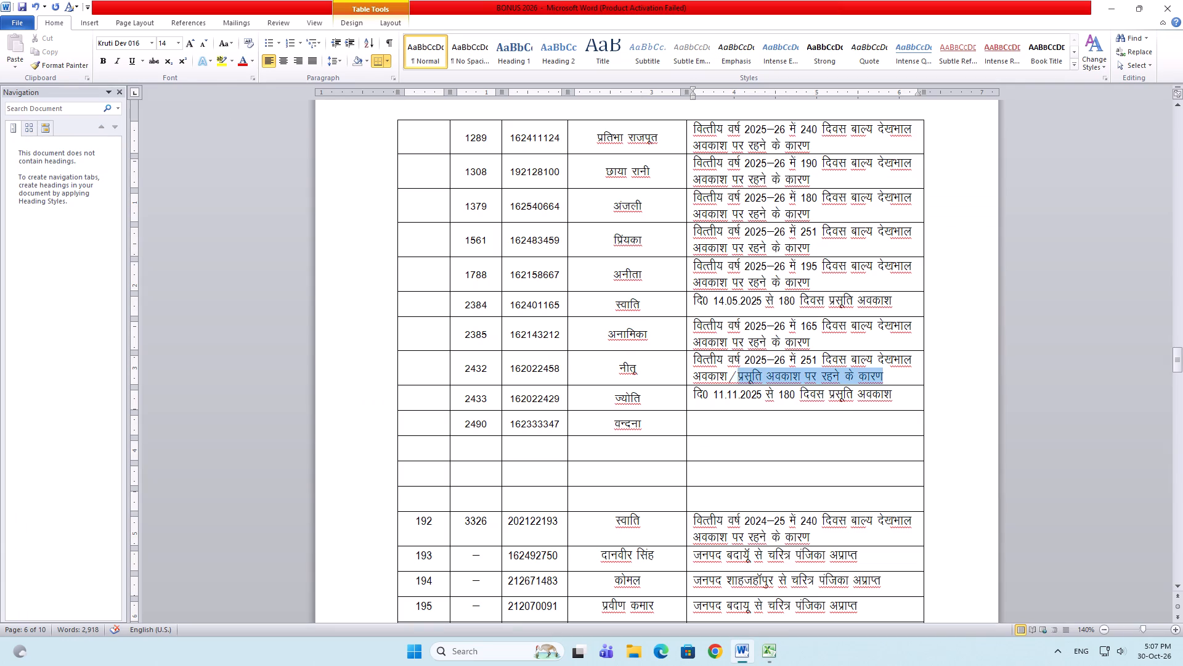
{"action": "left_click_drag", "start_coordinate": [746, 371], "coordinate": [695, 360]}
{"action": "key", "text": "ctrl+c"}
{"action": "left_click", "coordinate": [731, 416]}
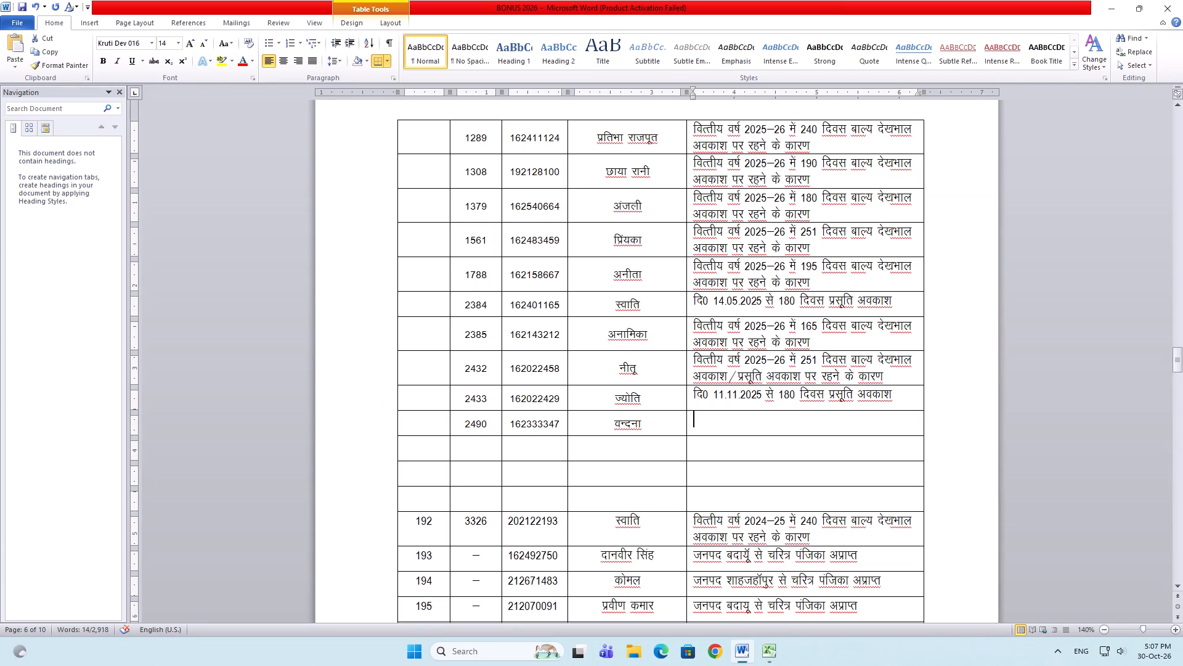
{"action": "key", "text": "ctrl+v"}
{"action": "left_click_drag", "start_coordinate": [802, 418], "coordinate": [811, 416]}
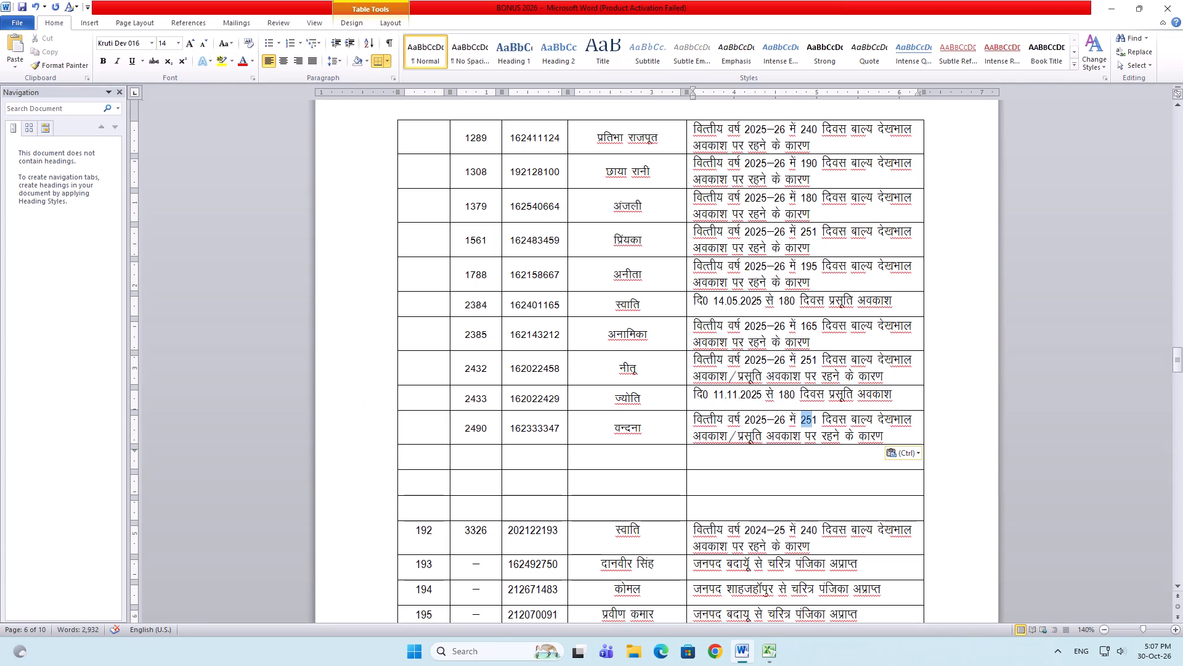
{"action": "left_click_drag", "start_coordinate": [811, 416], "coordinate": [812, 416]}
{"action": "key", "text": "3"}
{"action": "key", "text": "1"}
{"action": "key", "text": "ctrl+s"}
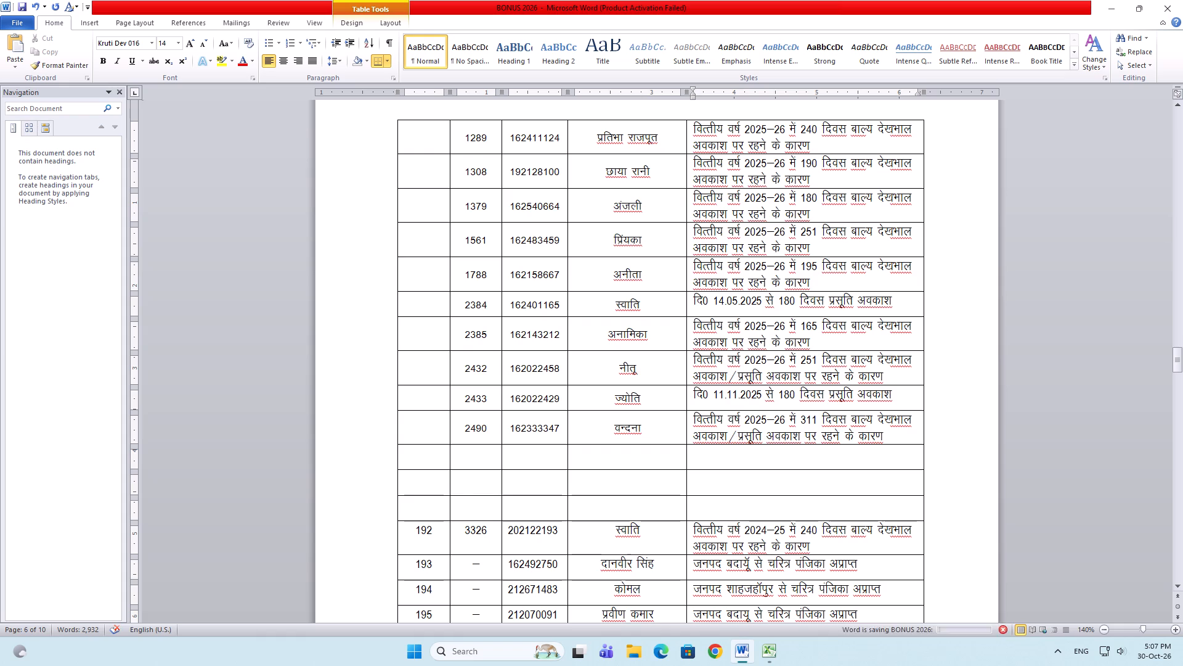
{"action": "key", "text": "alt+Tab"}
{"action": "left_click", "coordinate": [83, 331]}
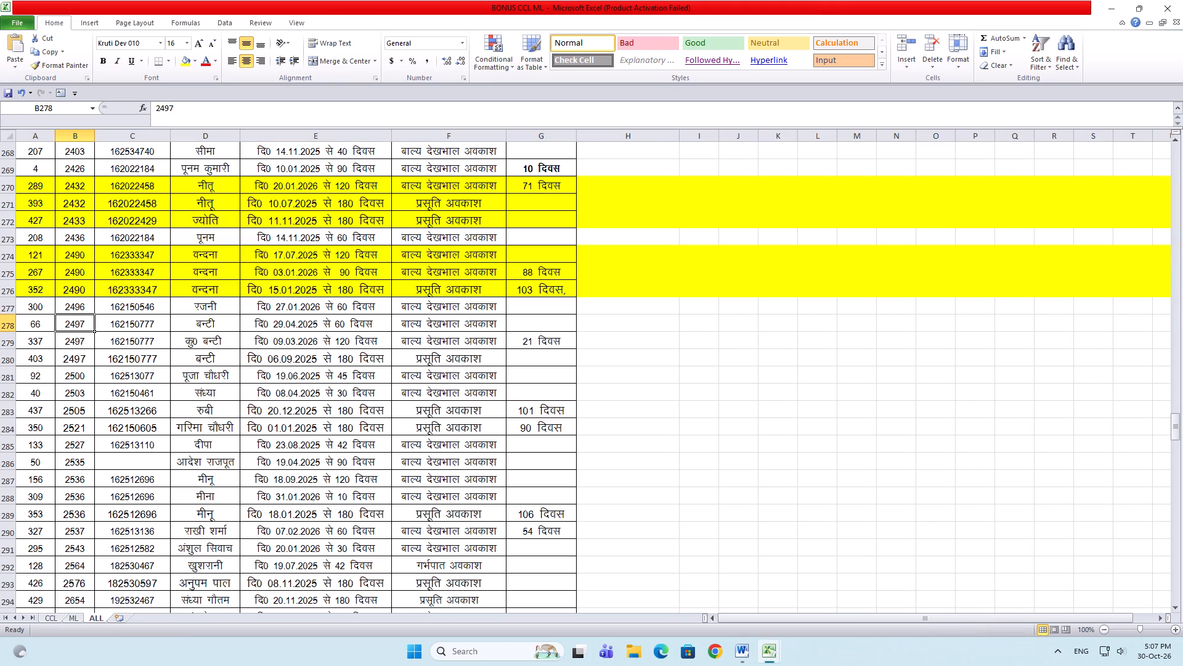
{"action": "left_click", "coordinate": [6, 306]}
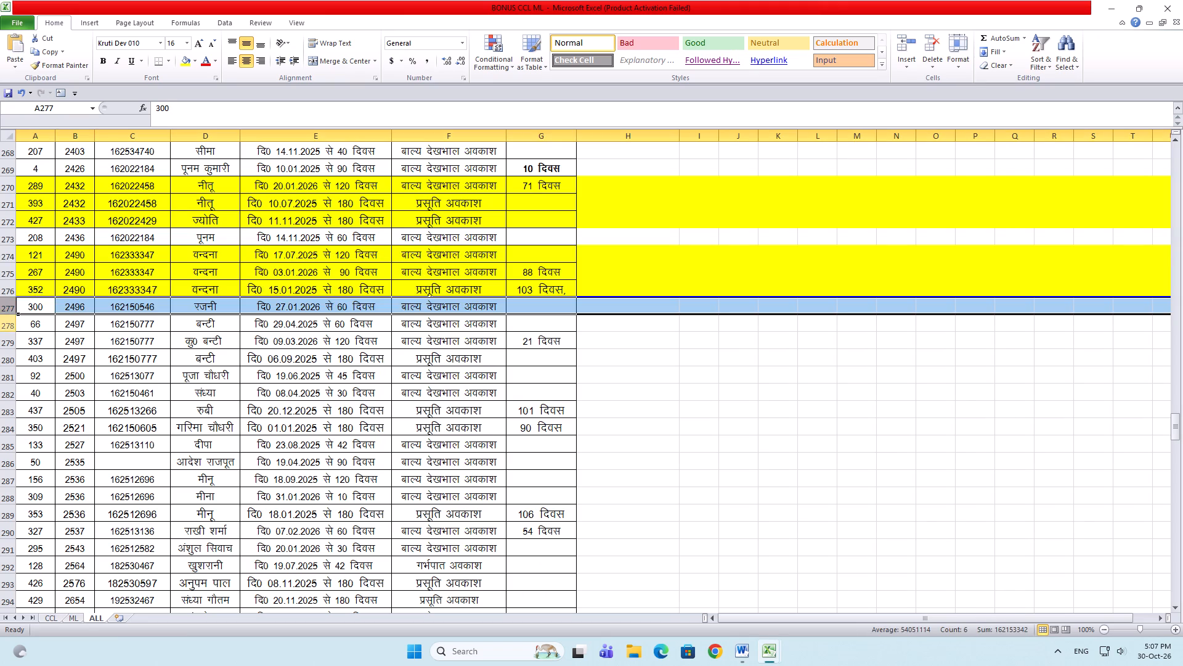
{"action": "left_click", "coordinate": [5, 319]}
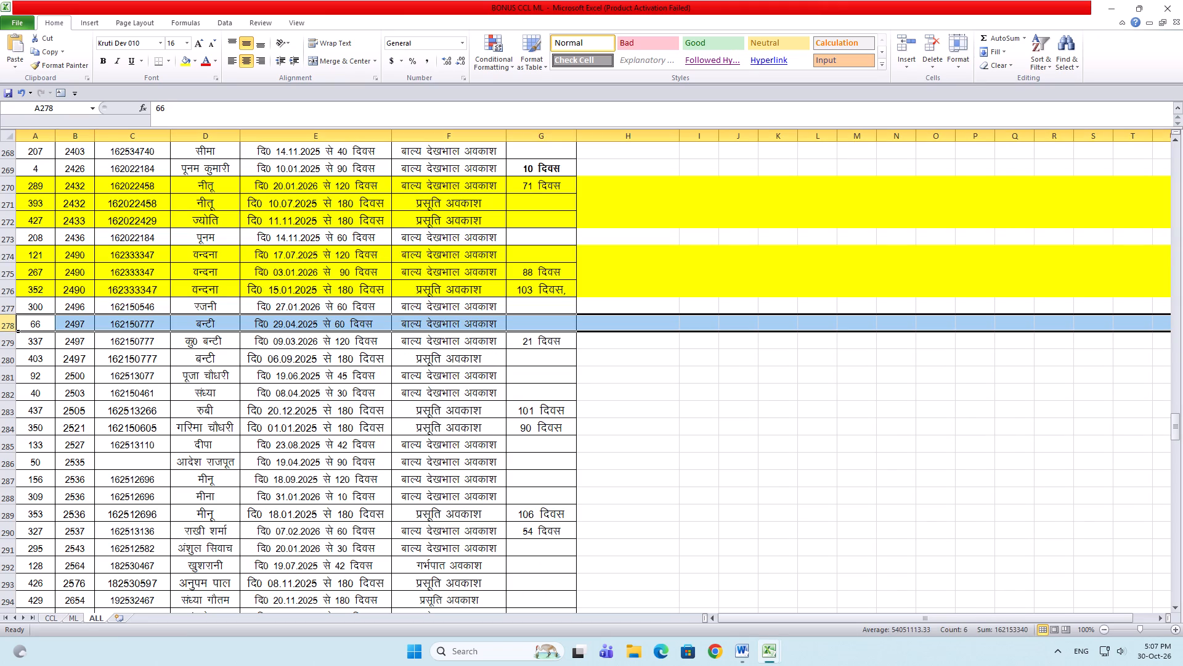
{"action": "left_click", "coordinate": [3, 342]}
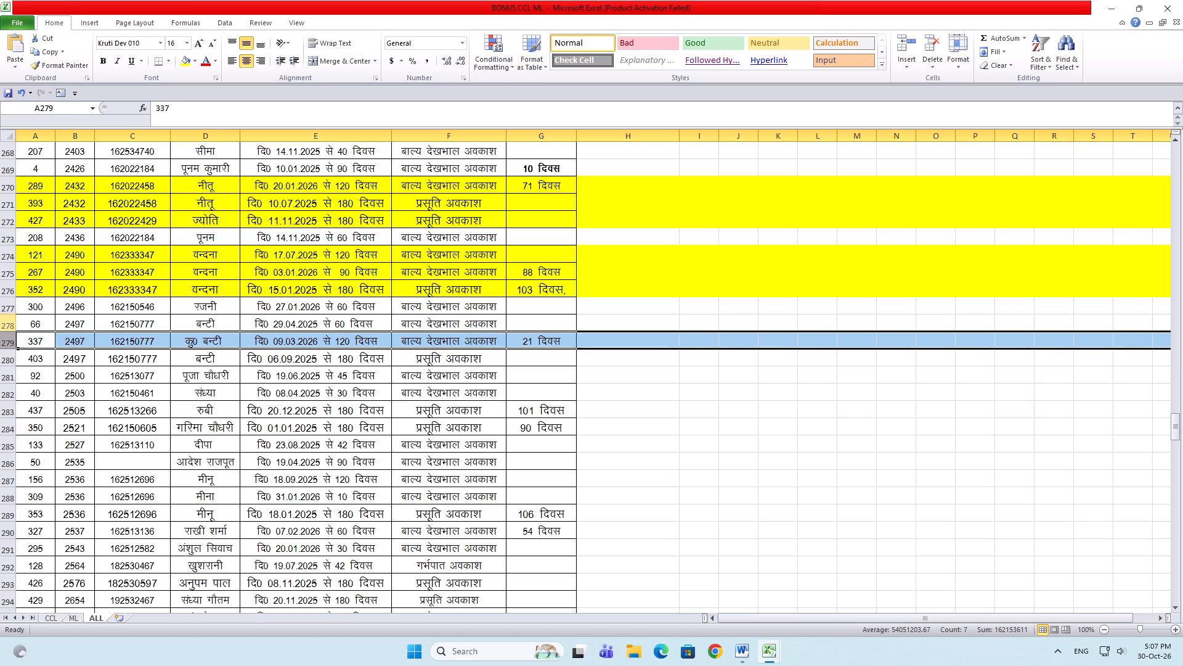
{"action": "left_click_drag", "start_coordinate": [4, 324], "coordinate": [4, 339]}
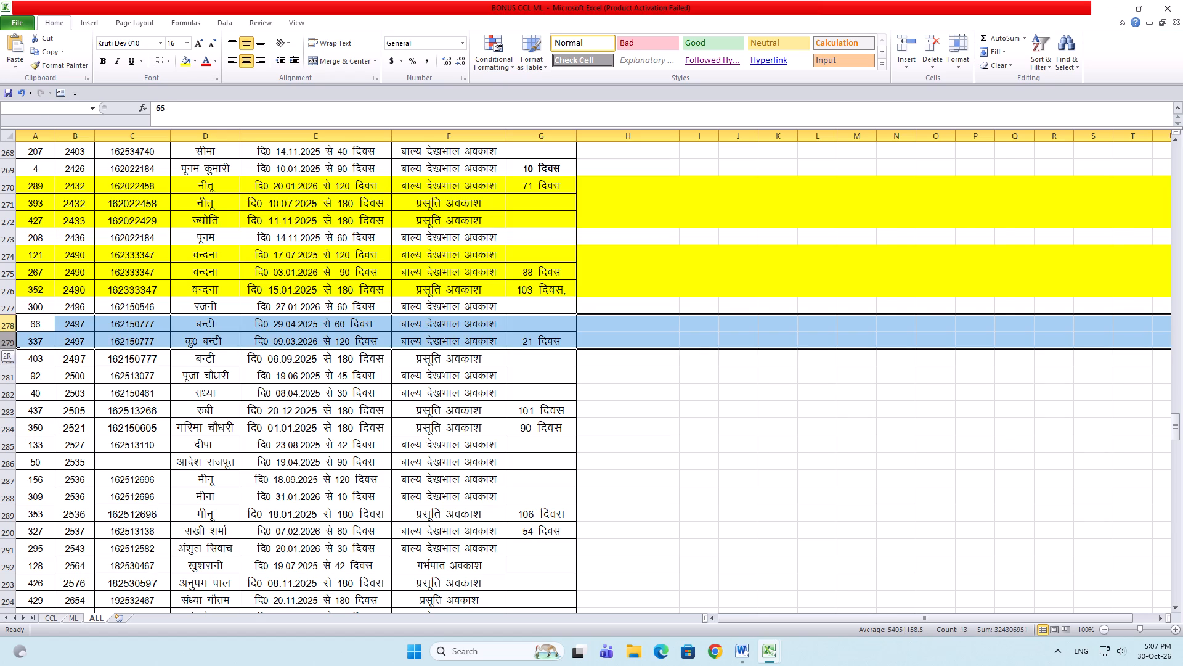
{"action": "left_click_drag", "start_coordinate": [4, 339], "coordinate": [0, 353]}
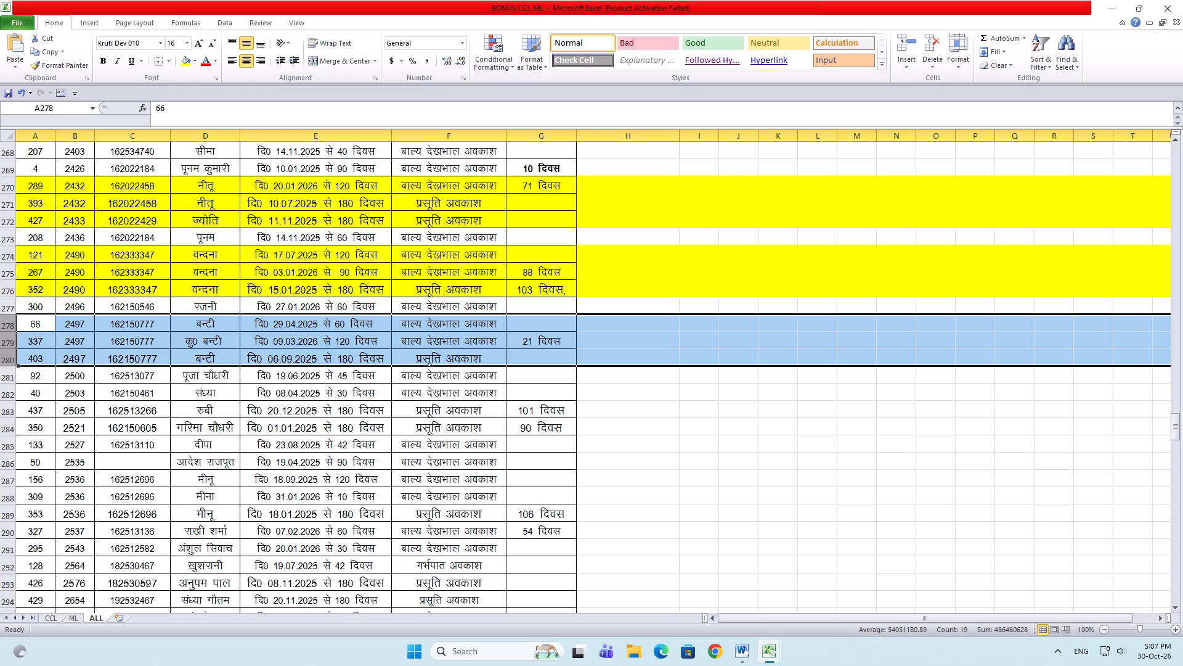
{"action": "left_click_drag", "start_coordinate": [71, 322], "coordinate": [238, 328]}
{"action": "key", "text": "ctrl+c"}
{"action": "key", "text": "alt+Tab"}
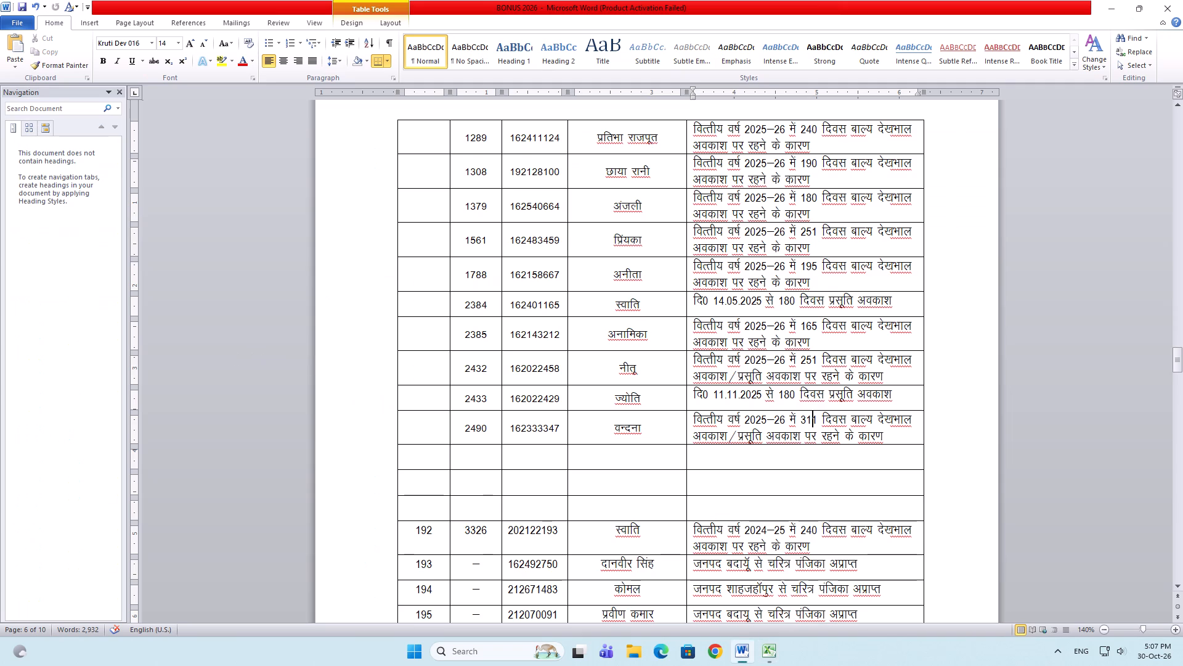
{"action": "left_click_drag", "start_coordinate": [478, 455], "coordinate": [601, 458]}
{"action": "key", "text": "ctrl+v"}
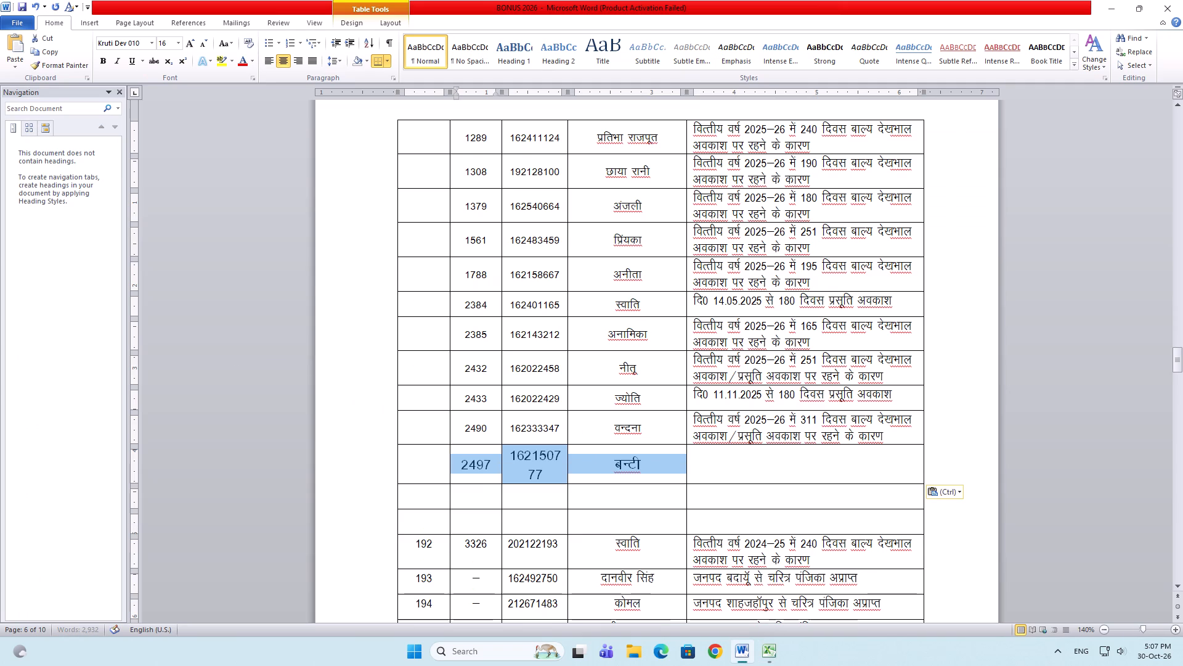
{"action": "double_click", "coordinate": [198, 39]}
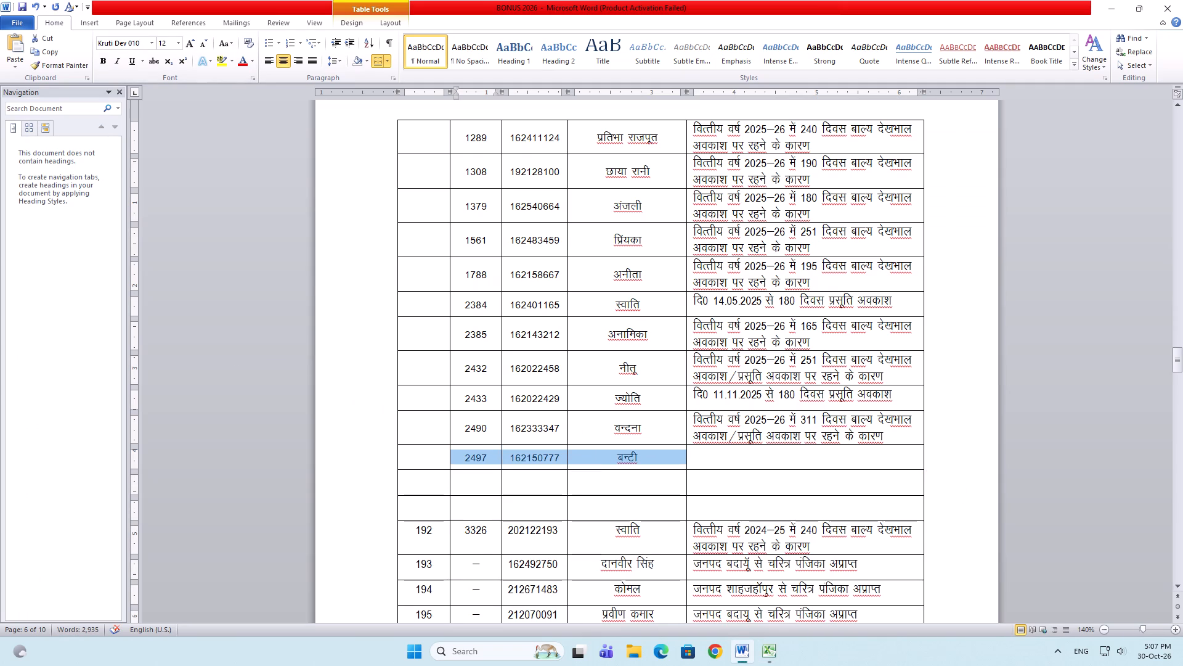
{"action": "left_click_drag", "start_coordinate": [888, 435], "coordinate": [693, 421]}
{"action": "key", "text": "ctrl+c"}
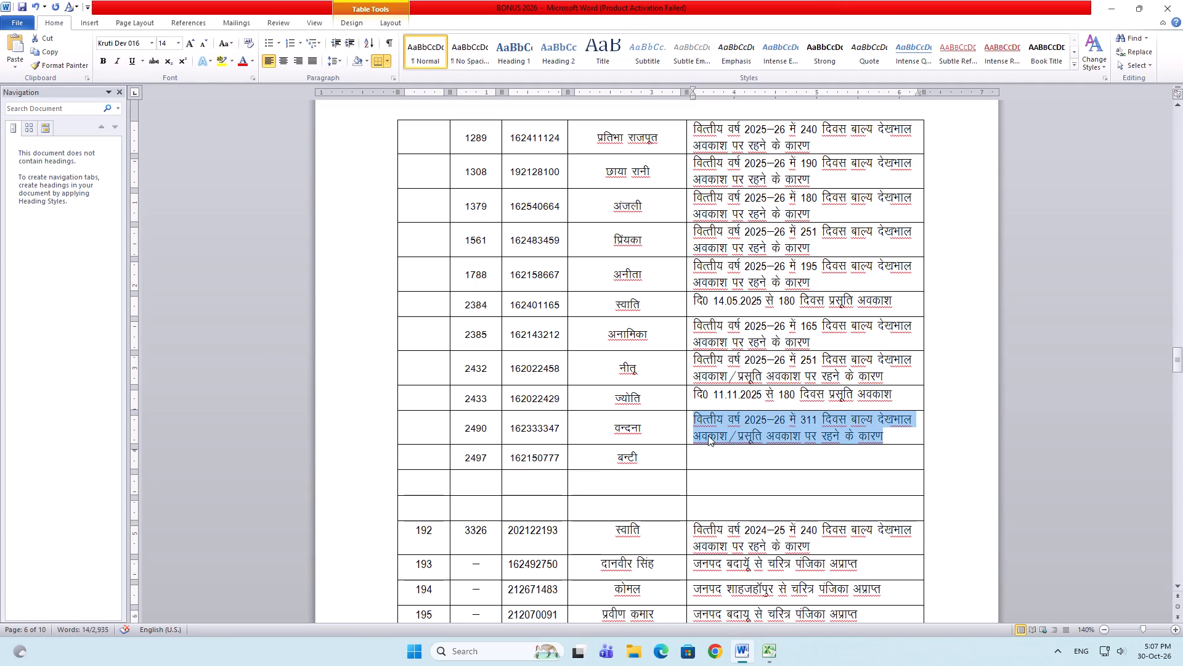
{"action": "left_click", "coordinate": [726, 454]}
{"action": "key", "text": "ctrl+v"}
{"action": "left_click", "coordinate": [797, 451]}
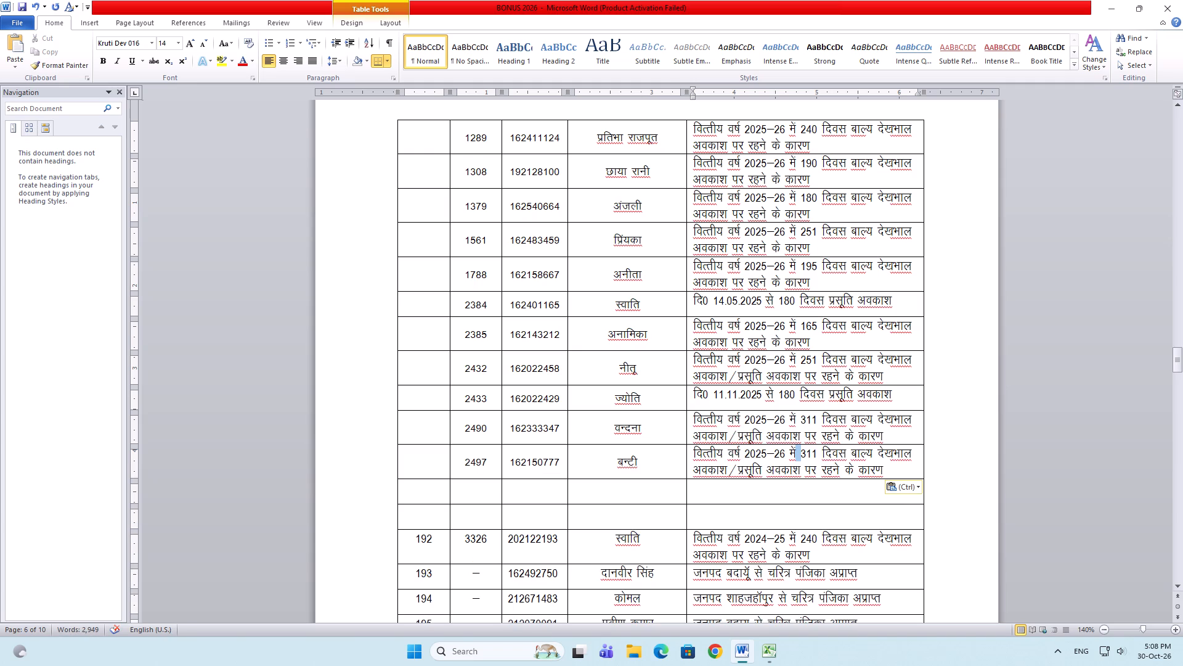
{"action": "left_click", "coordinate": [801, 451]}
{"action": "key", "text": "Delete"}
{"action": "key", "text": "Delete"}
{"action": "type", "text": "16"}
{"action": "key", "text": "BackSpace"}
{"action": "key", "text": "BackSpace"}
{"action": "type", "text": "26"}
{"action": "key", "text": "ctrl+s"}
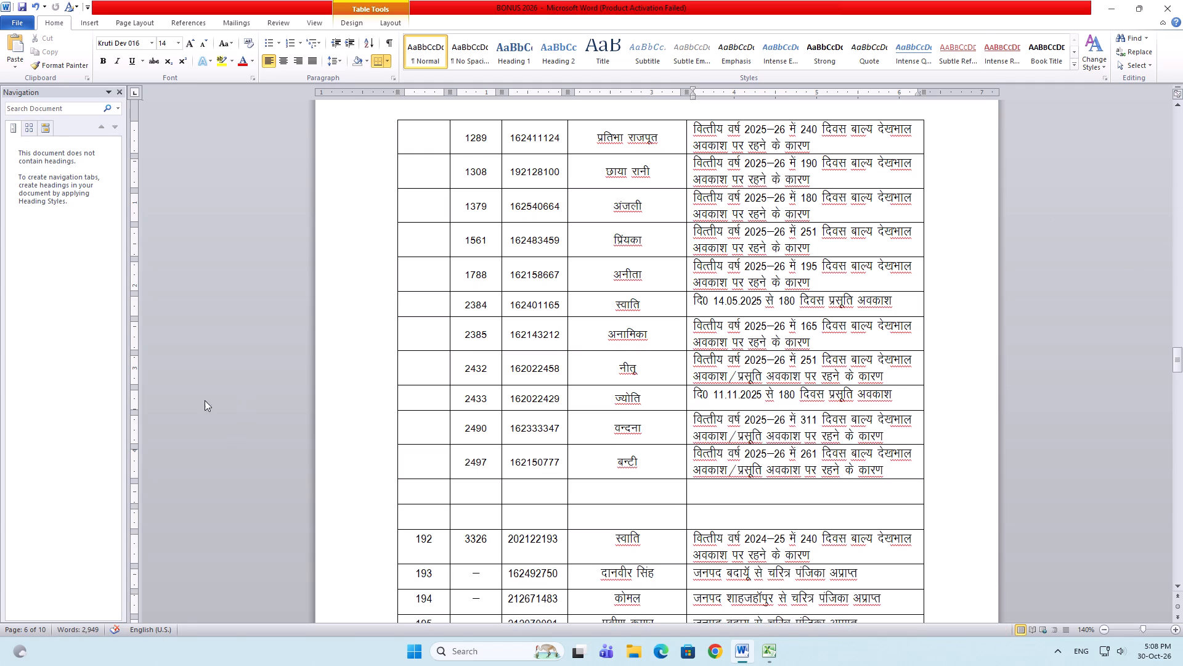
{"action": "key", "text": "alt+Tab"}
{"action": "left_click_drag", "start_coordinate": [0, 321], "coordinate": [3, 356]}
{"action": "left_click", "coordinate": [180, 56]}
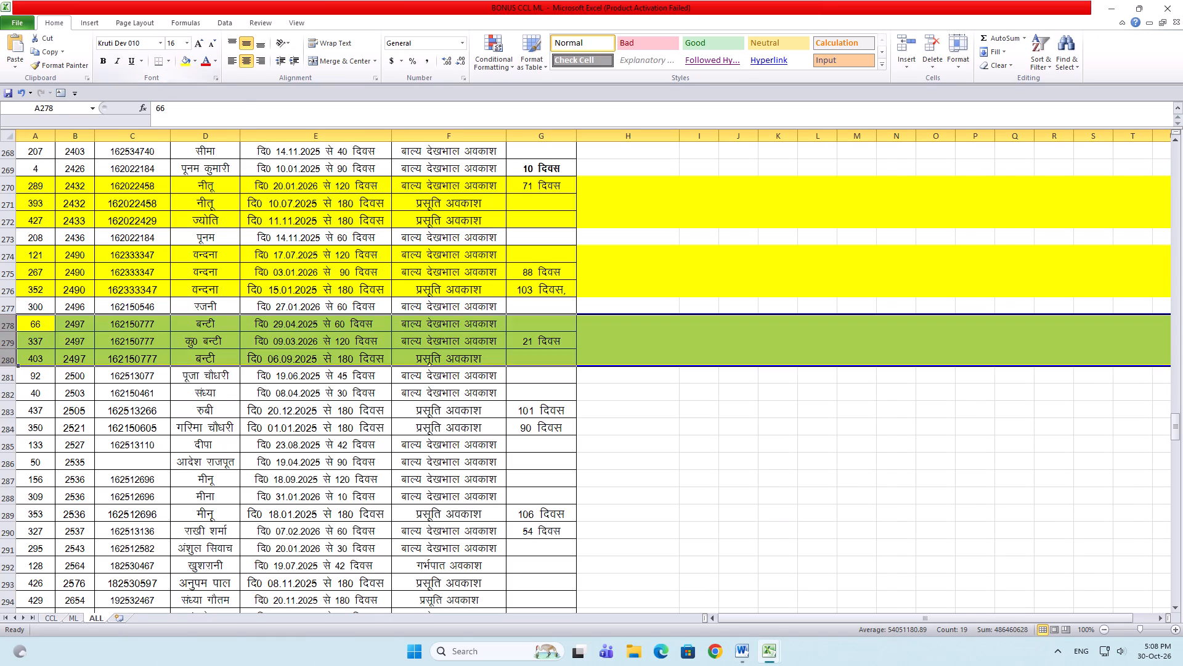
{"action": "left_click", "coordinate": [261, 327]}
Check the leave records in rows 281 to 283 for the next qualifying badge.
{"action": "scroll", "coordinate": [232, 341], "scroll_direction": "down", "scroll_amount": 2}
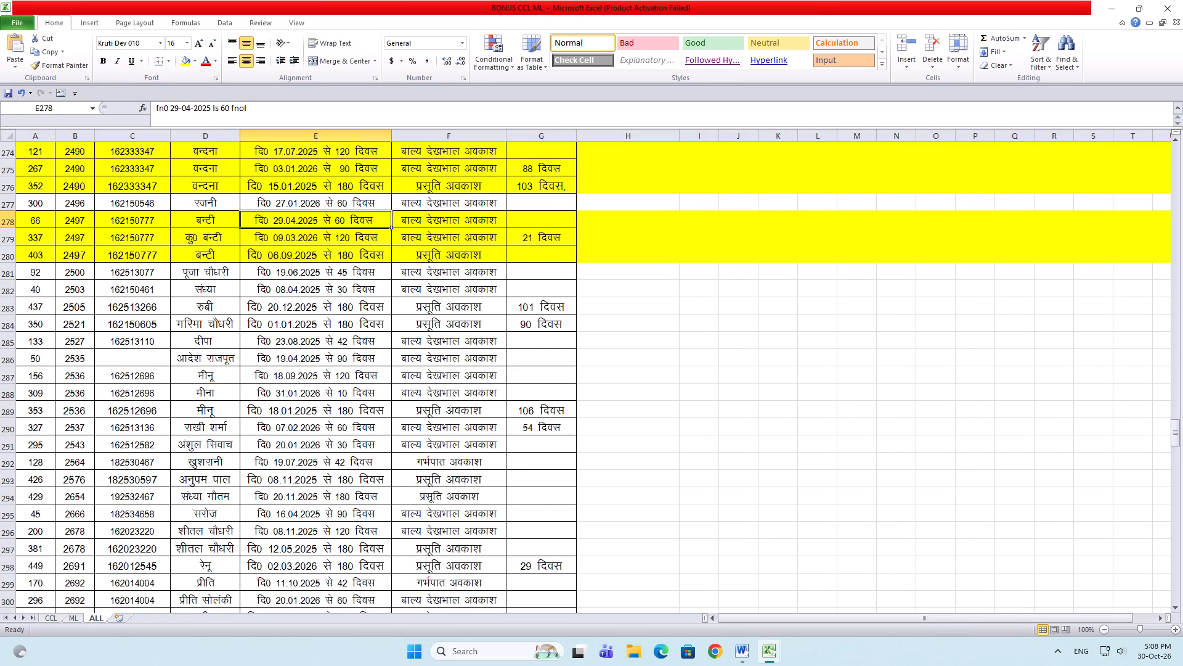
{"action": "left_click", "coordinate": [2, 273]}
{"action": "left_click", "coordinate": [1, 285]}
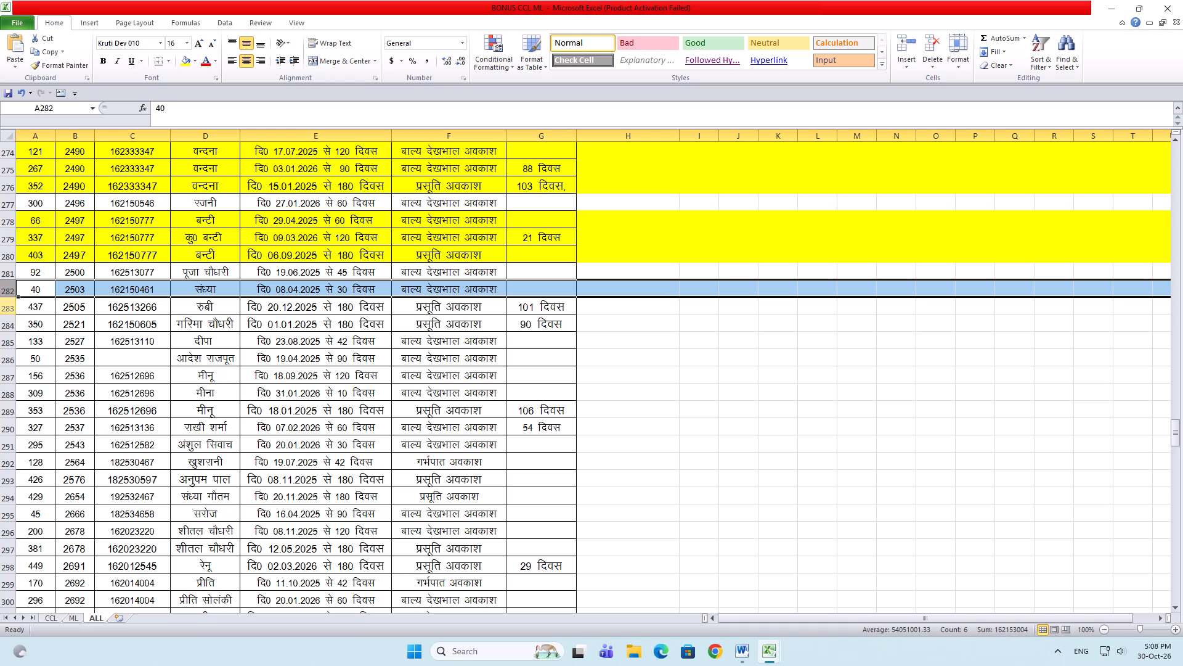
{"action": "left_click", "coordinate": [3, 308]}
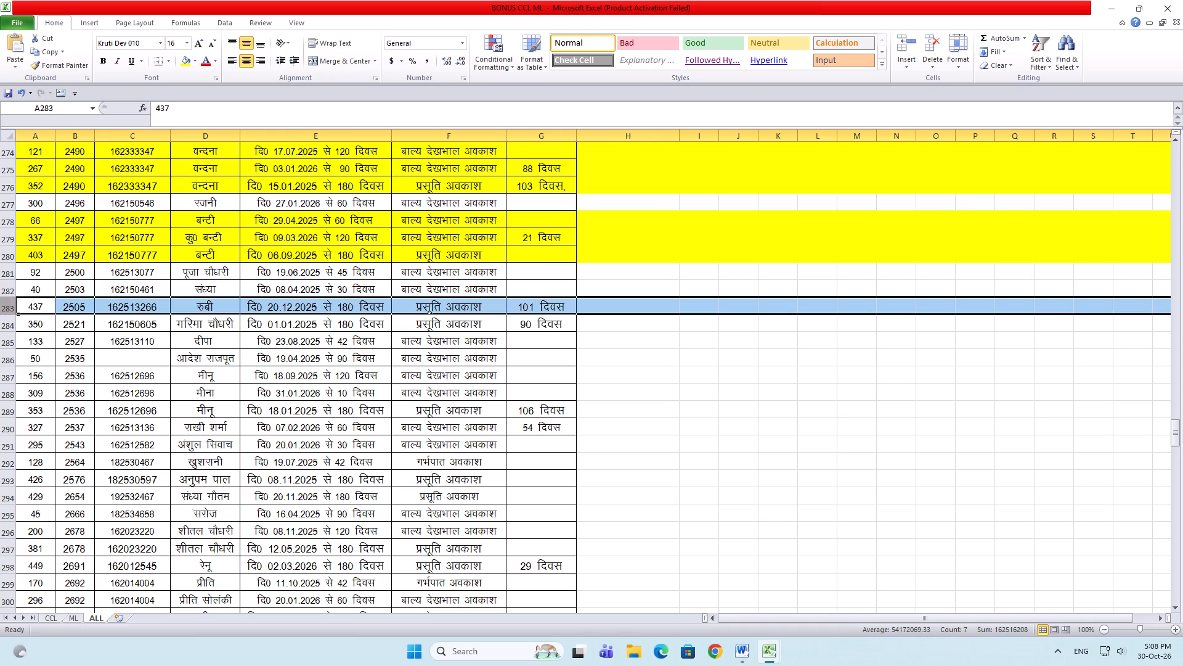
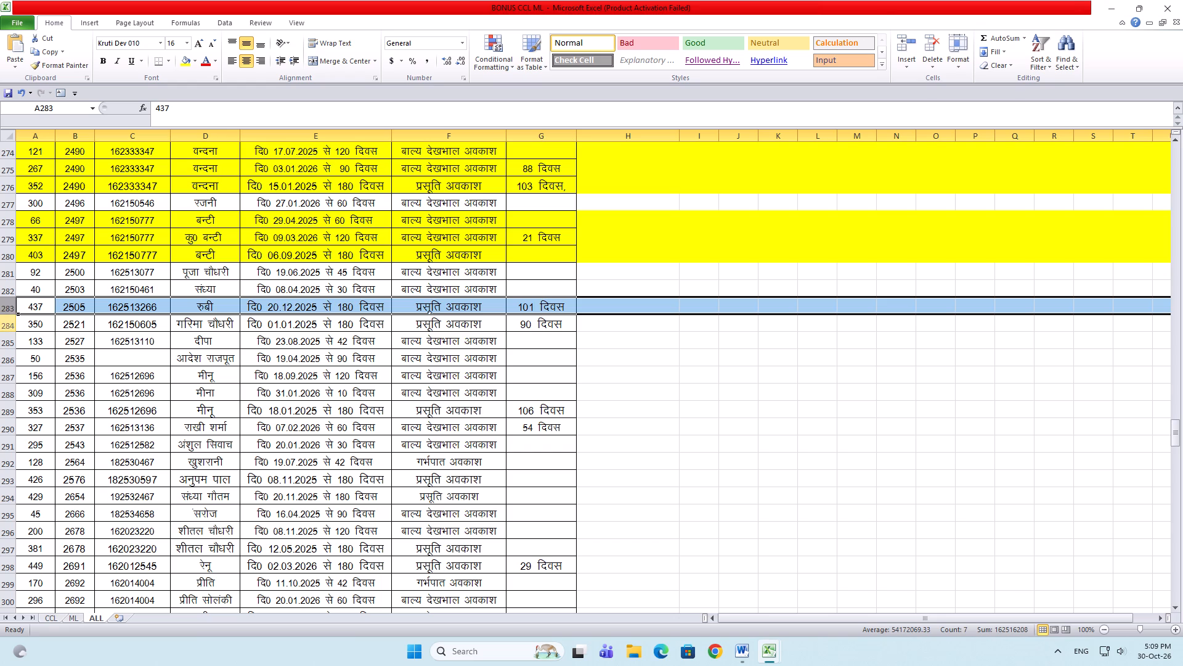
{"action": "left_click_drag", "start_coordinate": [15, 309], "coordinate": [15, 321]}
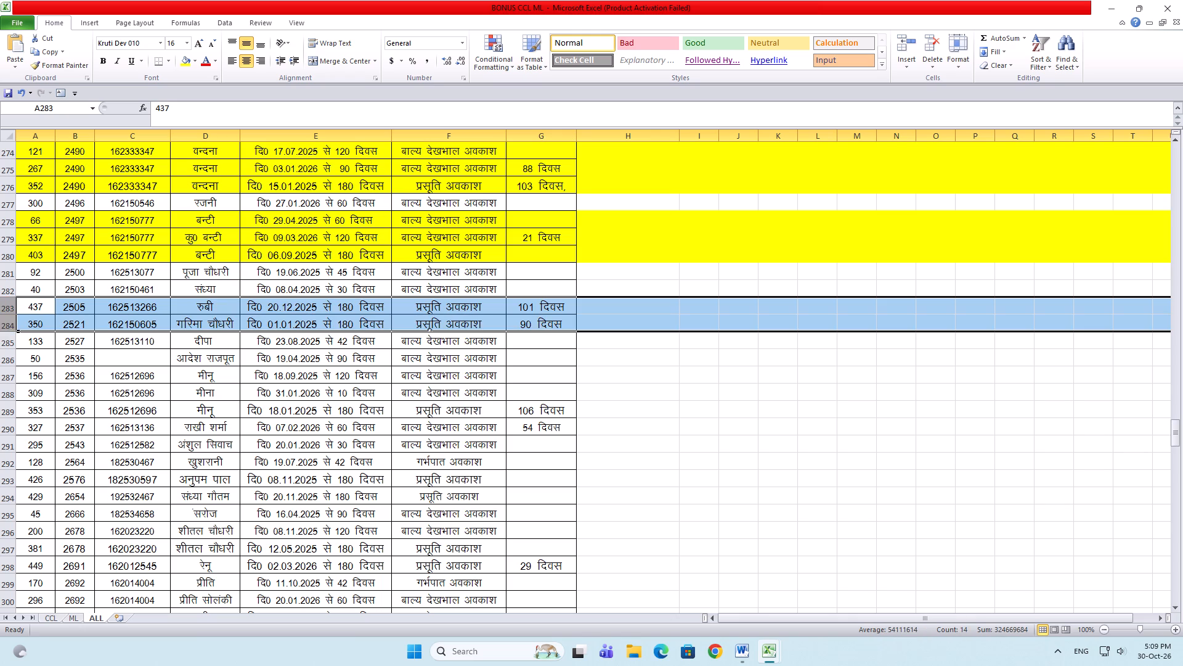
{"action": "left_click", "coordinate": [17, 324]}
{"action": "left_click", "coordinate": [0, 327]}
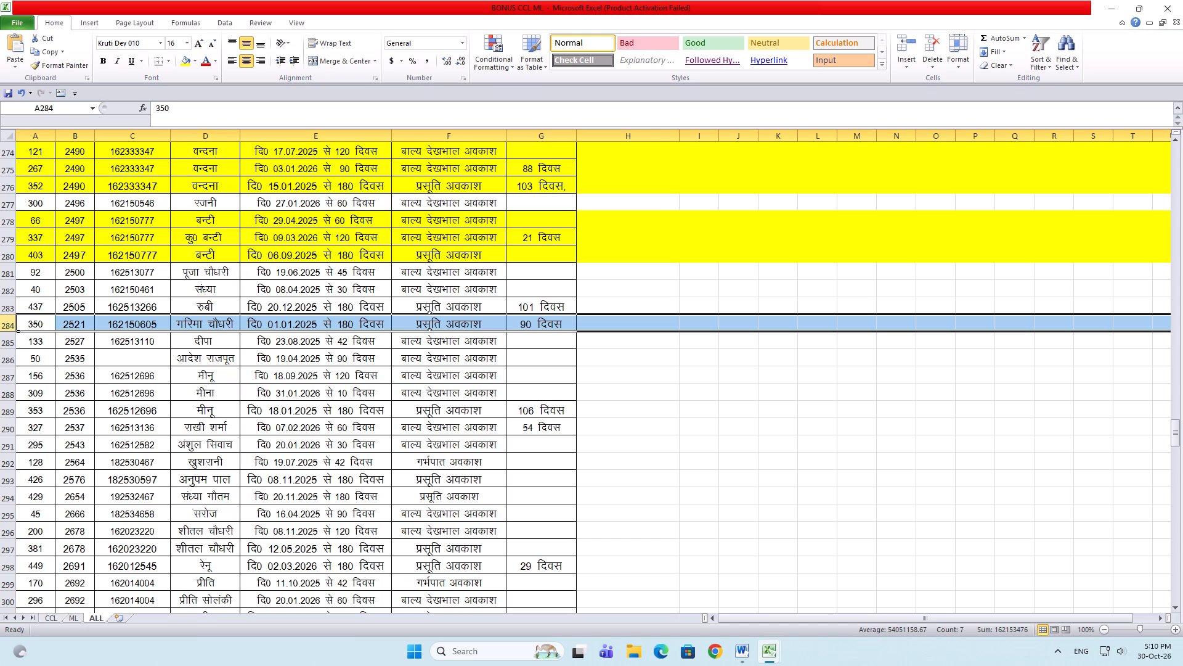
{"action": "left_click", "coordinate": [7, 339]}
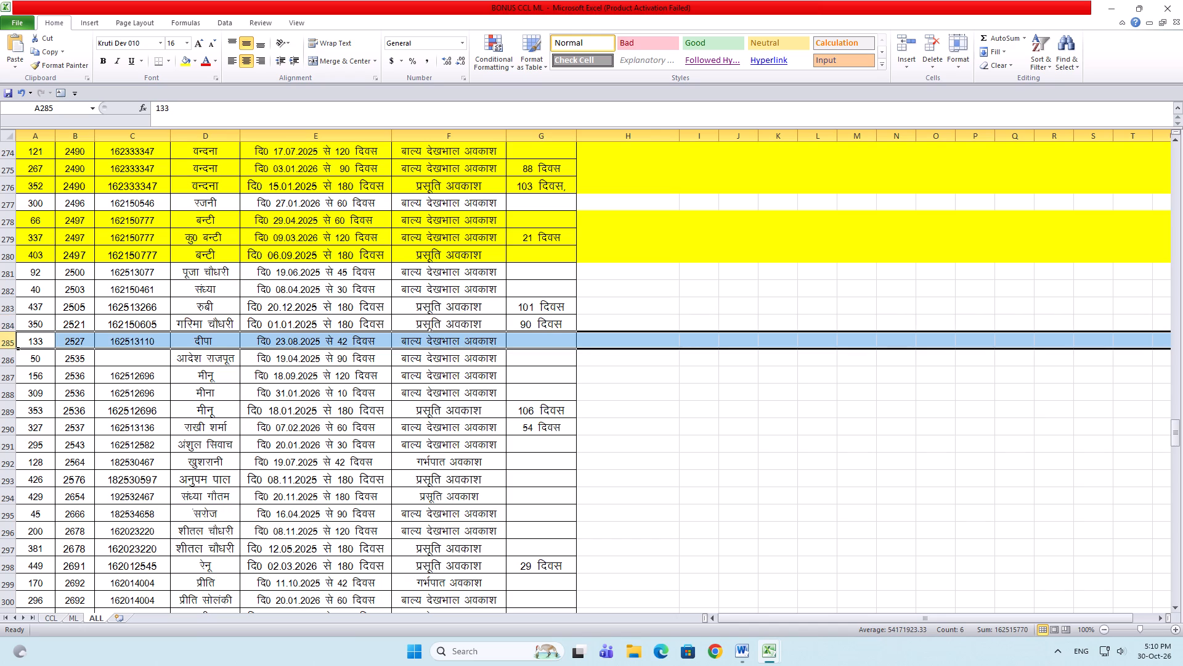
{"action": "left_click", "coordinate": [10, 358]}
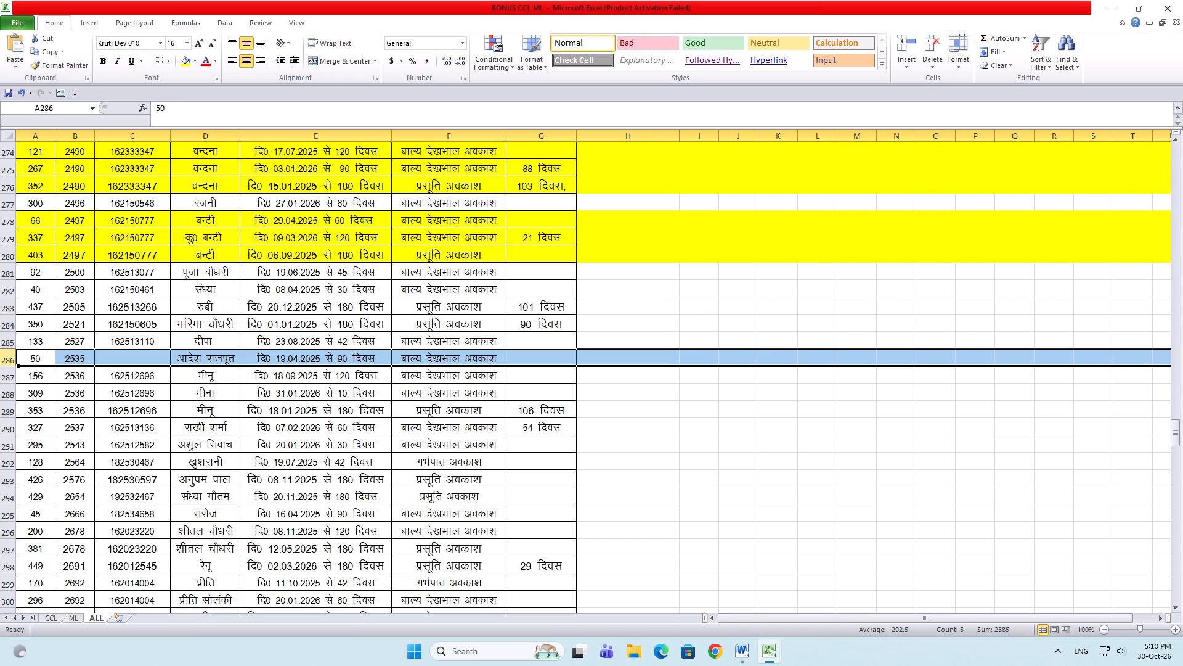
{"action": "left_click", "coordinate": [7, 376]}
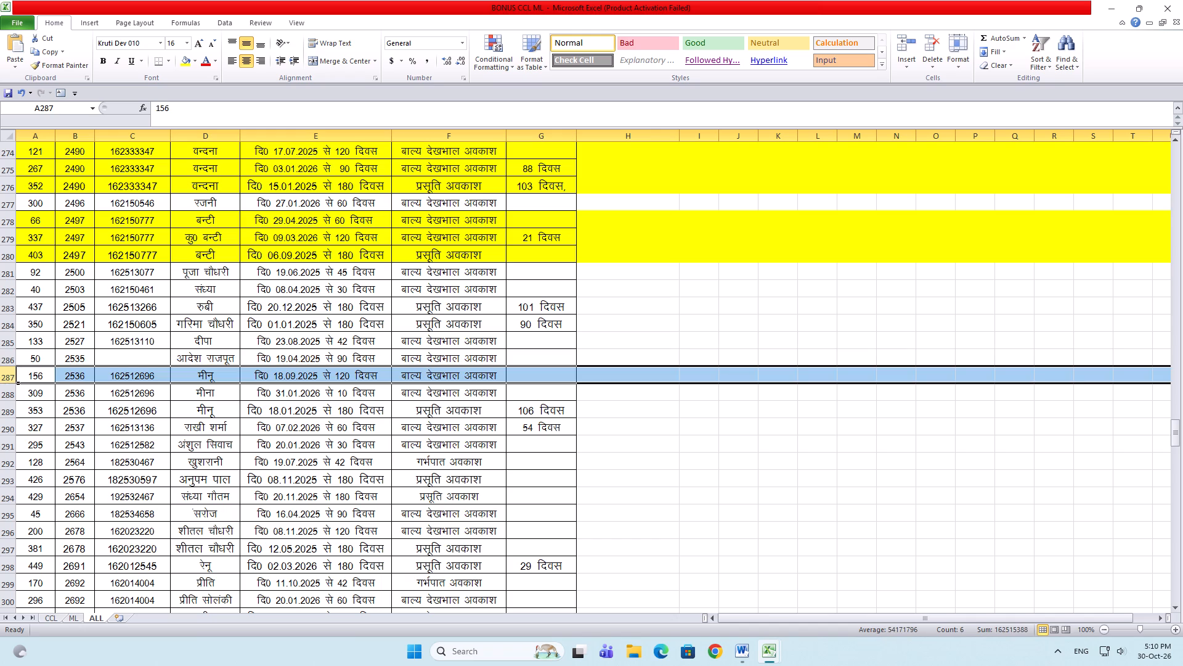
{"action": "left_click_drag", "start_coordinate": [6, 375], "coordinate": [14, 408]}
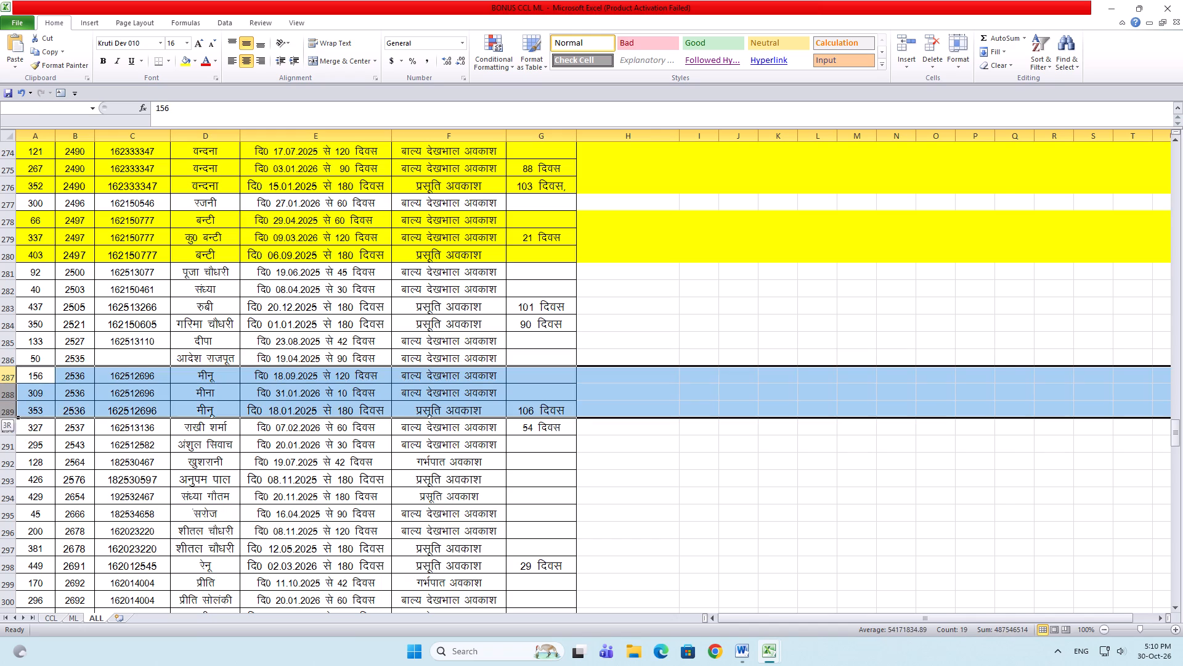
{"action": "left_click_drag", "start_coordinate": [14, 408], "coordinate": [14, 409]}
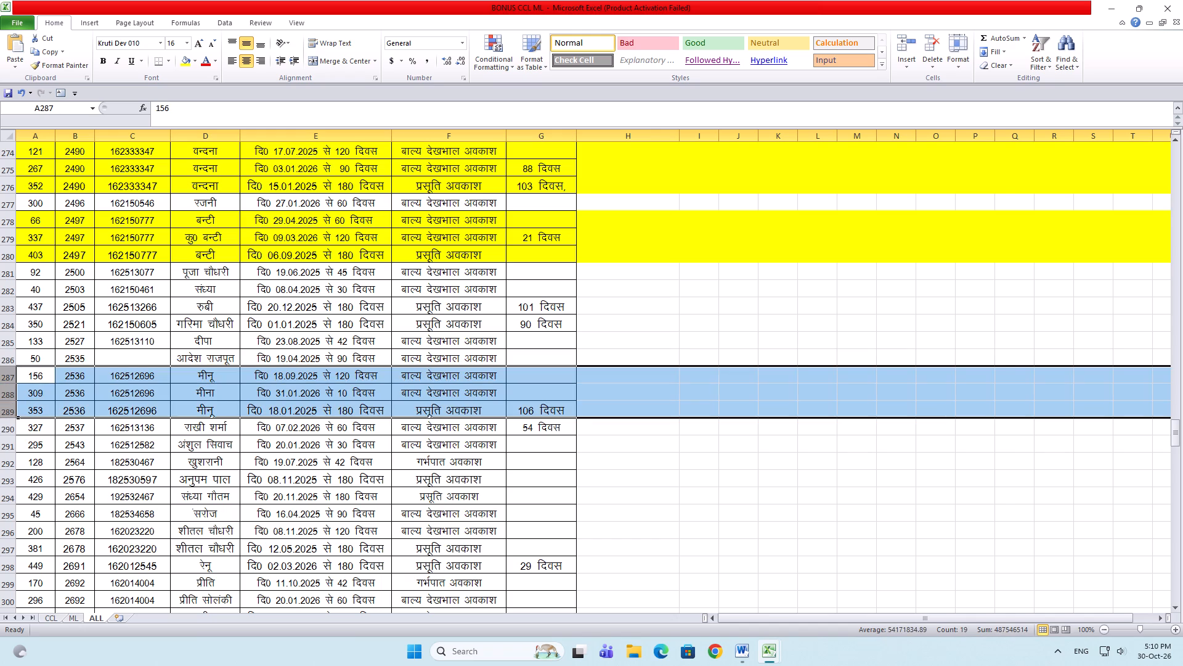
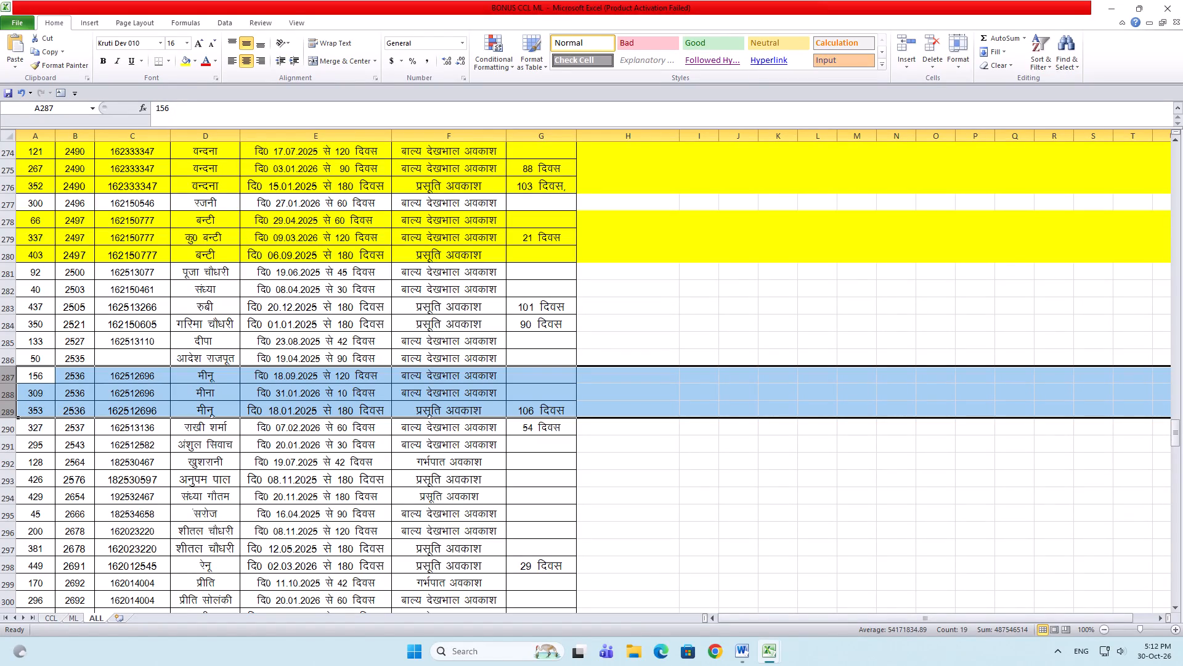
{"action": "left_click", "coordinate": [114, 388]}
{"action": "left_click_drag", "start_coordinate": [74, 374], "coordinate": [201, 372]}
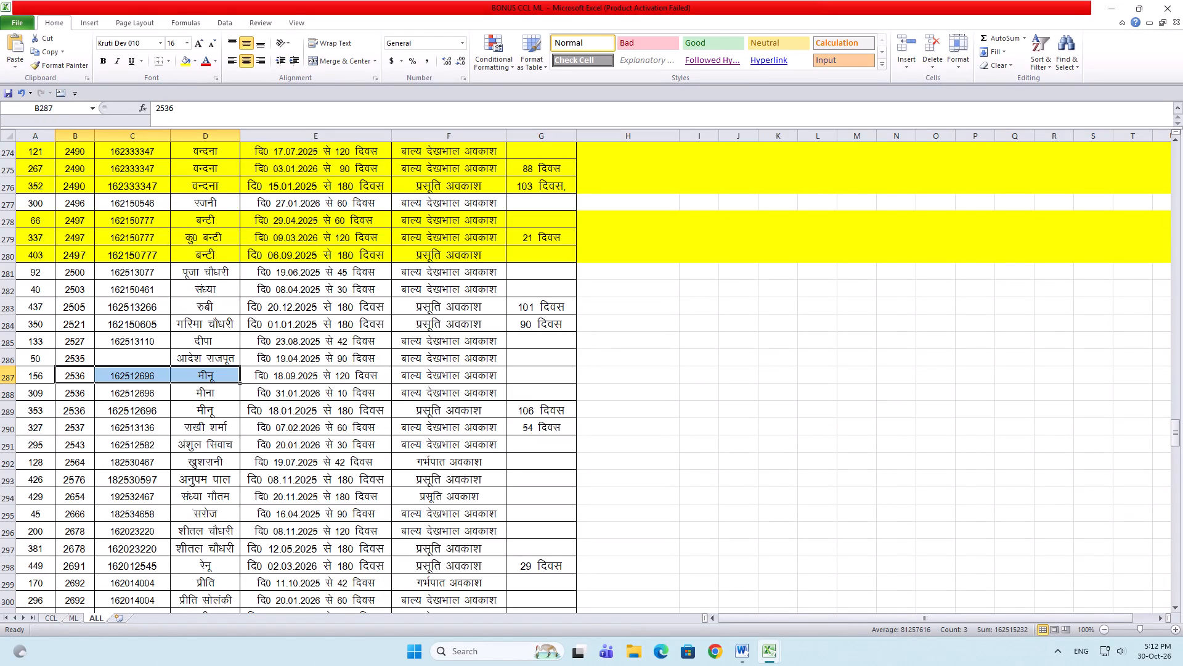
{"action": "key", "text": "ctrl+c"}
{"action": "key", "text": "alt+Tab"}
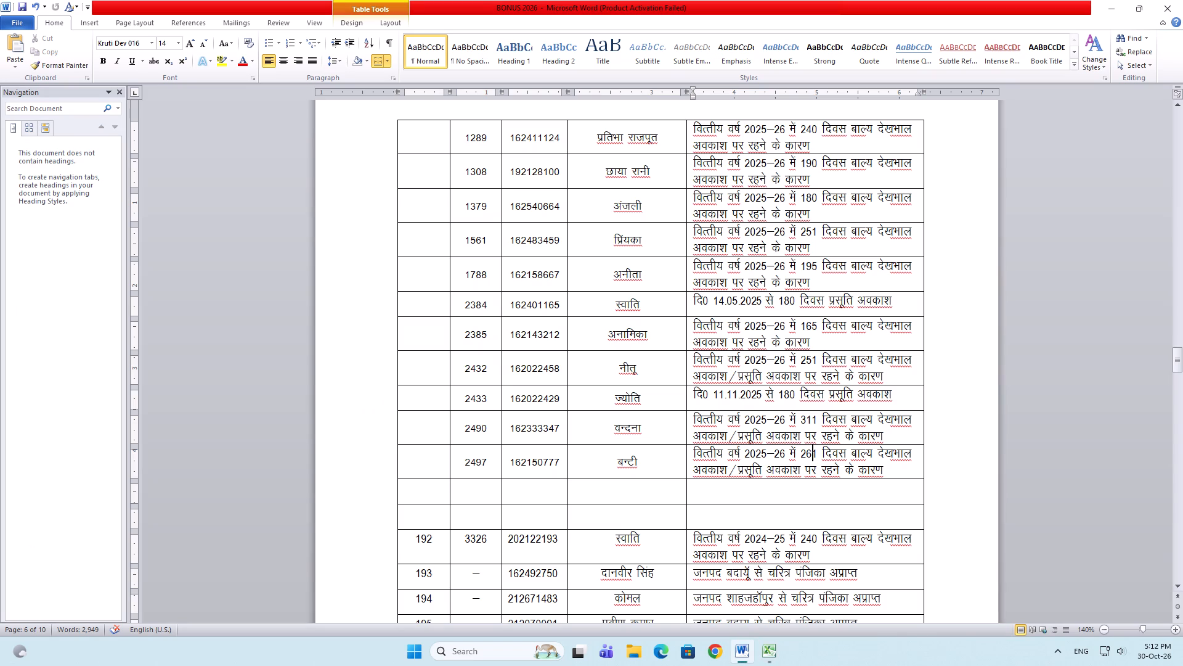
{"action": "left_click_drag", "start_coordinate": [473, 488], "coordinate": [616, 492]}
{"action": "key", "text": "ctrl+v"}
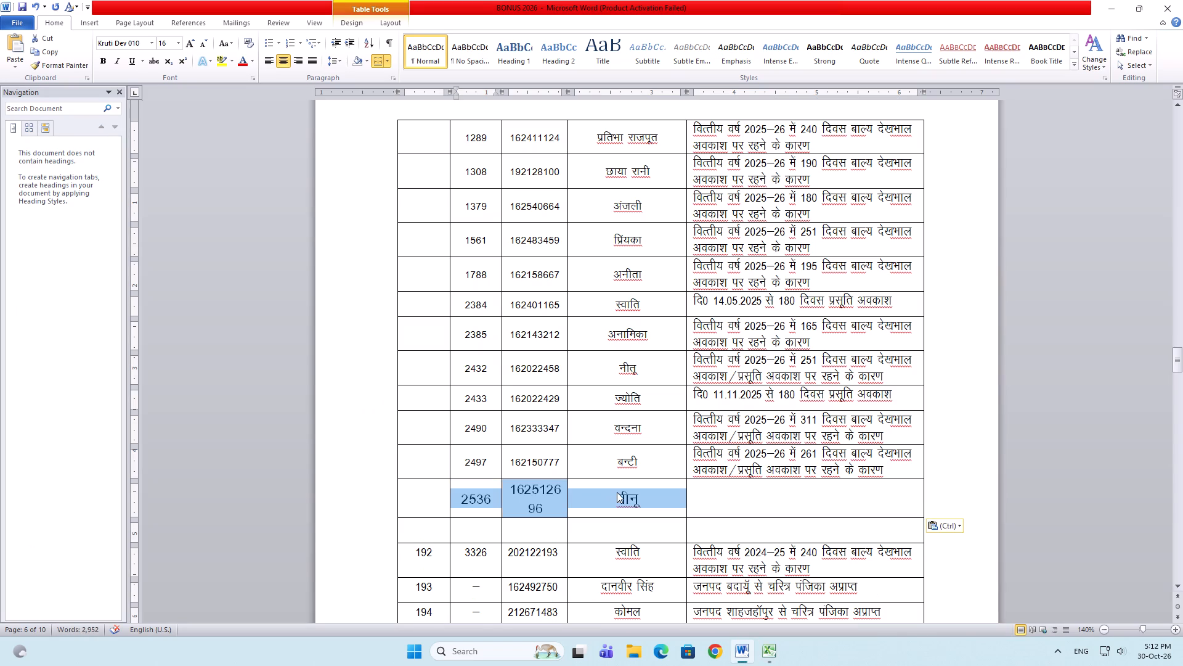
{"action": "double_click", "coordinate": [203, 43]}
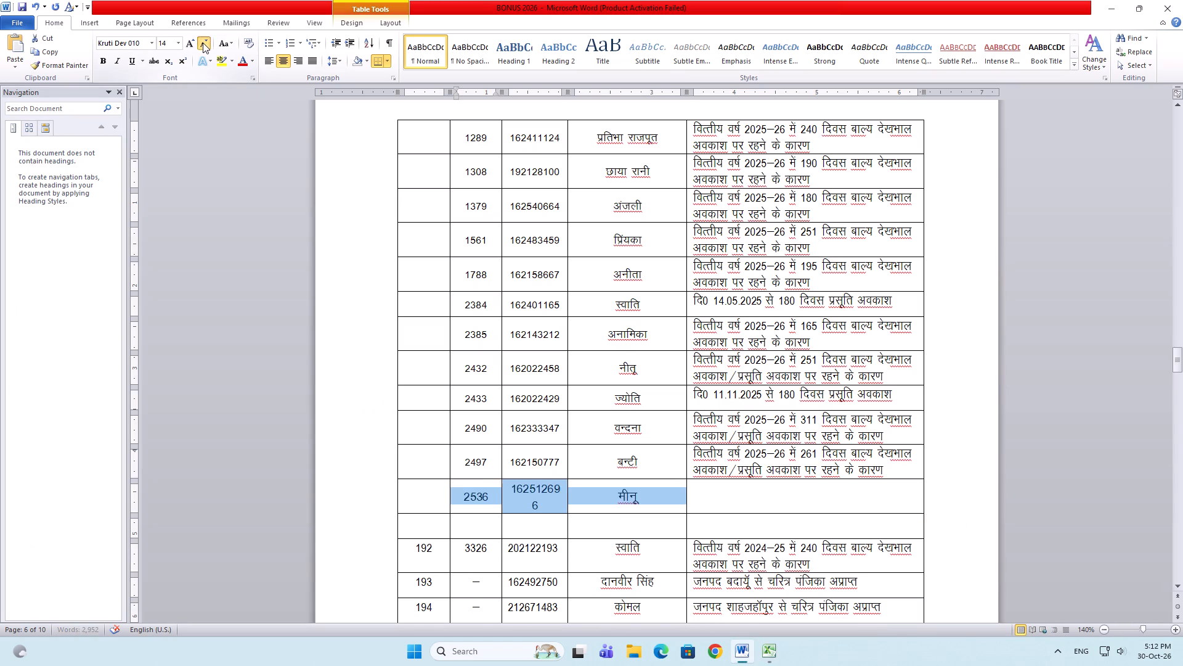
Clear the contents of the old entries numbered 192 to 201 in the Word table.
{"action": "scroll", "coordinate": [423, 440], "scroll_direction": "down", "scroll_amount": 4}
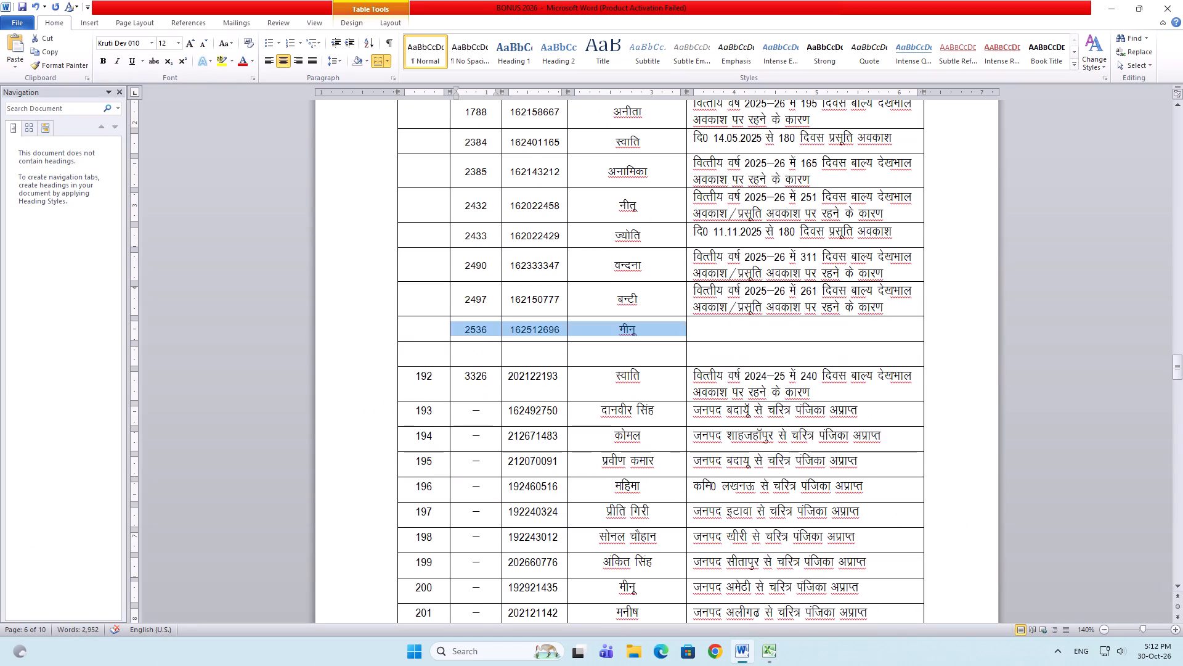
{"action": "scroll", "coordinate": [437, 425], "scroll_direction": "down", "scroll_amount": 2}
{"action": "left_click_drag", "start_coordinate": [428, 308], "coordinate": [738, 530]}
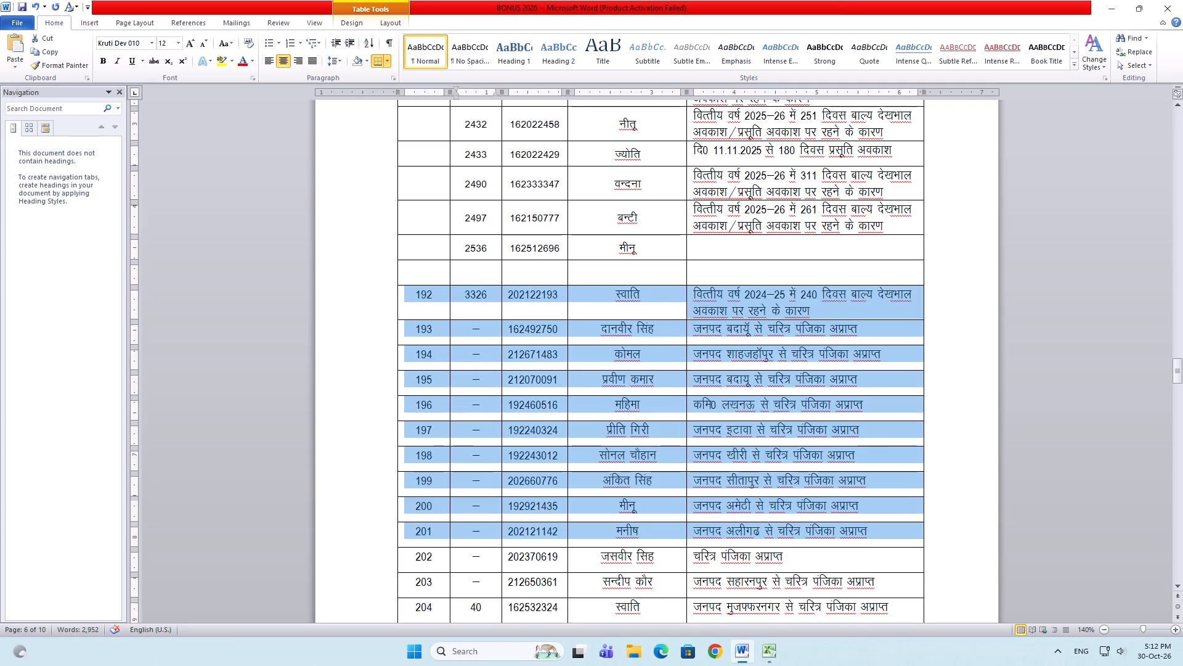
{"action": "left_click_drag", "start_coordinate": [738, 530], "coordinate": [738, 530]}
{"action": "key", "text": "Delete"}
{"action": "key", "text": "alt+Tab"}
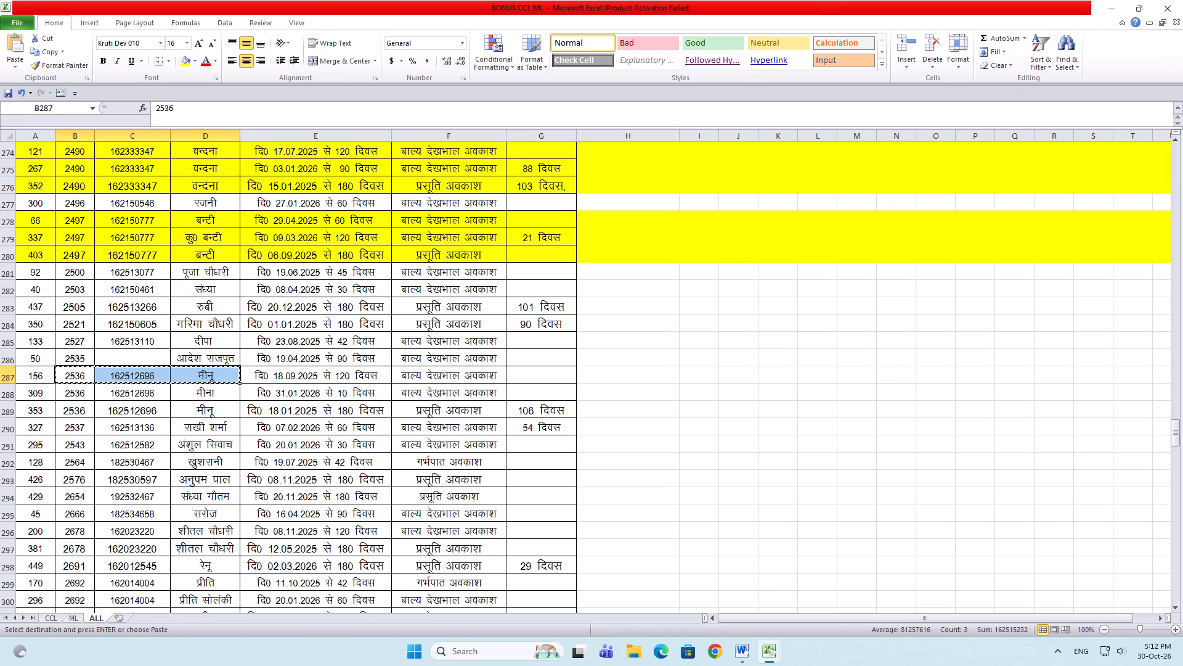
{"action": "left_click_drag", "start_coordinate": [3, 372], "coordinate": [1, 408]}
{"action": "left_click", "coordinate": [182, 59]}
{"action": "left_click", "coordinate": [184, 396]}
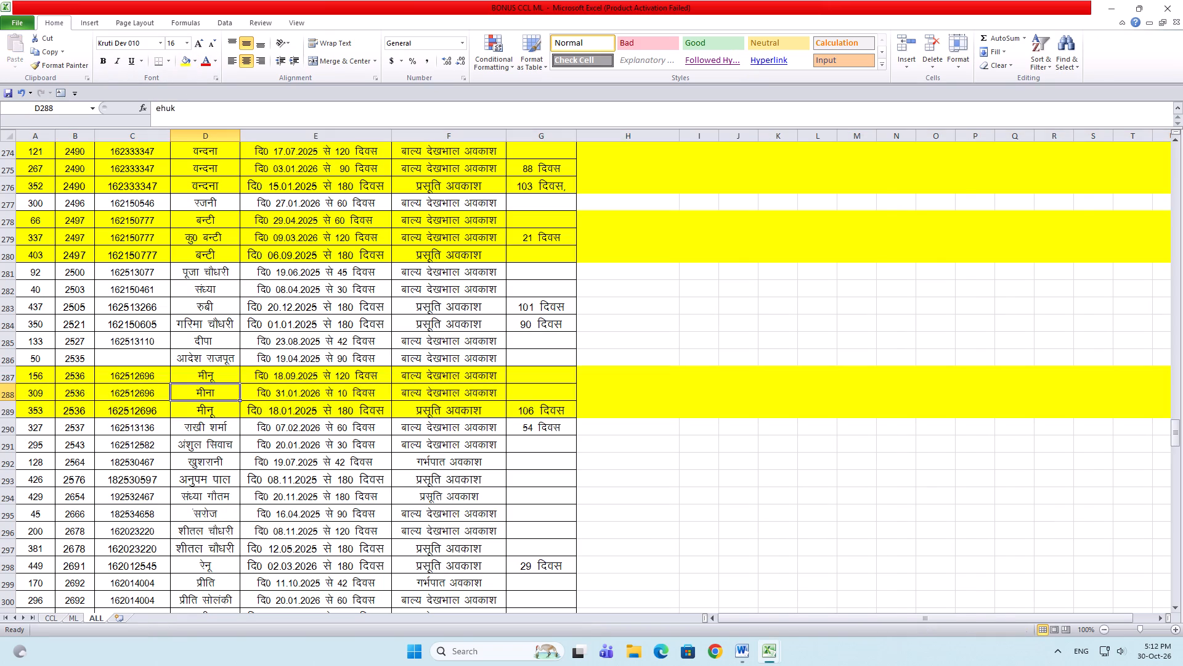
{"action": "key", "text": "ctrl+s"}
{"action": "key", "text": "alt+Tab"}
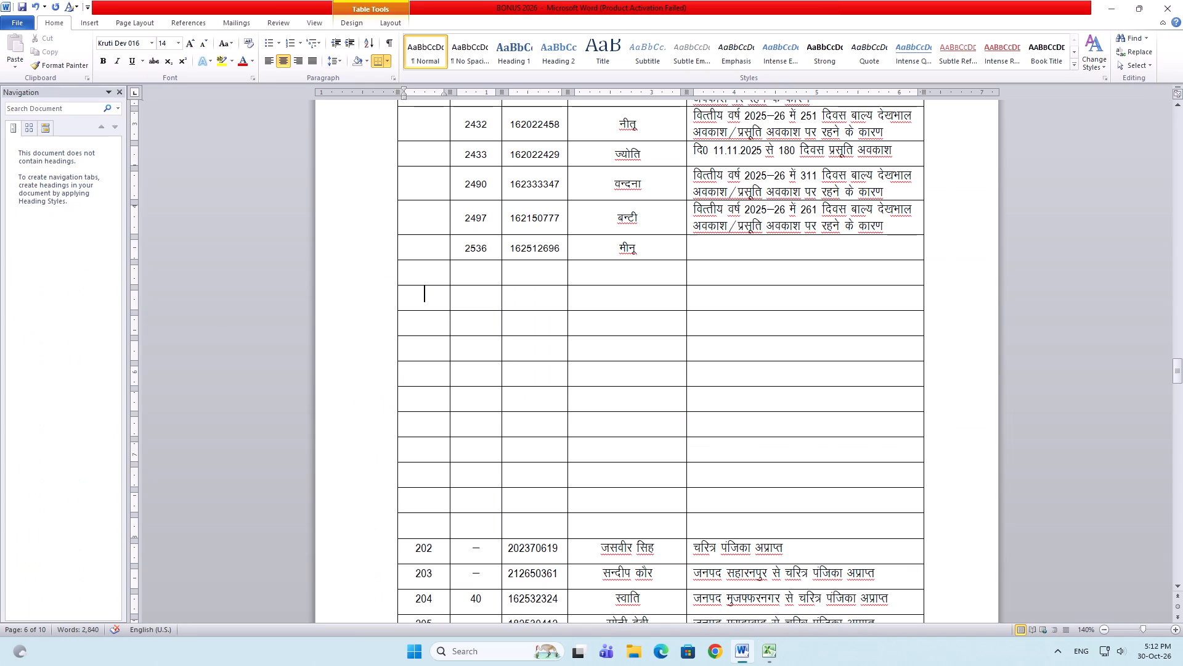
{"action": "left_click_drag", "start_coordinate": [890, 223], "coordinate": [705, 210]}
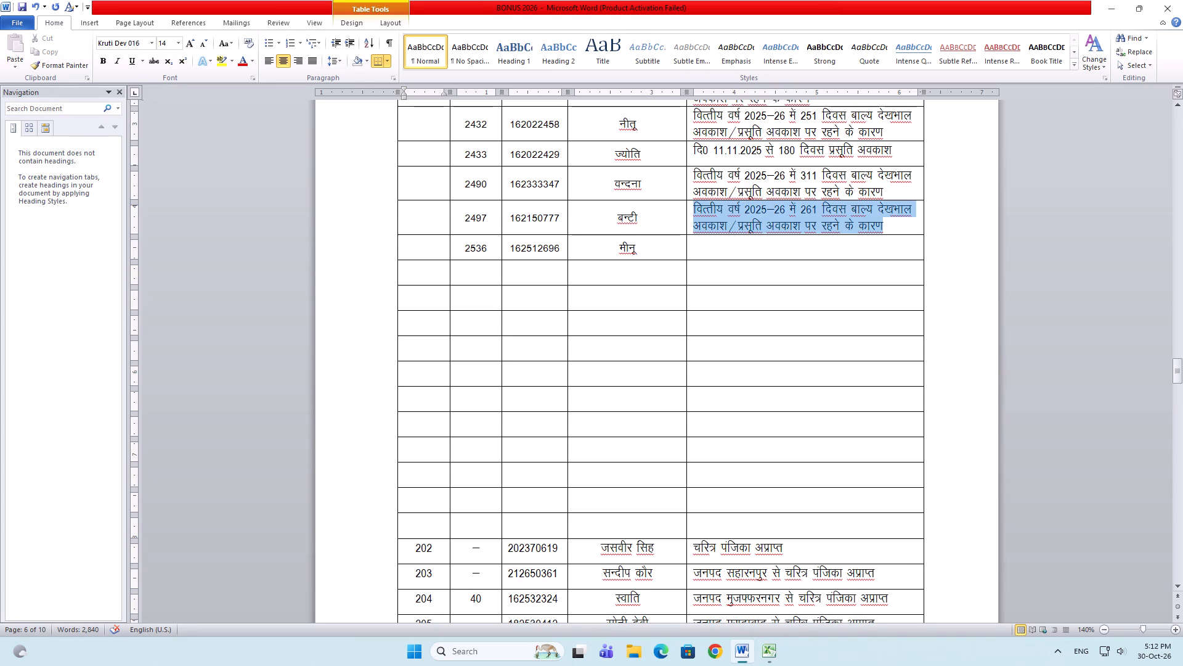
{"action": "left_click_drag", "start_coordinate": [705, 210], "coordinate": [702, 210]}
{"action": "key", "text": "ctrl+c"}
{"action": "left_click", "coordinate": [709, 247]}
{"action": "key", "text": "ctrl+v"}
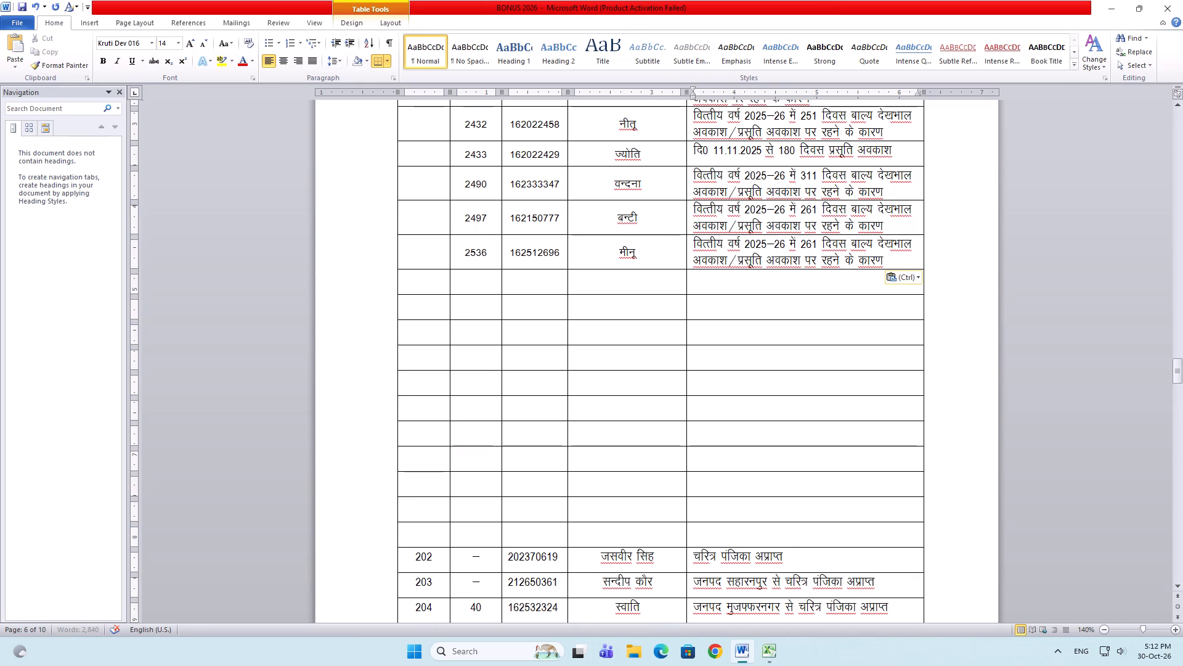
{"action": "left_click_drag", "start_coordinate": [802, 243], "coordinate": [816, 240]}
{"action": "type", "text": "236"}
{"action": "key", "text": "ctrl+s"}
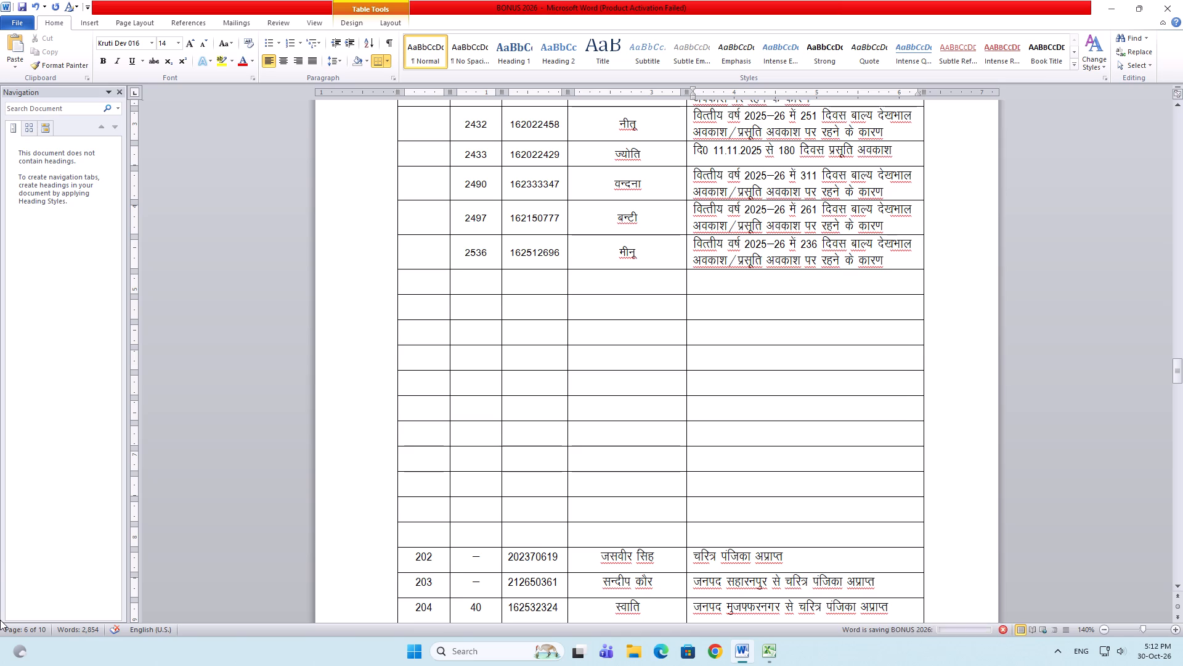
In the Excel workbook, check the leave records in rows 290 to 293 for the next qualifying badge.
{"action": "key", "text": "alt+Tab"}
{"action": "scroll", "coordinate": [17, 417], "scroll_direction": "down", "scroll_amount": 2}
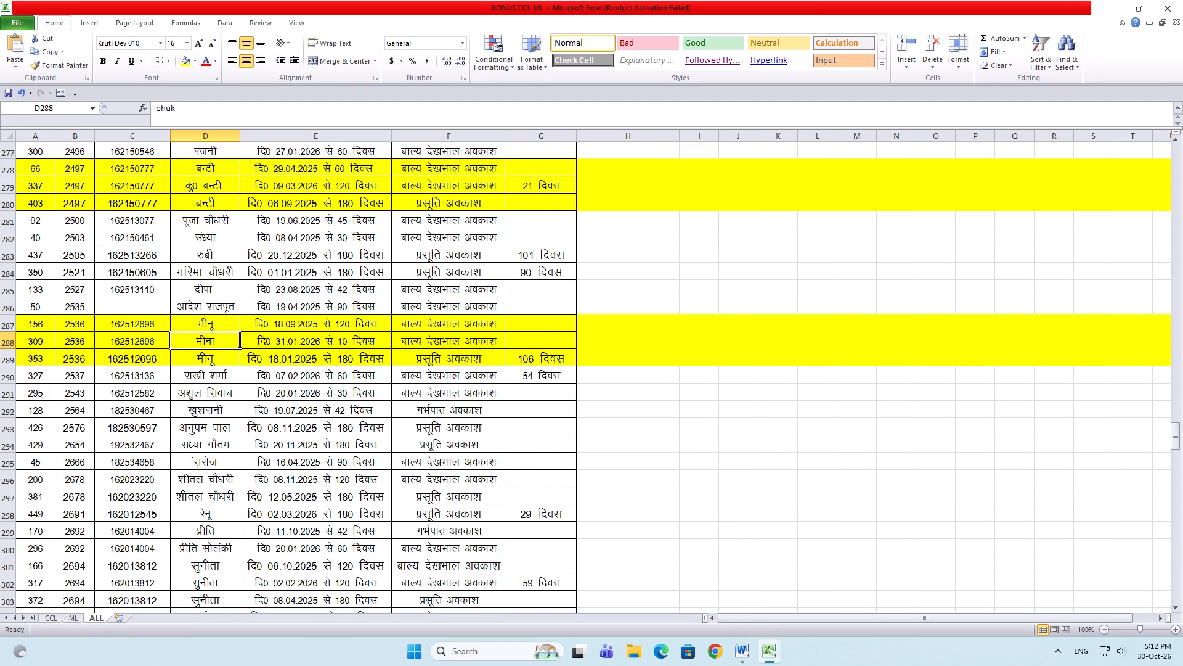
{"action": "left_click", "coordinate": [0, 330]}
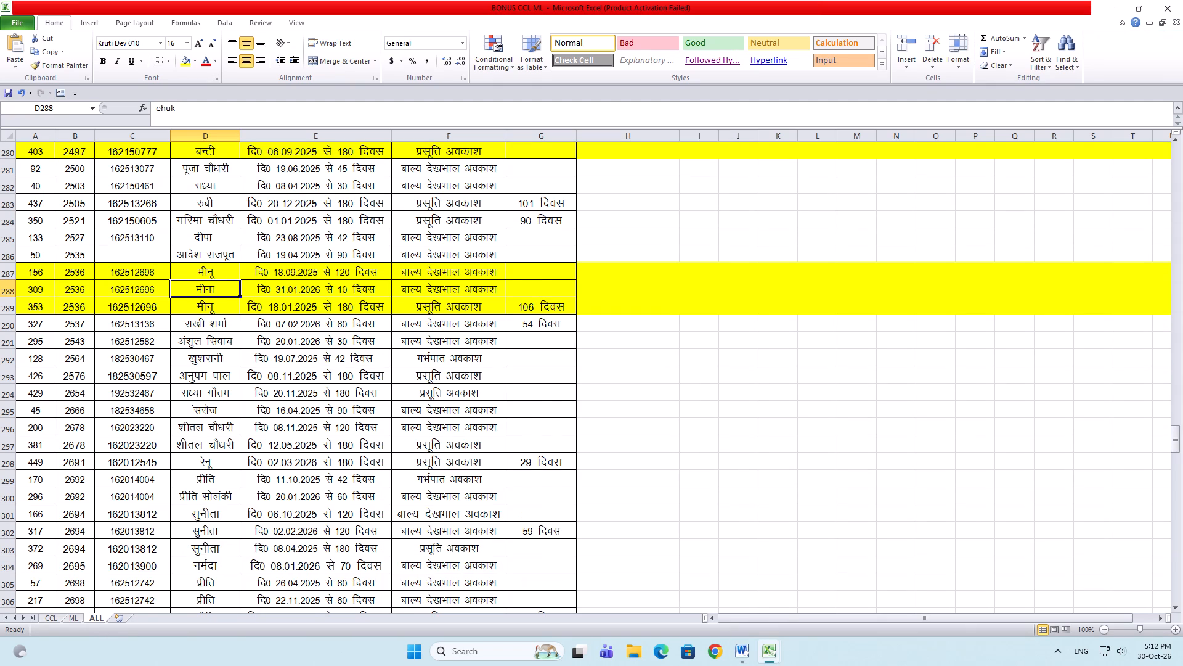
{"action": "left_click", "coordinate": [1, 327]}
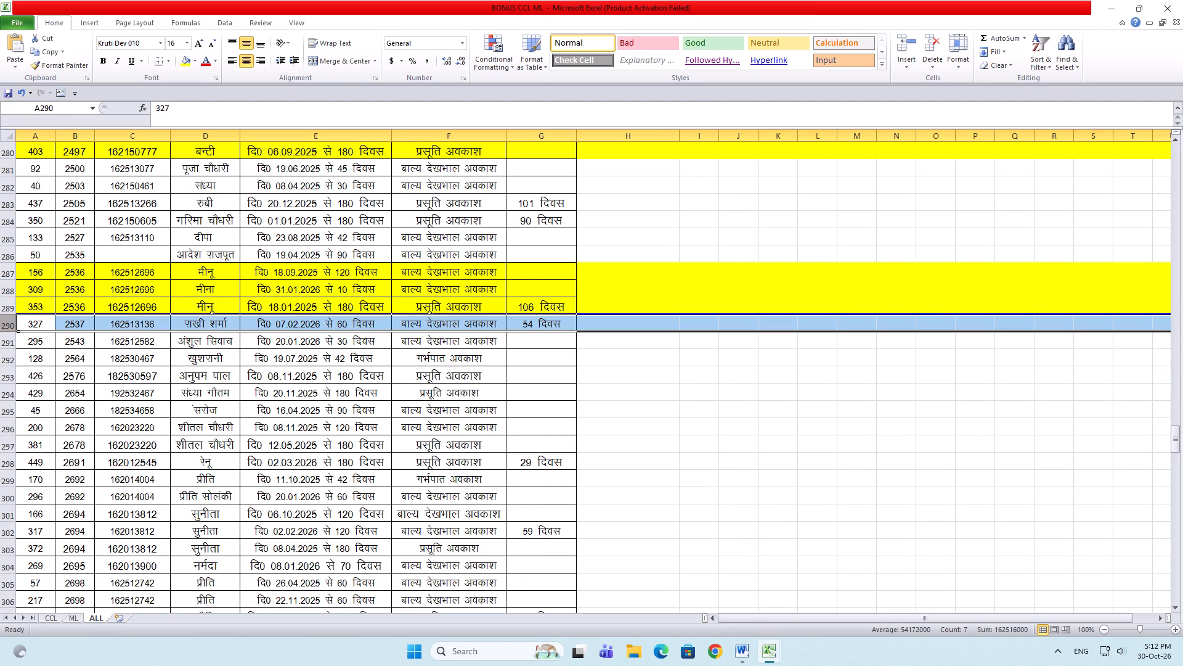
{"action": "left_click", "coordinate": [6, 340]}
{"action": "left_click", "coordinate": [8, 355]}
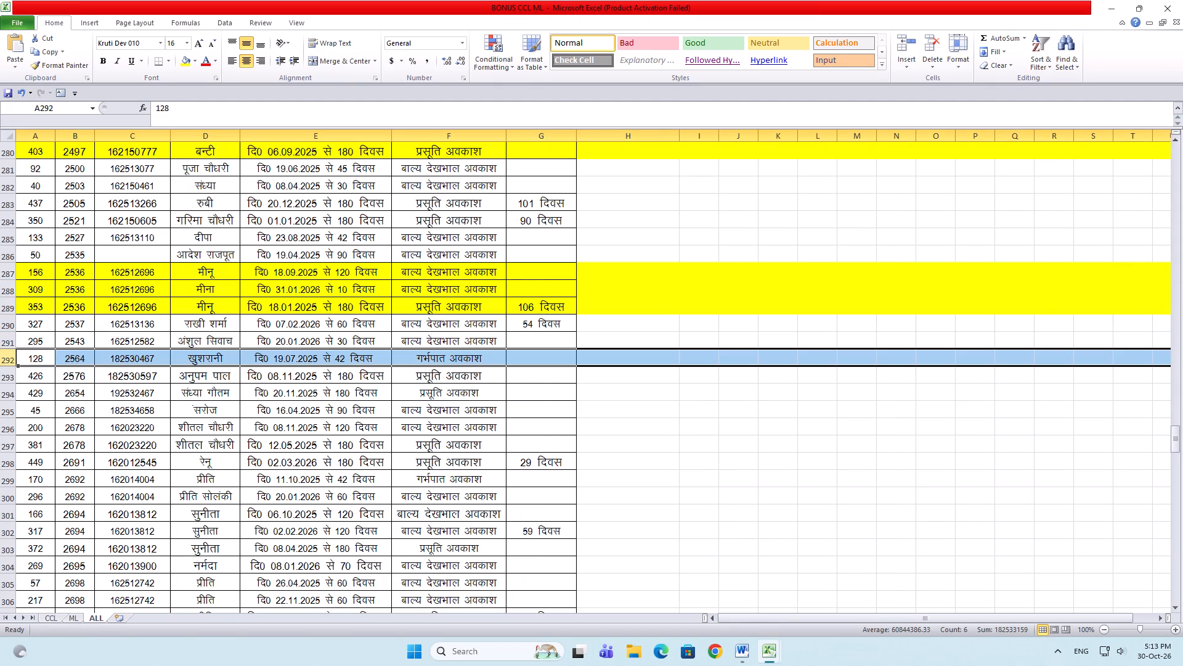
{"action": "left_click", "coordinate": [7, 377]}
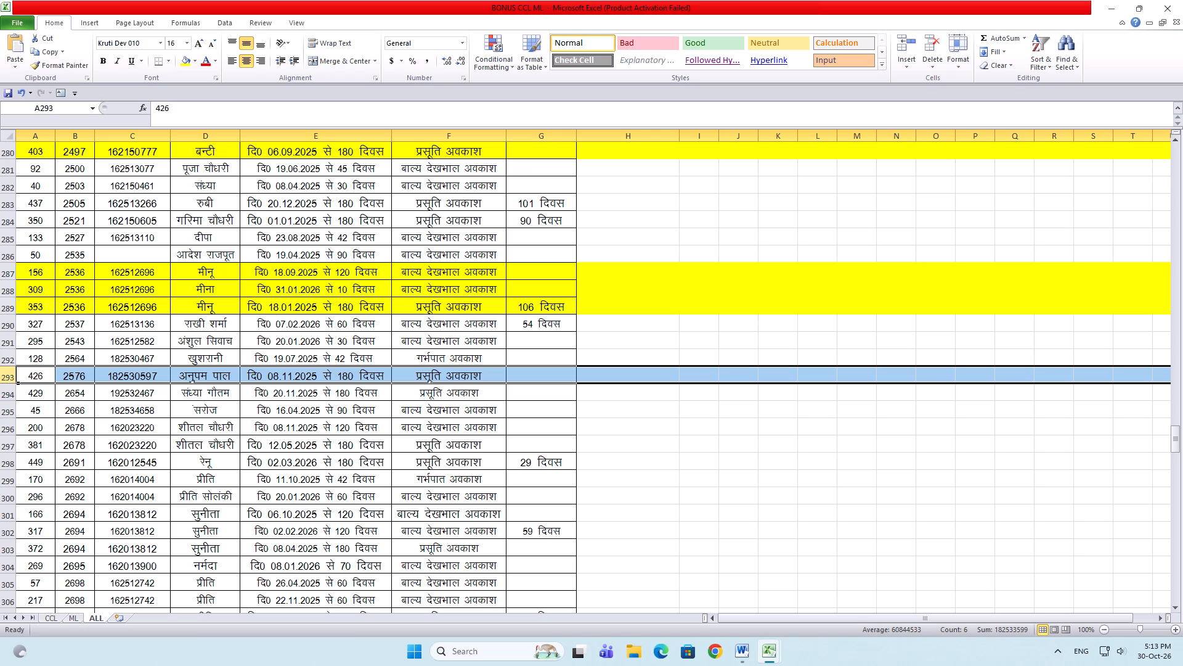
{"action": "left_click", "coordinate": [9, 324]}
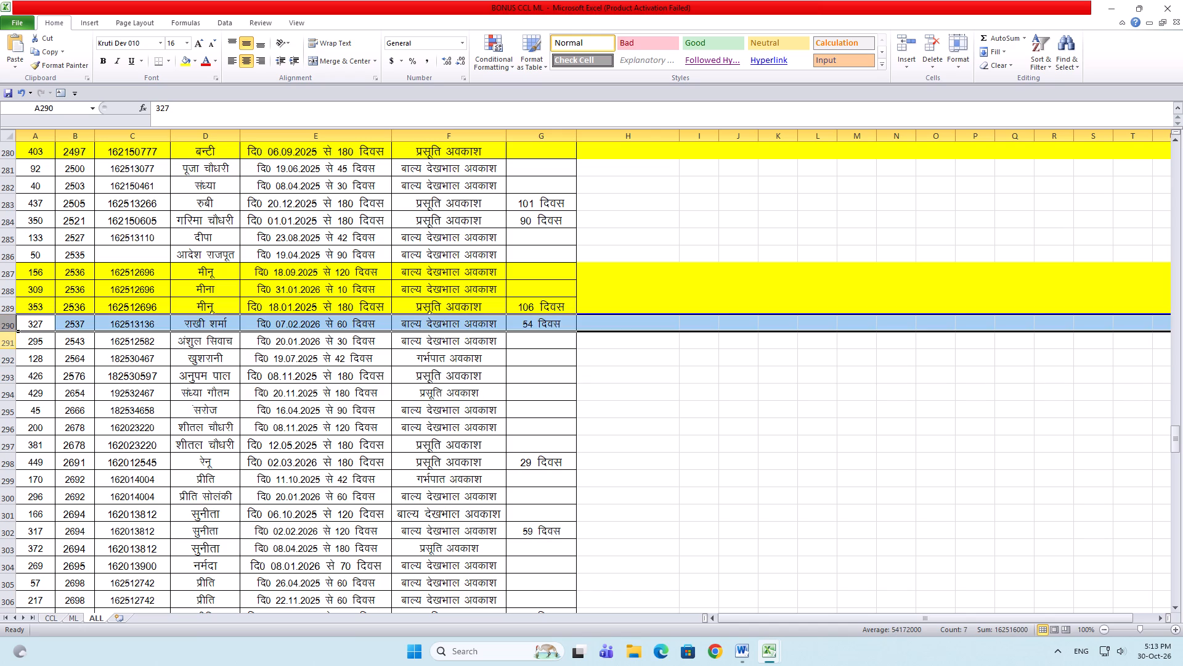
{"action": "left_click", "coordinate": [5, 339]}
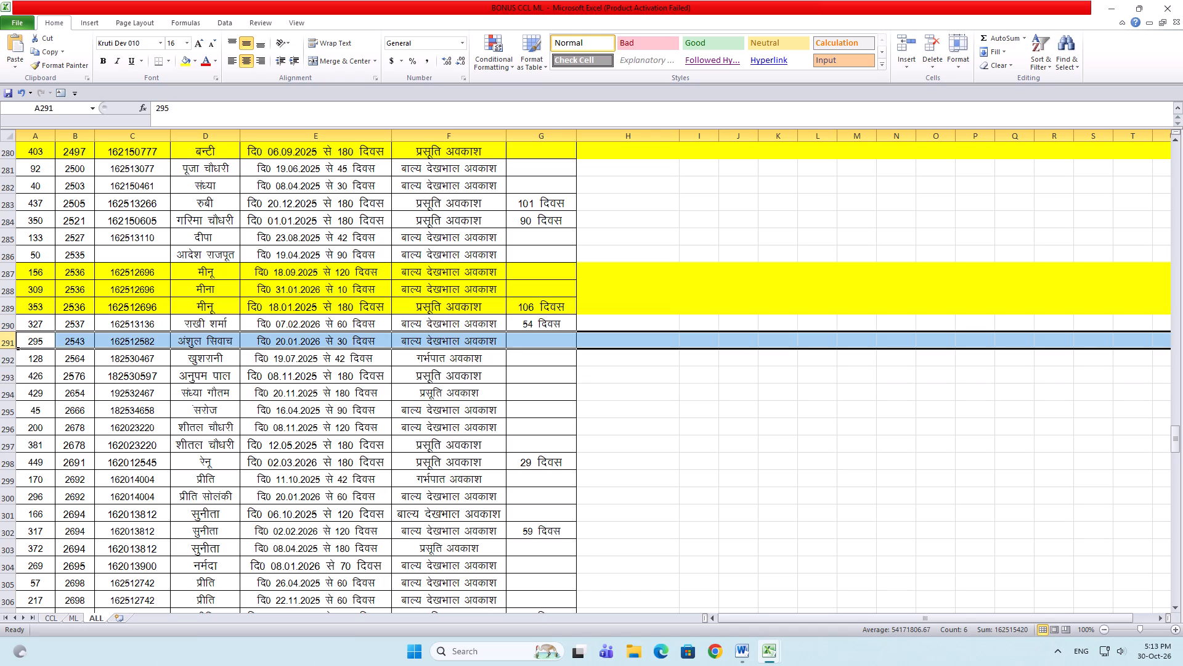
{"action": "left_click", "coordinate": [1, 360]}
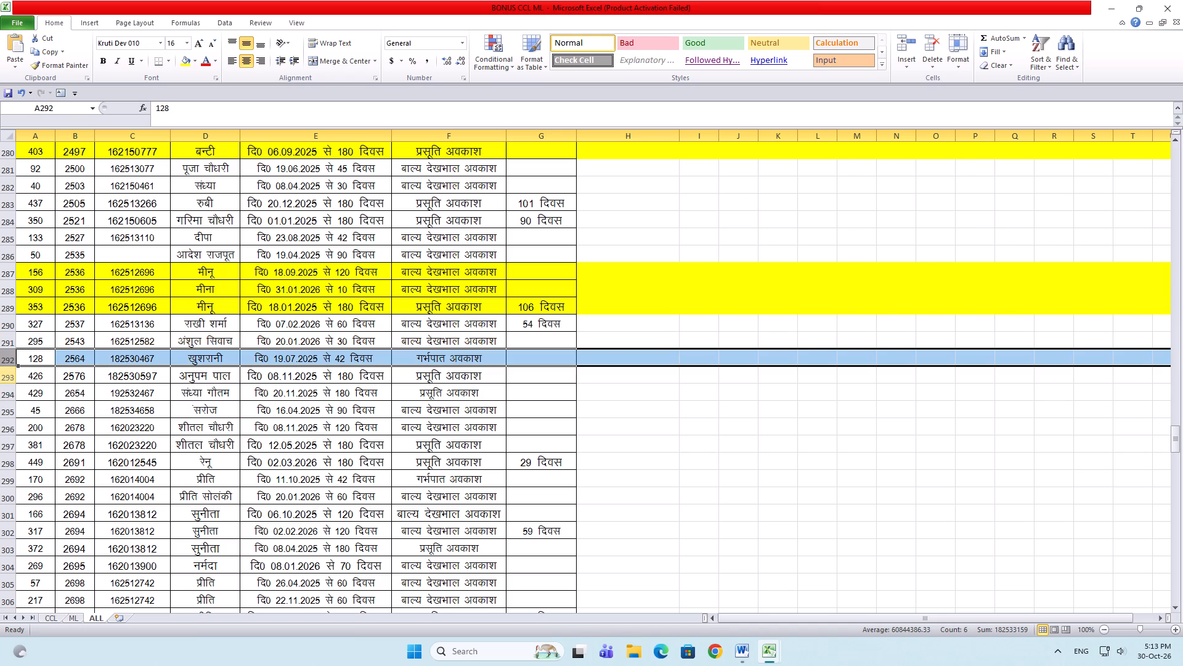
{"action": "left_click", "coordinate": [6, 375]}
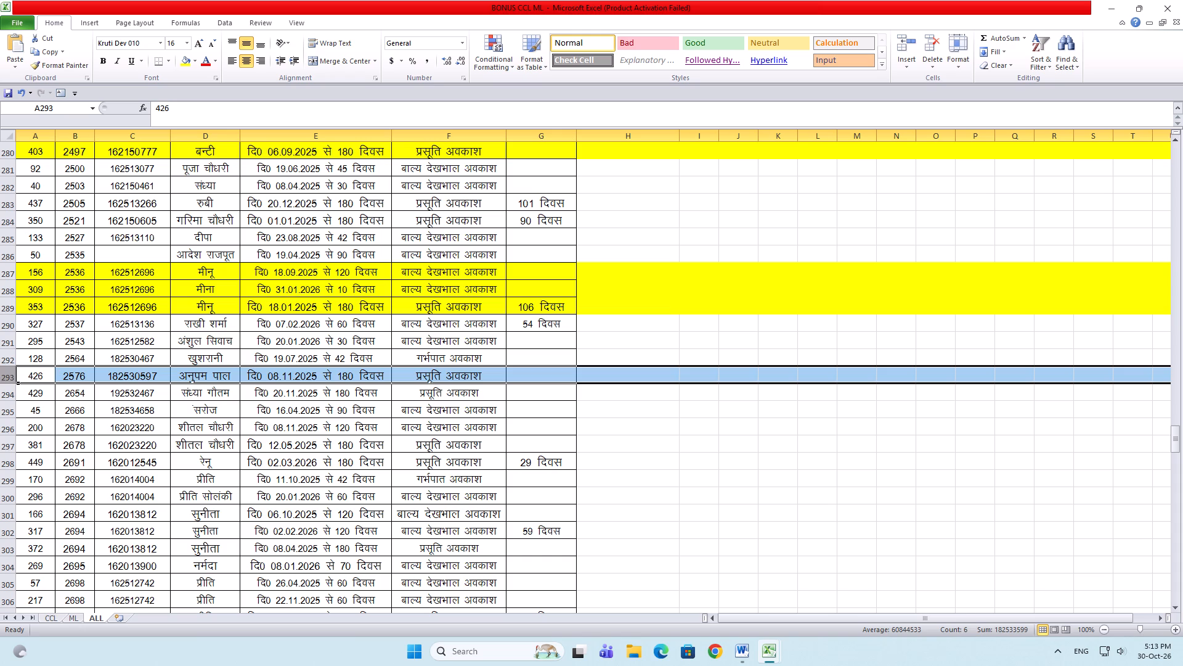
{"action": "left_click_drag", "start_coordinate": [81, 380], "coordinate": [176, 376]}
{"action": "key", "text": "ctrl+c"}
{"action": "key", "text": "alt+Tab"}
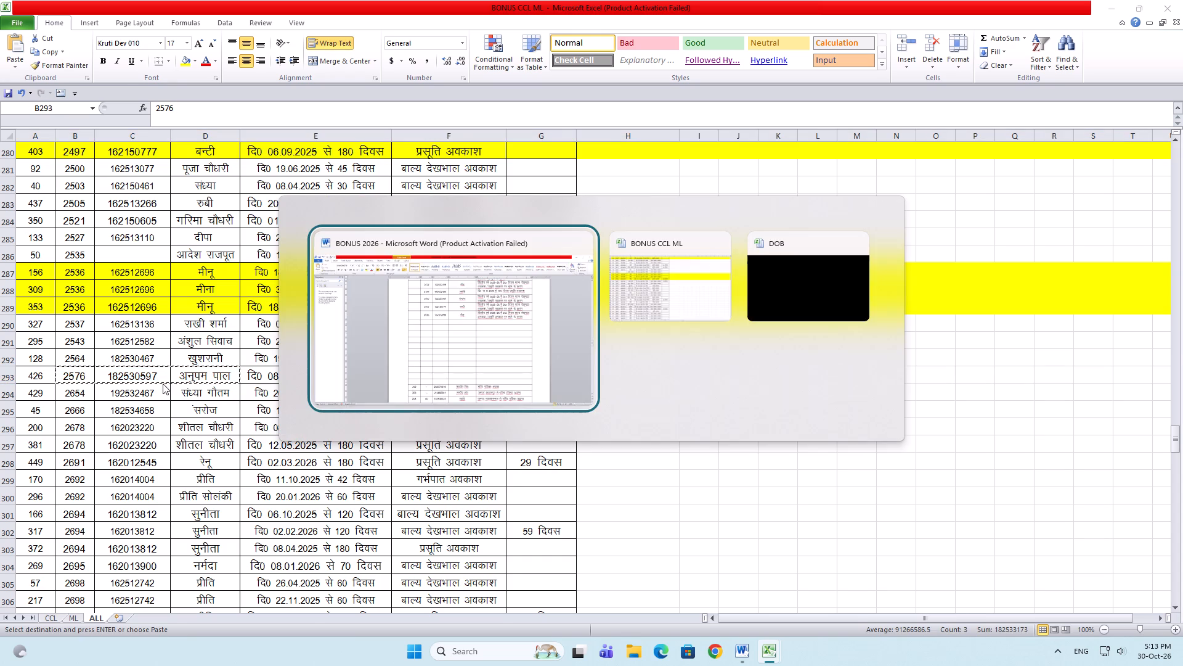
{"action": "left_click_drag", "start_coordinate": [468, 279], "coordinate": [585, 269]}
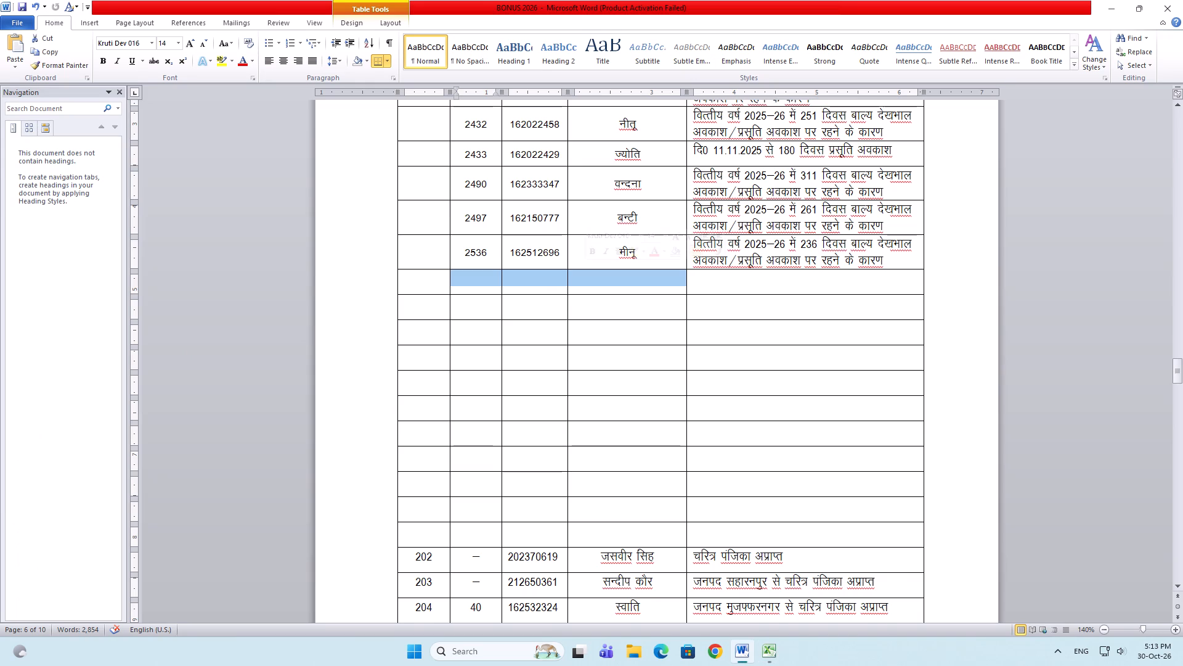
{"action": "key", "text": "ctrl+v"}
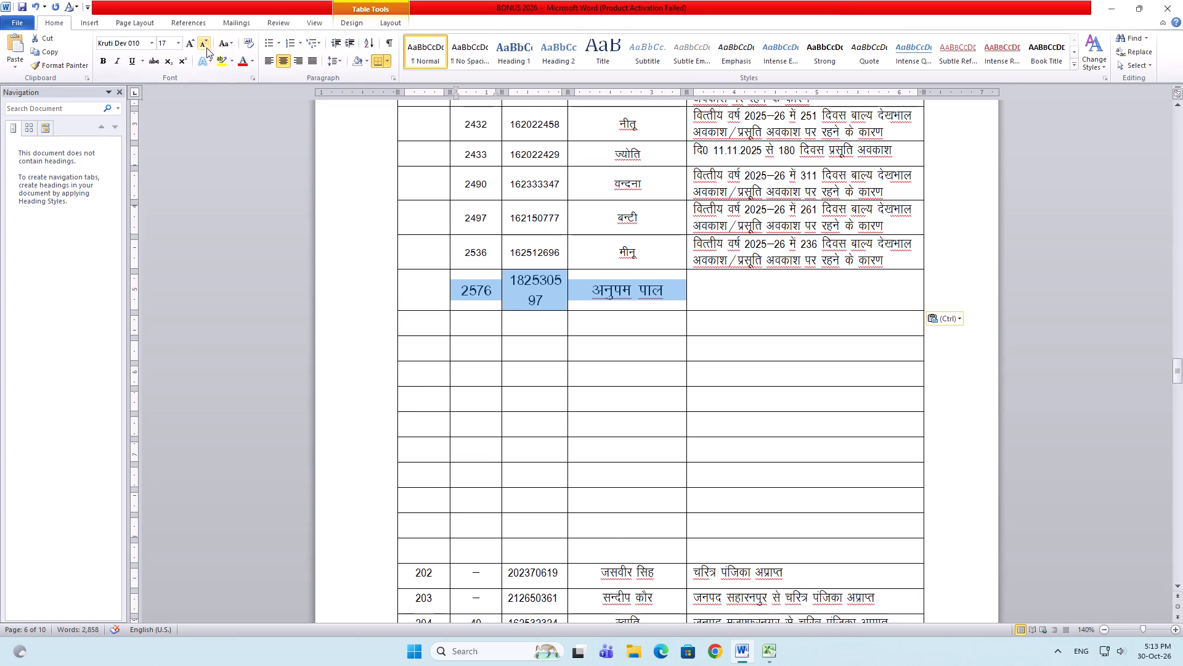
{"action": "double_click", "coordinate": [205, 47]}
{"action": "left_click", "coordinate": [205, 47]}
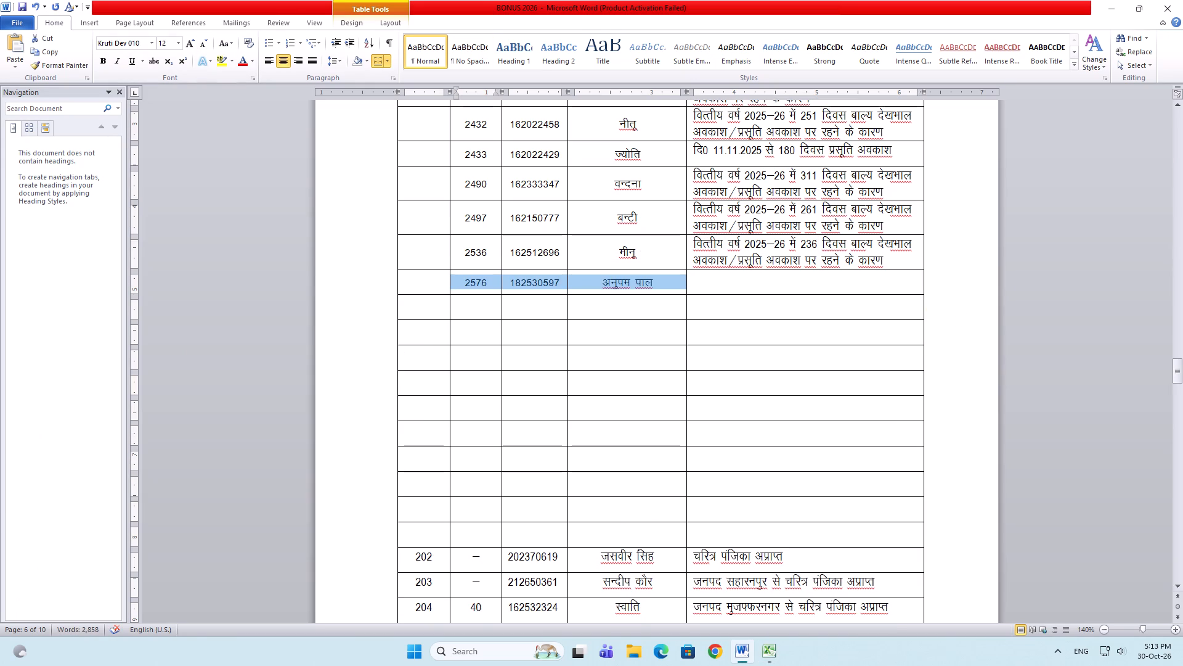
{"action": "left_click_drag", "start_coordinate": [901, 148], "coordinate": [698, 150]}
{"action": "key", "text": "ctrl+c"}
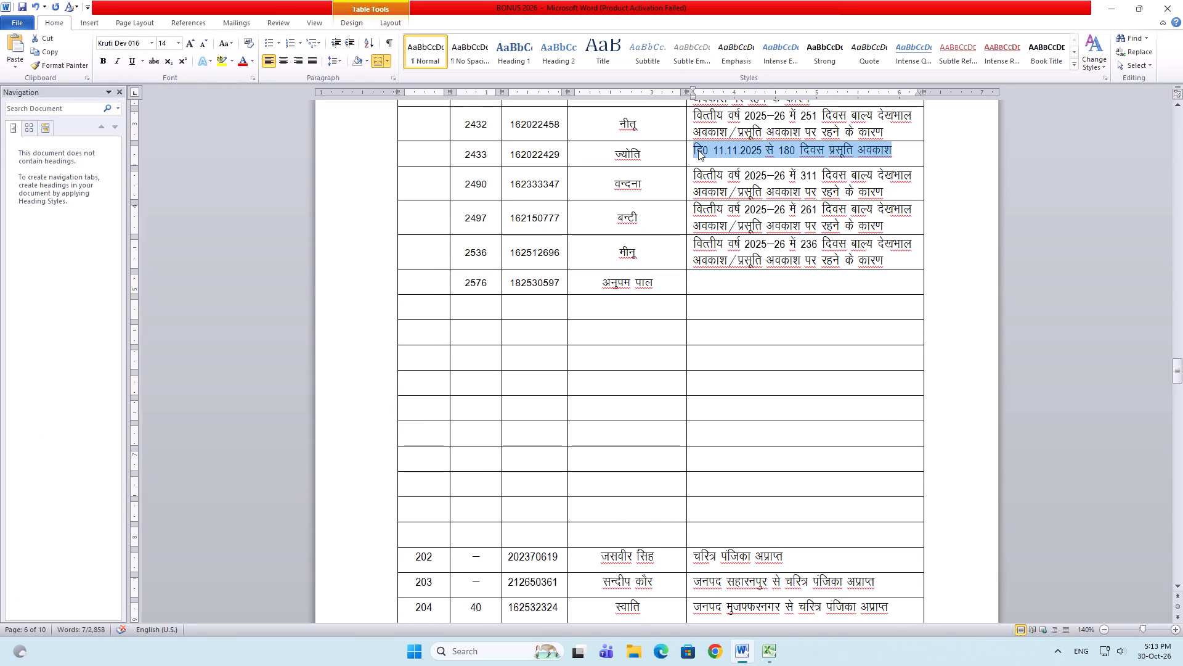
{"action": "left_click", "coordinate": [704, 284]}
{"action": "key", "text": "ctrl+v"}
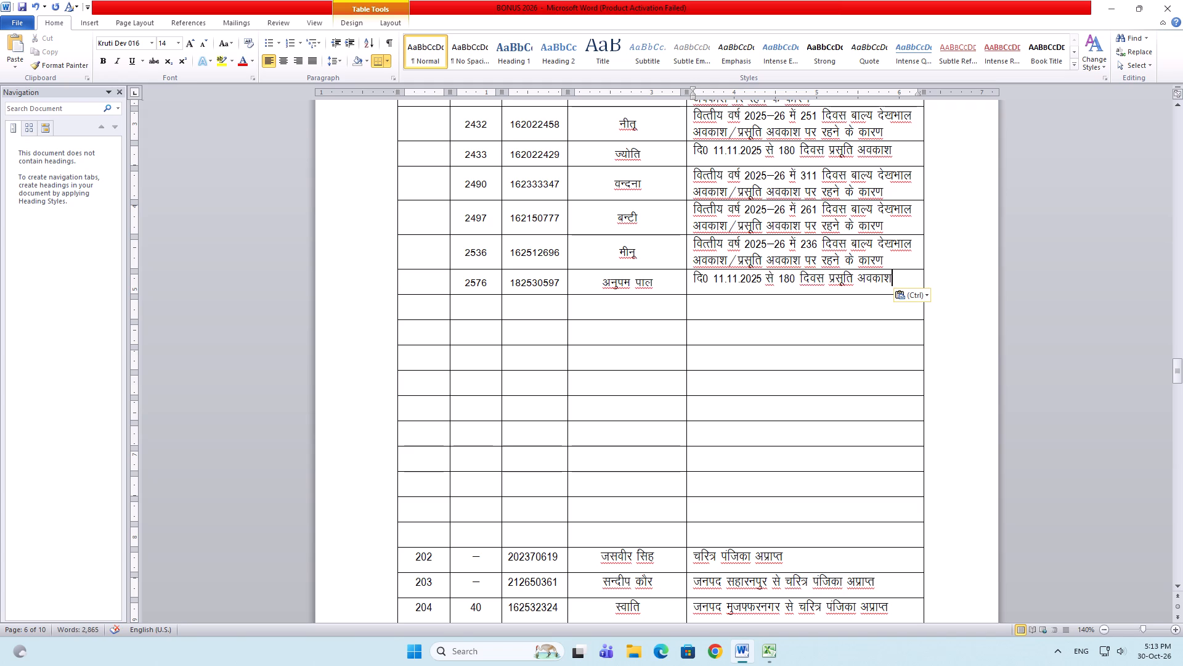
{"action": "left_click", "coordinate": [712, 276]}
{"action": "key", "text": "Delete"}
{"action": "key", "text": "Delete"}
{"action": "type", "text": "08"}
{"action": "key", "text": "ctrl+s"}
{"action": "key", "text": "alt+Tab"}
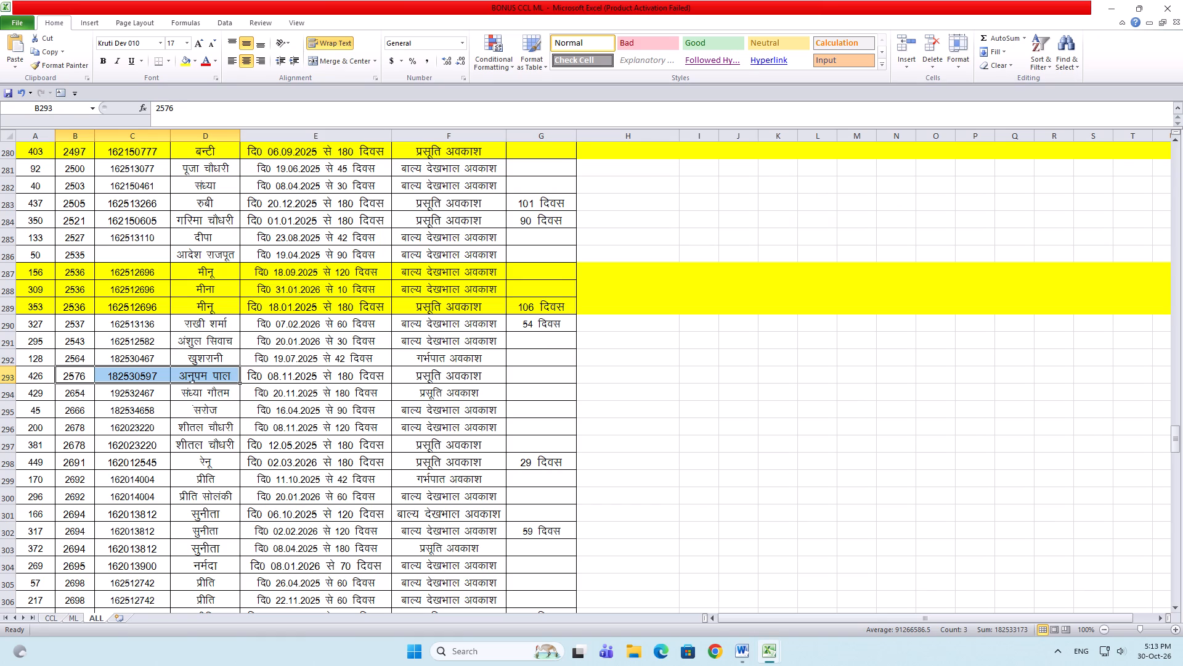
{"action": "left_click", "coordinate": [0, 376]}
{"action": "left_click", "coordinate": [189, 59]}
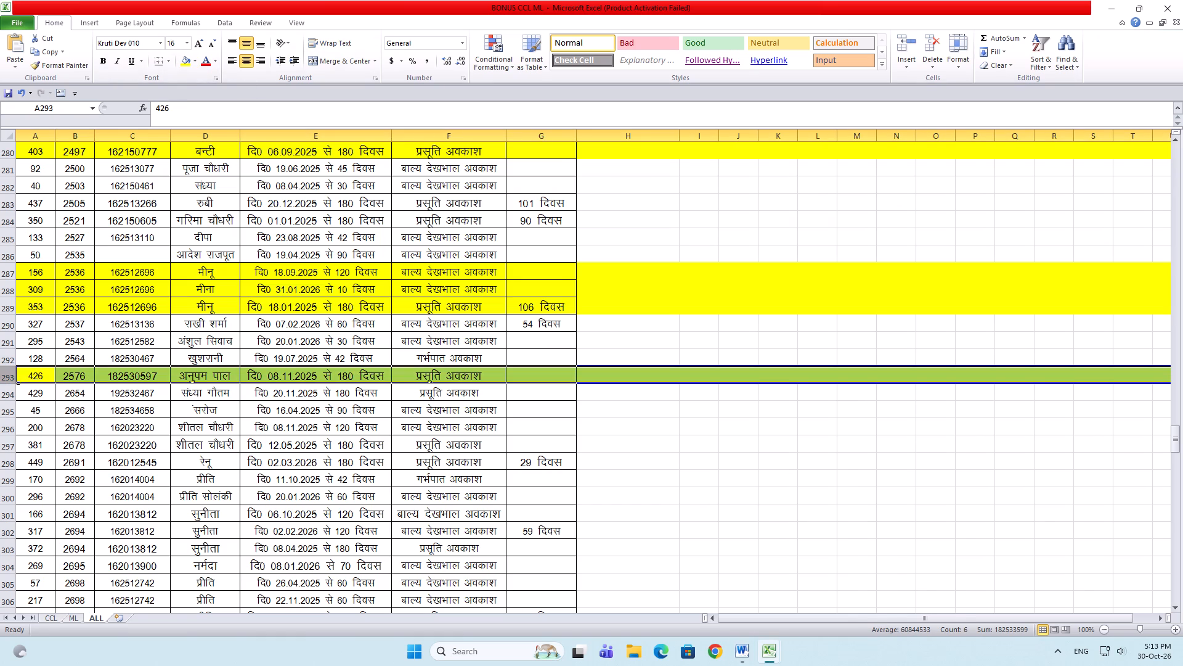
{"action": "left_click_drag", "start_coordinate": [67, 392], "coordinate": [183, 394]}
{"action": "key", "text": "ctrl+c"}
{"action": "key", "text": "ctrl+c"}
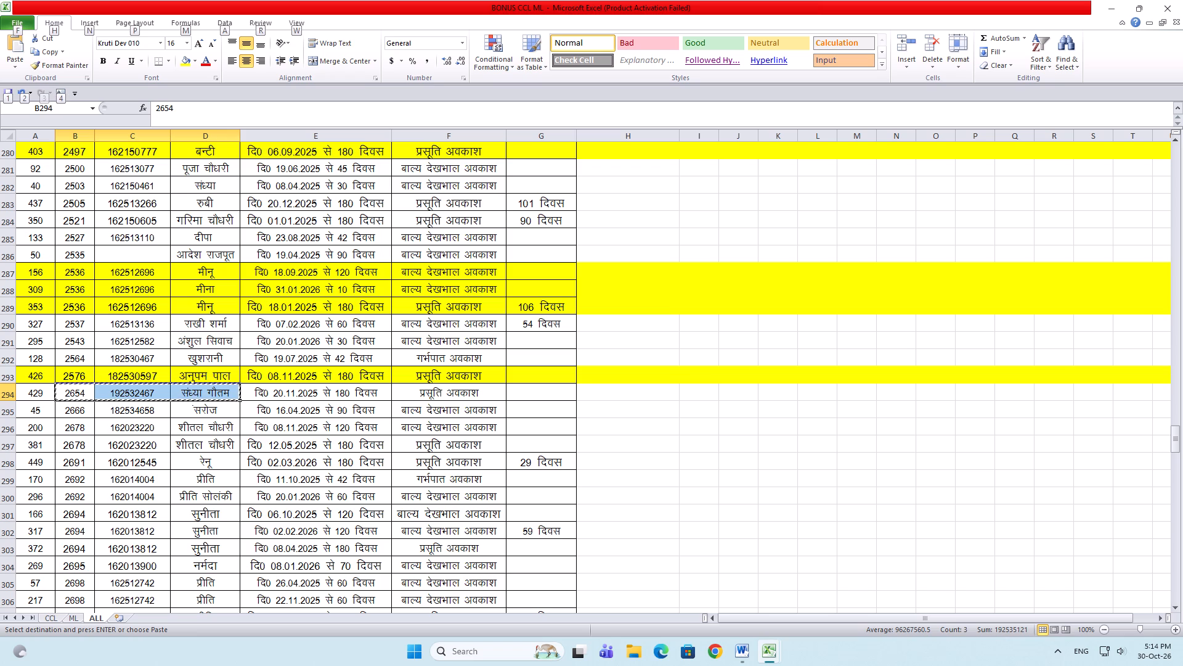
{"action": "key", "text": "alt+Tab"}
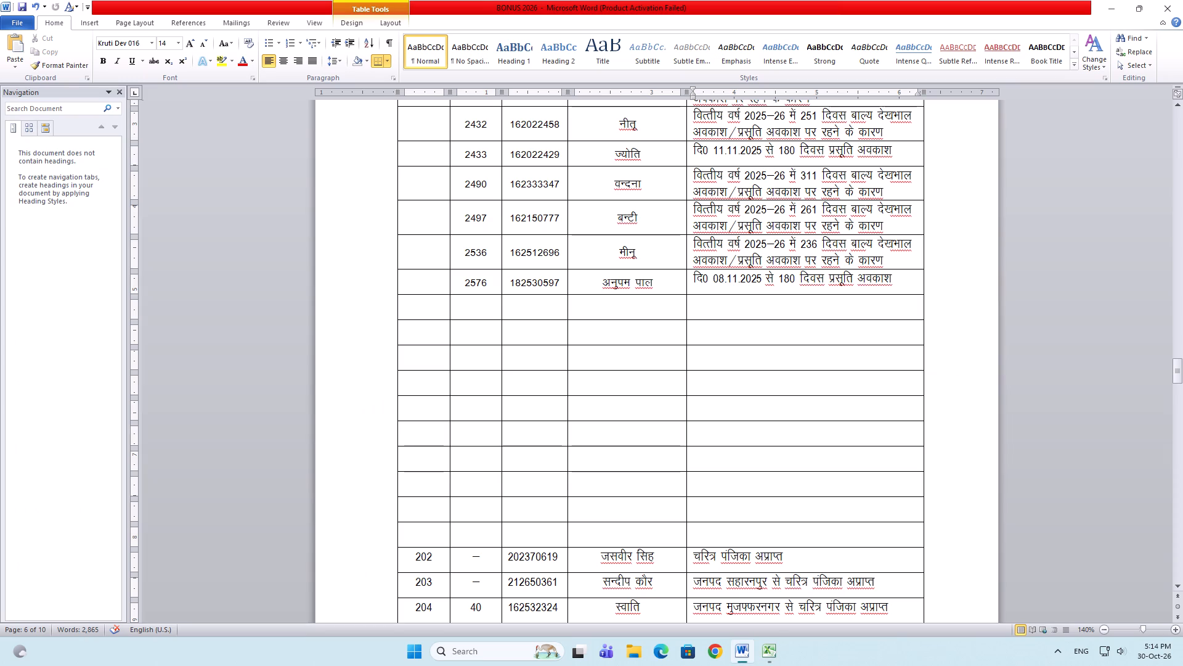
{"action": "left_click_drag", "start_coordinate": [474, 302], "coordinate": [580, 305]}
{"action": "key", "text": "ctrl+v"}
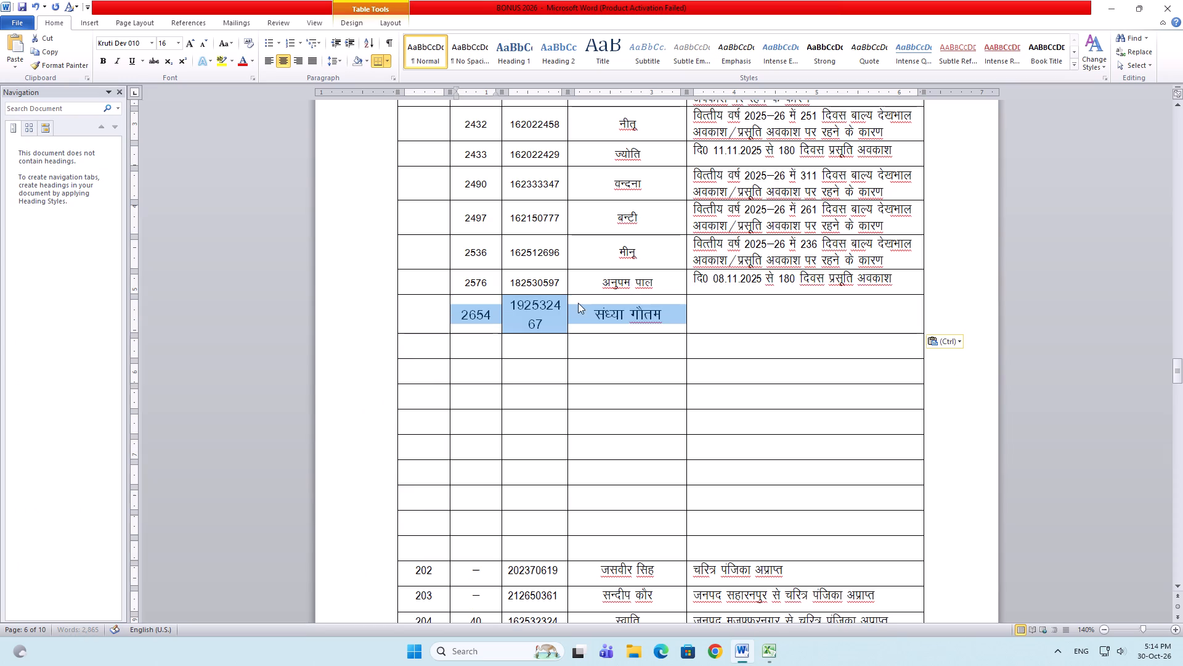
{"action": "double_click", "coordinate": [202, 41]}
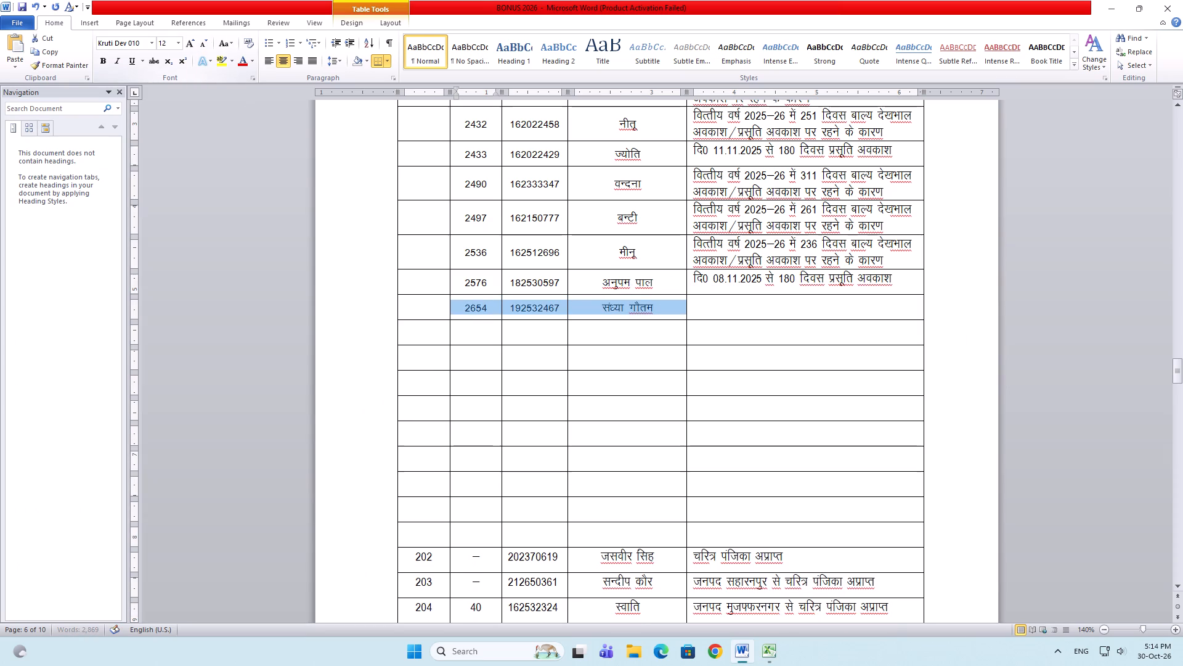
{"action": "left_click", "coordinate": [712, 307]}
{"action": "left_click_drag", "start_coordinate": [889, 277], "coordinate": [750, 272]}
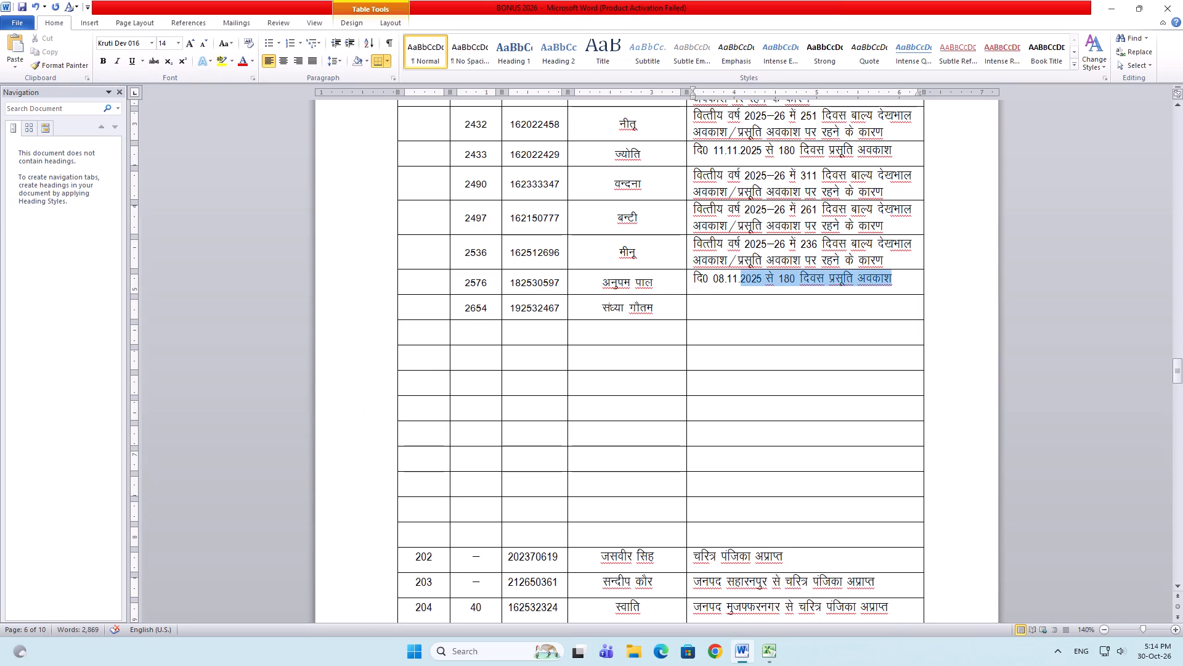
{"action": "left_click_drag", "start_coordinate": [750, 272], "coordinate": [687, 277]}
{"action": "key", "text": "ctrl+c"}
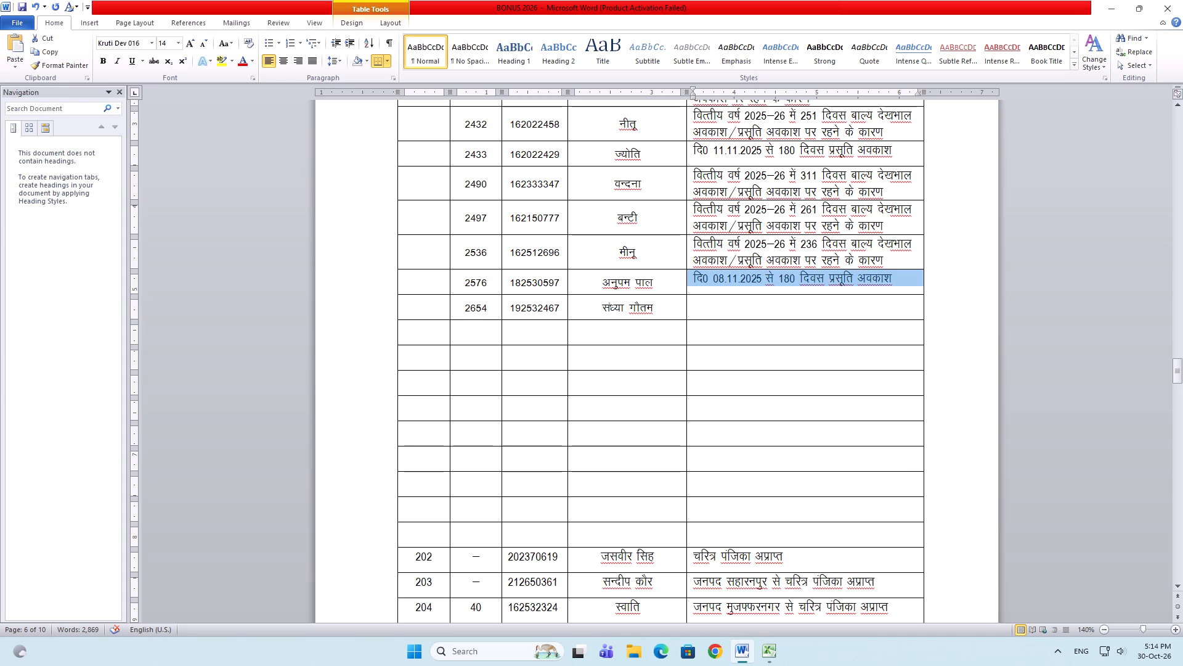
{"action": "left_click", "coordinate": [718, 313]}
{"action": "key", "text": "ctrl+v"}
{"action": "left_click", "coordinate": [715, 306]}
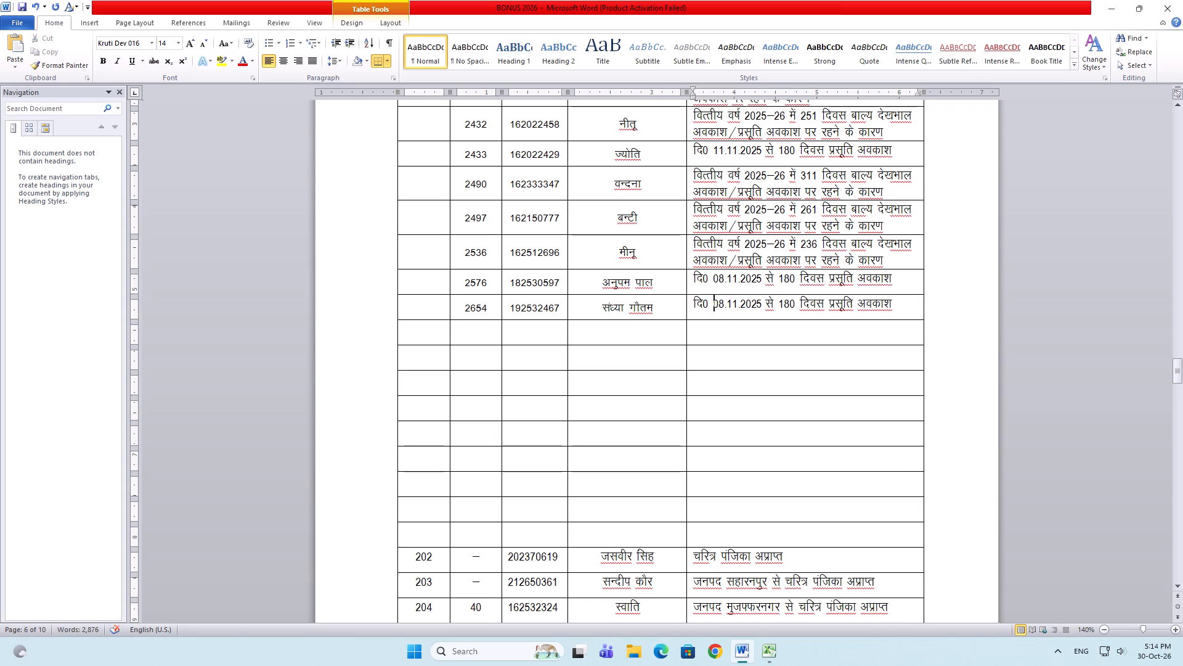
{"action": "key", "text": "Delete"}
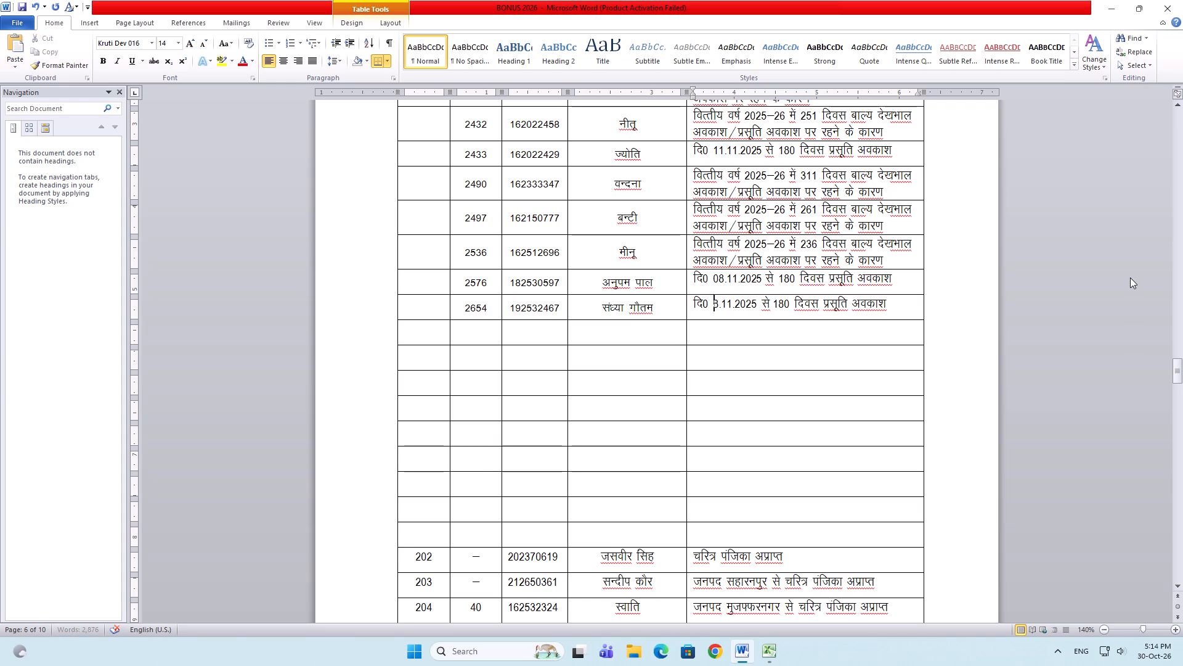
{"action": "key", "text": "Delete"}
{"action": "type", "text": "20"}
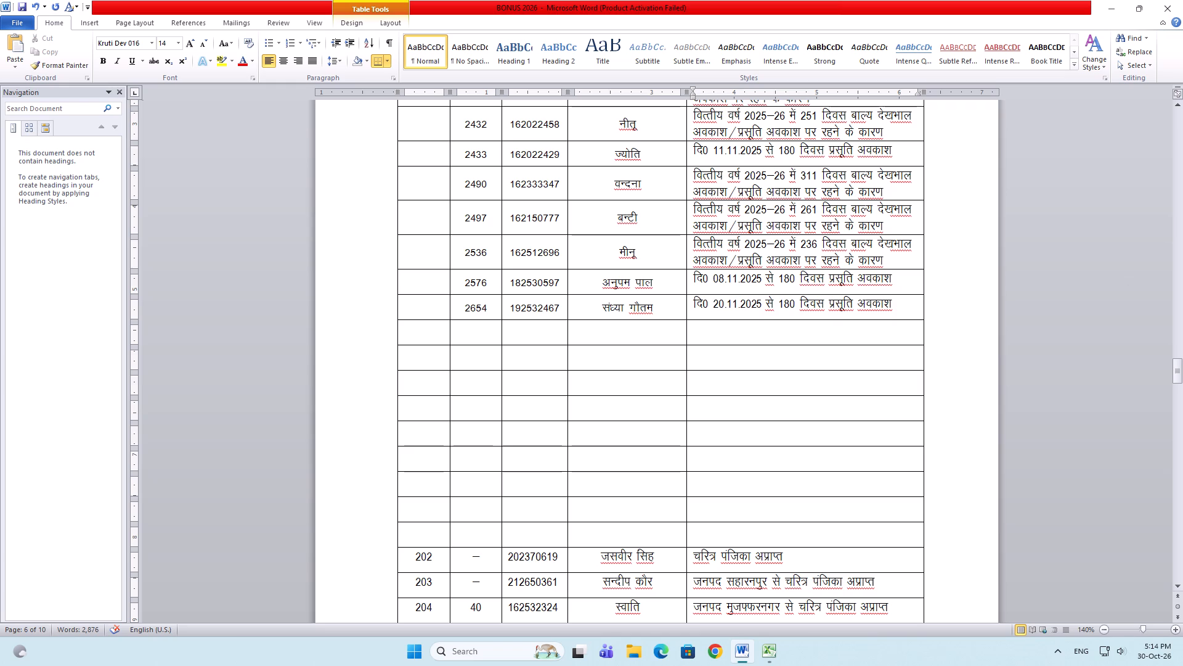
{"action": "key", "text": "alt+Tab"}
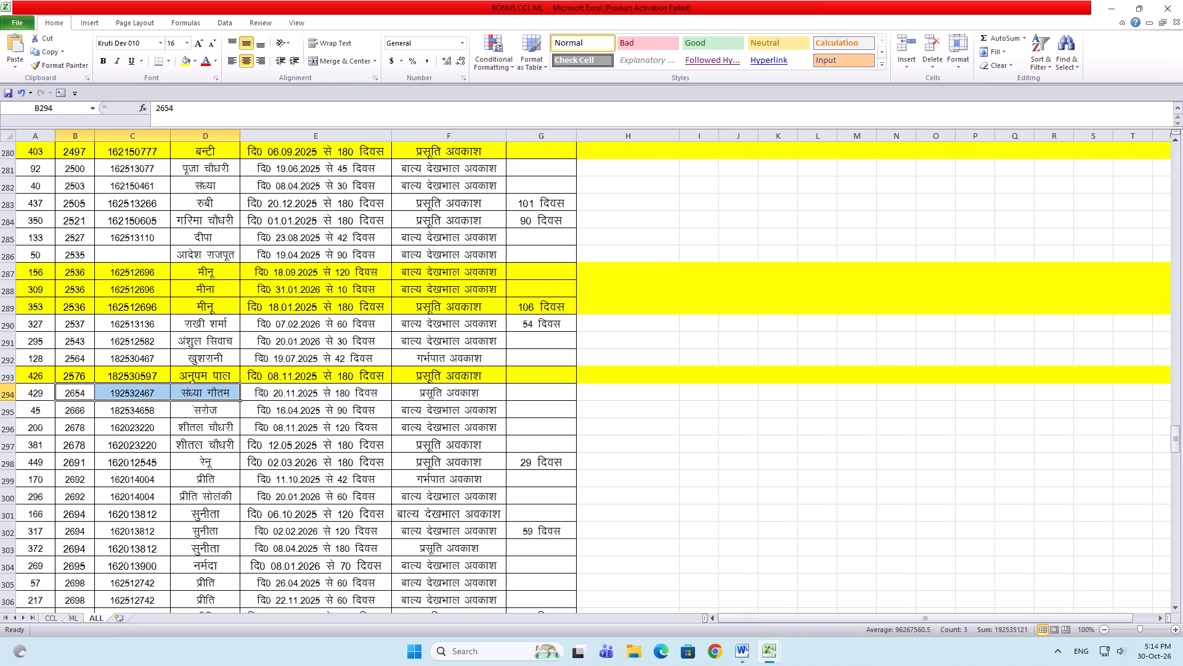
{"action": "left_click", "coordinate": [4, 390]}
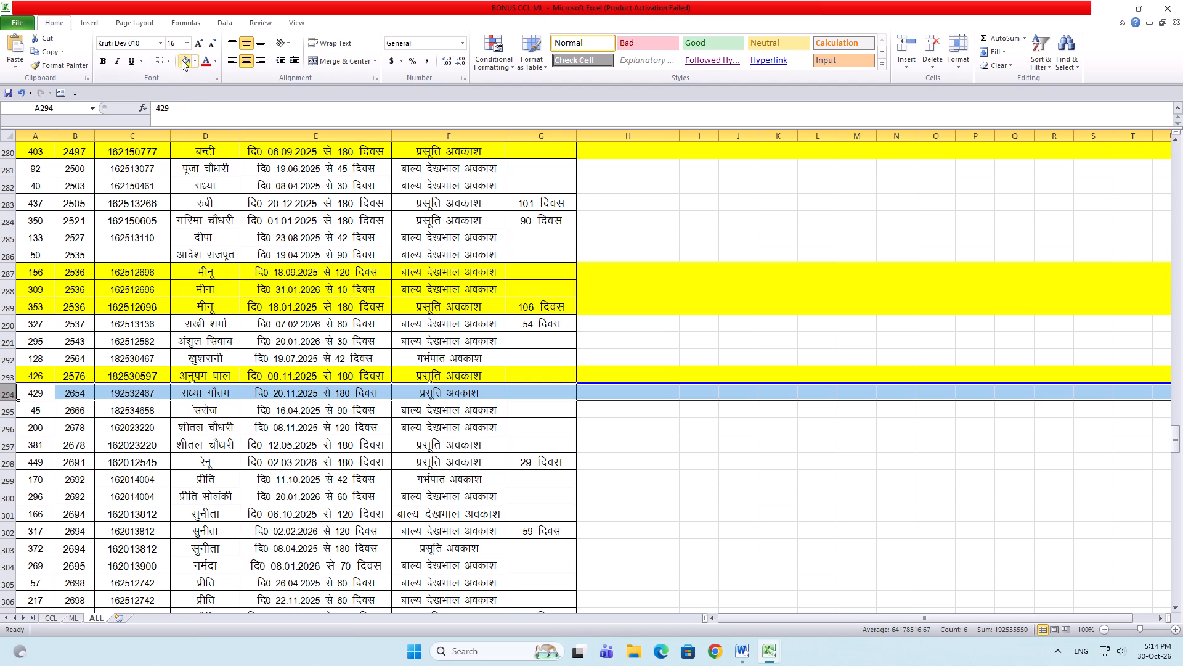
{"action": "left_click", "coordinate": [182, 59]}
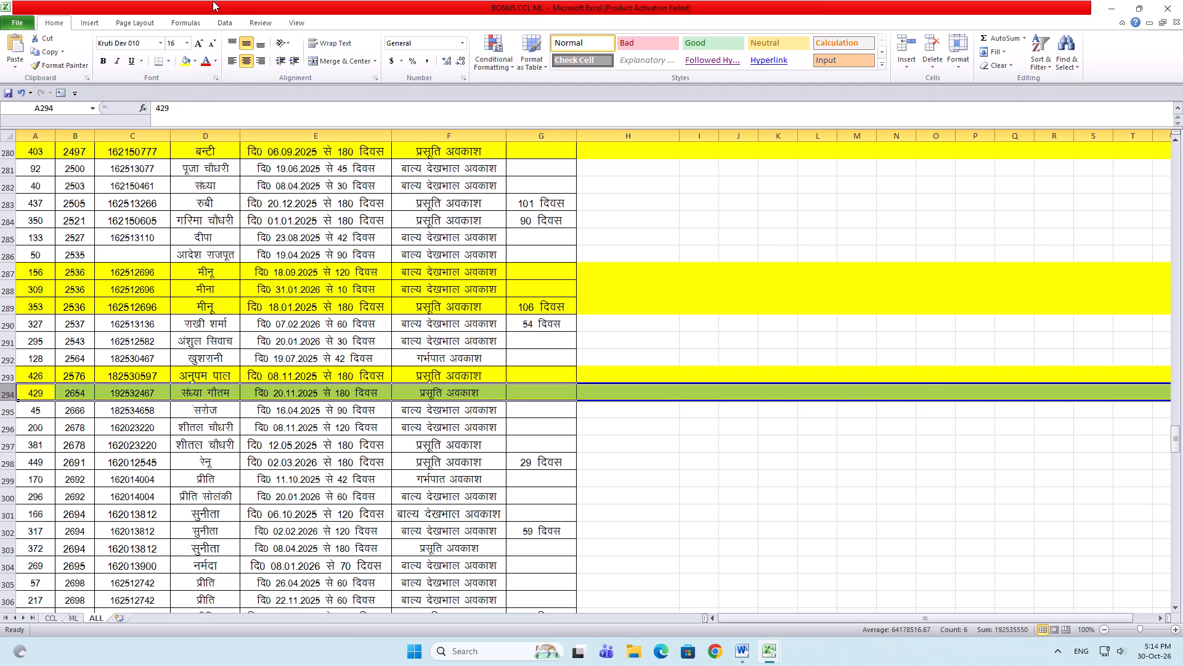
{"action": "key", "text": "ctrl+s"}
{"action": "left_click", "coordinate": [2, 410]}
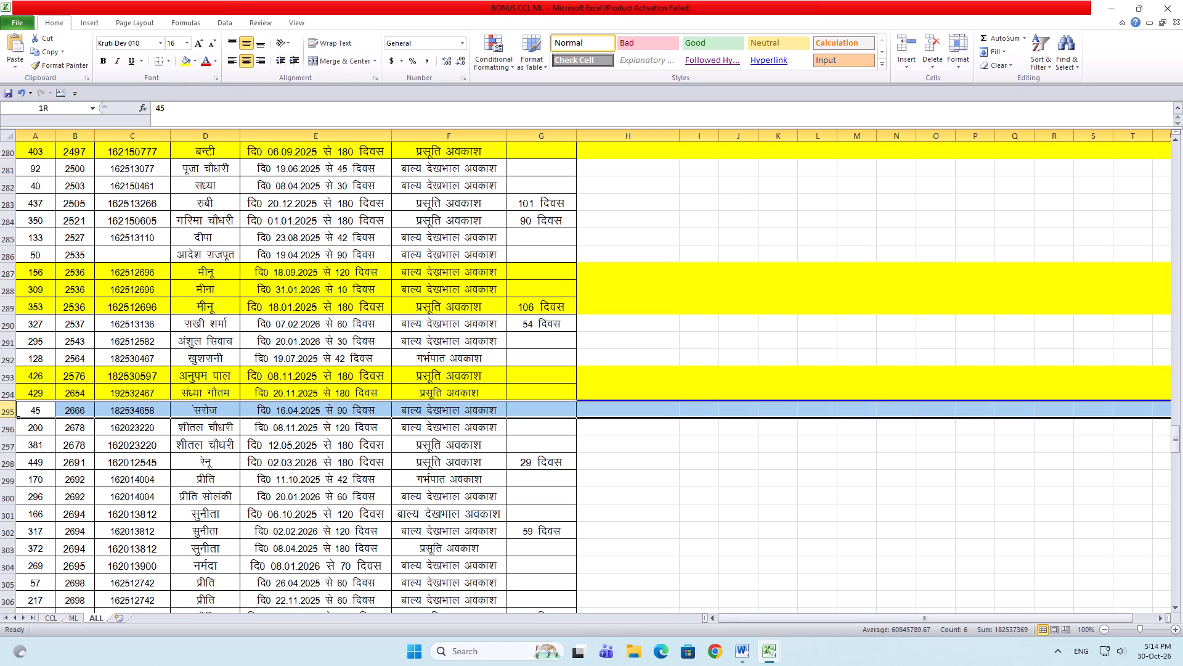
{"action": "scroll", "coordinate": [6, 374], "scroll_direction": "down", "scroll_amount": 1}
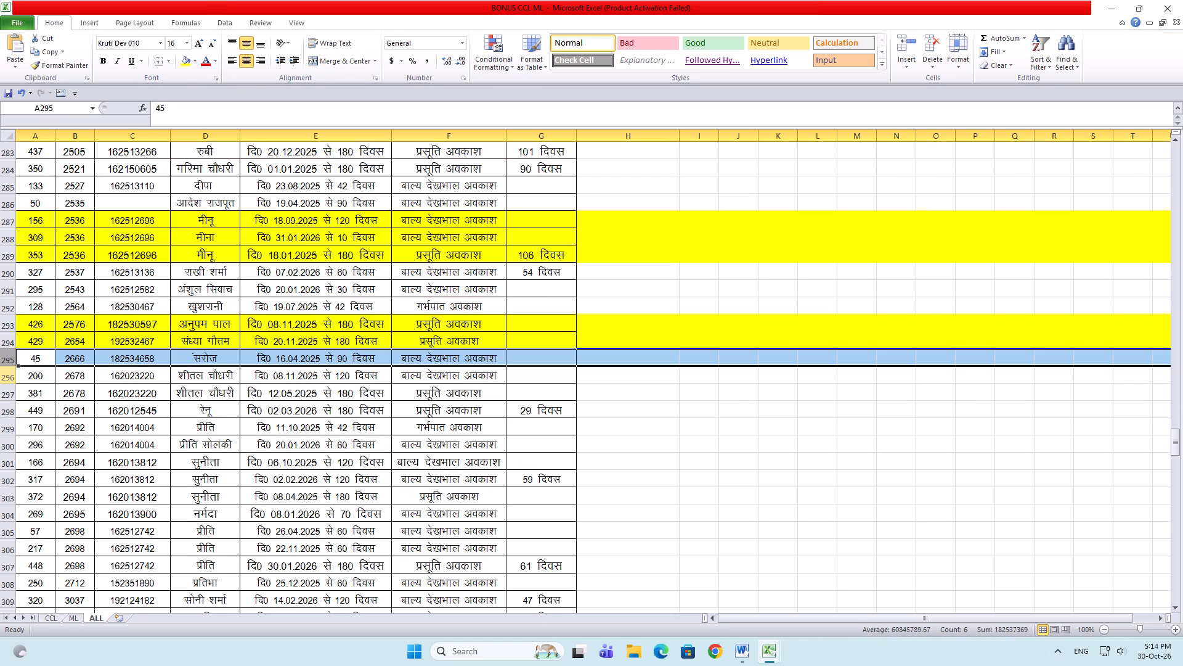
{"action": "left_click_drag", "start_coordinate": [5, 375], "coordinate": [2, 388]}
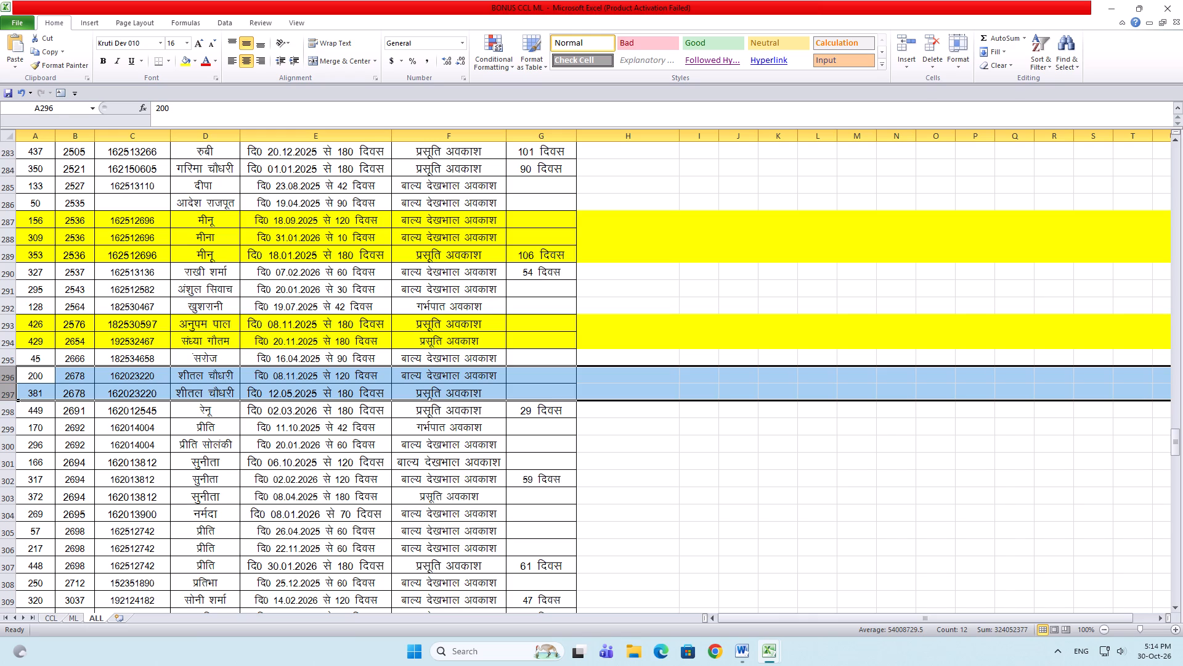
{"action": "left_click_drag", "start_coordinate": [65, 376], "coordinate": [177, 379]}
{"action": "key", "text": "ctrl+c"}
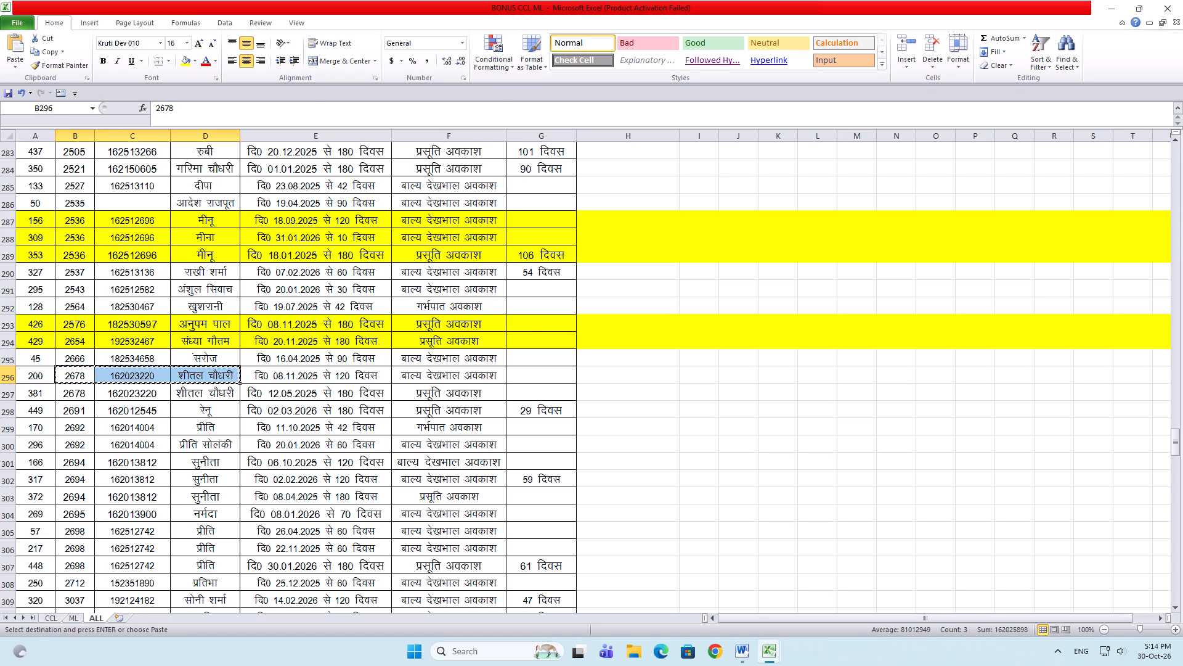
{"action": "key", "text": "alt+Tab"}
{"action": "left_click_drag", "start_coordinate": [476, 333], "coordinate": [611, 320]}
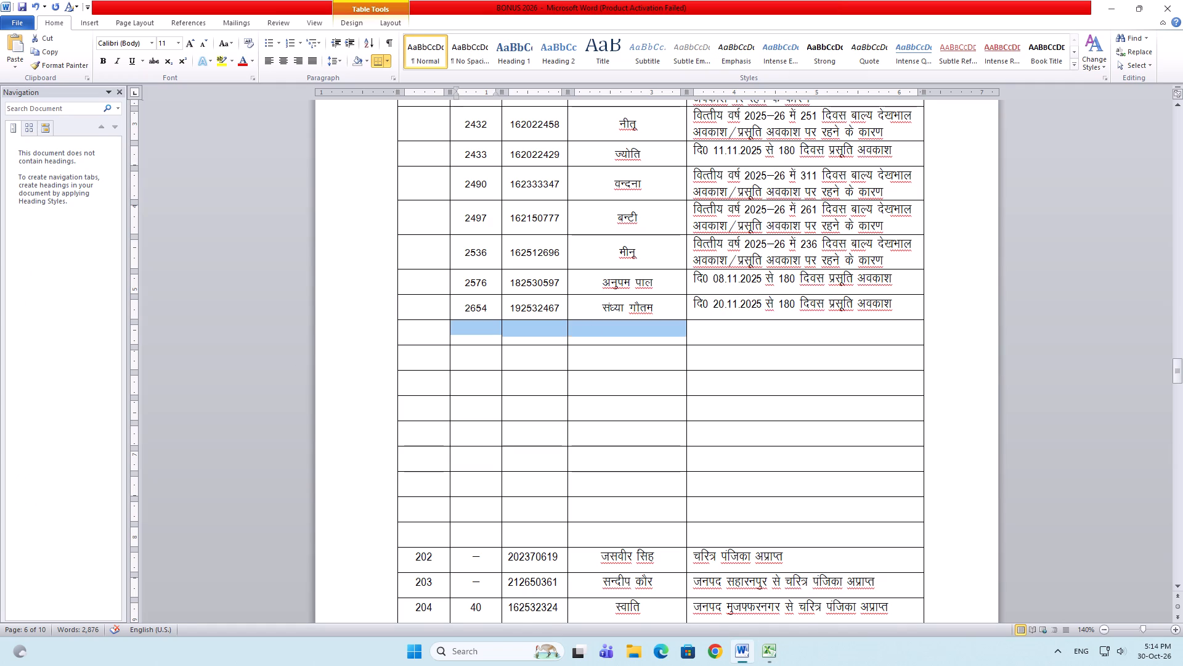
{"action": "key", "text": "ctrl+v"}
{"action": "double_click", "coordinate": [200, 40]}
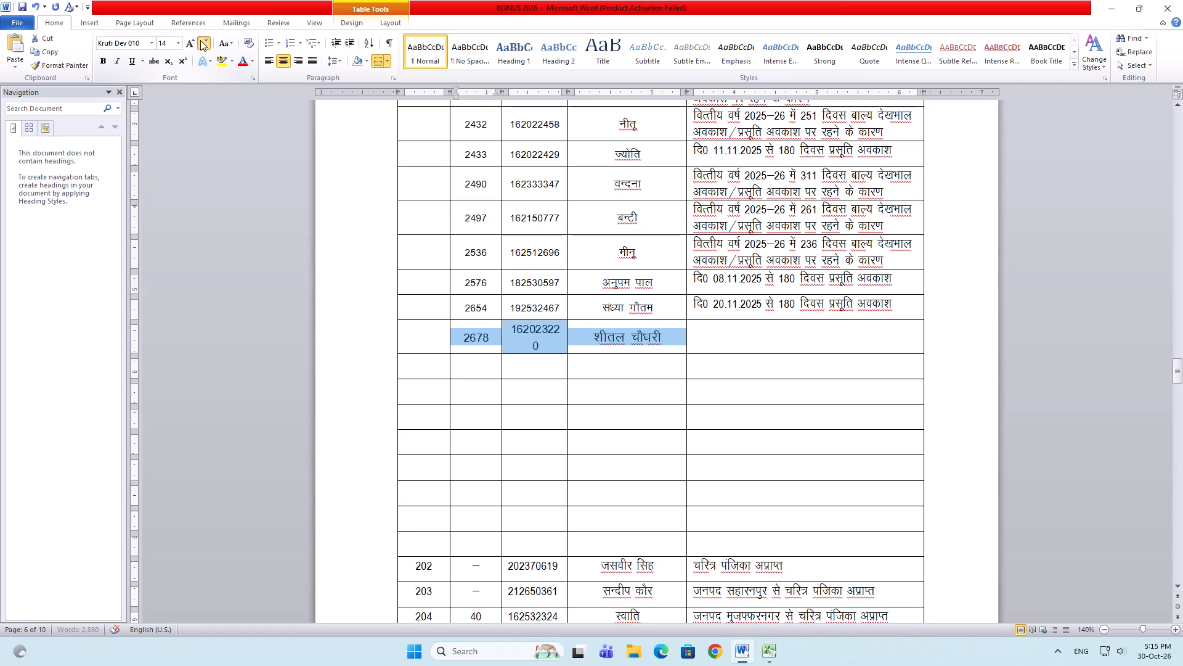
{"action": "left_click_drag", "start_coordinate": [890, 255], "coordinate": [805, 252]}
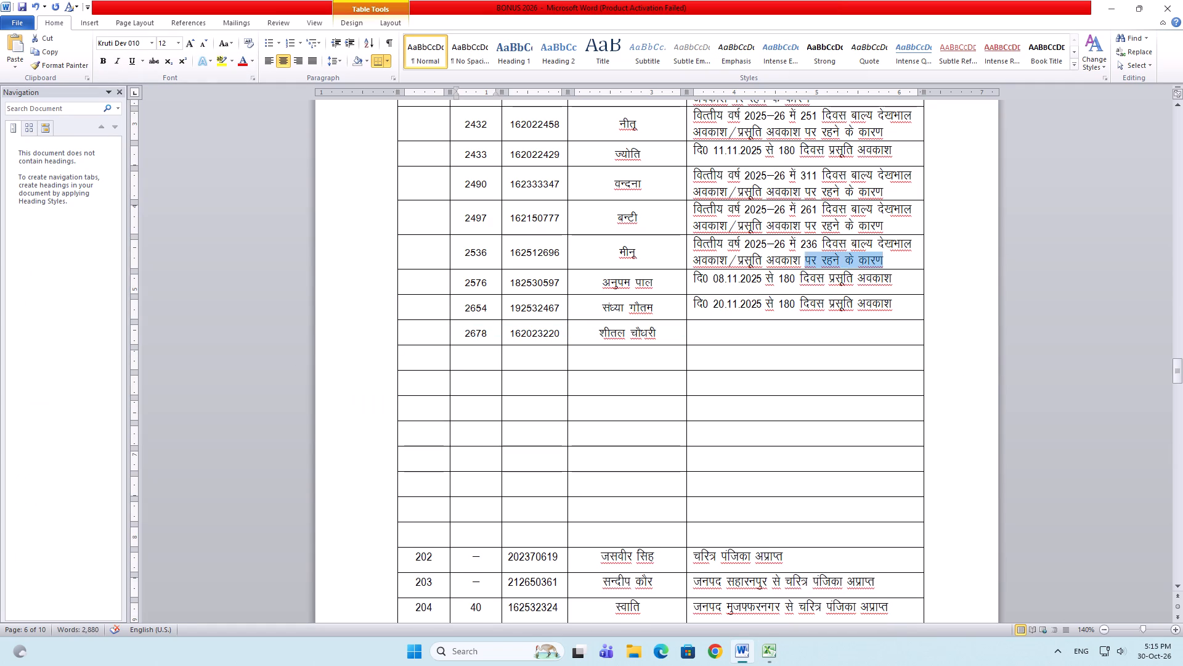
{"action": "left_click_drag", "start_coordinate": [805, 252], "coordinate": [698, 237]}
{"action": "key", "text": "ctrl+c"}
{"action": "left_click", "coordinate": [707, 326]}
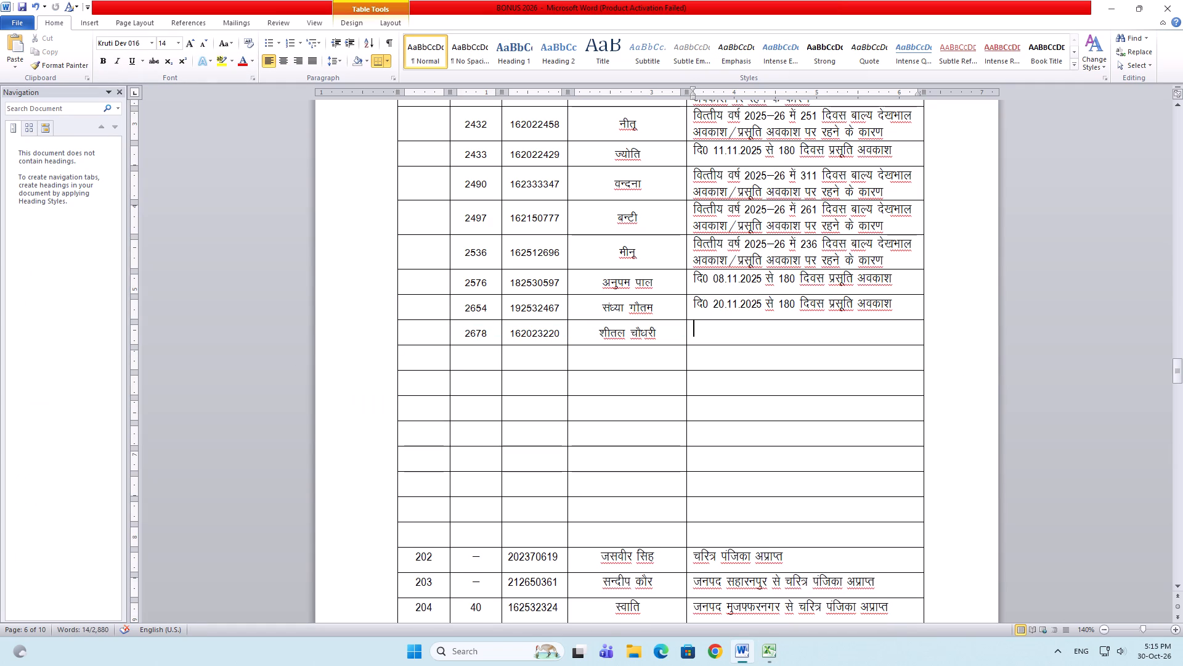
{"action": "key", "text": "ctrl+v"}
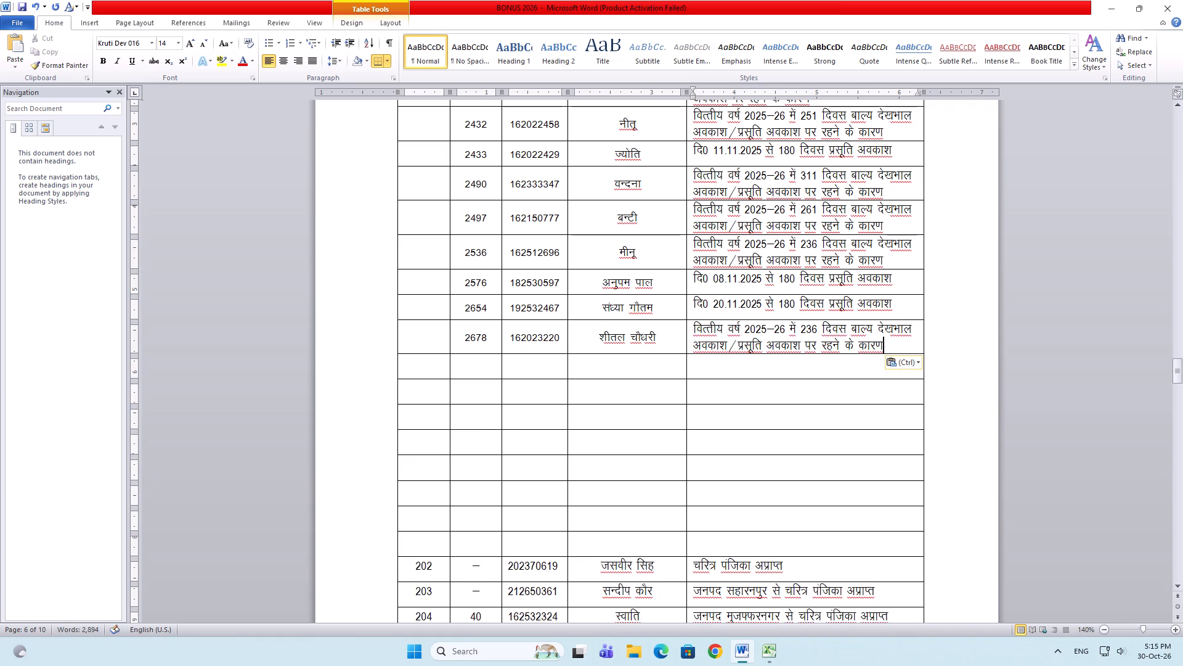
{"action": "left_click", "coordinate": [797, 329]}
{"action": "left_click_drag", "start_coordinate": [802, 328], "coordinate": [817, 329]}
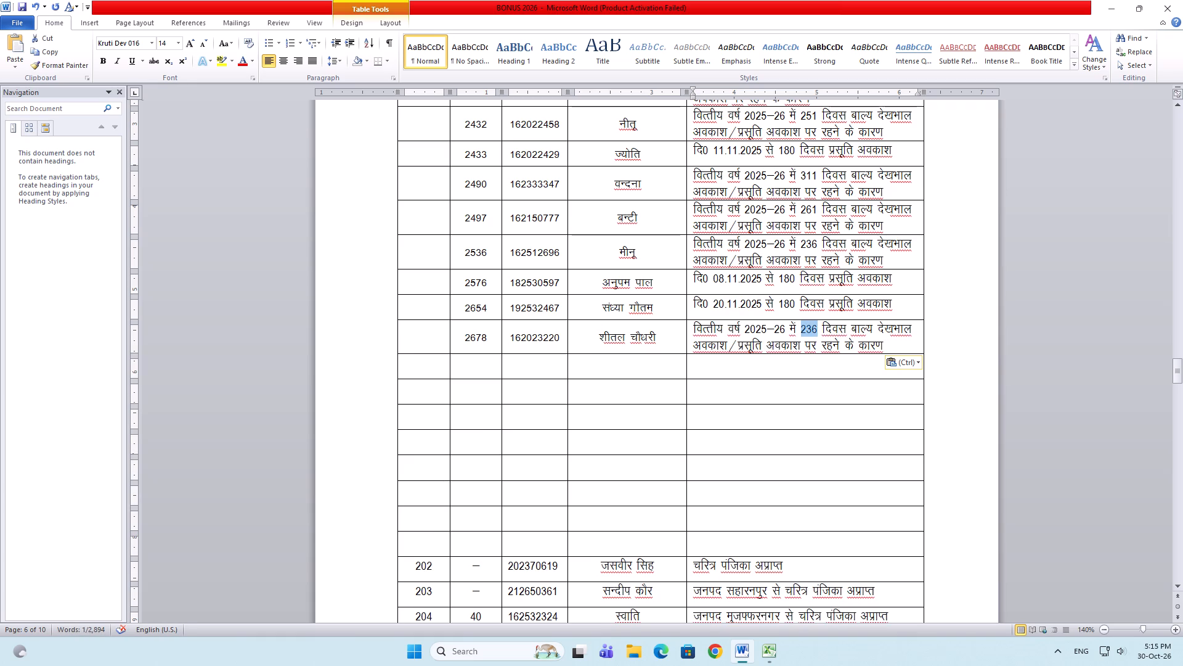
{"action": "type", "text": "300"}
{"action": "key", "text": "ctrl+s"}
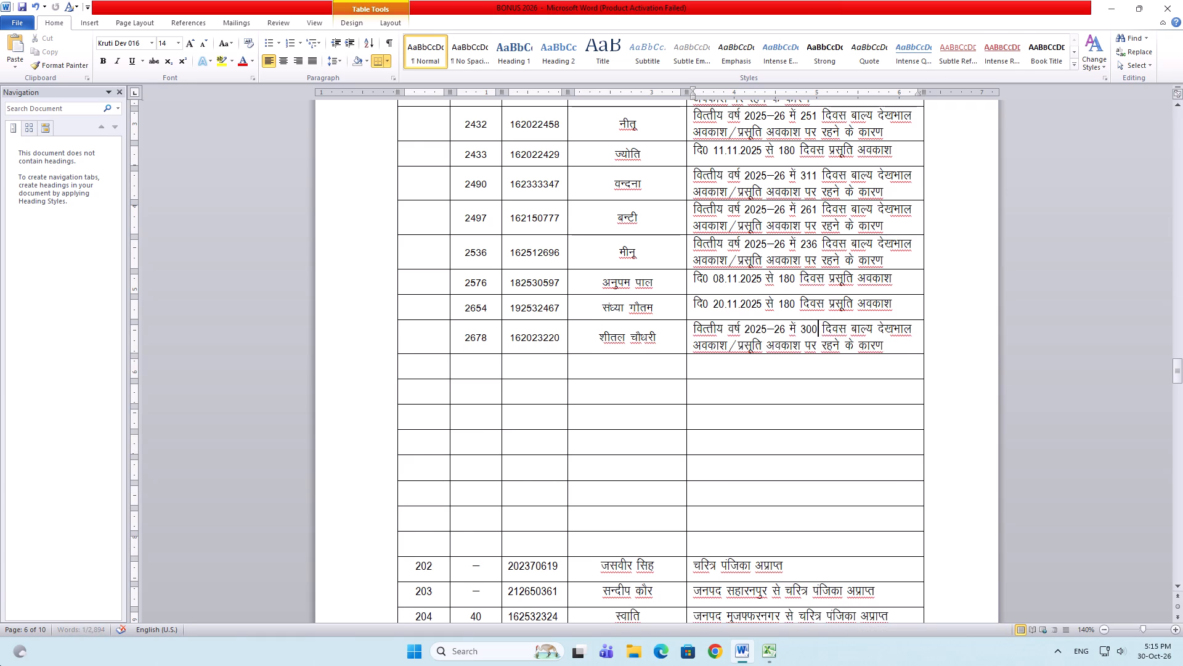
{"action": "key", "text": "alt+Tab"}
{"action": "left_click_drag", "start_coordinate": [9, 375], "coordinate": [9, 375]}
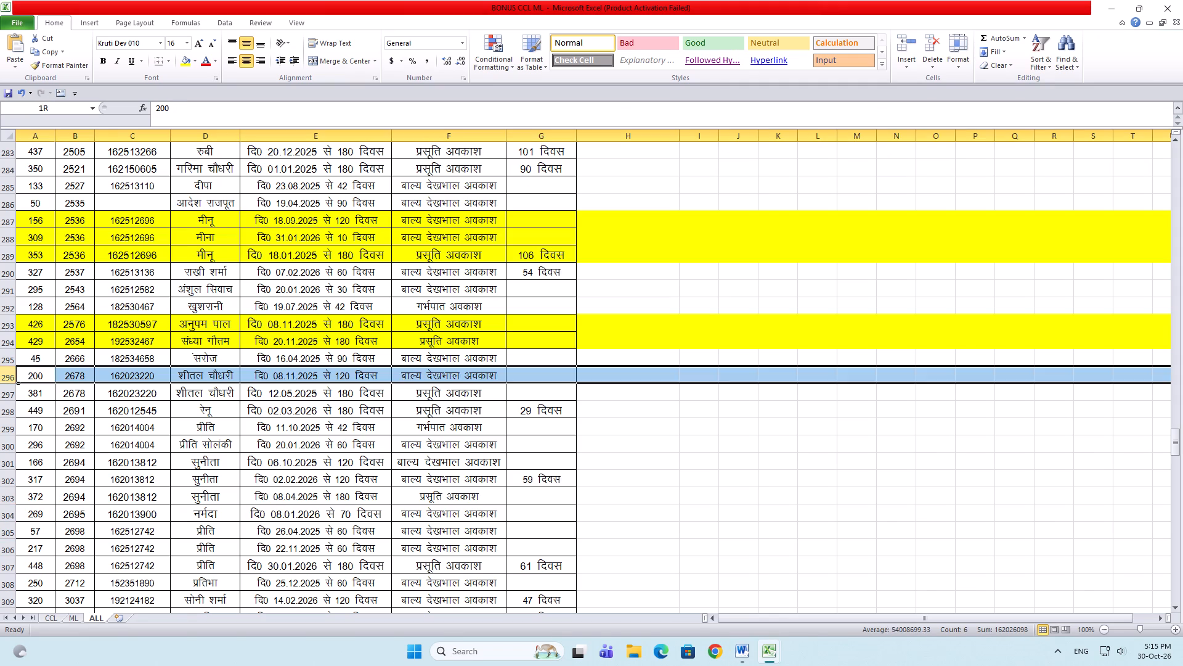
{"action": "left_click_drag", "start_coordinate": [9, 375], "coordinate": [8, 387]}
{"action": "left_click", "coordinate": [182, 55]}
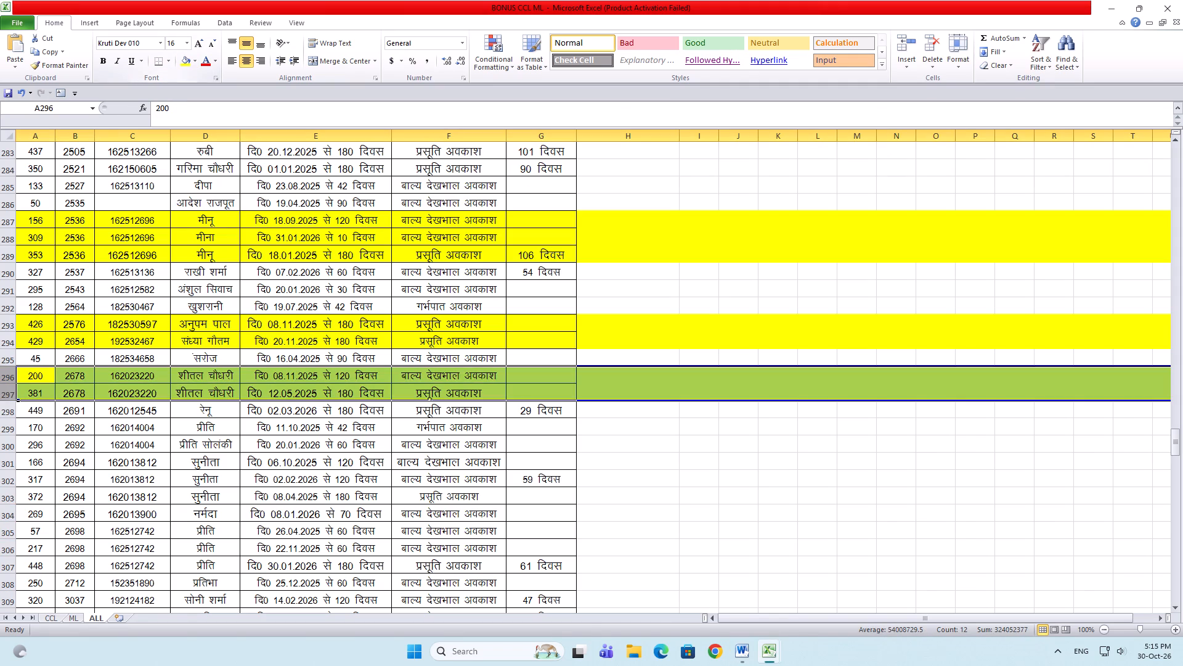
{"action": "left_click", "coordinate": [144, 367]}
{"action": "left_click", "coordinate": [144, 358]}
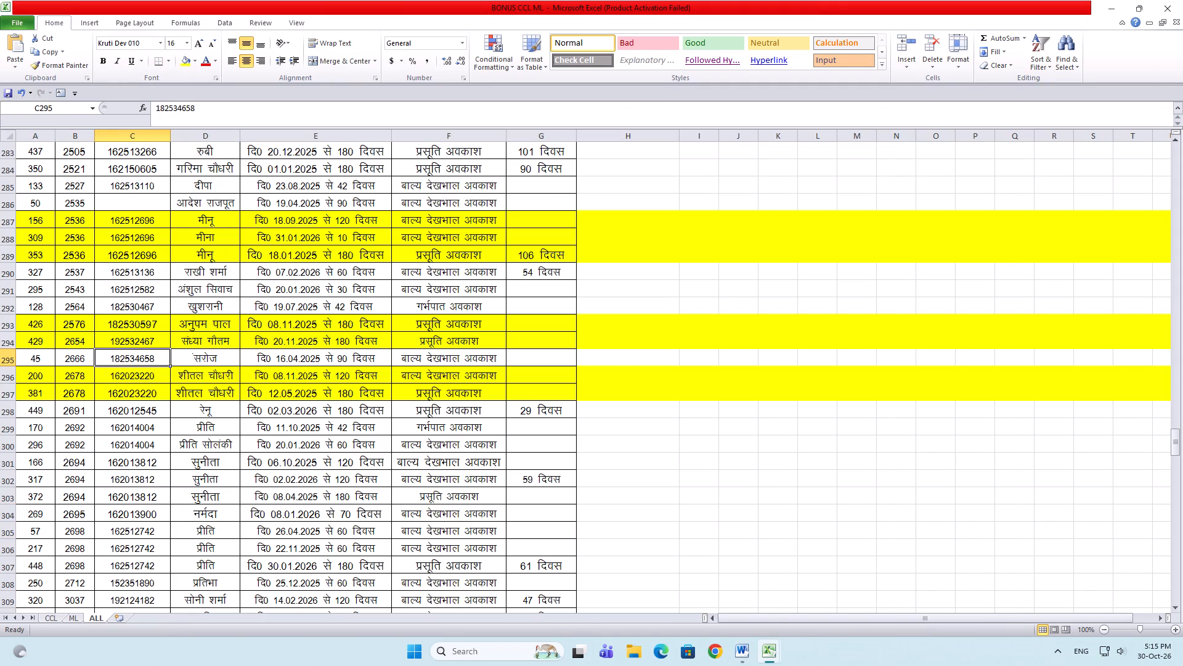
{"action": "key", "text": "ctrl+s"}
{"action": "scroll", "coordinate": [147, 358], "scroll_direction": "down", "scroll_amount": 2}
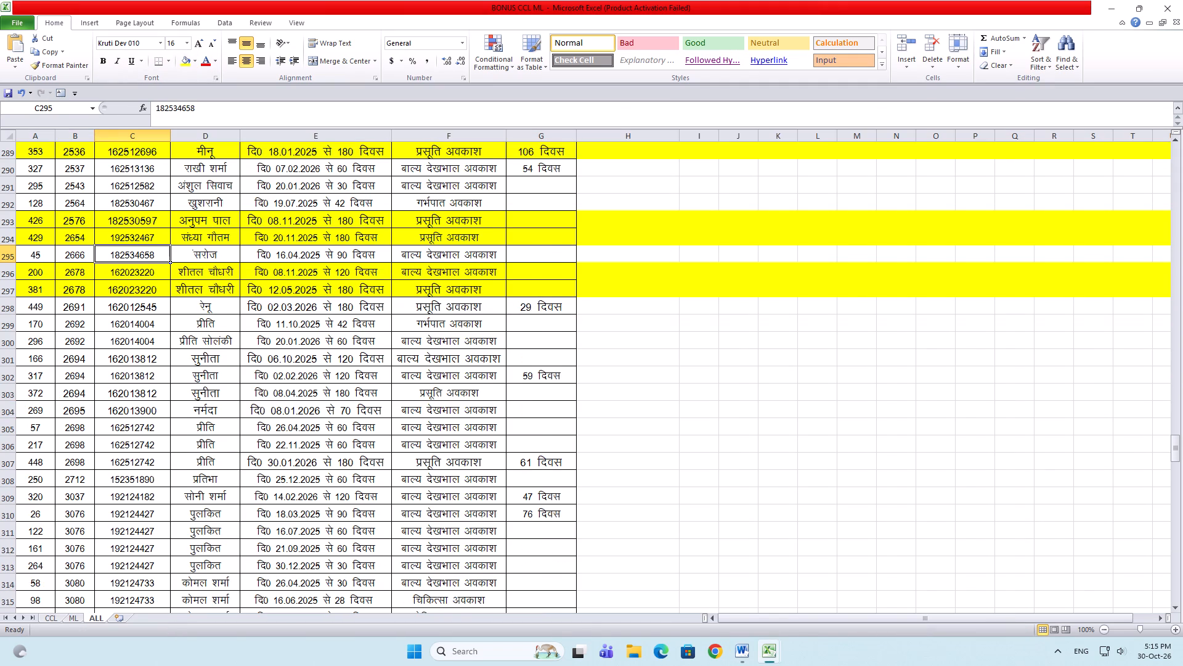
{"action": "left_click", "coordinate": [7, 309]}
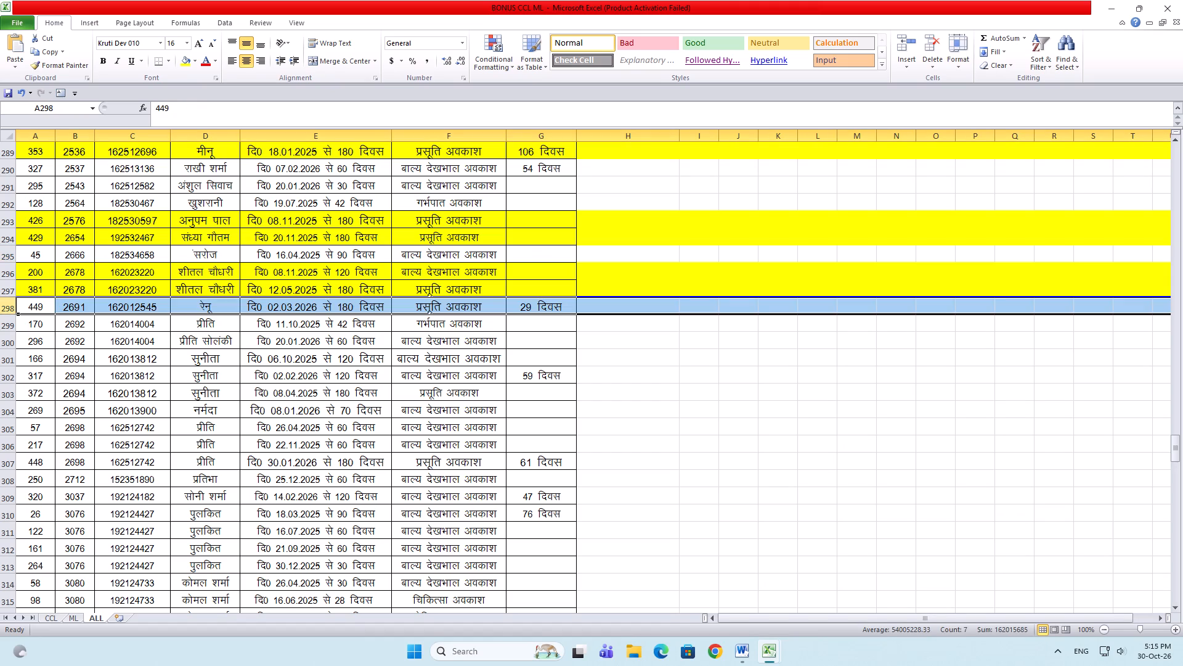
{"action": "left_click_drag", "start_coordinate": [3, 326], "coordinate": [1, 337]}
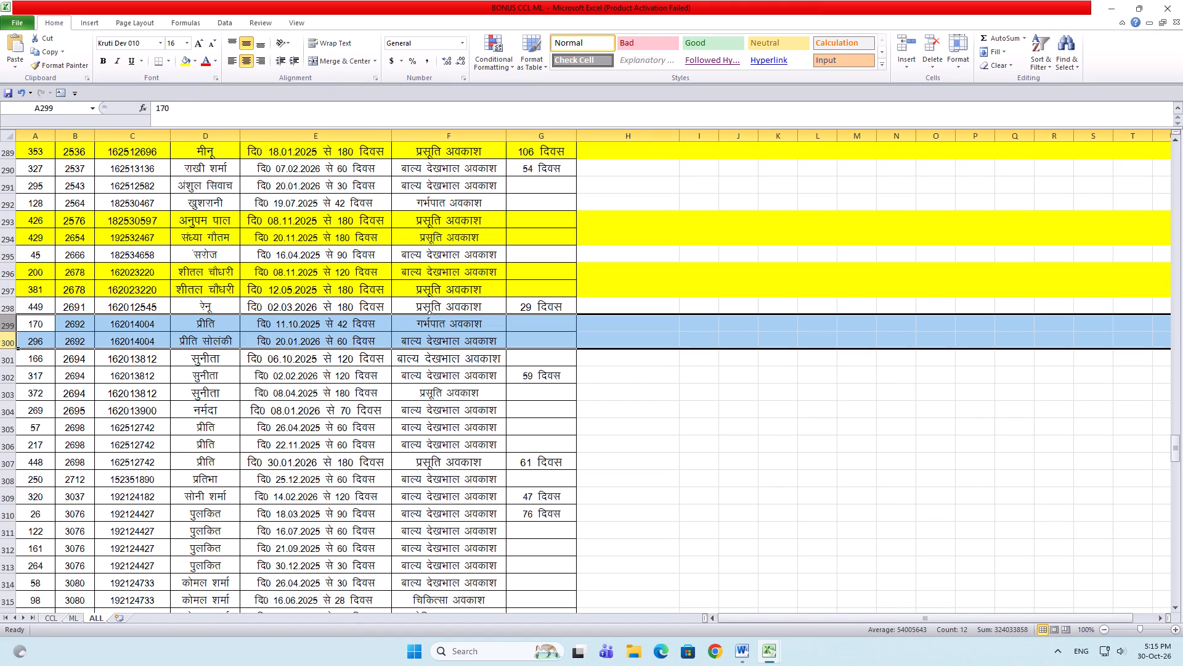
{"action": "left_click_drag", "start_coordinate": [6, 358], "coordinate": [5, 360]}
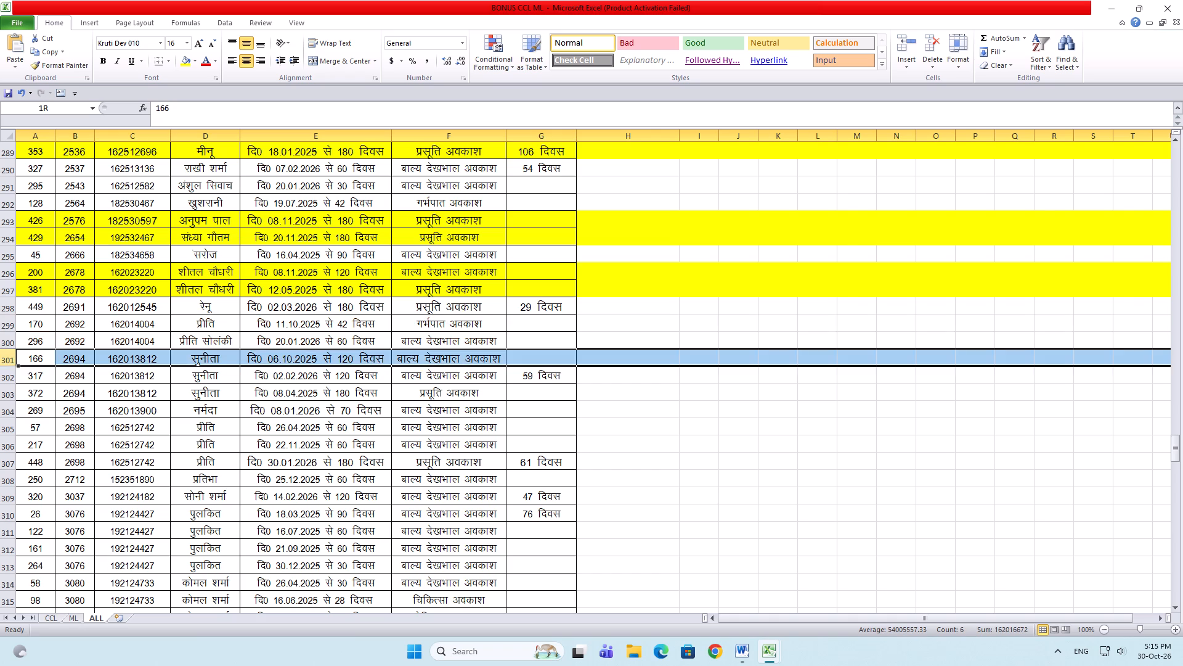
{"action": "left_click_drag", "start_coordinate": [5, 360], "coordinate": [6, 386]}
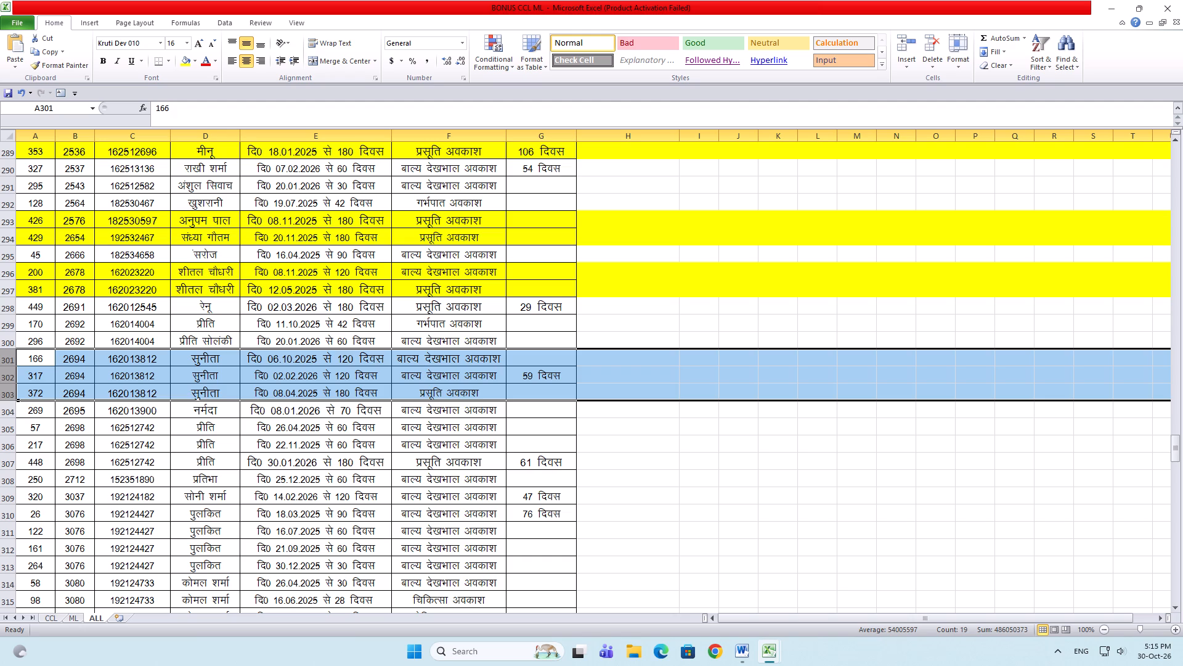
{"action": "left_click_drag", "start_coordinate": [75, 356], "coordinate": [200, 356]}
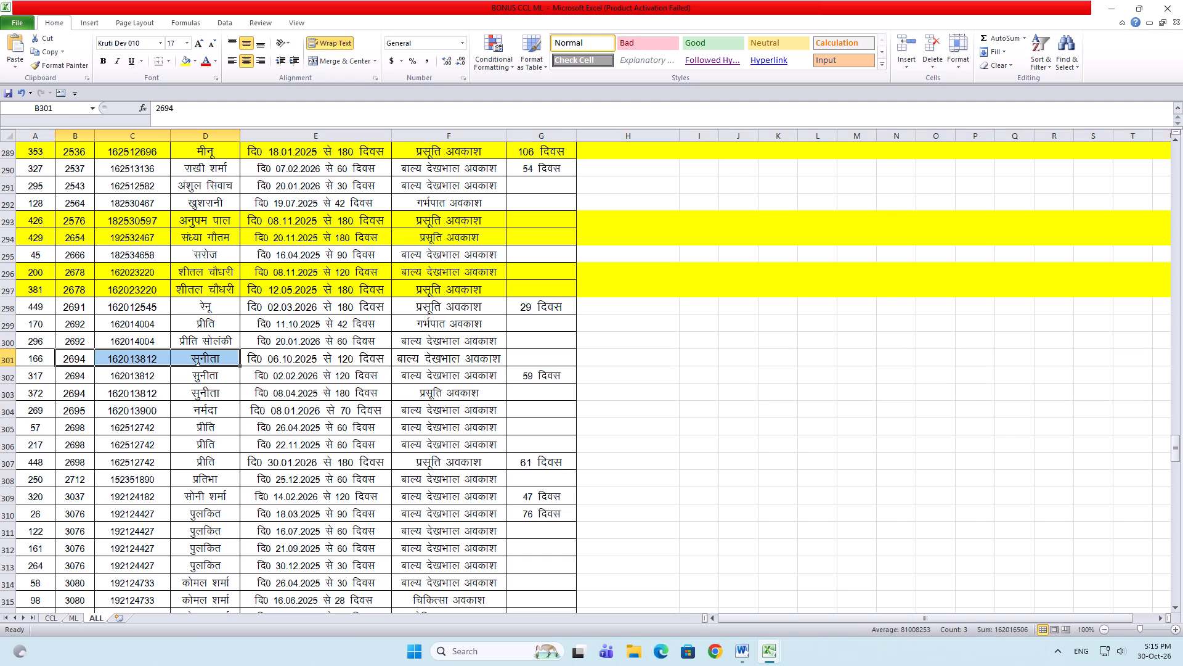
{"action": "key", "text": "ctrl+c"}
{"action": "key", "text": "alt+Tab"}
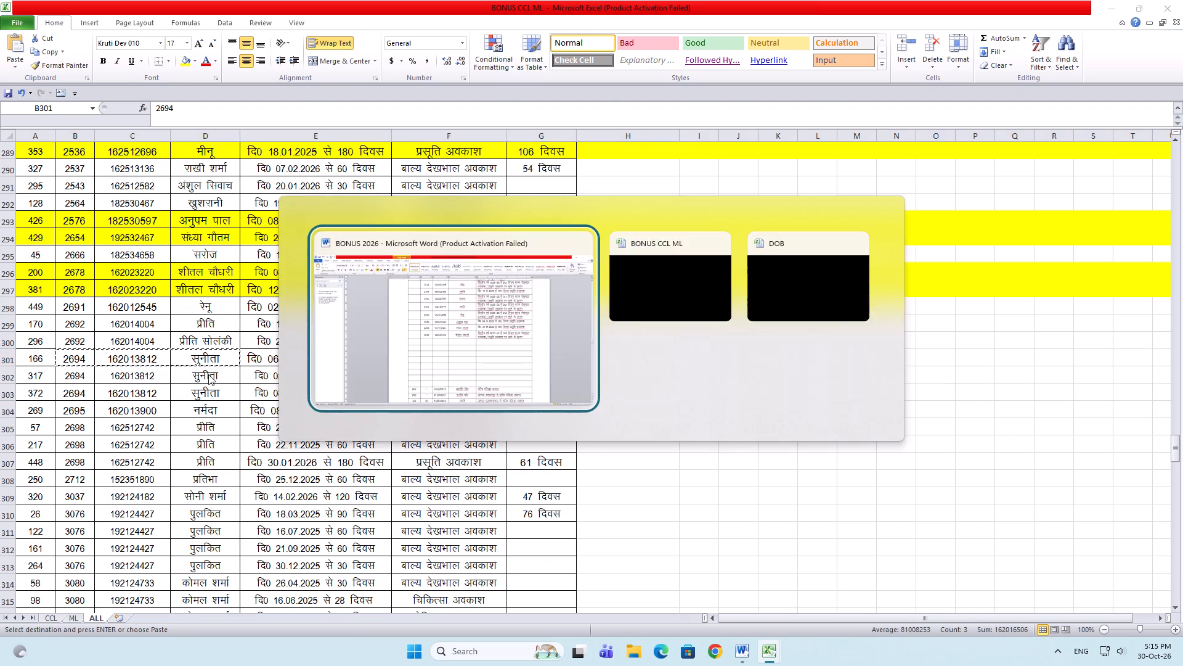
{"action": "left_click_drag", "start_coordinate": [473, 364], "coordinate": [632, 356]}
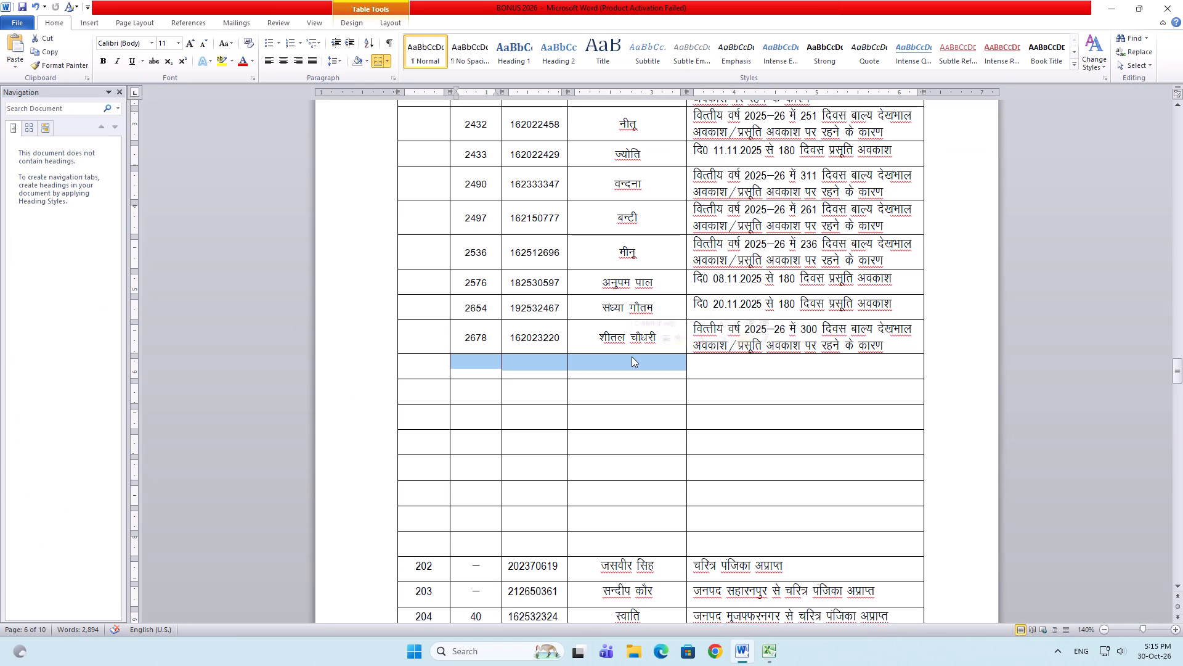
{"action": "key", "text": "ctrl+v"}
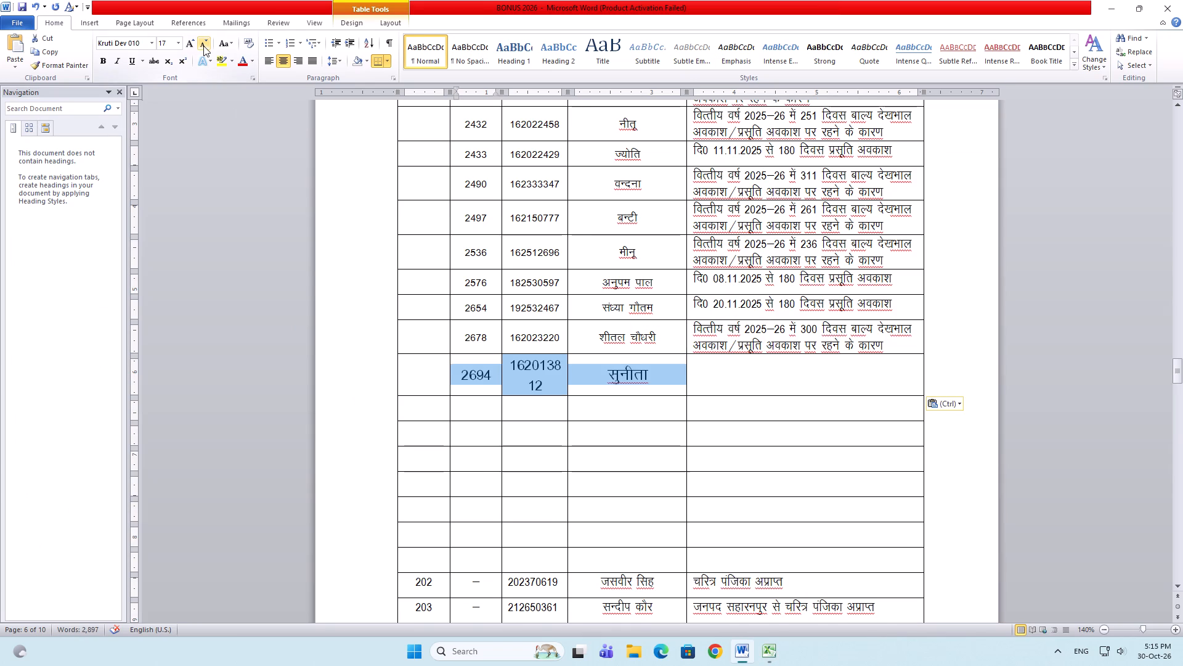
{"action": "double_click", "coordinate": [203, 46]}
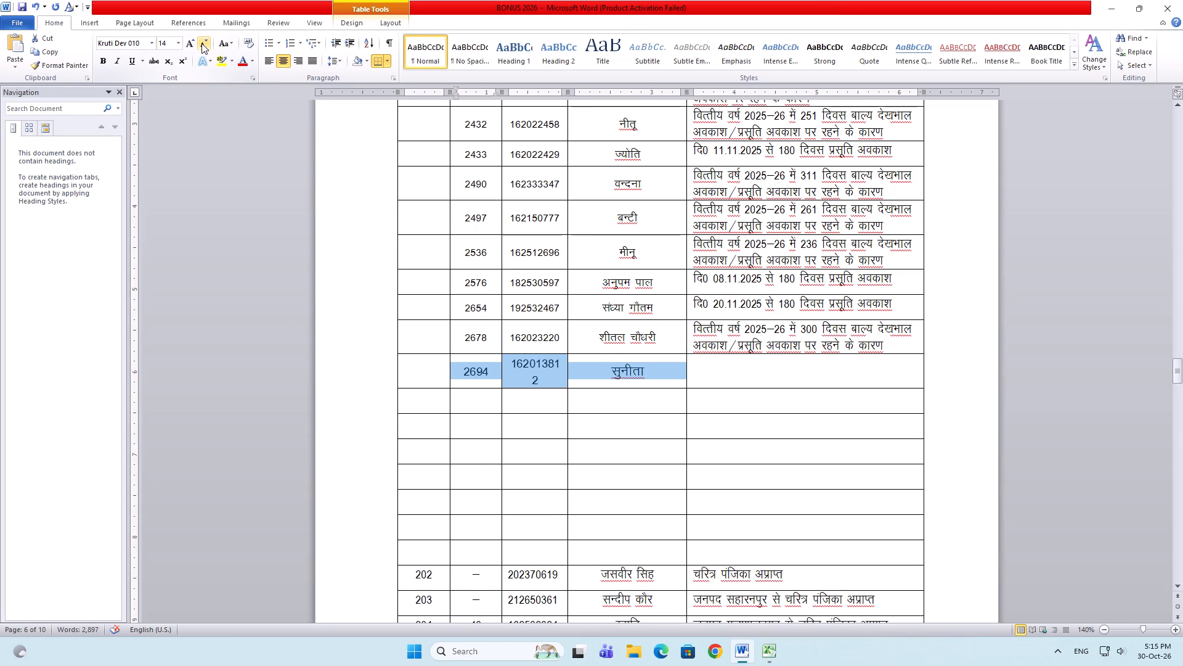
{"action": "left_click", "coordinate": [201, 43]}
{"action": "left_click_drag", "start_coordinate": [888, 345], "coordinate": [774, 334]}
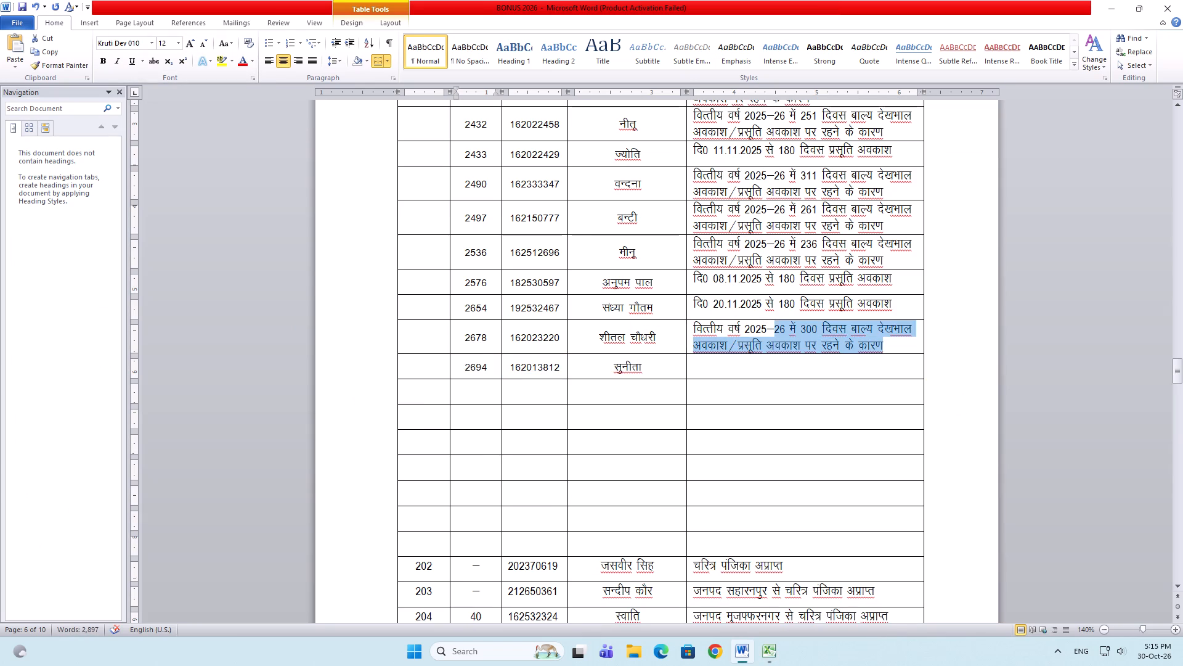
{"action": "left_click_drag", "start_coordinate": [774, 334], "coordinate": [704, 324]}
{"action": "key", "text": "ctrl+c"}
{"action": "left_click", "coordinate": [710, 357]}
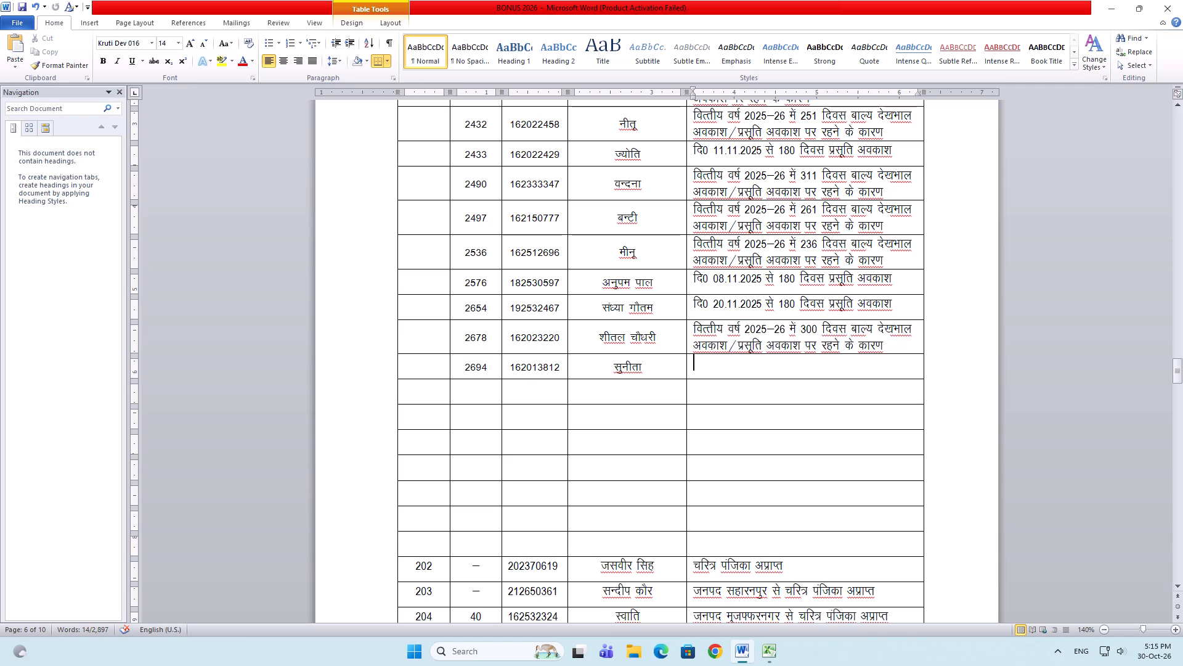
{"action": "key", "text": "ctrl+v"}
{"action": "left_click", "coordinate": [806, 363]}
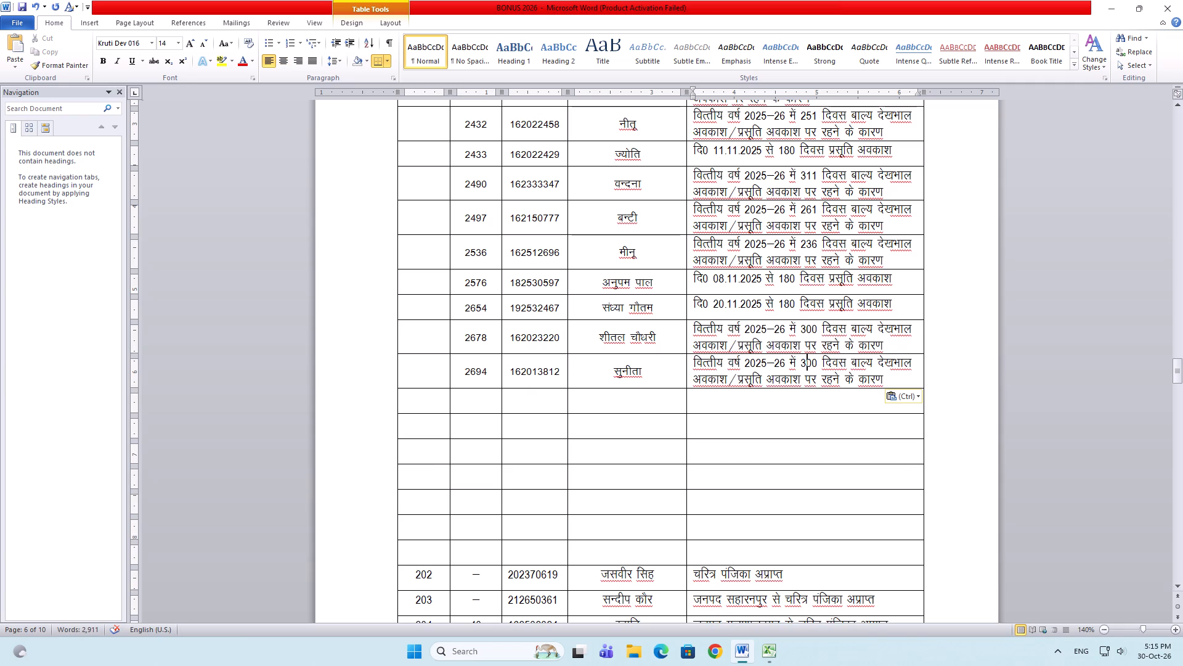
{"action": "key", "text": "Delete"}
{"action": "key", "text": "Delete"}
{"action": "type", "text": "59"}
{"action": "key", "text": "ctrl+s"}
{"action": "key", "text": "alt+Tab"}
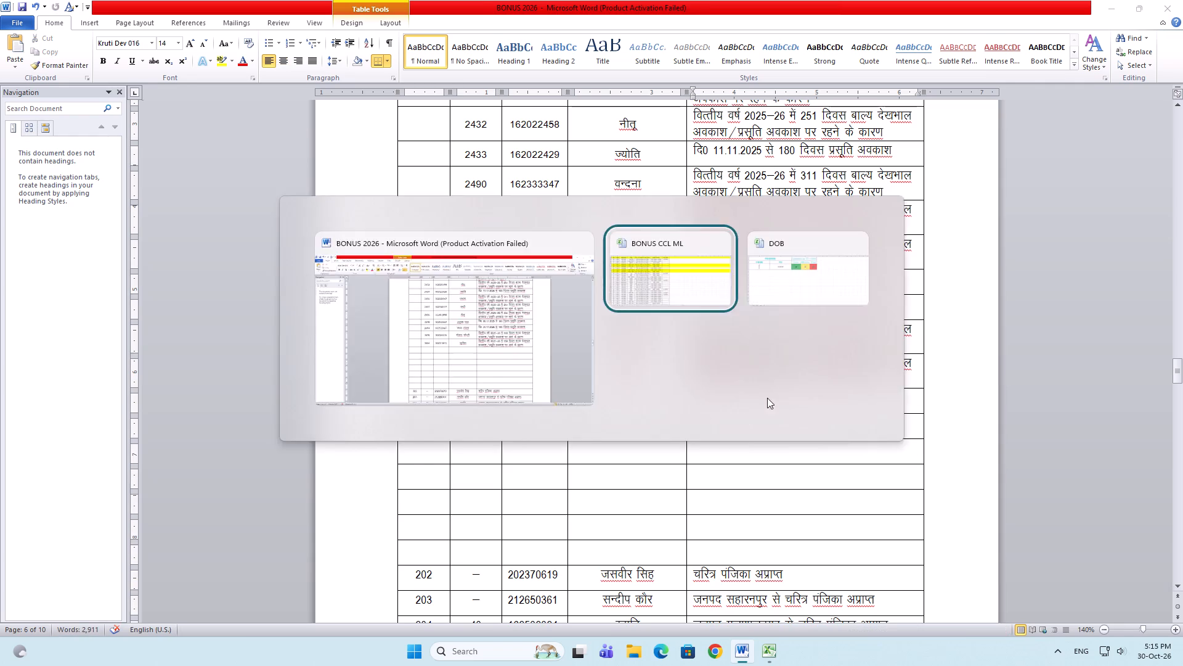
{"action": "left_click_drag", "start_coordinate": [9, 358], "coordinate": [6, 379]}
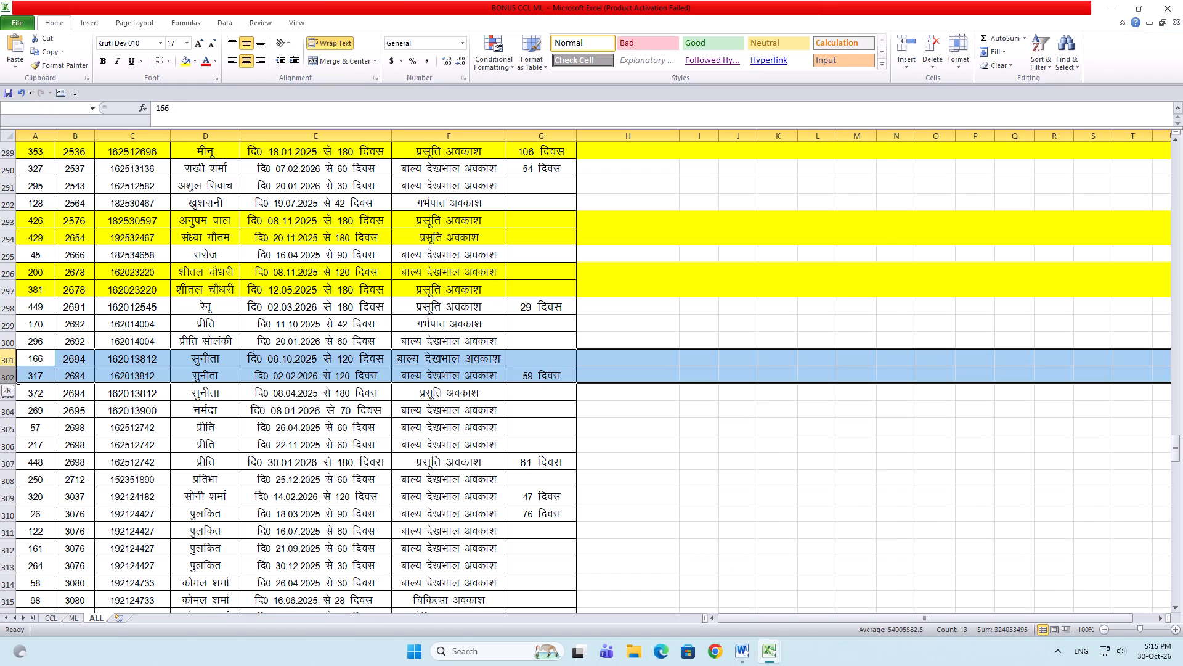
{"action": "left_click_drag", "start_coordinate": [6, 379], "coordinate": [6, 387]}
{"action": "left_click", "coordinate": [184, 59]}
{"action": "left_click", "coordinate": [152, 281]}
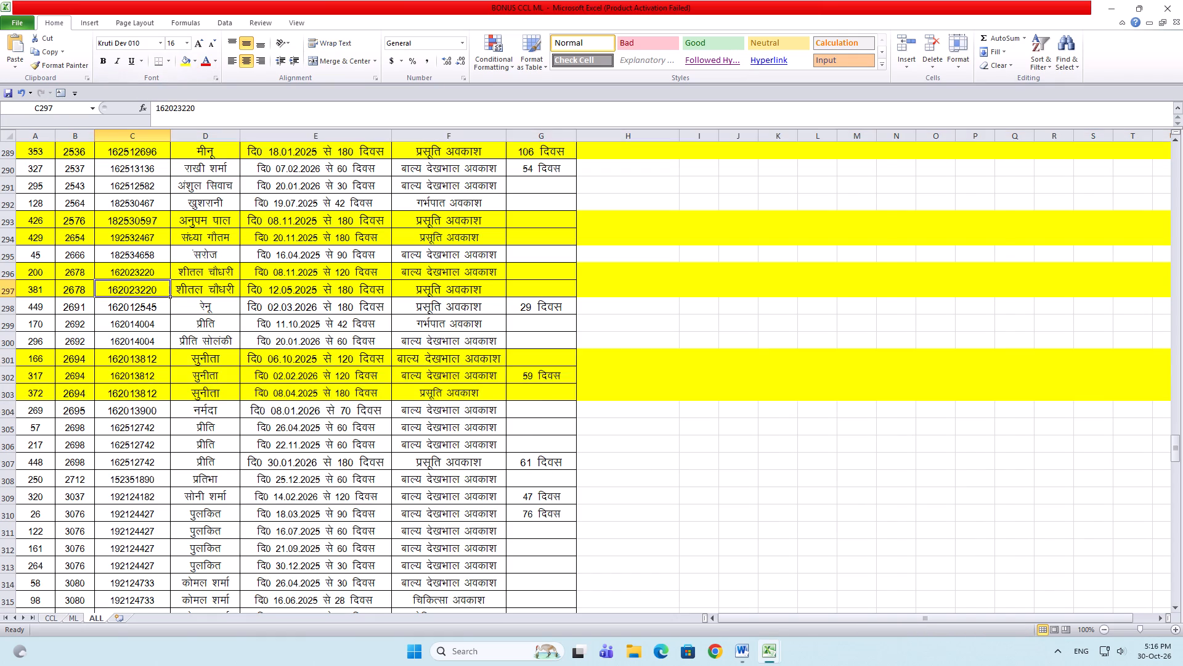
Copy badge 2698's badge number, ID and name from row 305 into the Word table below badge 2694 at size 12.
{"action": "scroll", "coordinate": [151, 283], "scroll_direction": "down", "scroll_amount": 2}
{"action": "left_click", "coordinate": [0, 305]}
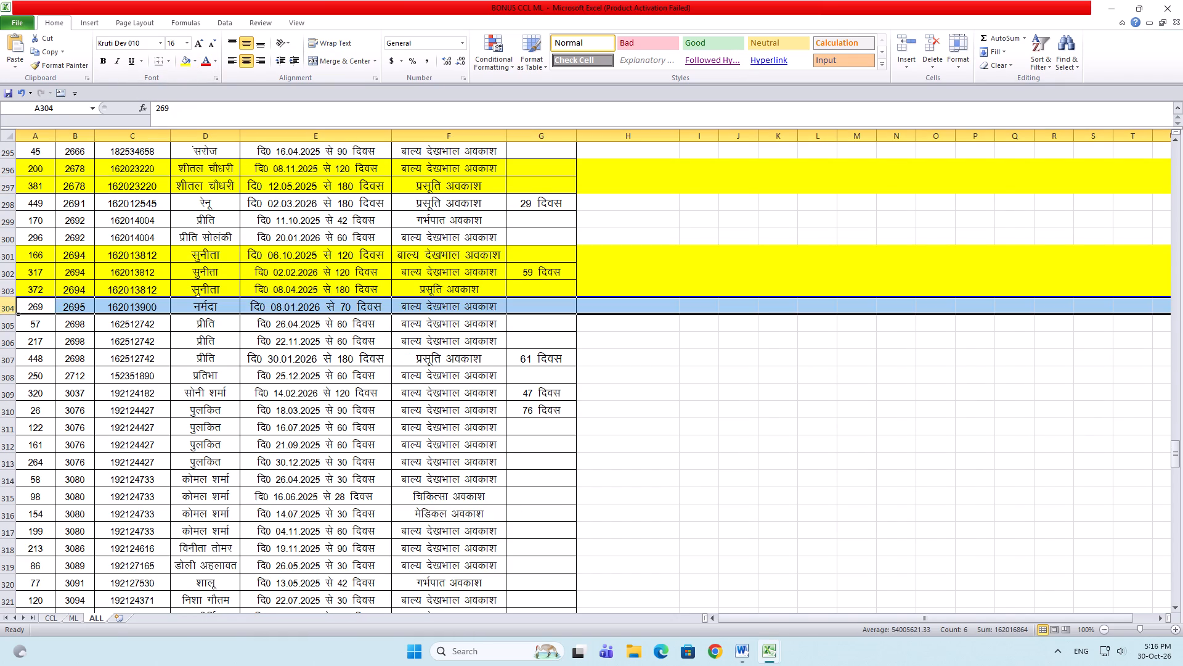
{"action": "left_click_drag", "start_coordinate": [3, 326], "coordinate": [3, 328]}
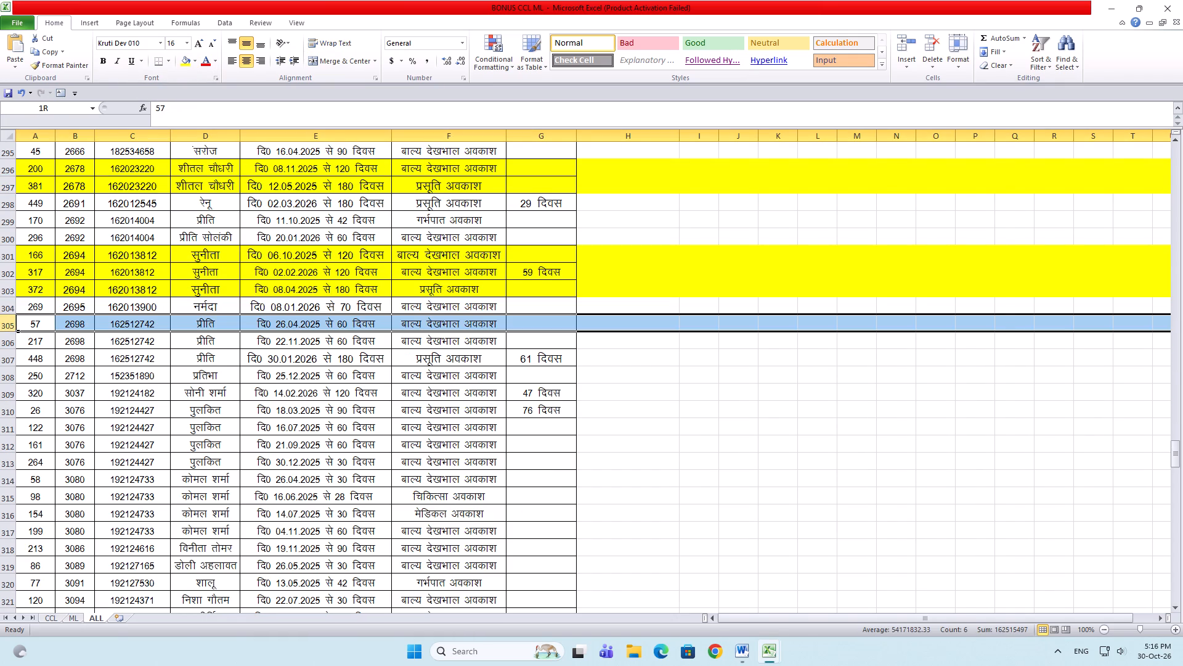
{"action": "left_click_drag", "start_coordinate": [3, 328], "coordinate": [4, 350]}
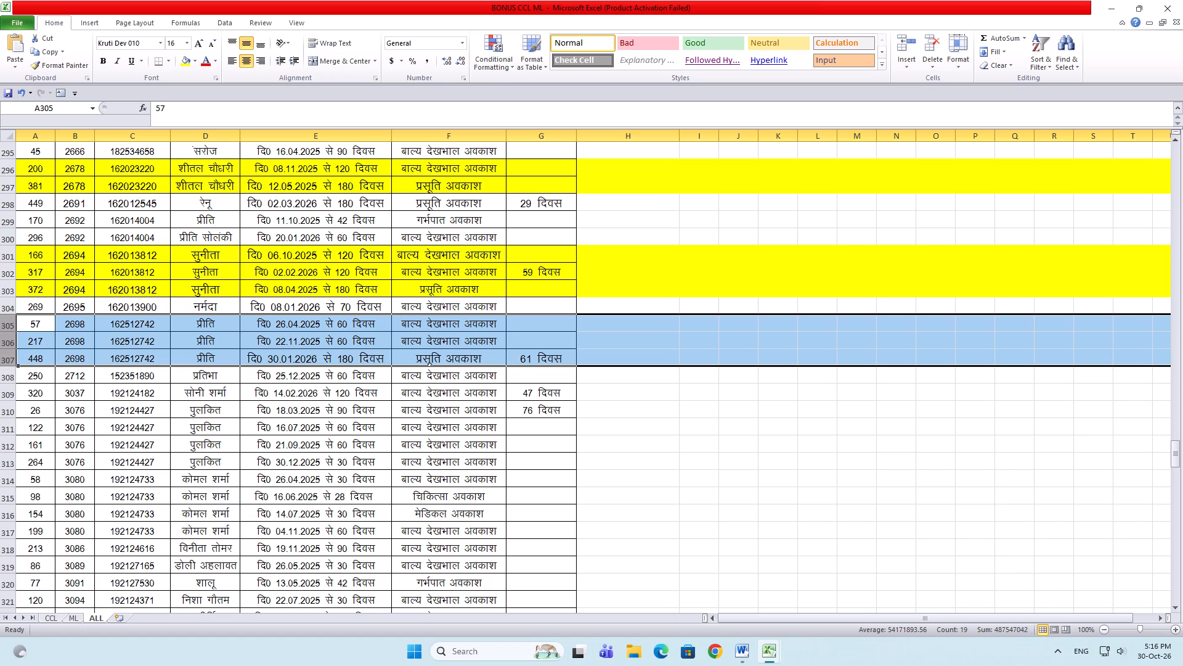
{"action": "left_click_drag", "start_coordinate": [79, 324], "coordinate": [192, 327]}
{"action": "key", "text": "ctrl+c"}
{"action": "key", "text": "alt+Tab"}
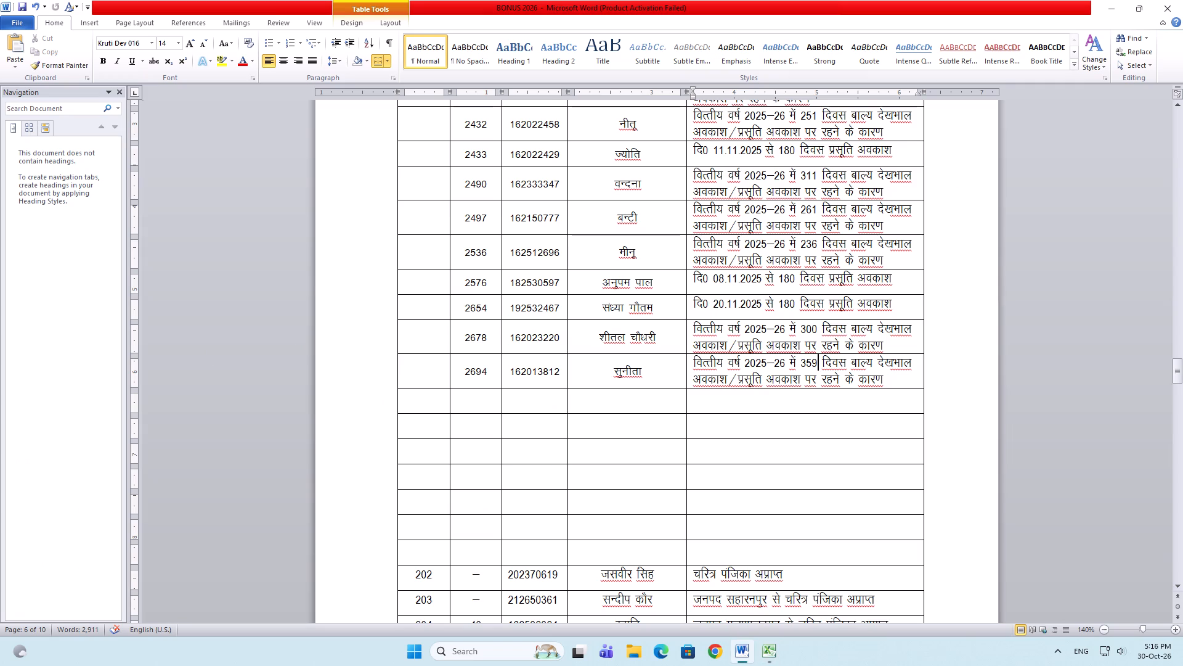
{"action": "left_click_drag", "start_coordinate": [465, 394], "coordinate": [577, 398]}
{"action": "key", "text": "ctrl+v"}
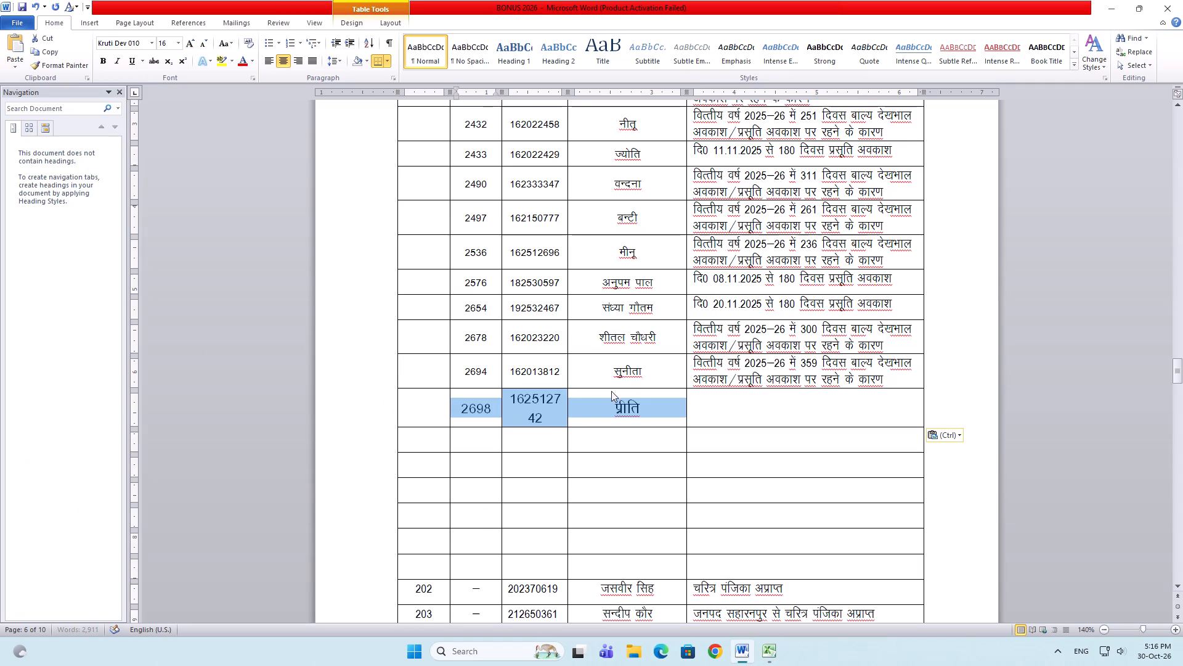
{"action": "double_click", "coordinate": [203, 37]}
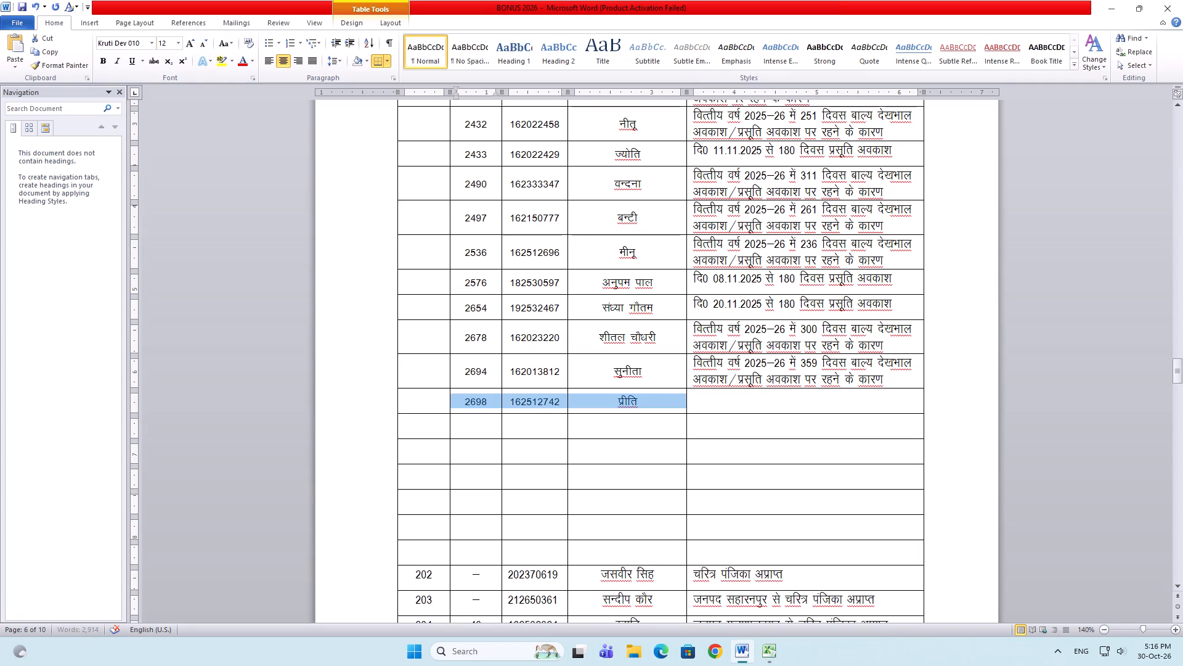
{"action": "left_click_drag", "start_coordinate": [893, 379], "coordinate": [696, 355]}
{"action": "key", "text": "ctrl+c"}
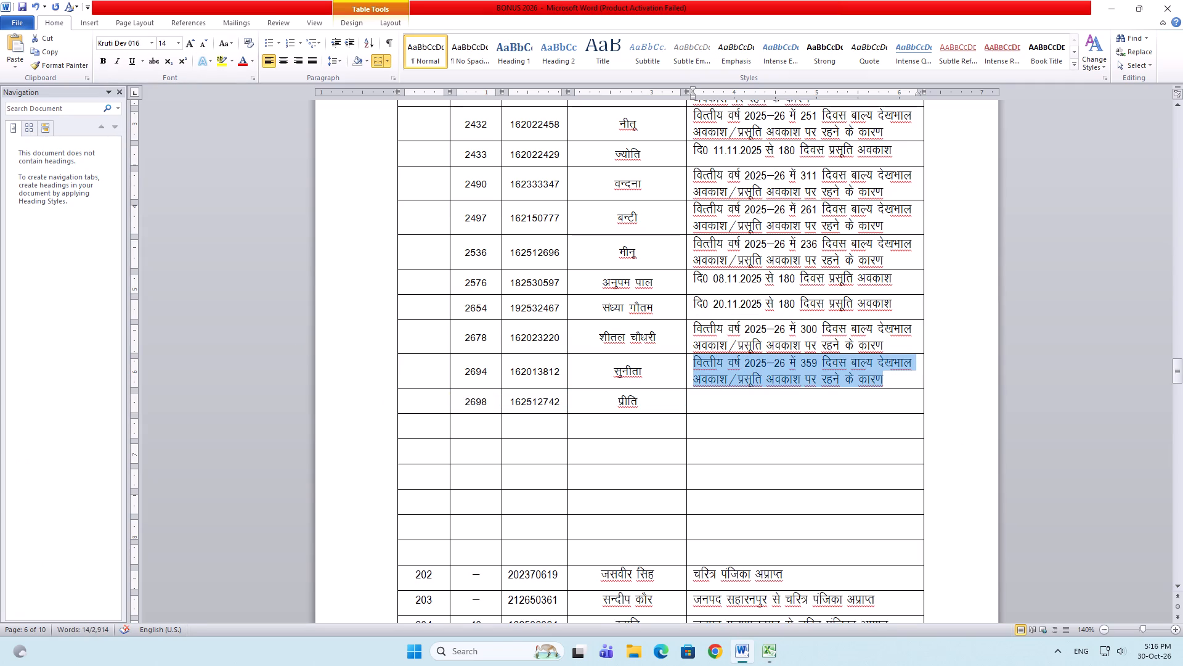
{"action": "left_click", "coordinate": [712, 405]}
{"action": "key", "text": "ctrl+v"}
{"action": "left_click_drag", "start_coordinate": [802, 398], "coordinate": [819, 400]}
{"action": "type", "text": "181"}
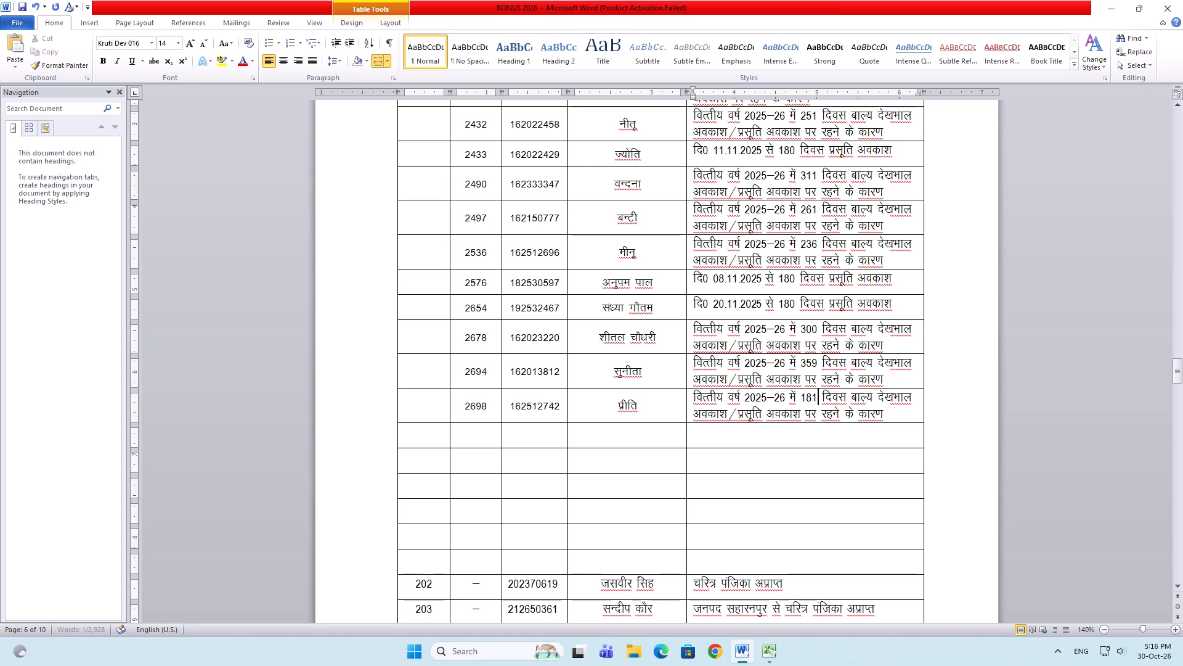
{"action": "left_click", "coordinate": [794, 437]}
{"action": "key", "text": "ctrl+s"}
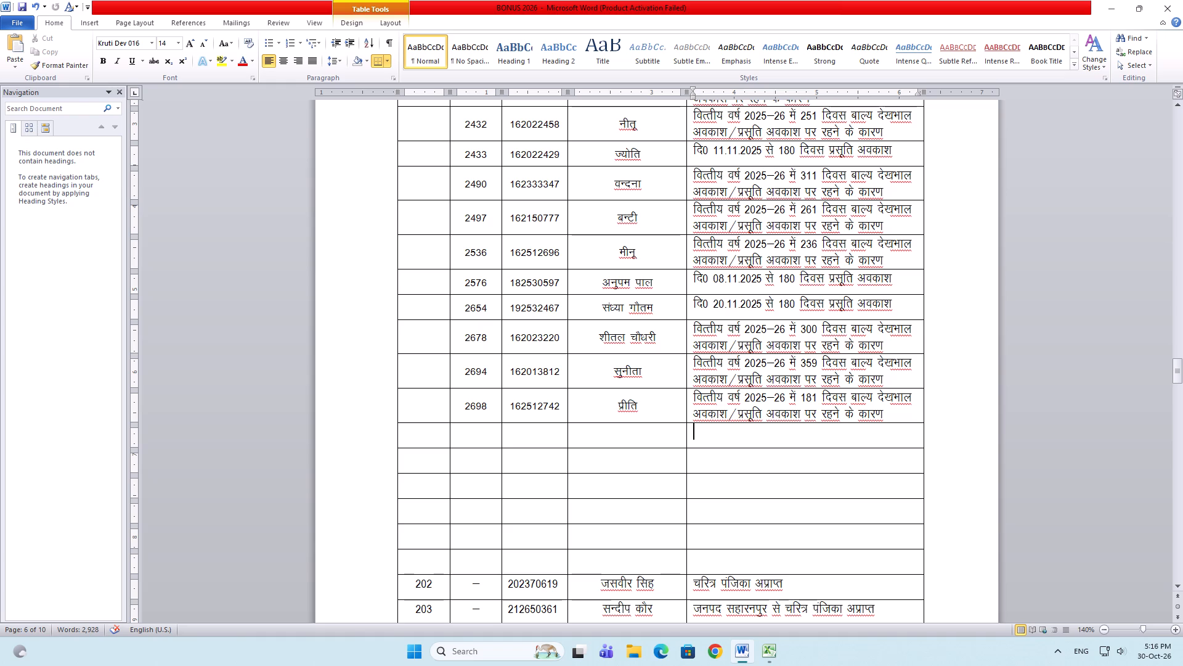
{"action": "key", "text": "alt+Tab"}
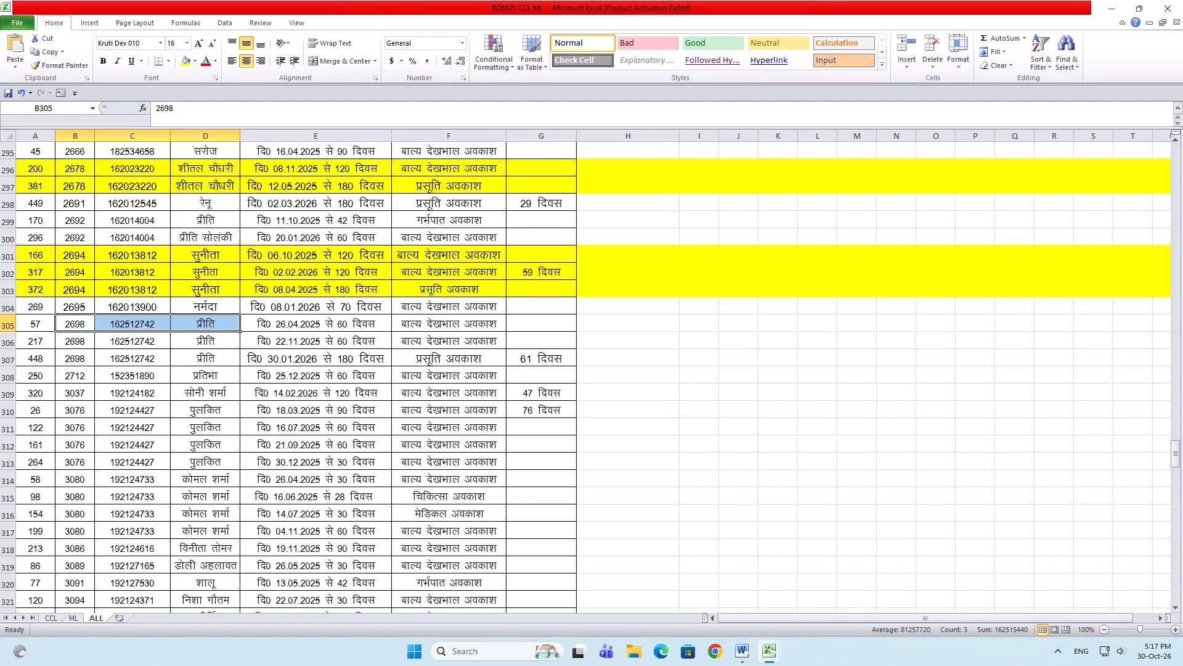
{"action": "left_click_drag", "start_coordinate": [5, 326], "coordinate": [5, 354]}
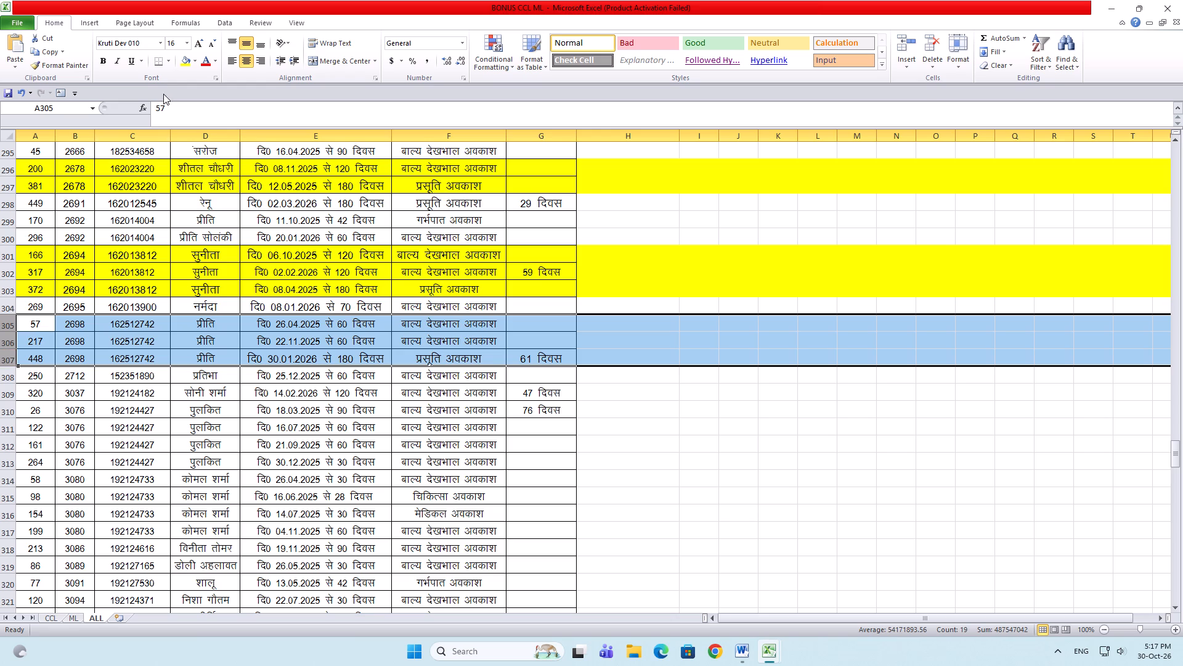
{"action": "left_click", "coordinate": [185, 54]}
{"action": "left_click", "coordinate": [198, 331]}
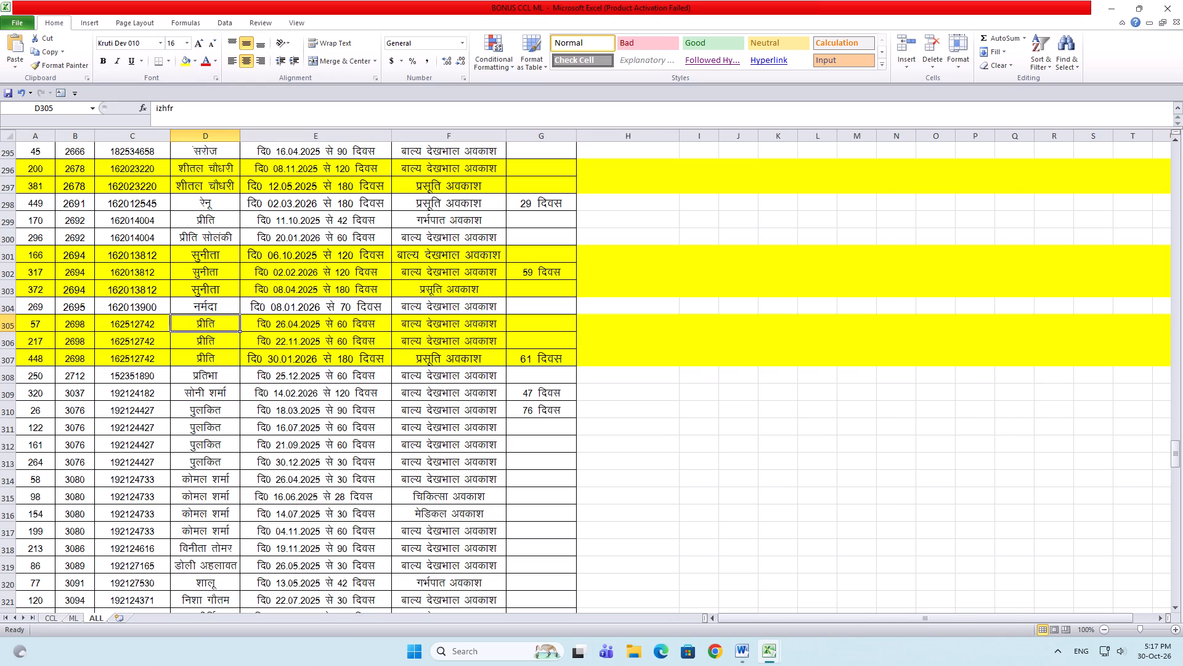
{"action": "key", "text": "ctrl+s"}
{"action": "left_click", "coordinate": [10, 373]}
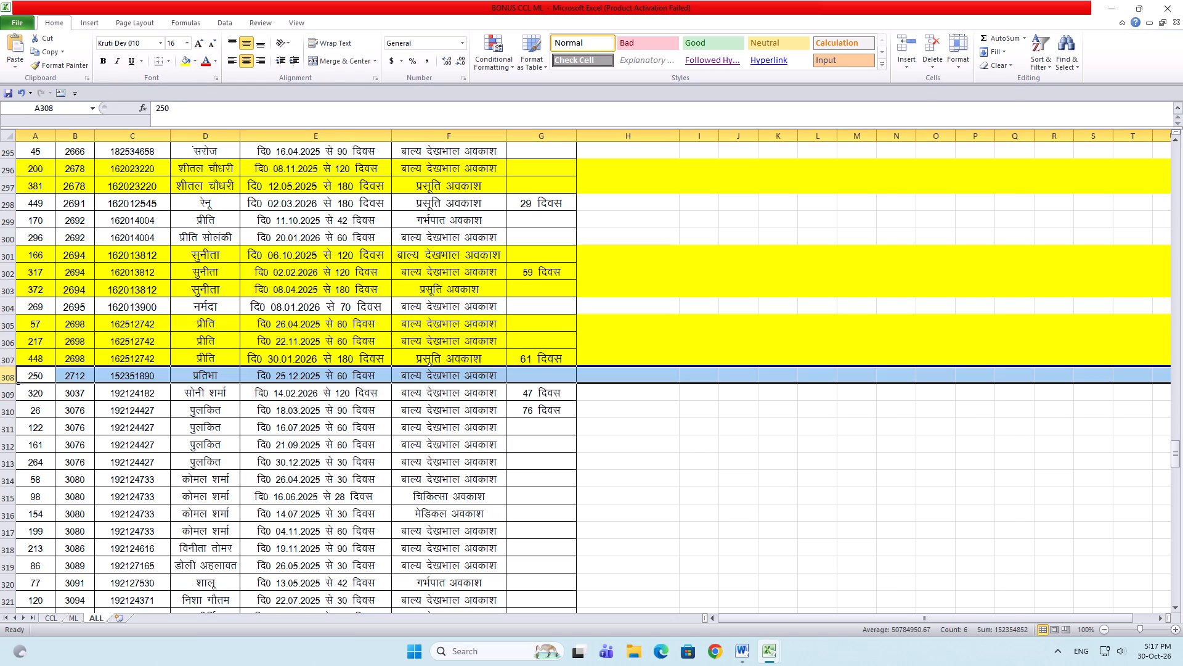
{"action": "left_click", "coordinate": [4, 392]}
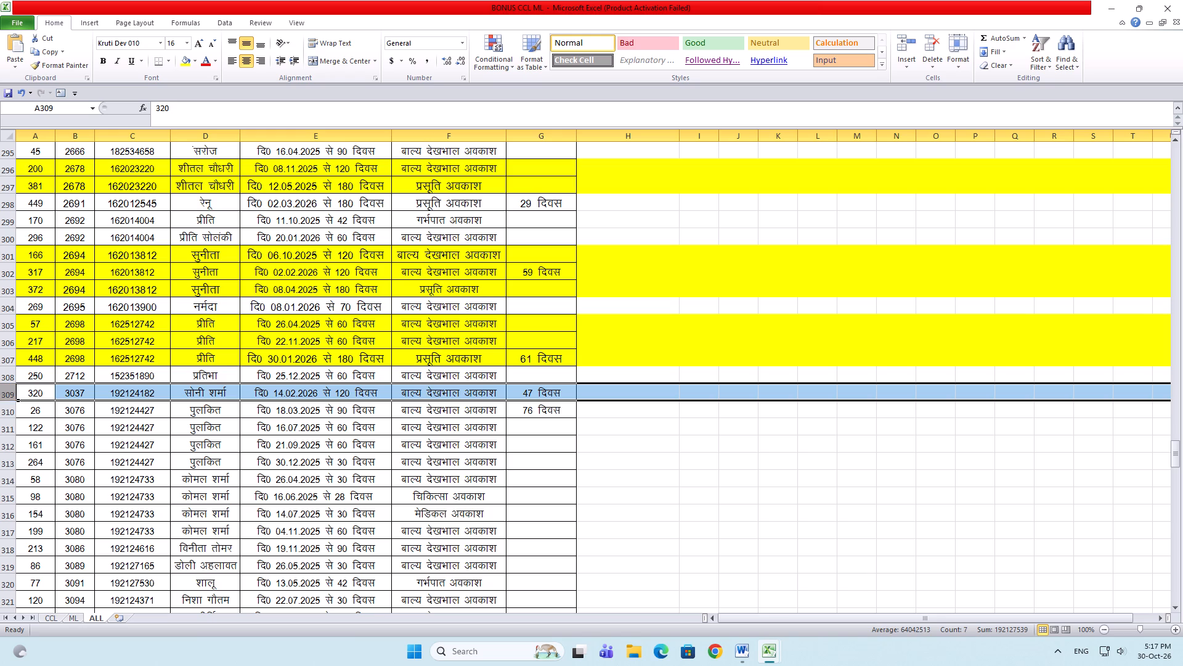
{"action": "left_click", "coordinate": [2, 409]}
{"action": "left_click_drag", "start_coordinate": [2, 409], "coordinate": [4, 442]}
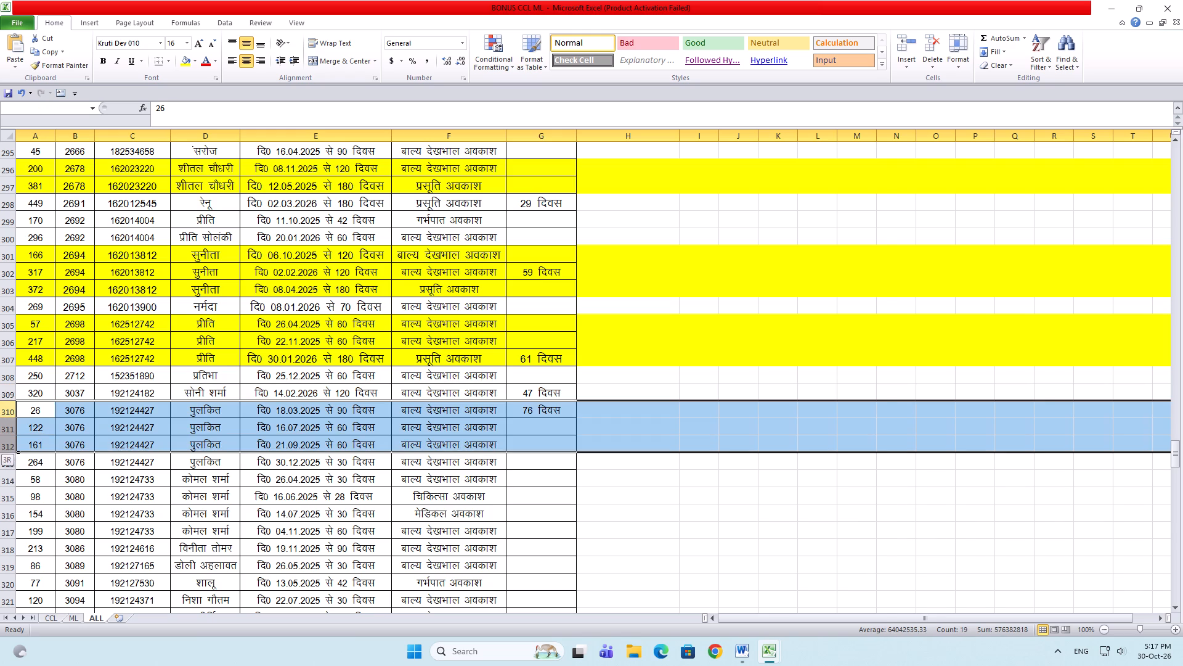
{"action": "left_click_drag", "start_coordinate": [4, 442], "coordinate": [5, 456]}
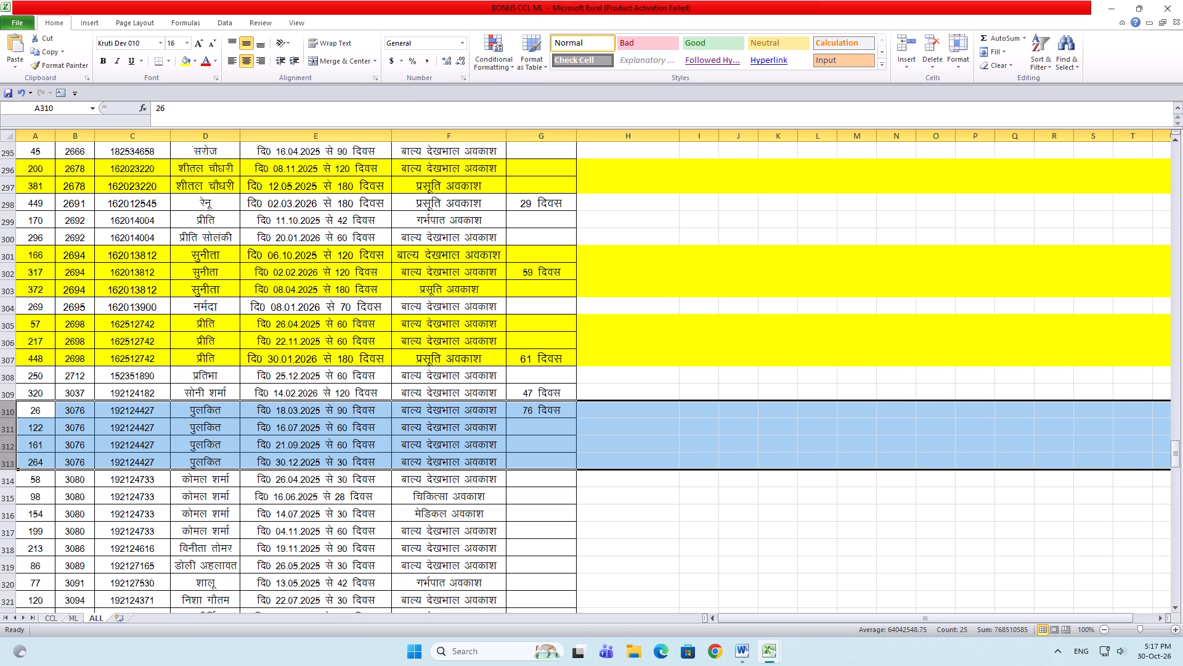
{"action": "left_click_drag", "start_coordinate": [73, 409], "coordinate": [198, 405]}
{"action": "key", "text": "ctrl+c"}
{"action": "key", "text": "alt+Tab"}
{"action": "key", "text": "alt+Tab"}
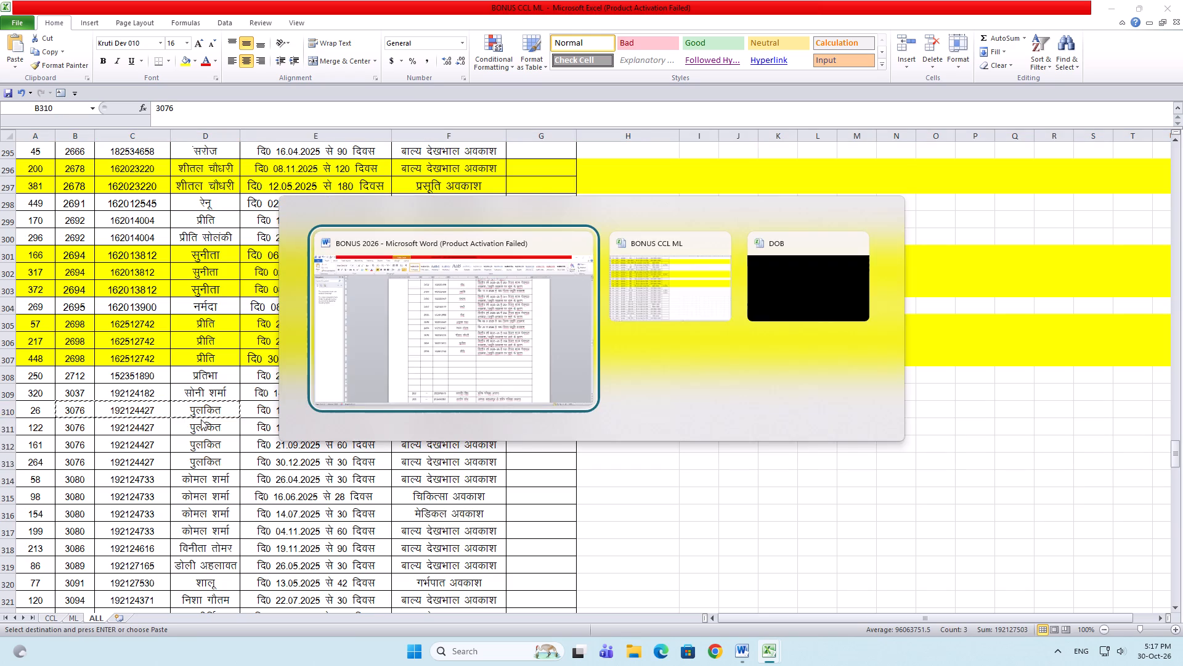
{"action": "key", "text": "alt+Tab"}
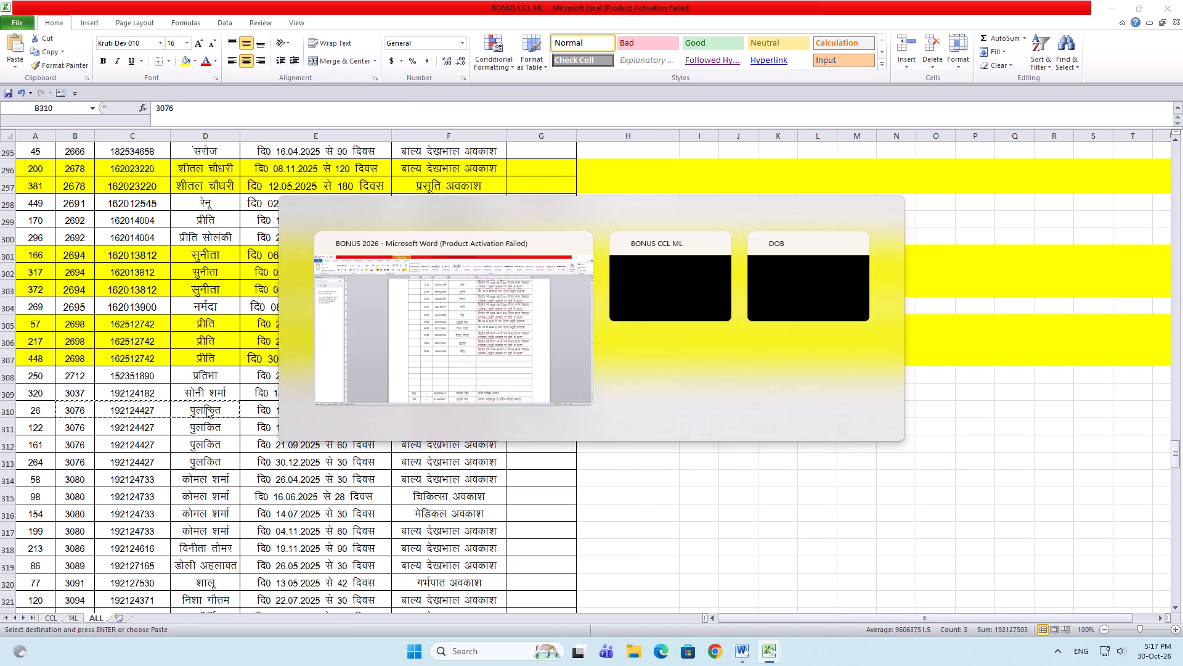
{"action": "left_click_drag", "start_coordinate": [476, 432], "coordinate": [592, 432]}
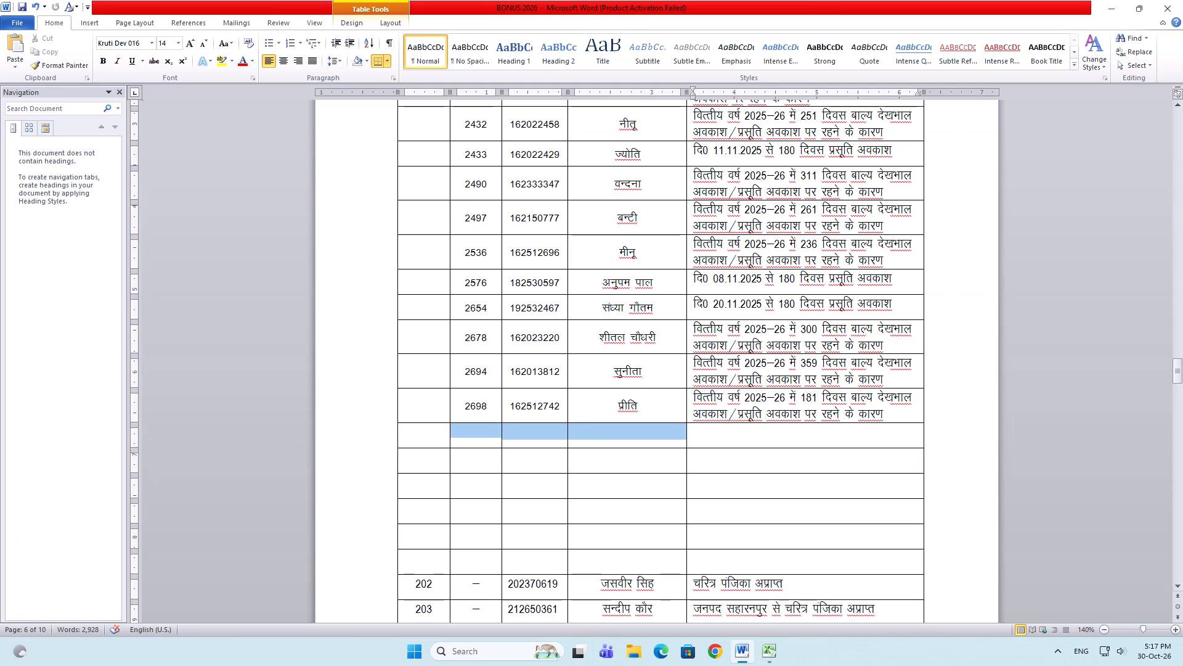
{"action": "left_click_drag", "start_coordinate": [592, 432], "coordinate": [603, 432]}
{"action": "key", "text": "ctrl+v"}
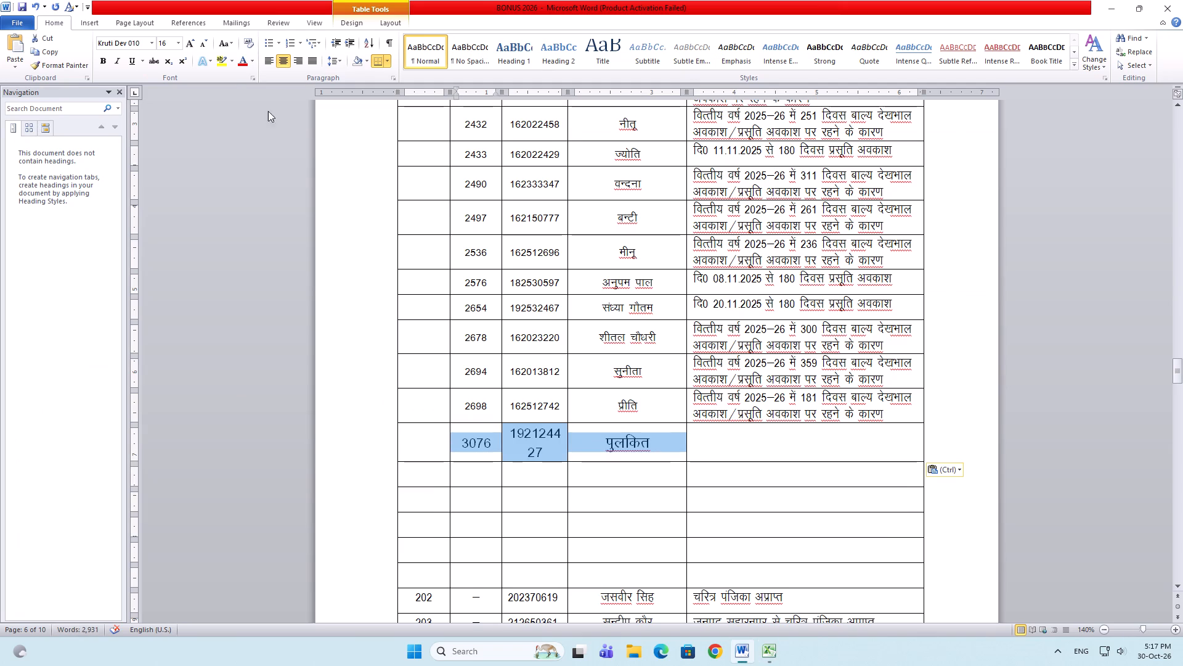
{"action": "double_click", "coordinate": [201, 42]}
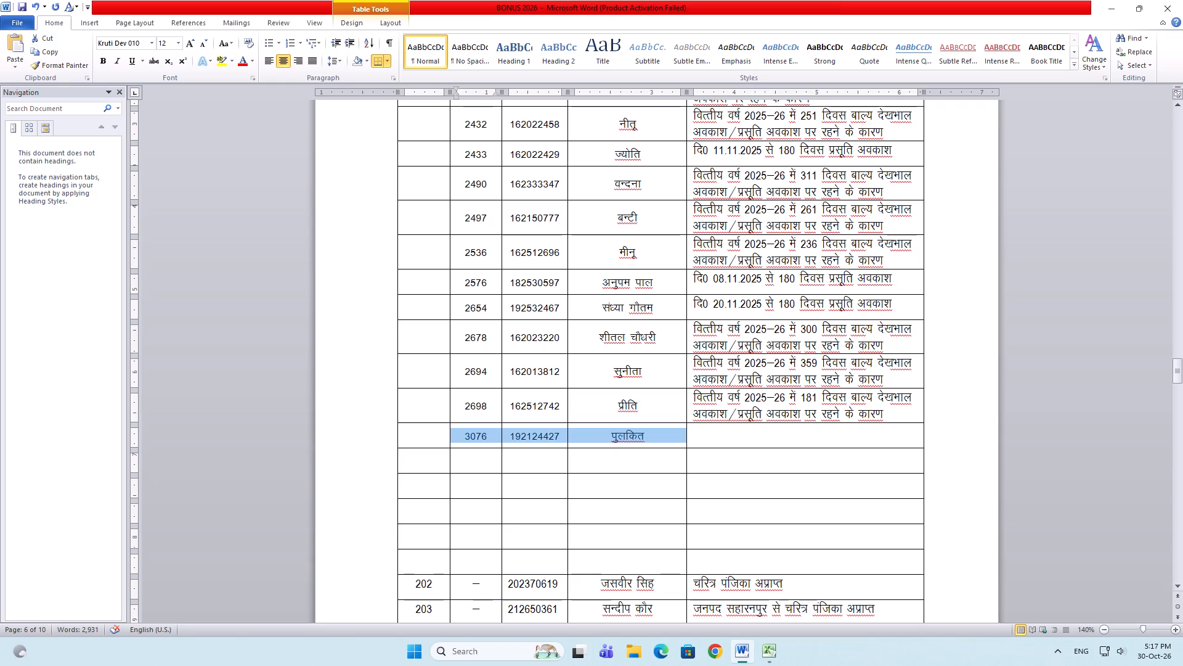
{"action": "scroll", "coordinate": [800, 359], "scroll_direction": "up", "scroll_amount": 5}
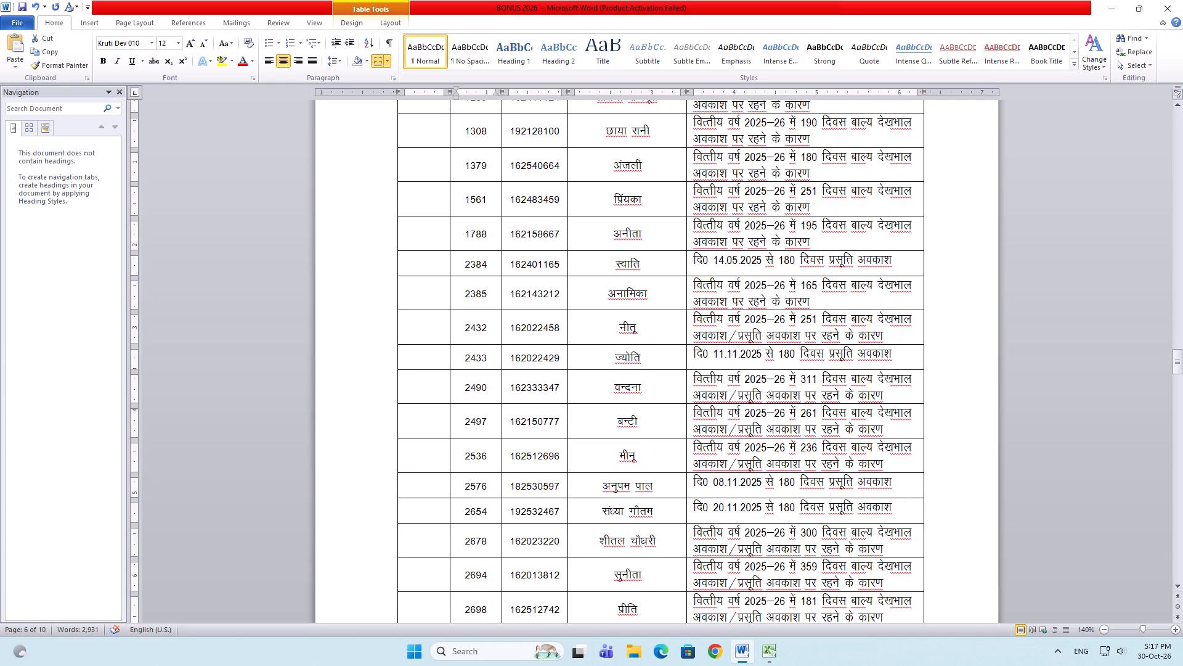
{"action": "scroll", "coordinate": [834, 242], "scroll_direction": "up", "scroll_amount": 2}
{"action": "left_click_drag", "start_coordinate": [822, 189], "coordinate": [686, 171]}
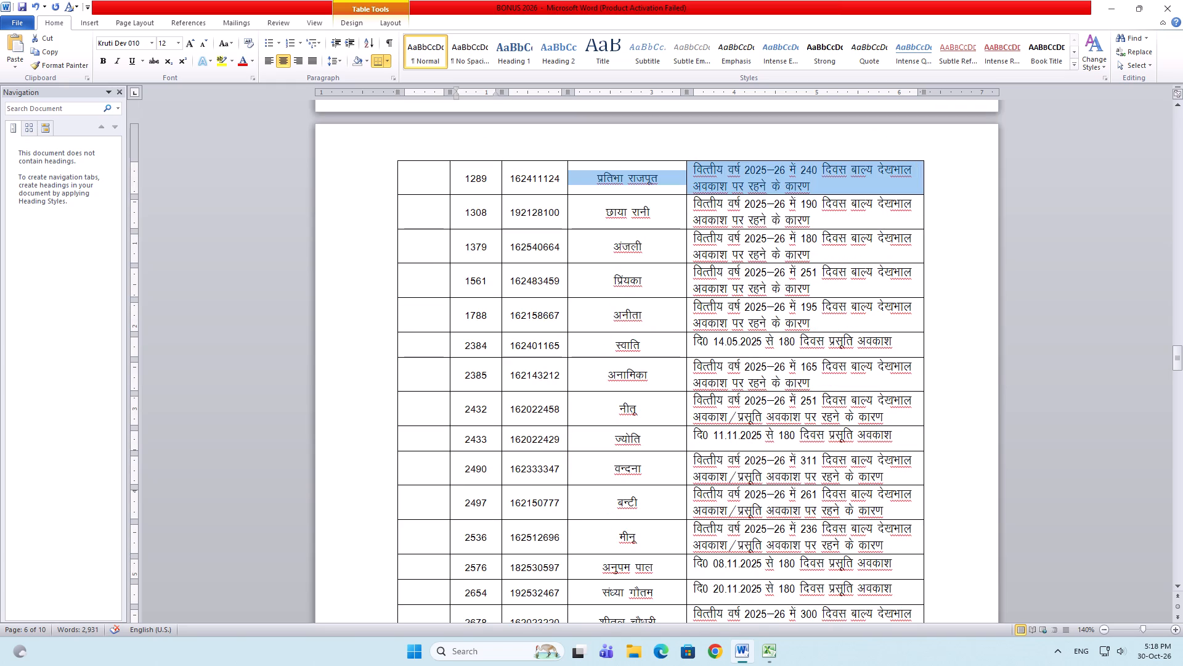
{"action": "left_click_drag", "start_coordinate": [686, 171], "coordinate": [691, 168]}
{"action": "key", "text": "ctrl+c"}
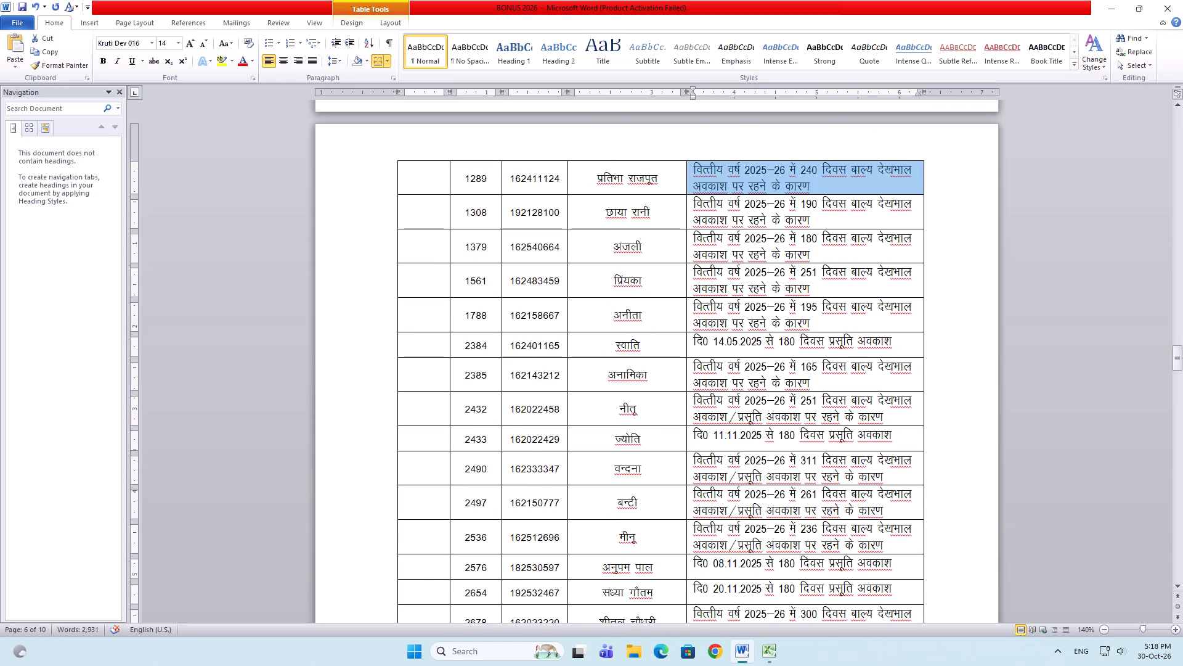
{"action": "scroll", "coordinate": [734, 303], "scroll_direction": "down", "scroll_amount": 13}
{"action": "left_click", "coordinate": [723, 194]}
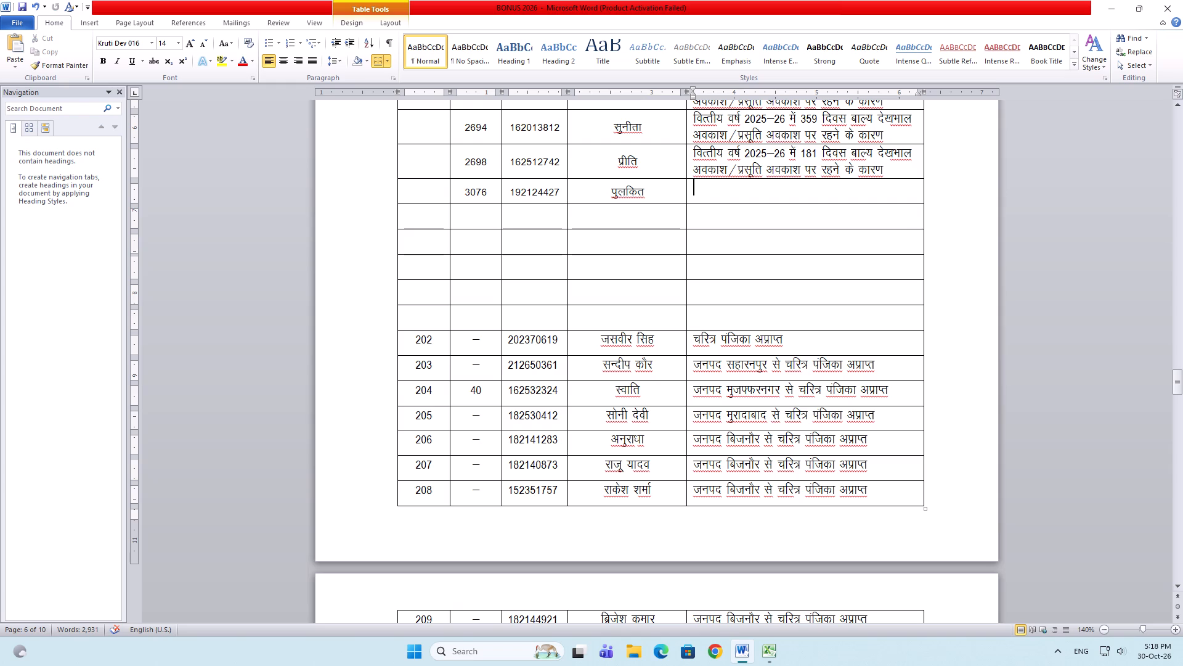
{"action": "key", "text": "ctrl+v"}
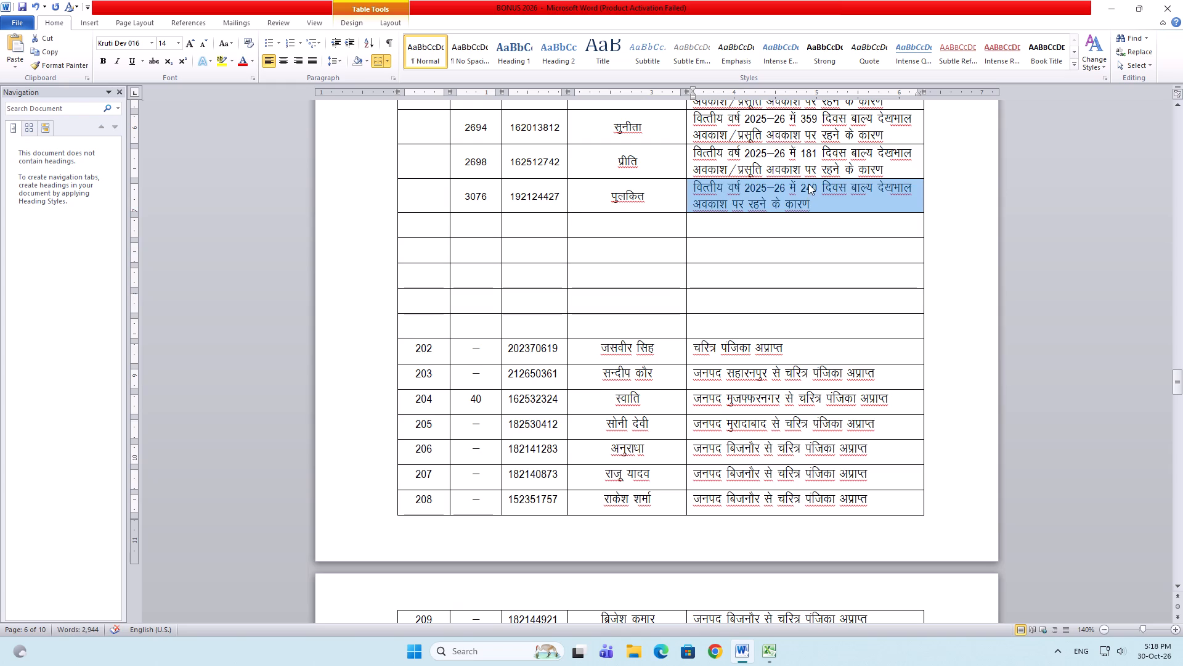
{"action": "left_click", "coordinate": [808, 183]}
{"action": "key", "text": "ctrl+s"}
{"action": "key", "text": "alt+Tab"}
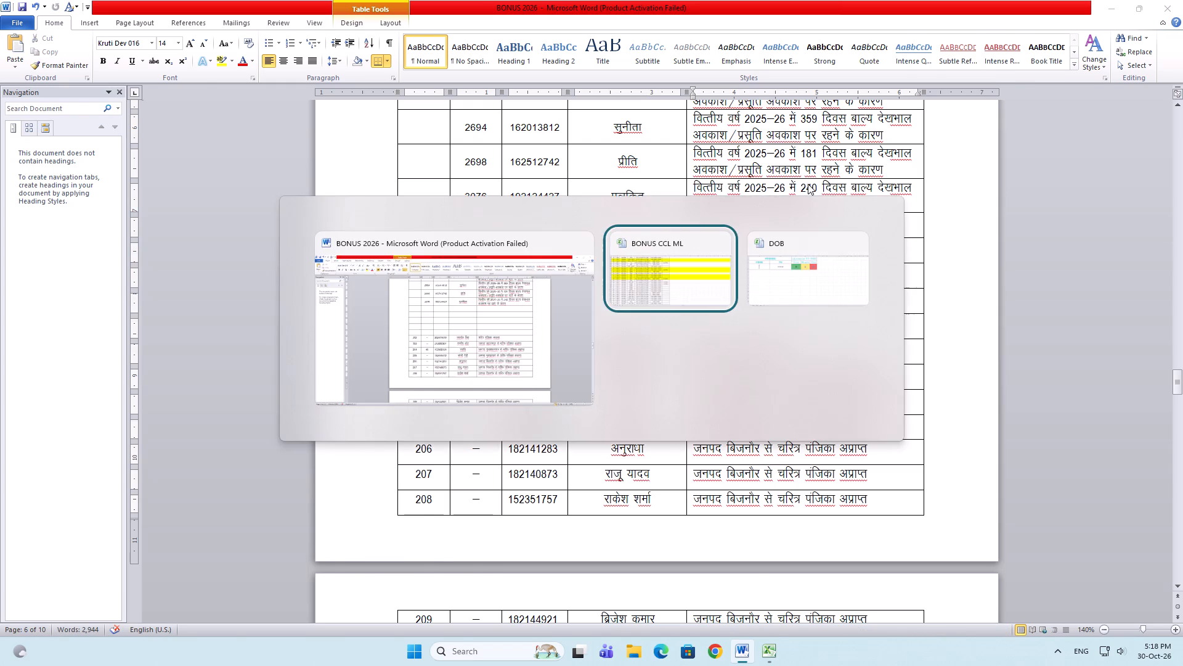
{"action": "left_click_drag", "start_coordinate": [5, 408], "coordinate": [8, 437]}
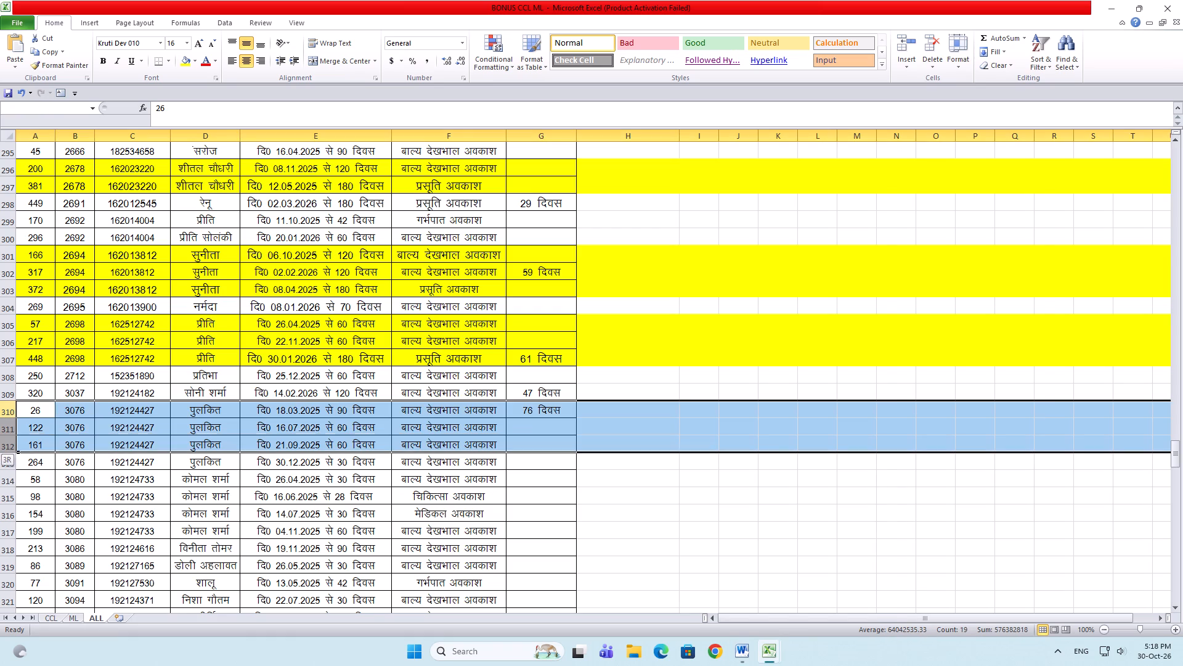
{"action": "left_click_drag", "start_coordinate": [8, 437], "coordinate": [7, 458]}
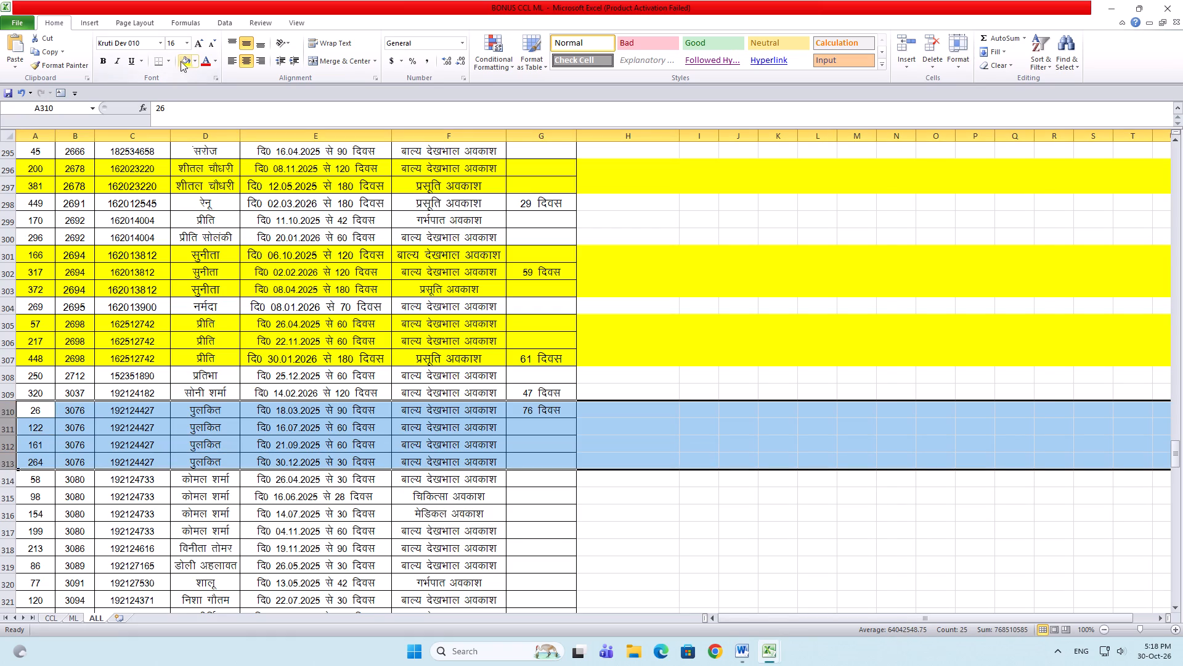
{"action": "left_click", "coordinate": [186, 55]}
{"action": "left_click", "coordinate": [35, 451]}
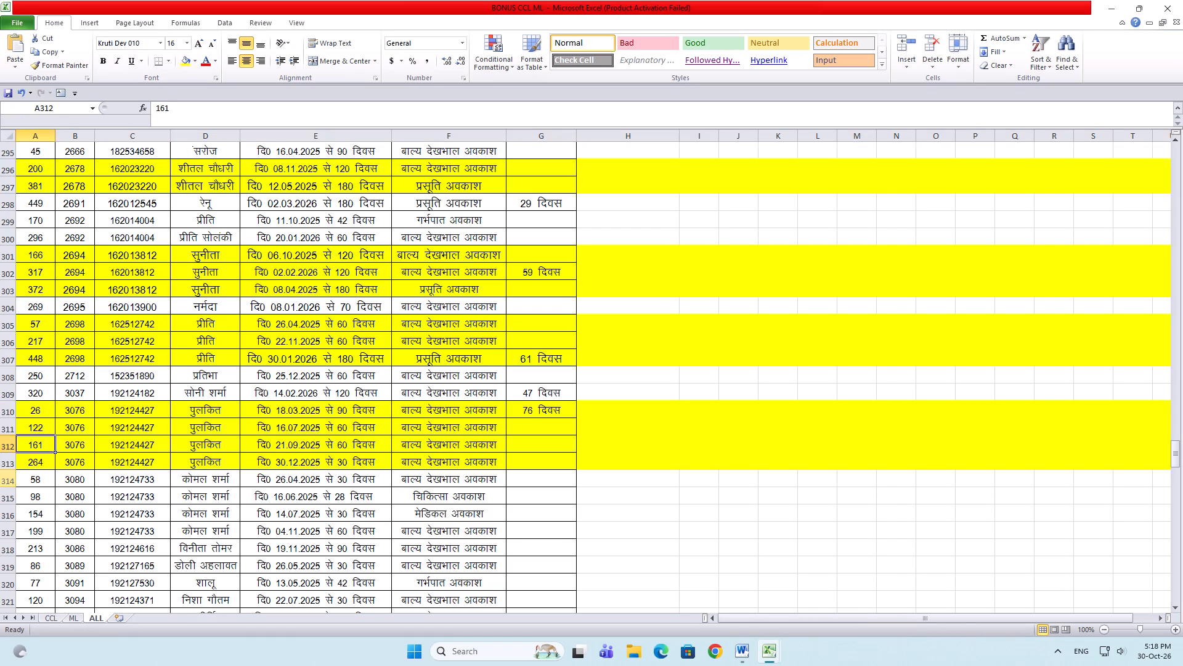
{"action": "left_click_drag", "start_coordinate": [1, 482], "coordinate": [8, 527]}
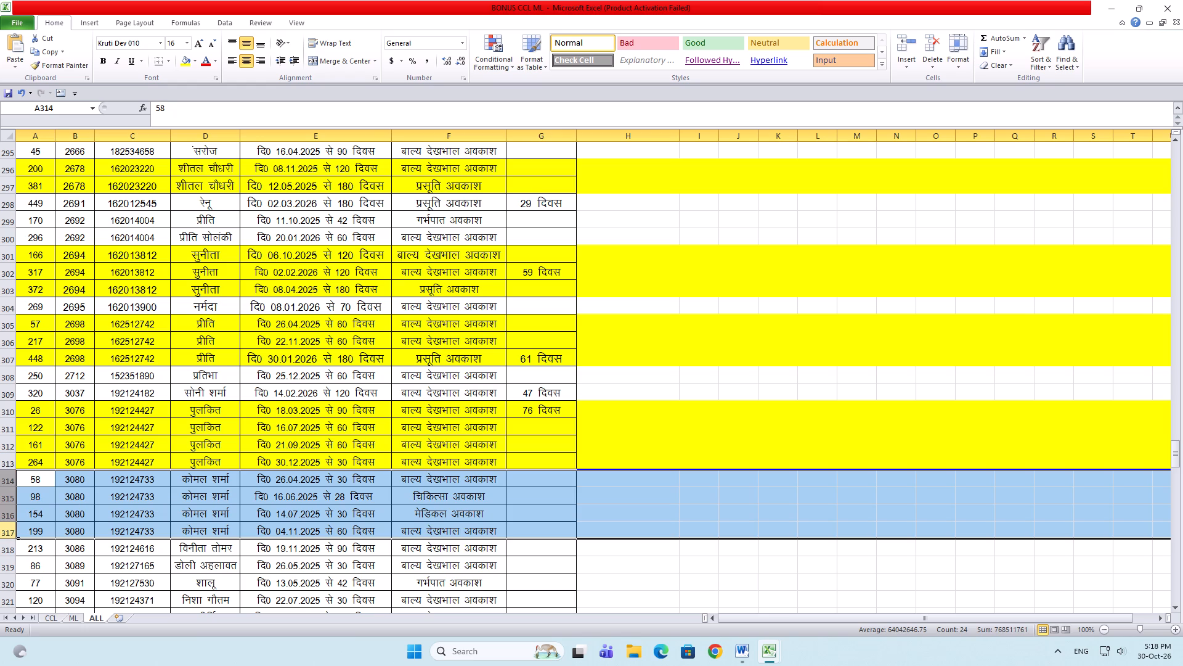
{"action": "scroll", "coordinate": [30, 531], "scroll_direction": "down", "scroll_amount": 2}
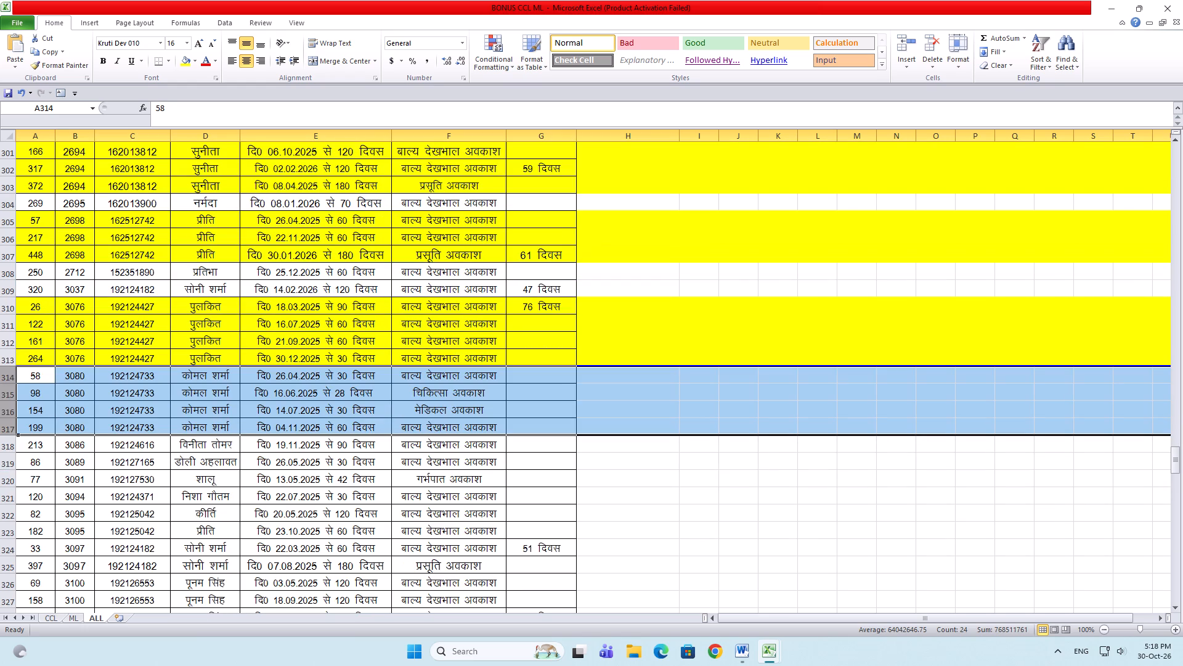
{"action": "left_click", "coordinate": [209, 58]}
{"action": "left_click", "coordinate": [185, 302]}
{"action": "scroll", "coordinate": [176, 319], "scroll_direction": "up", "scroll_amount": 3}
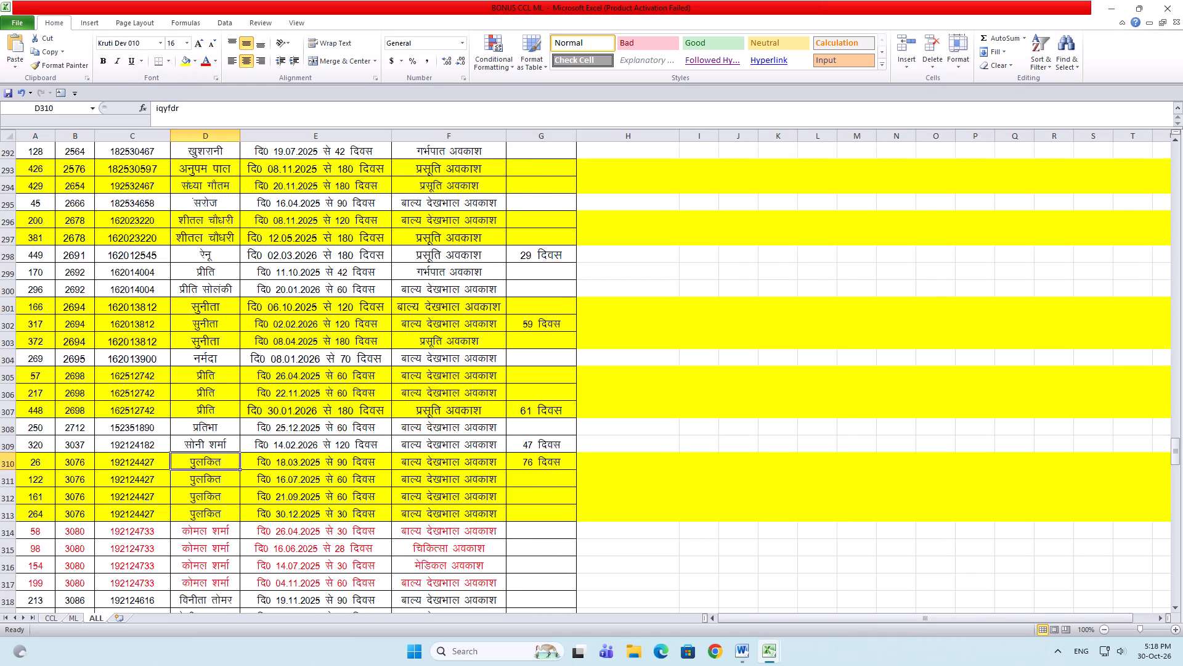
{"action": "scroll", "coordinate": [176, 319], "scroll_direction": "up", "scroll_amount": 14}
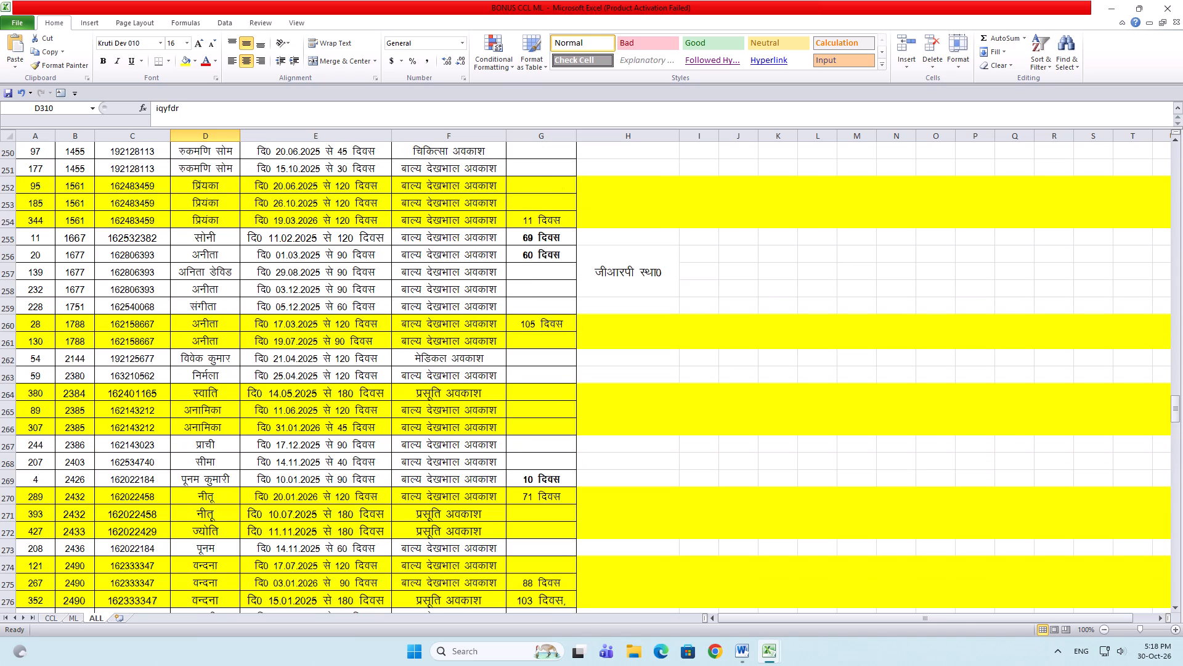
{"action": "left_click_drag", "start_coordinate": [7, 252], "coordinate": [6, 284]}
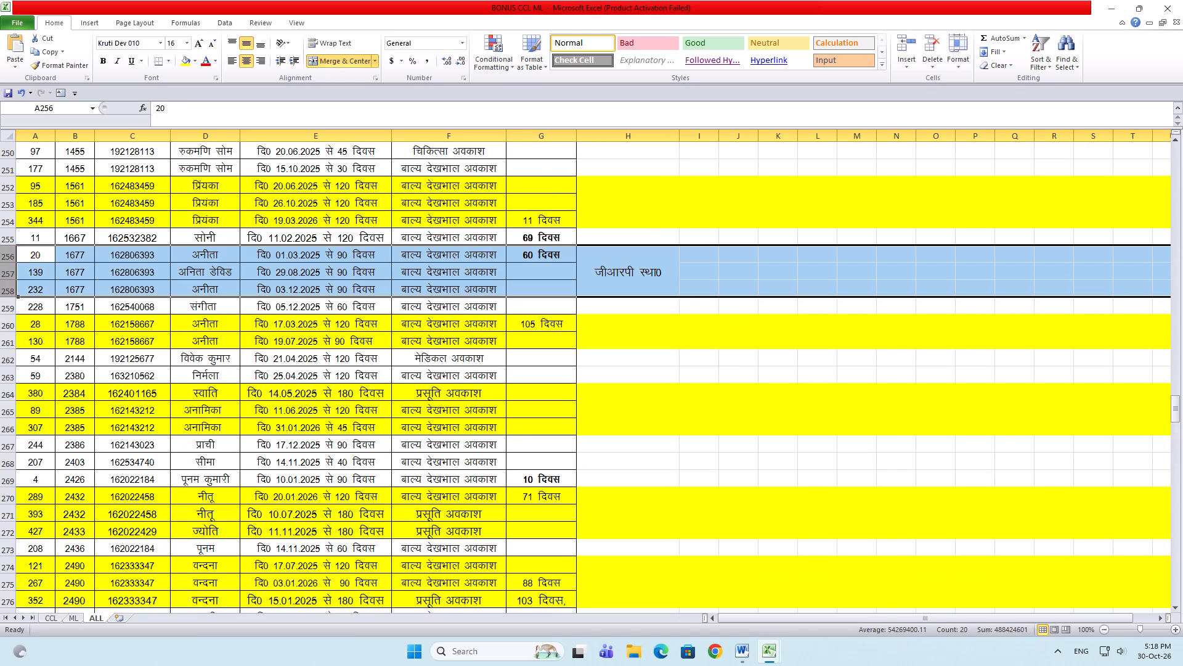
{"action": "left_click", "coordinate": [202, 60]}
{"action": "left_click", "coordinate": [260, 319]}
{"action": "scroll", "coordinate": [260, 319], "scroll_direction": "down", "scroll_amount": 3}
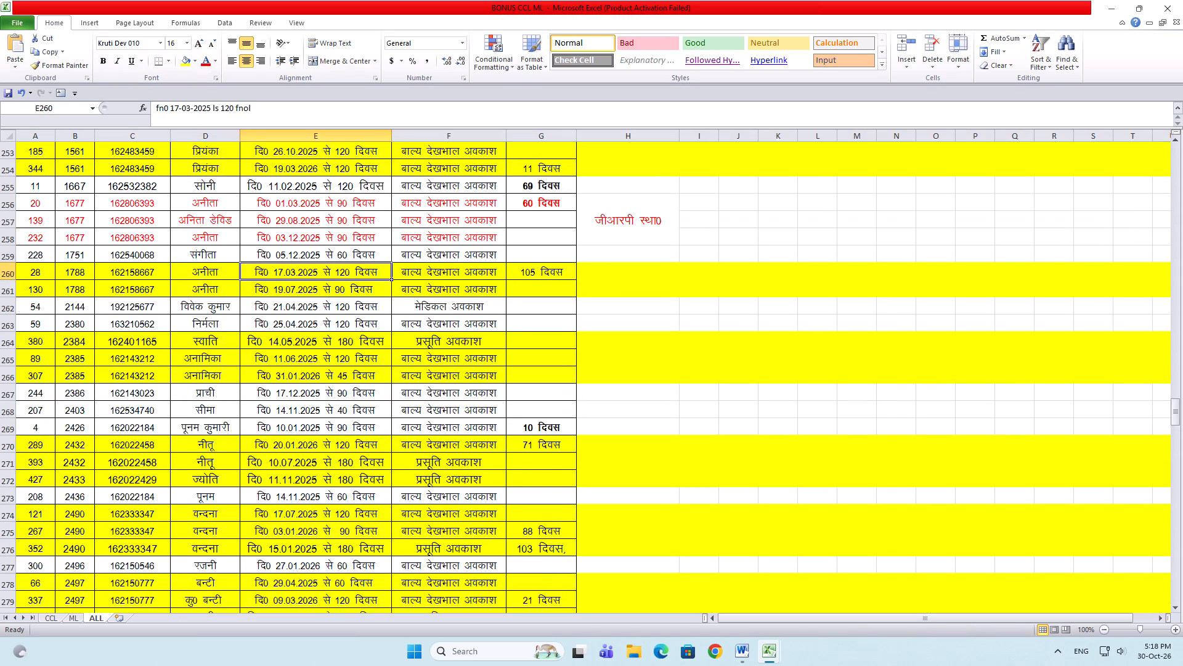
{"action": "key", "text": "ctrl+s"}
{"action": "scroll", "coordinate": [264, 314], "scroll_direction": "down", "scroll_amount": 17}
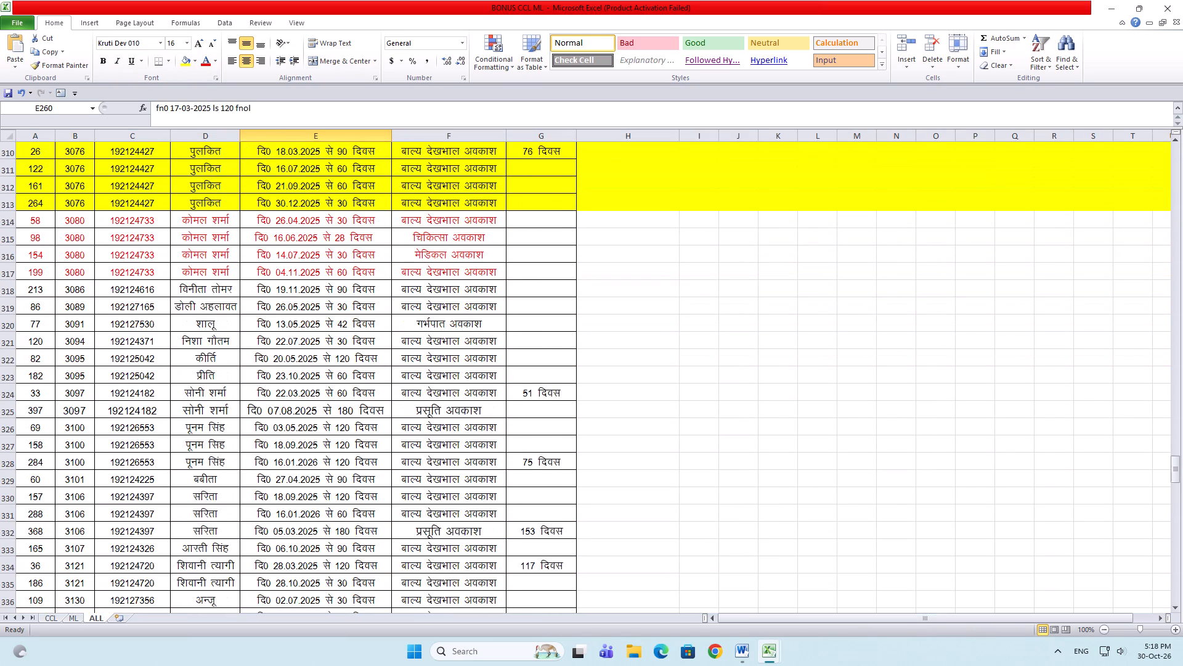
{"action": "left_click", "coordinate": [2, 287]}
{"action": "left_click", "coordinate": [6, 307]}
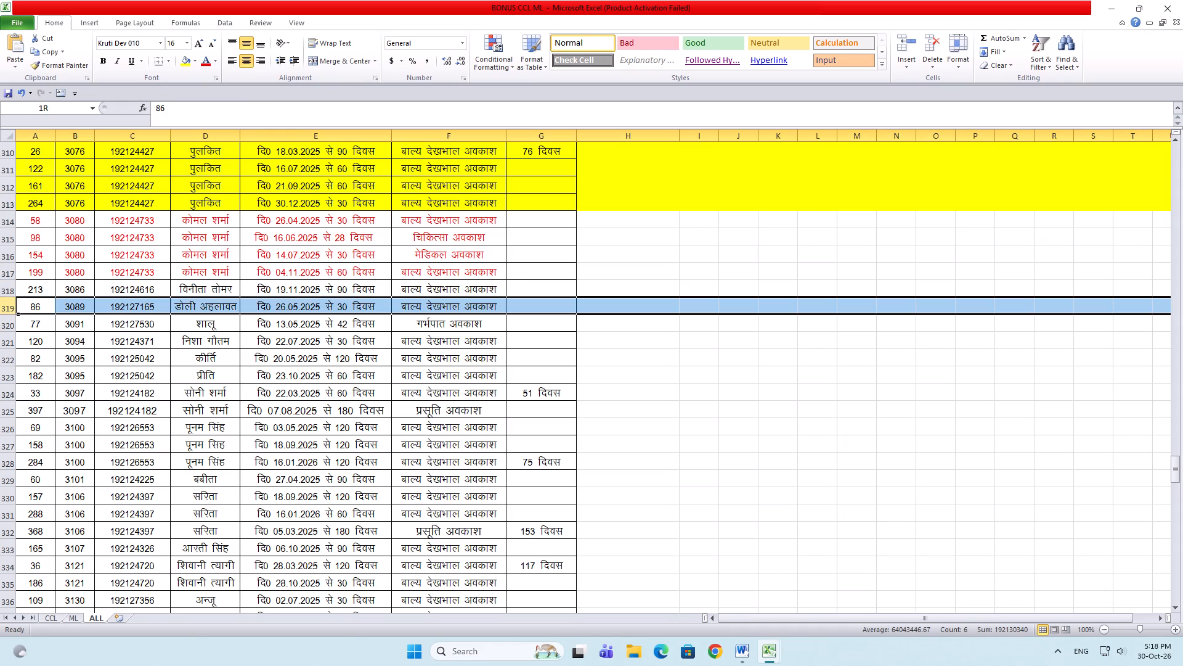
{"action": "left_click", "coordinate": [4, 316]}
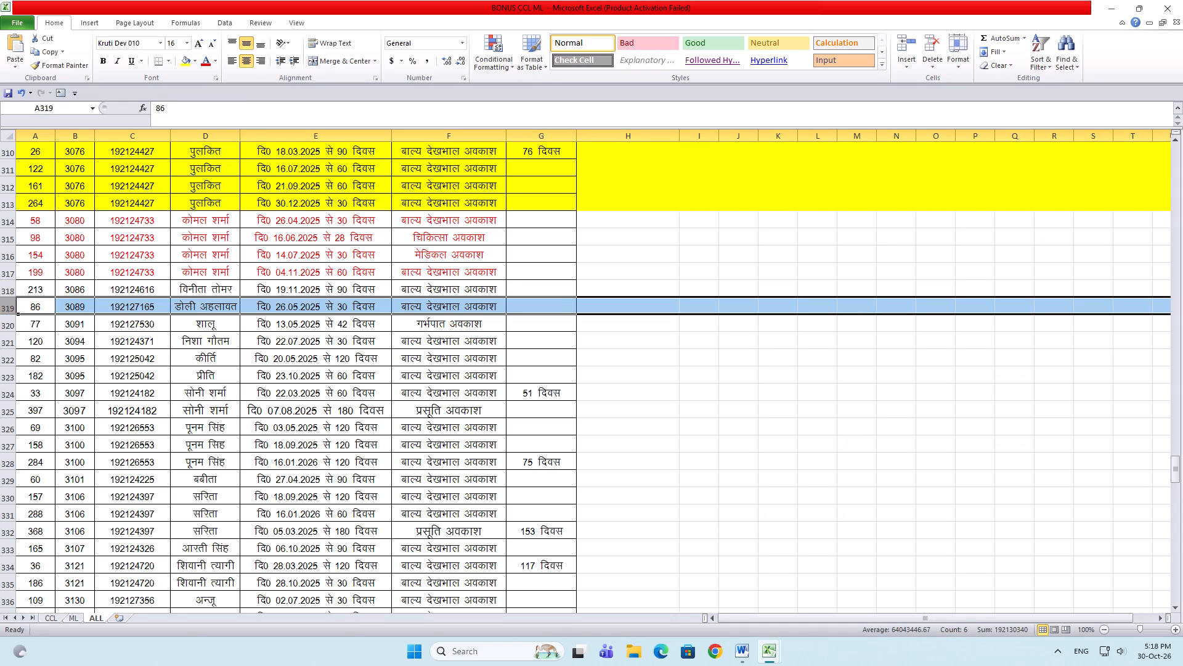
{"action": "left_click", "coordinate": [1, 319]}
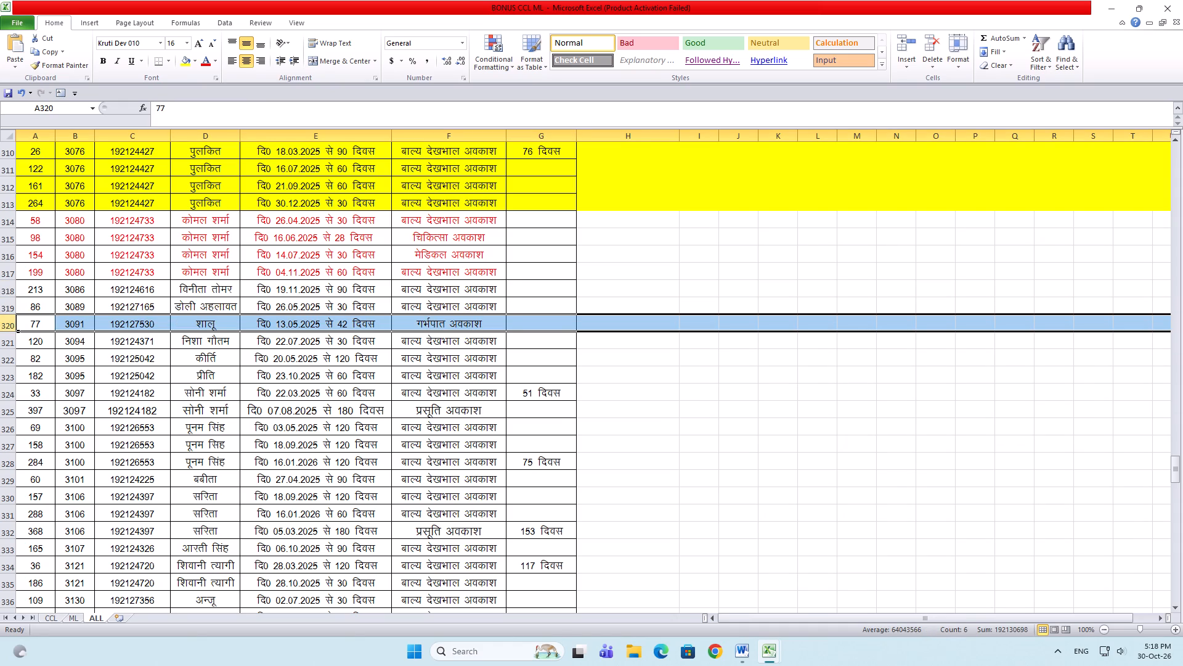
{"action": "left_click", "coordinate": [12, 342]}
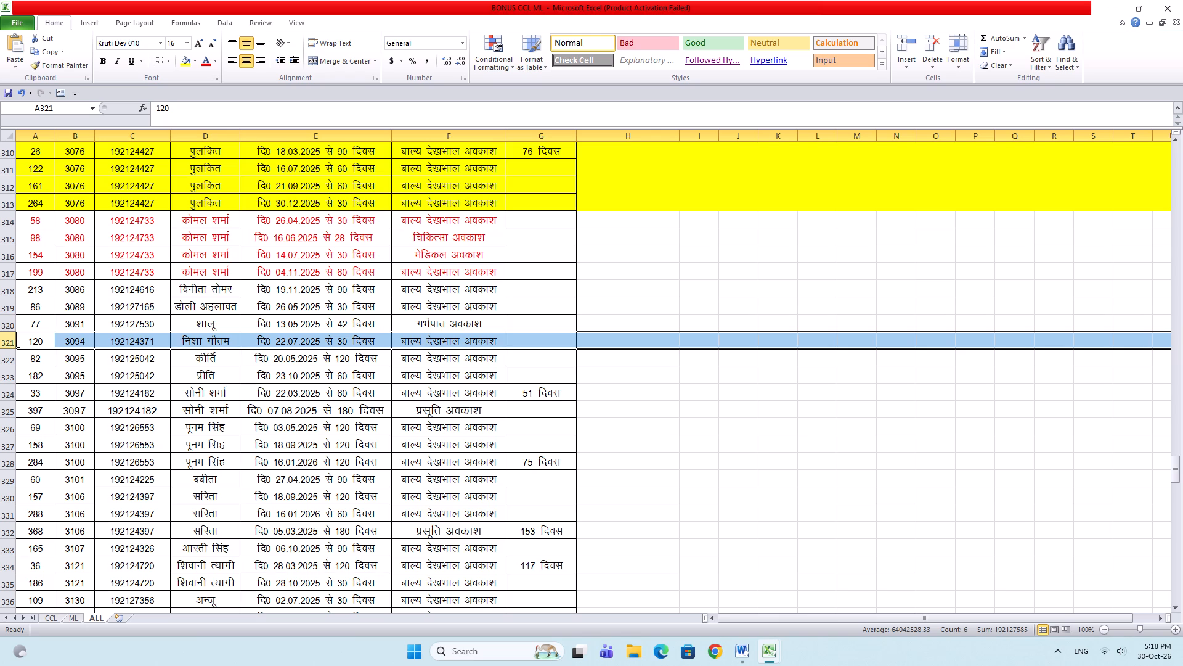
{"action": "key", "text": "ctrl+s"}
{"action": "key", "text": "ctrl+s"}
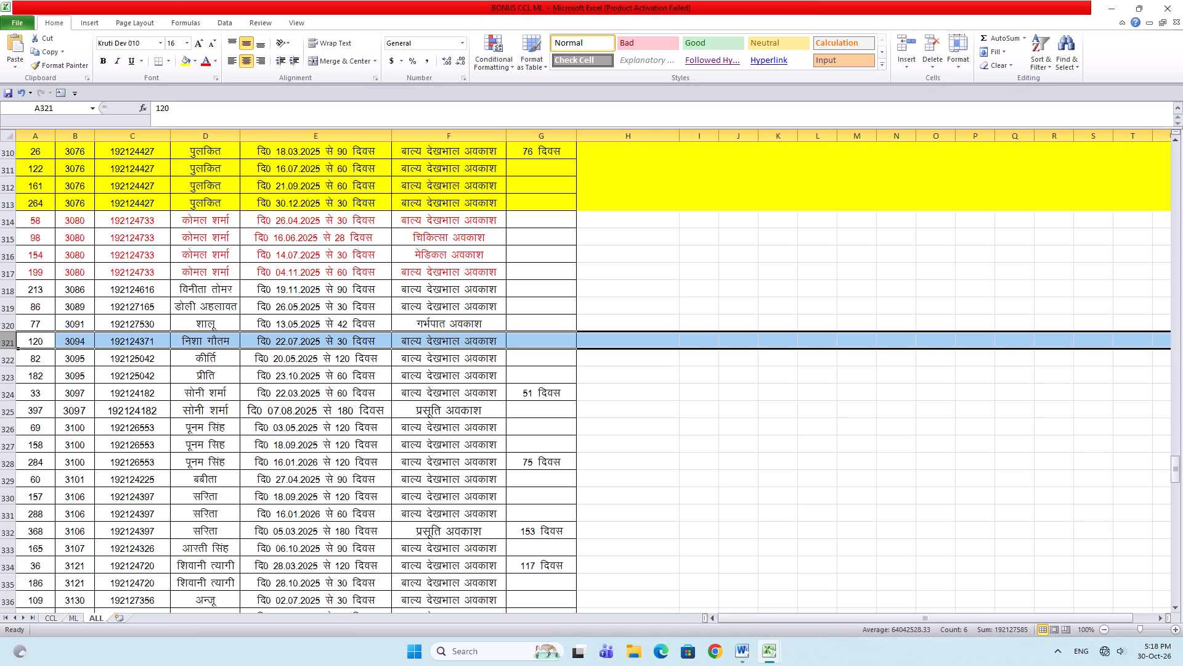
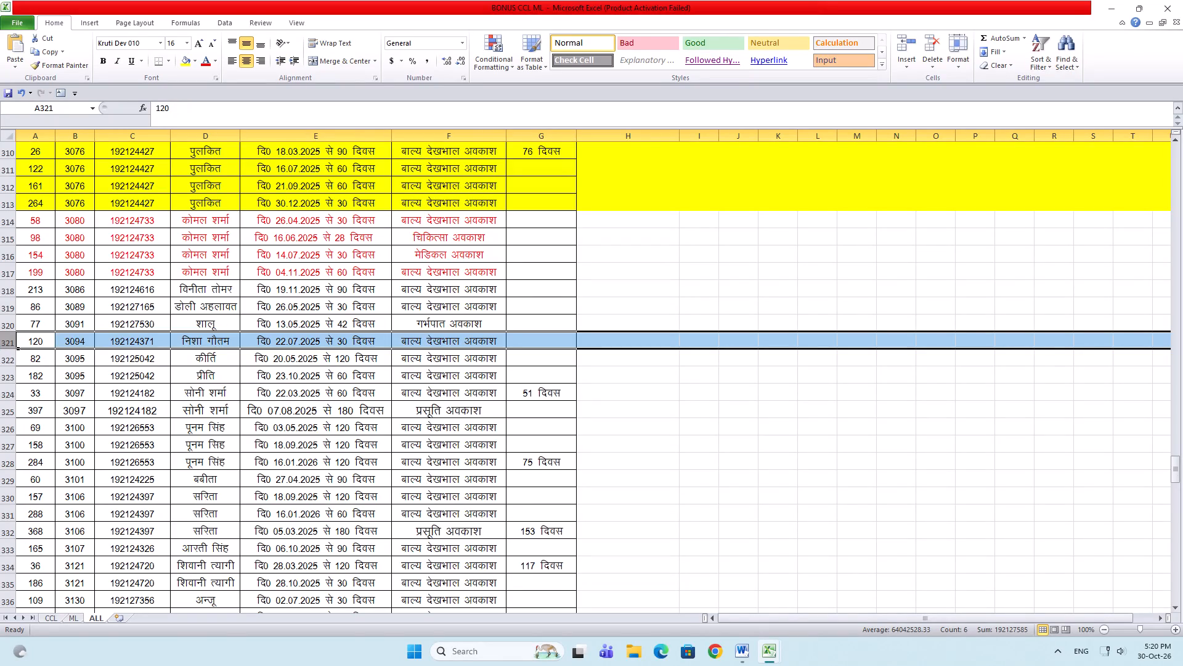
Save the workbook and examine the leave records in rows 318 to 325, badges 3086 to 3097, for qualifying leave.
{"action": "key", "text": "ctrl+s"}
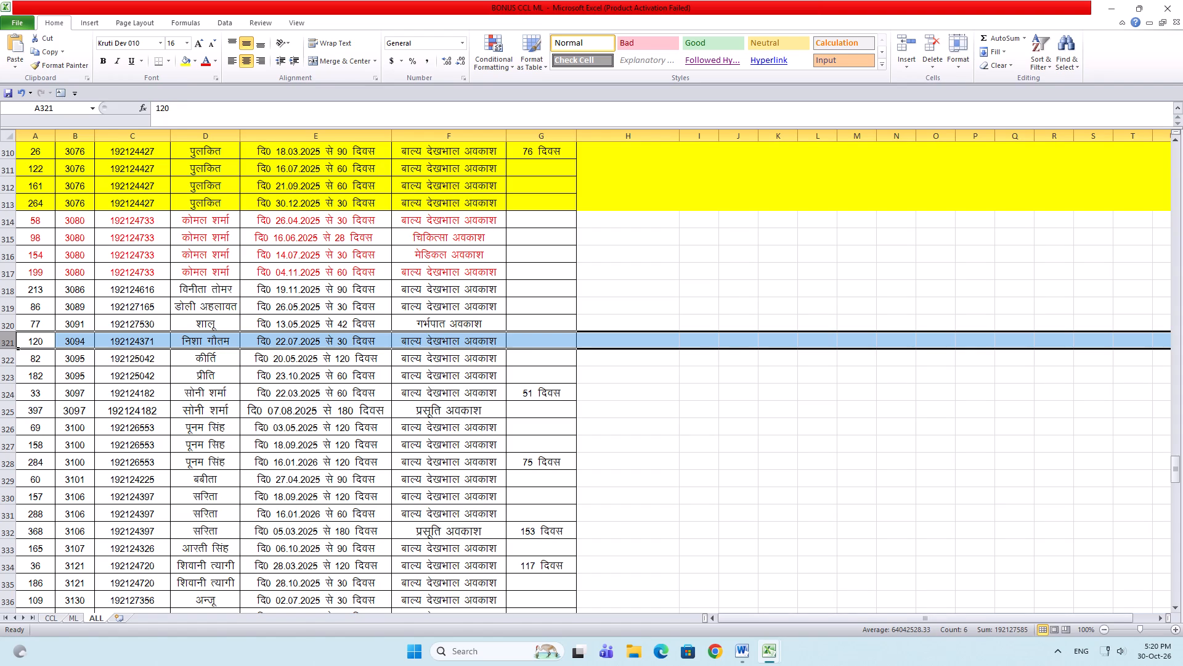
{"action": "left_click", "coordinate": [0, 289]}
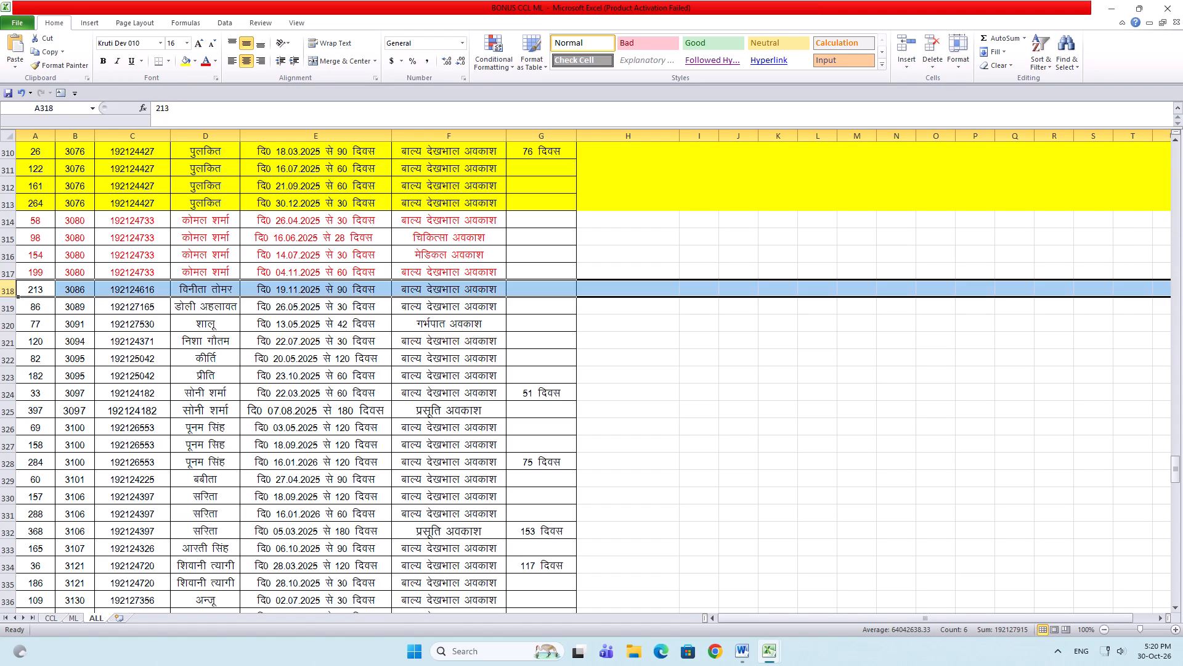
{"action": "left_click", "coordinate": [2, 342]}
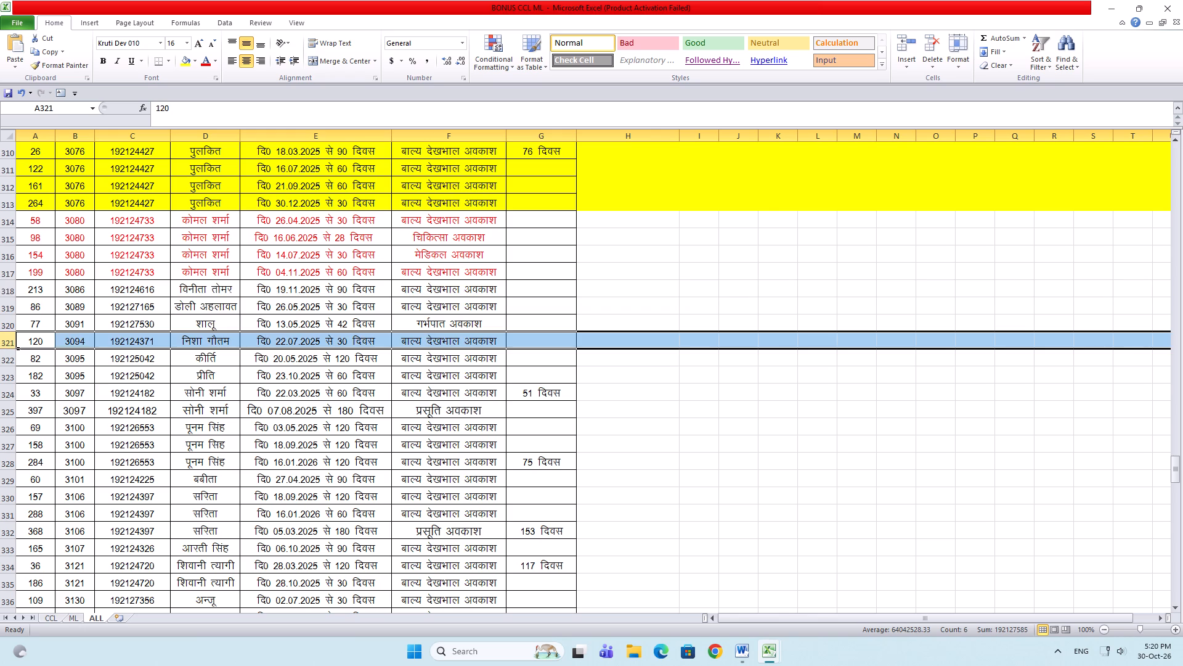
{"action": "left_click", "coordinate": [0, 360]}
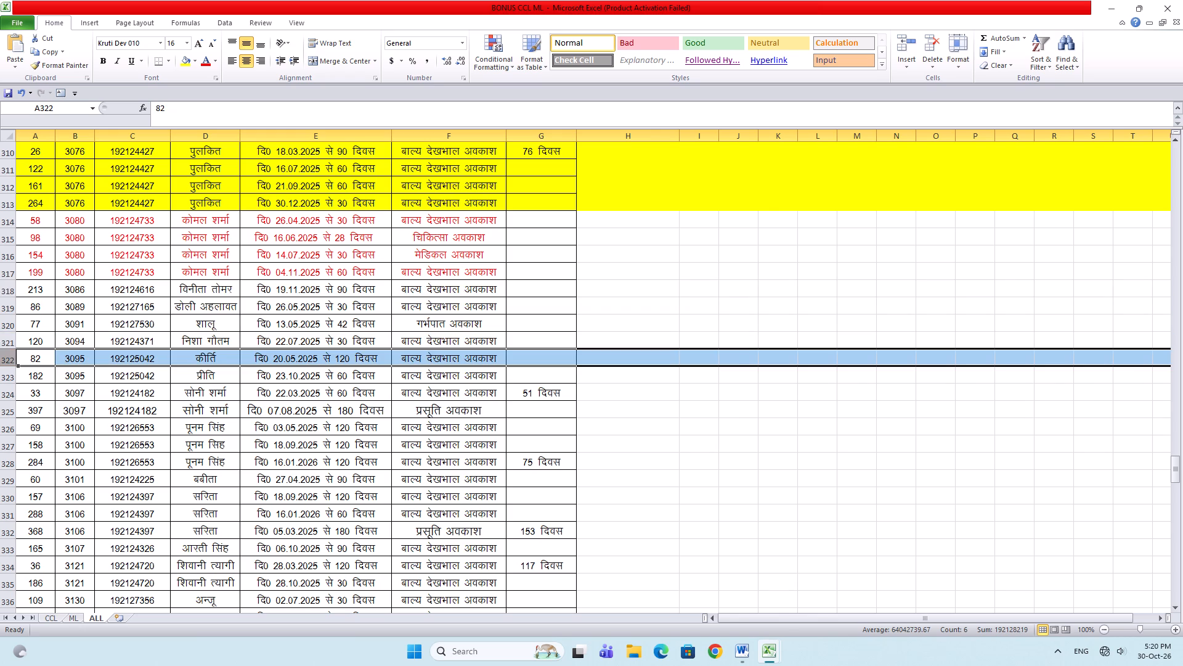
{"action": "left_click", "coordinate": [0, 376]}
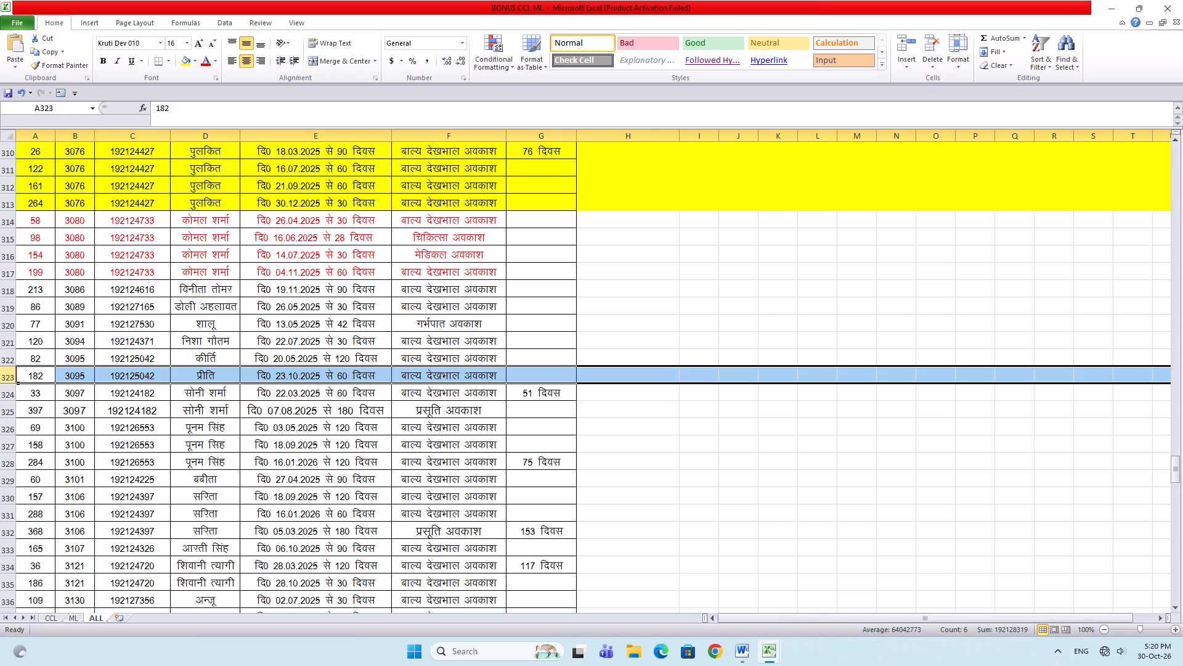
{"action": "left_click", "coordinate": [0, 393]}
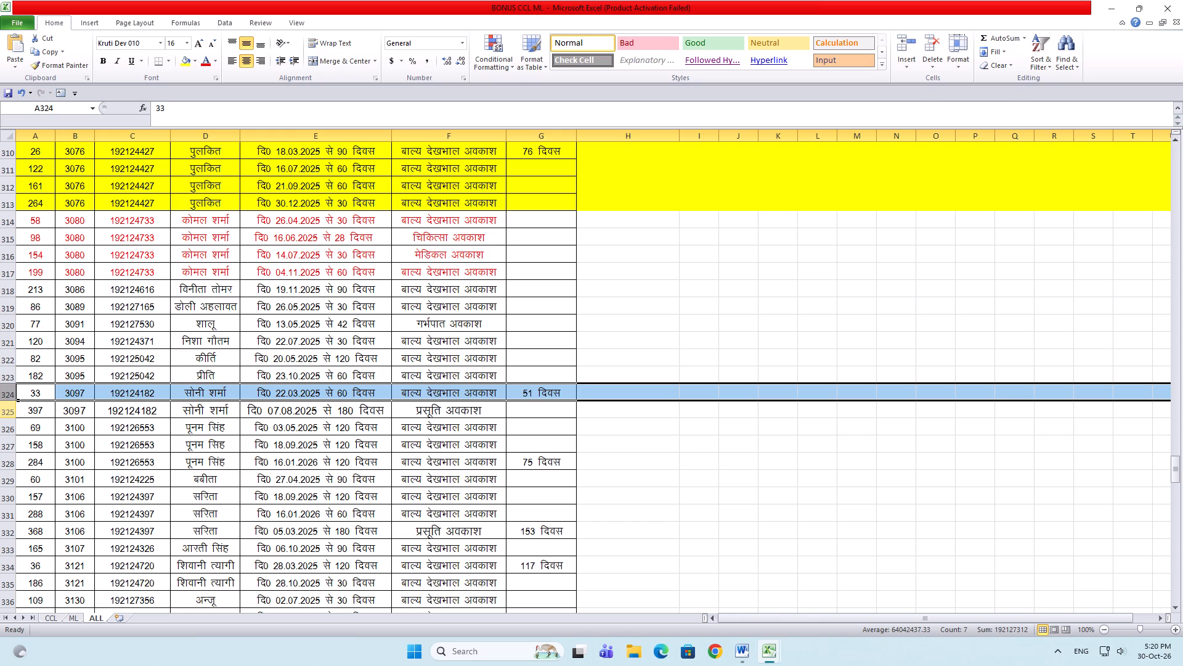
{"action": "left_click", "coordinate": [1, 410]}
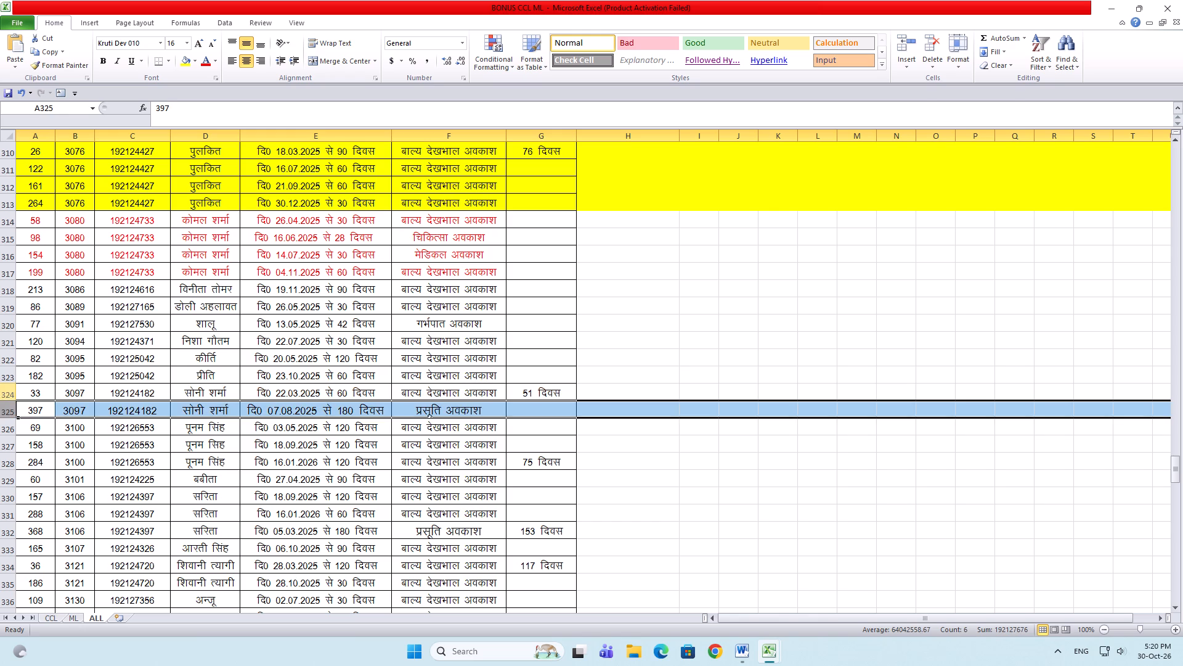
{"action": "left_click", "coordinate": [0, 415]}
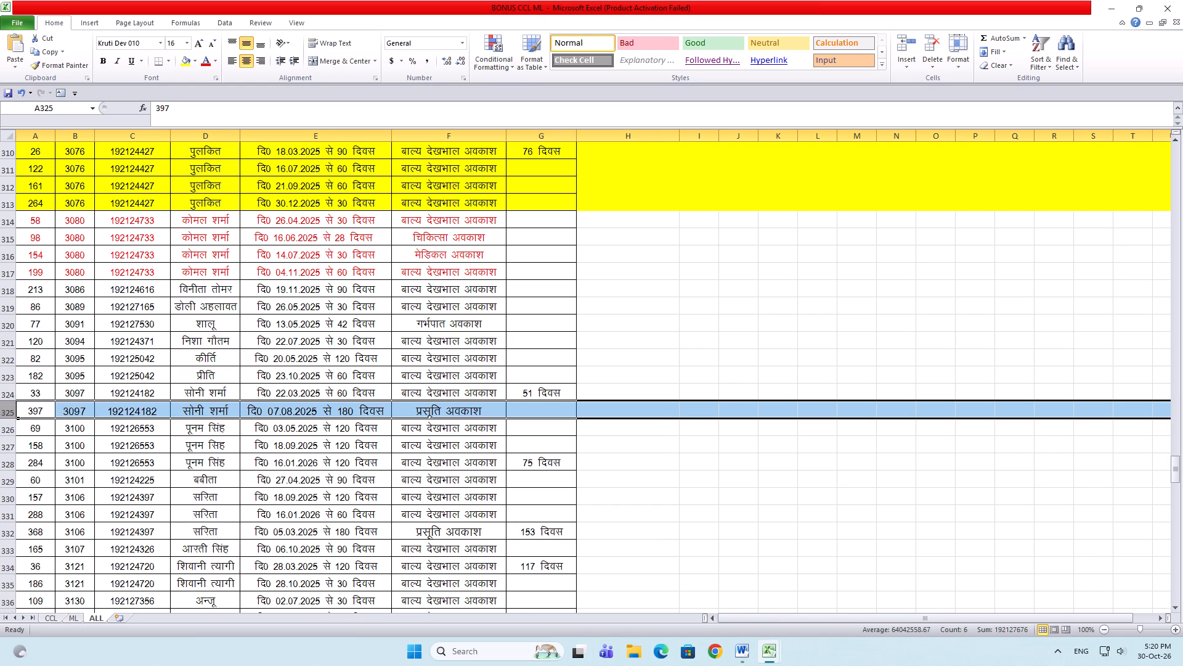
{"action": "left_click_drag", "start_coordinate": [4, 410], "coordinate": [4, 427]}
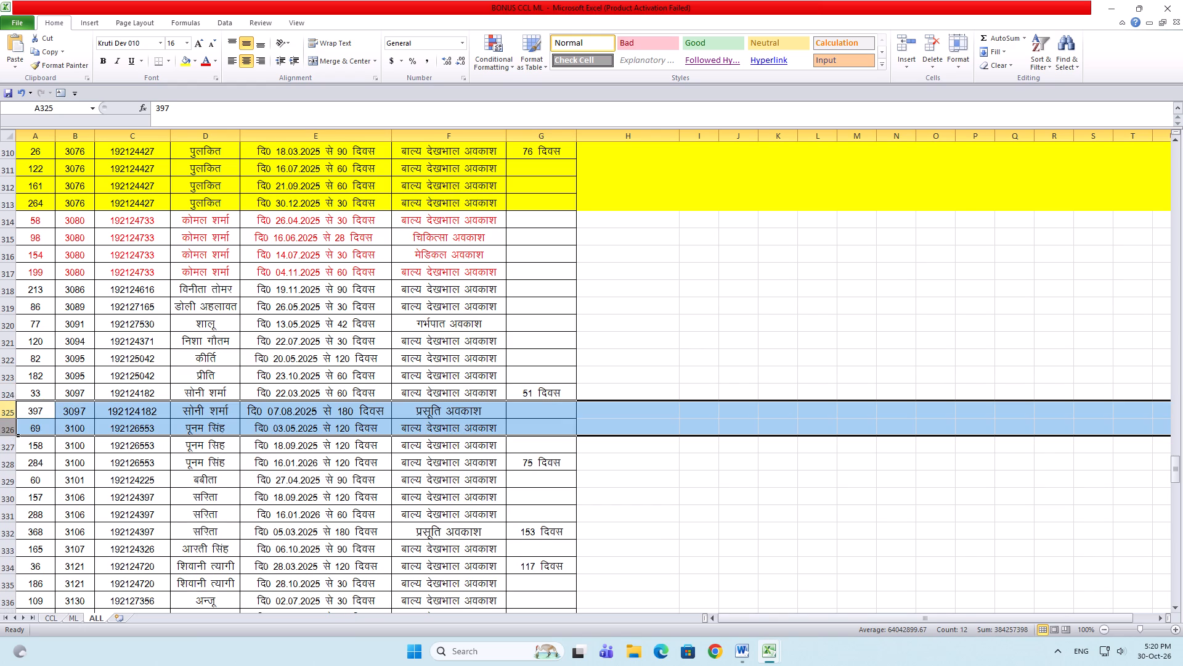
{"action": "left_click_drag", "start_coordinate": [10, 390], "coordinate": [10, 395]}
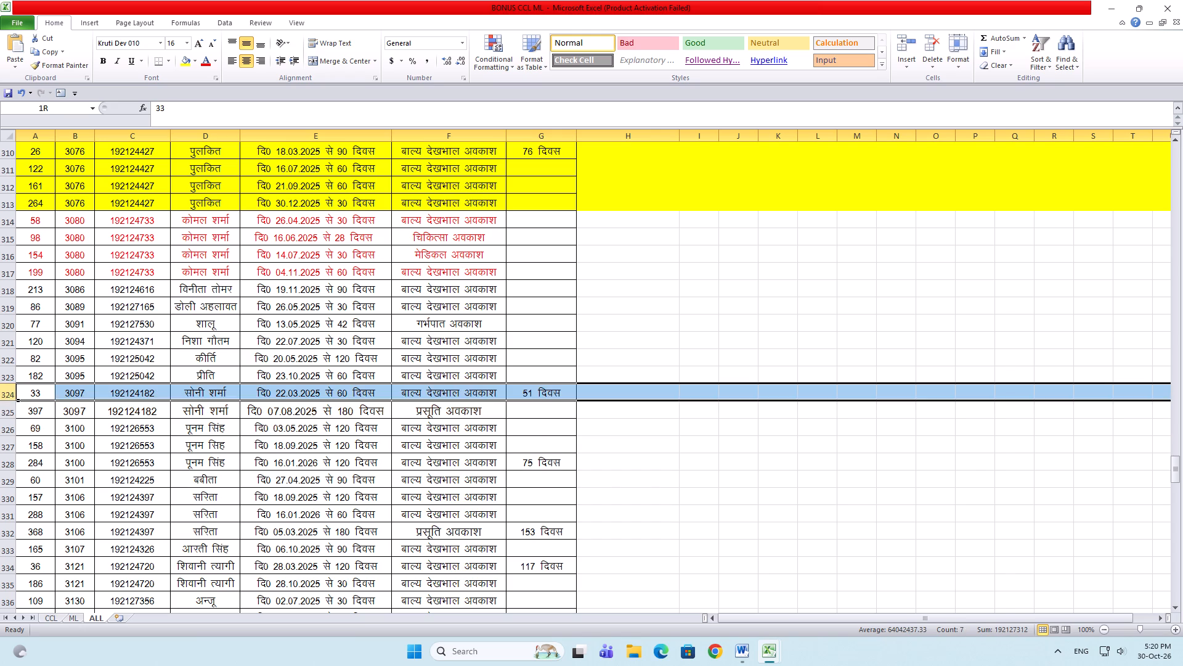
{"action": "left_click_drag", "start_coordinate": [10, 395], "coordinate": [10, 406]}
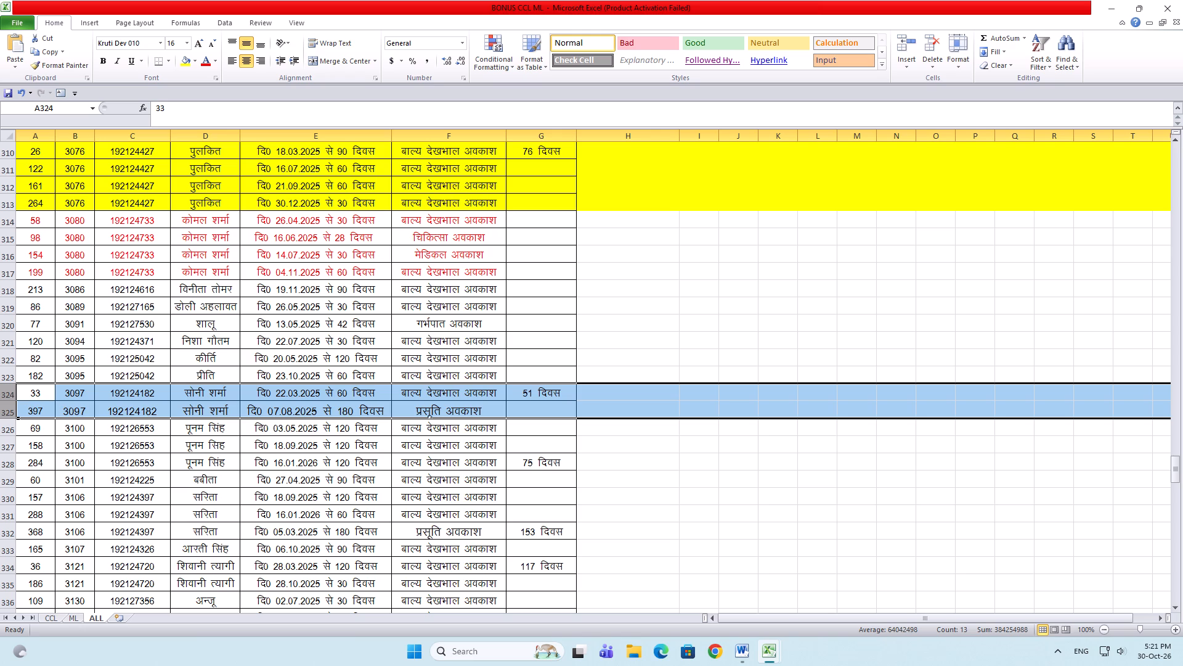
{"action": "left_click_drag", "start_coordinate": [67, 392], "coordinate": [181, 393]}
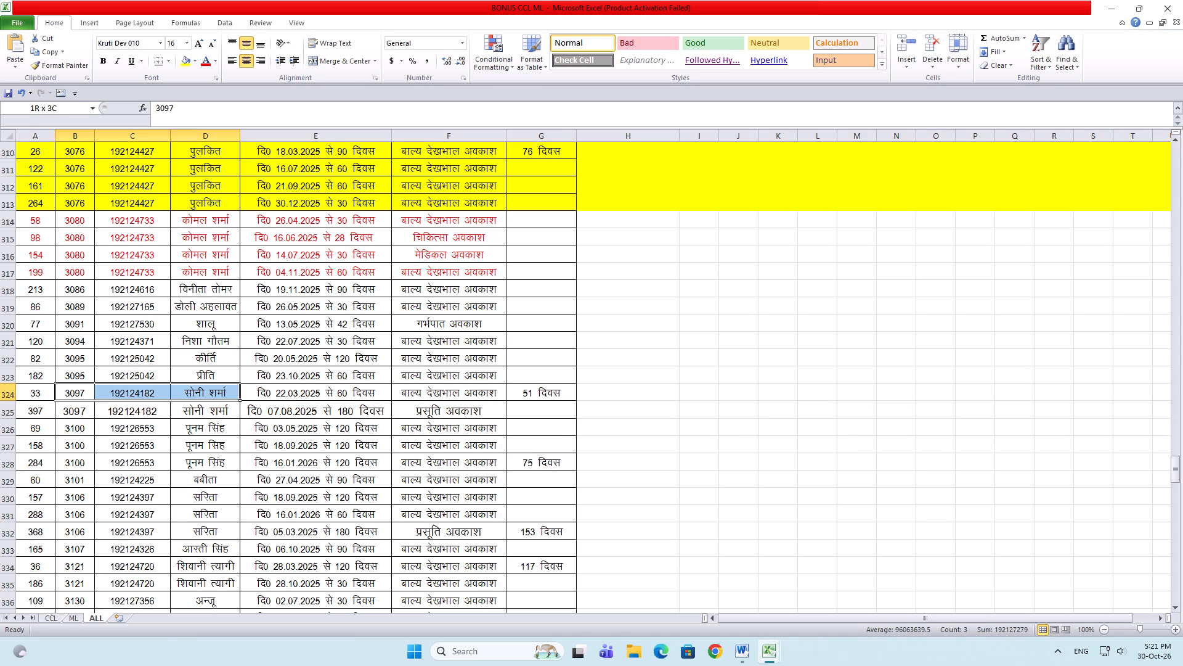
{"action": "left_click_drag", "start_coordinate": [181, 393], "coordinate": [184, 393]}
{"action": "key", "text": "ctrl+c"}
{"action": "key", "text": "alt+Tab"}
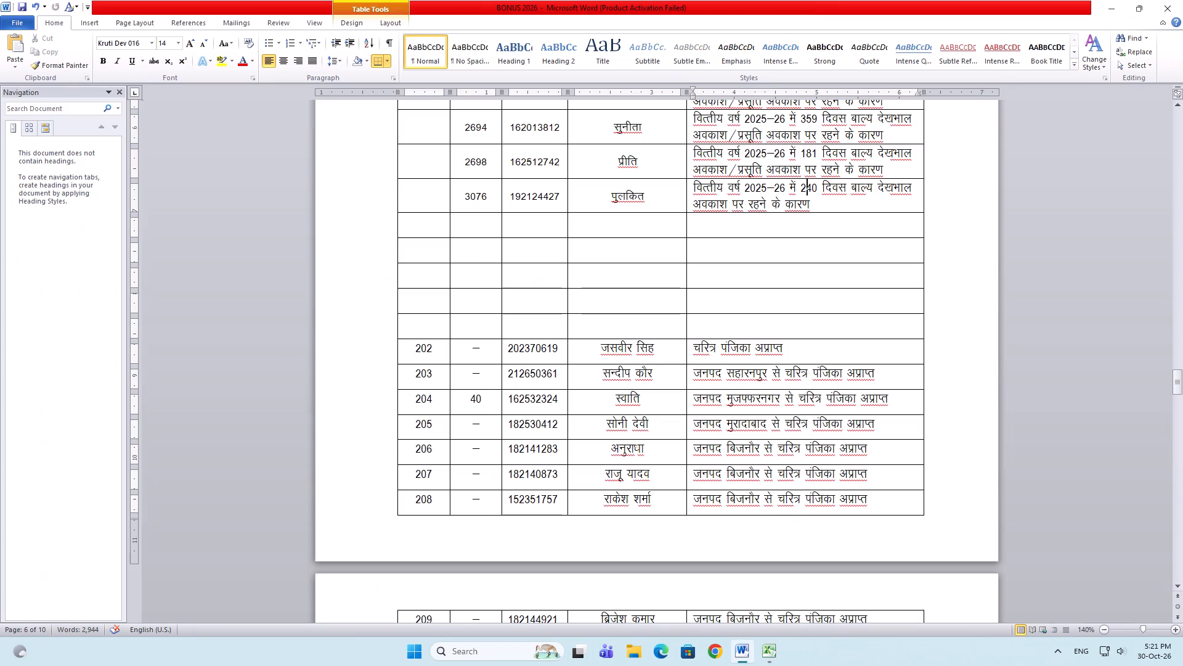
{"action": "left_click_drag", "start_coordinate": [476, 225], "coordinate": [605, 226]}
{"action": "key", "text": "ctrl+v"}
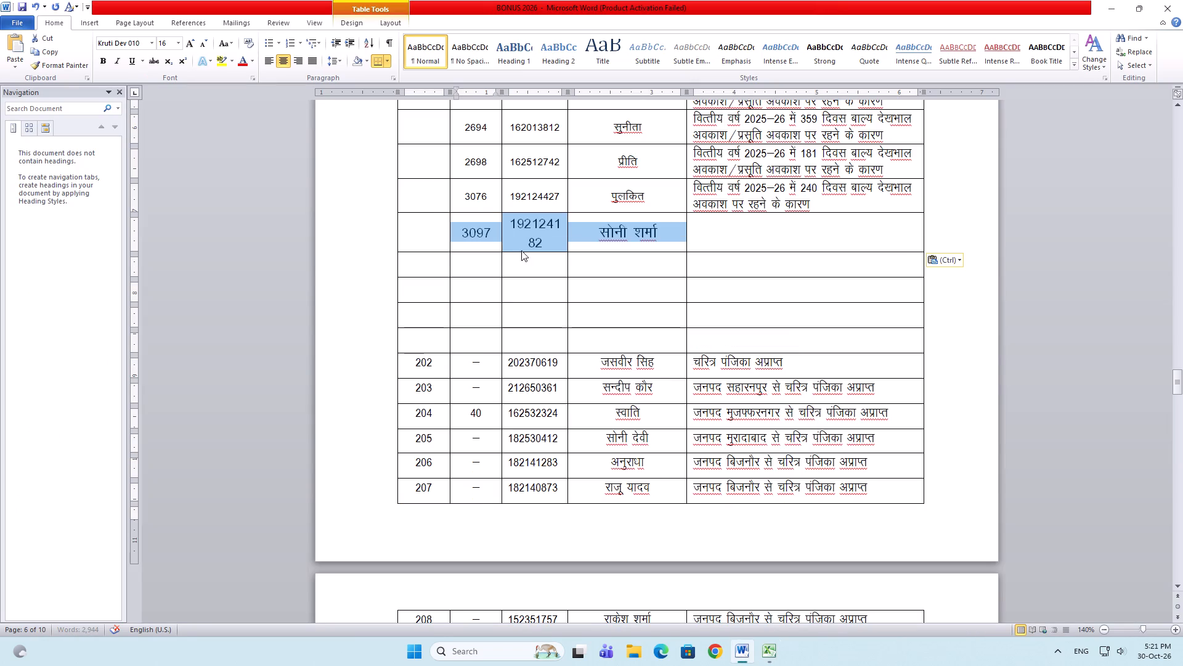
{"action": "double_click", "coordinate": [201, 46]}
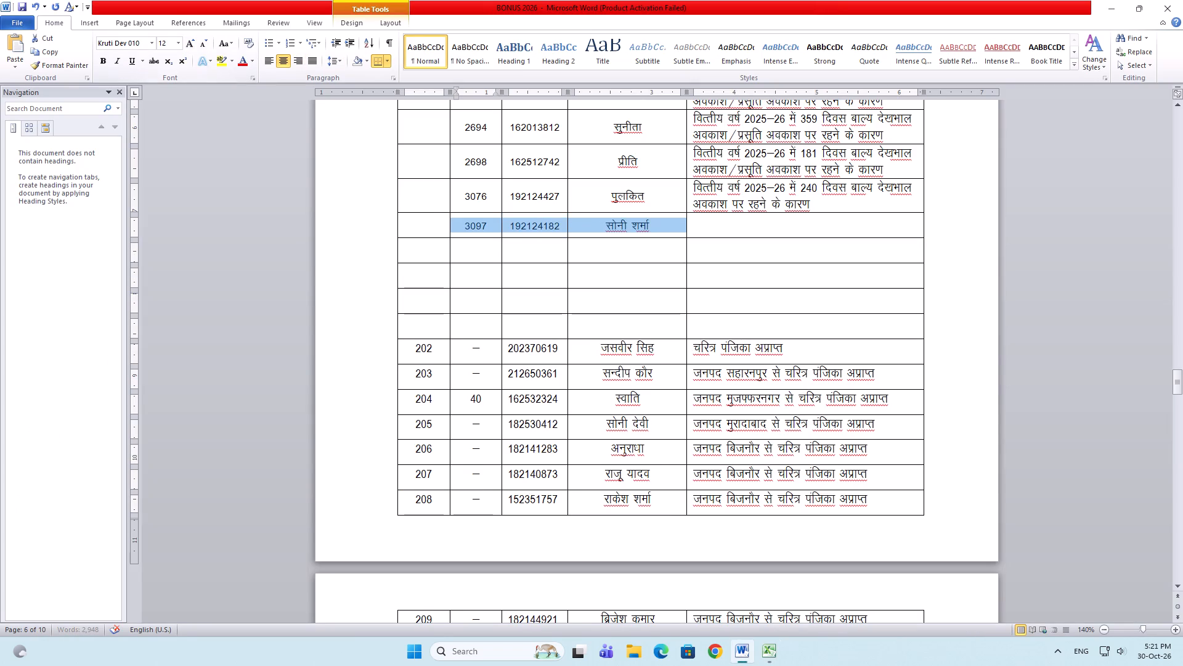
{"action": "left_click_drag", "start_coordinate": [821, 202], "coordinate": [699, 182]}
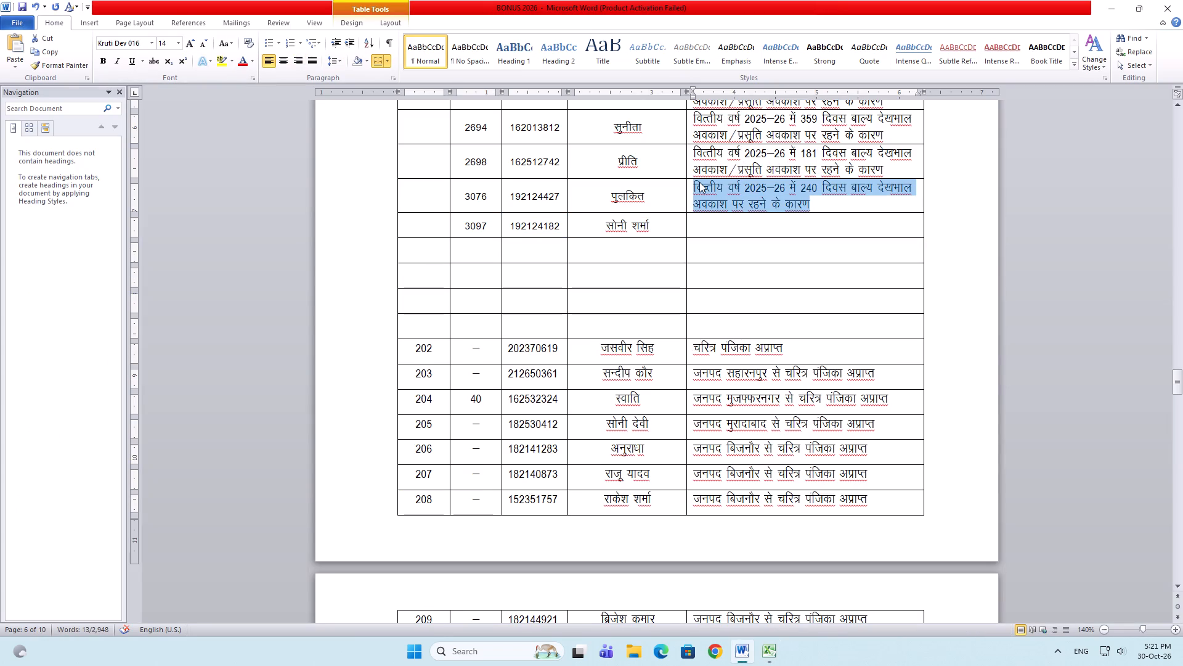
{"action": "left_click_drag", "start_coordinate": [887, 169], "coordinate": [722, 159]}
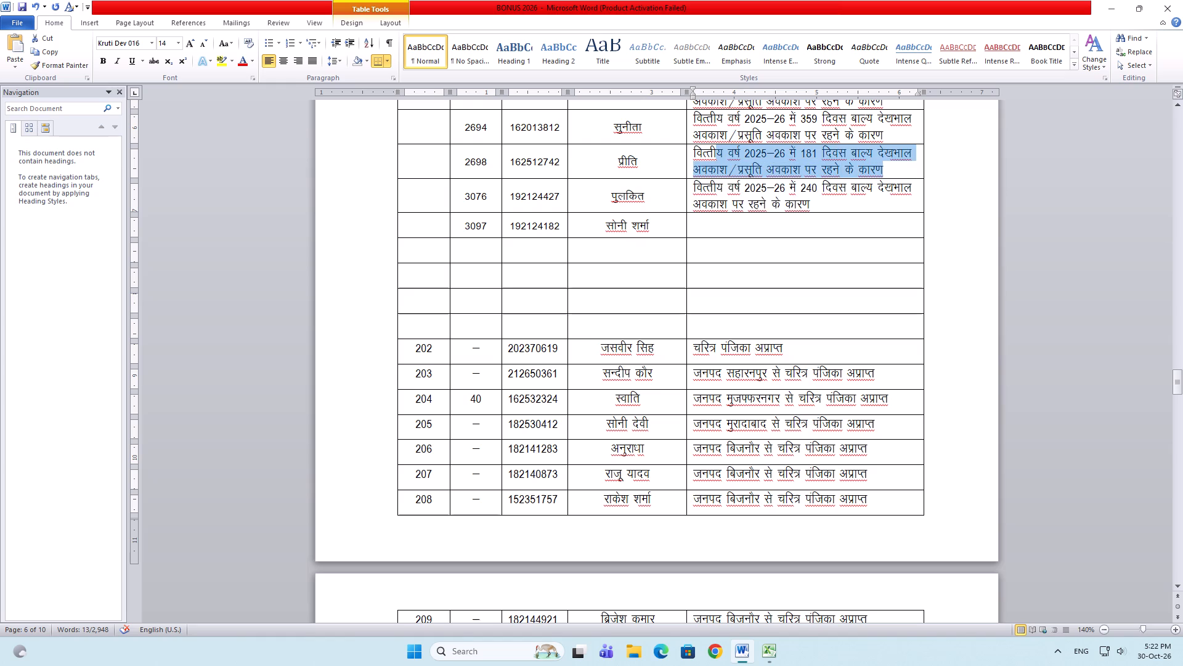
{"action": "left_click_drag", "start_coordinate": [722, 159], "coordinate": [703, 154]}
{"action": "key", "text": "ctrl+c"}
{"action": "left_click", "coordinate": [726, 216]}
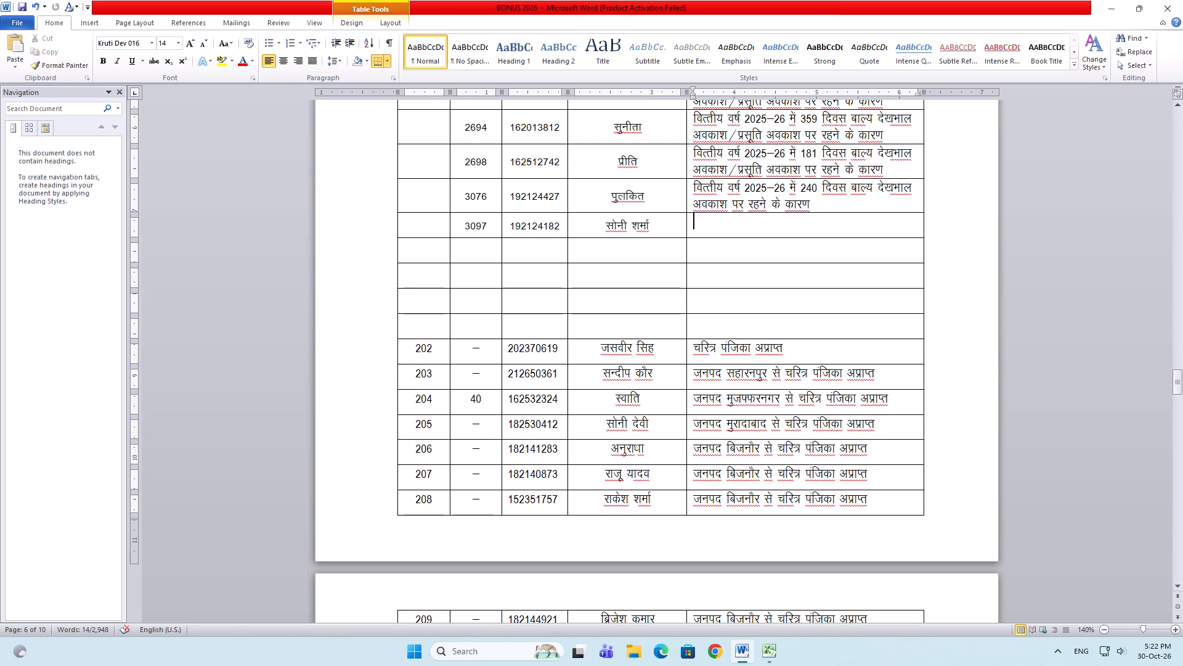
{"action": "key", "text": "ctrl+v"}
{"action": "left_click_drag", "start_coordinate": [801, 222], "coordinate": [813, 221]}
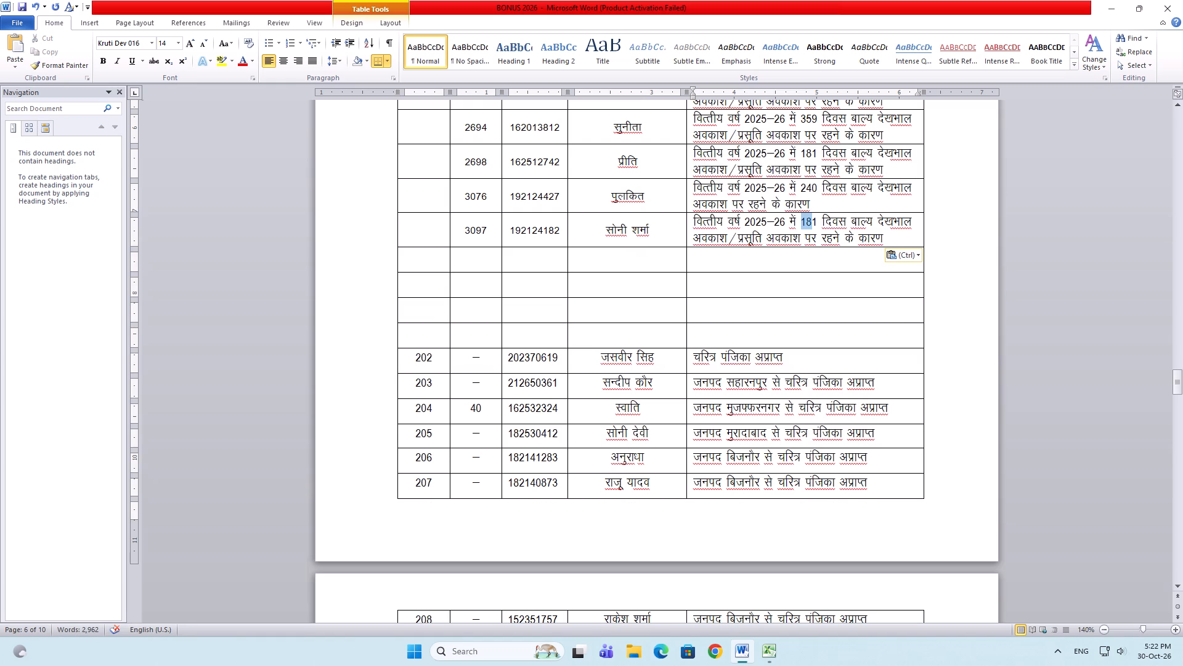
{"action": "left_click_drag", "start_coordinate": [813, 221], "coordinate": [814, 221]}
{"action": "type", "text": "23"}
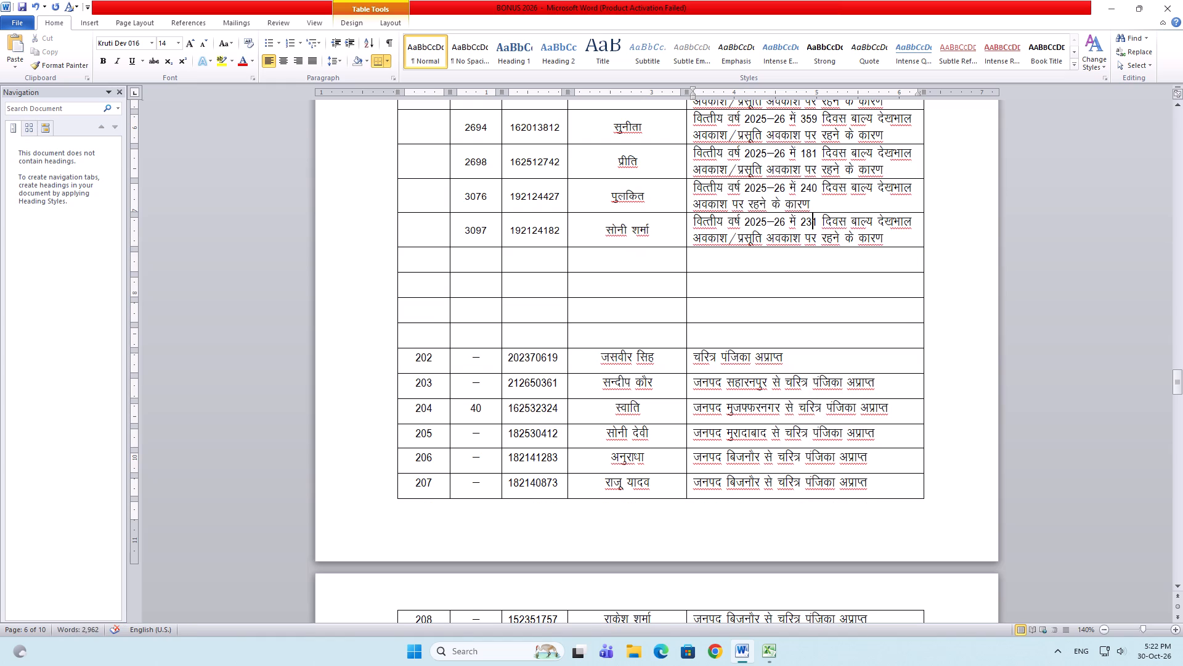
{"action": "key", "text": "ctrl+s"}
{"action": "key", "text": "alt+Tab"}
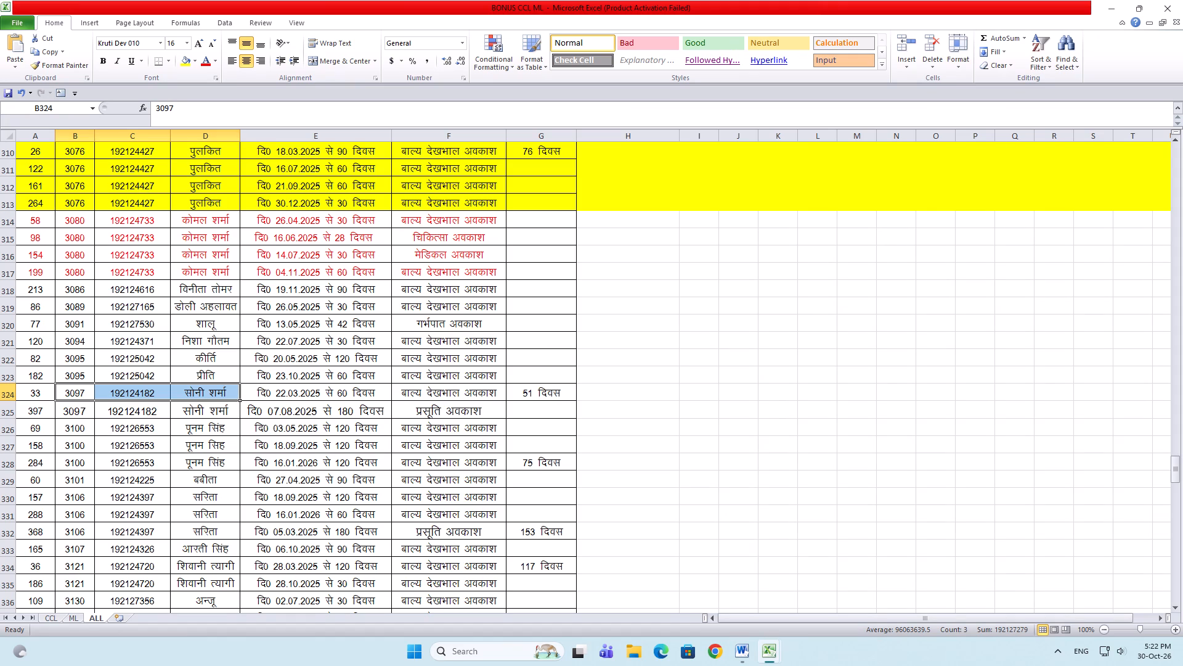
{"action": "left_click_drag", "start_coordinate": [1, 393], "coordinate": [1, 406]}
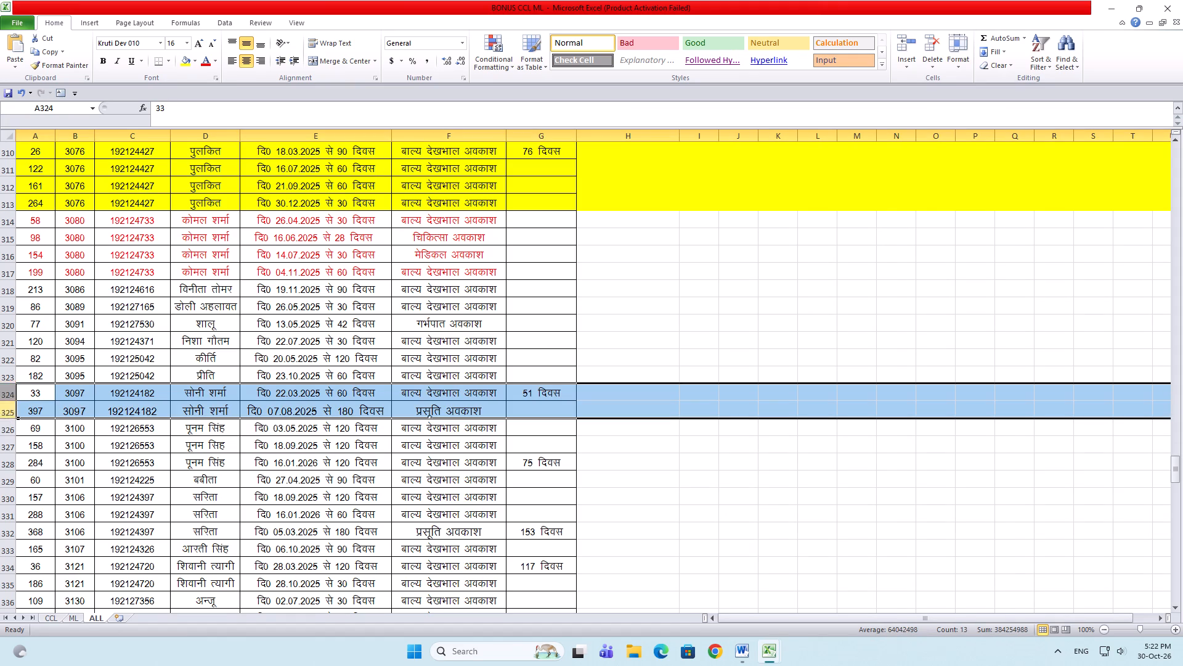
{"action": "left_click", "coordinate": [186, 60]}
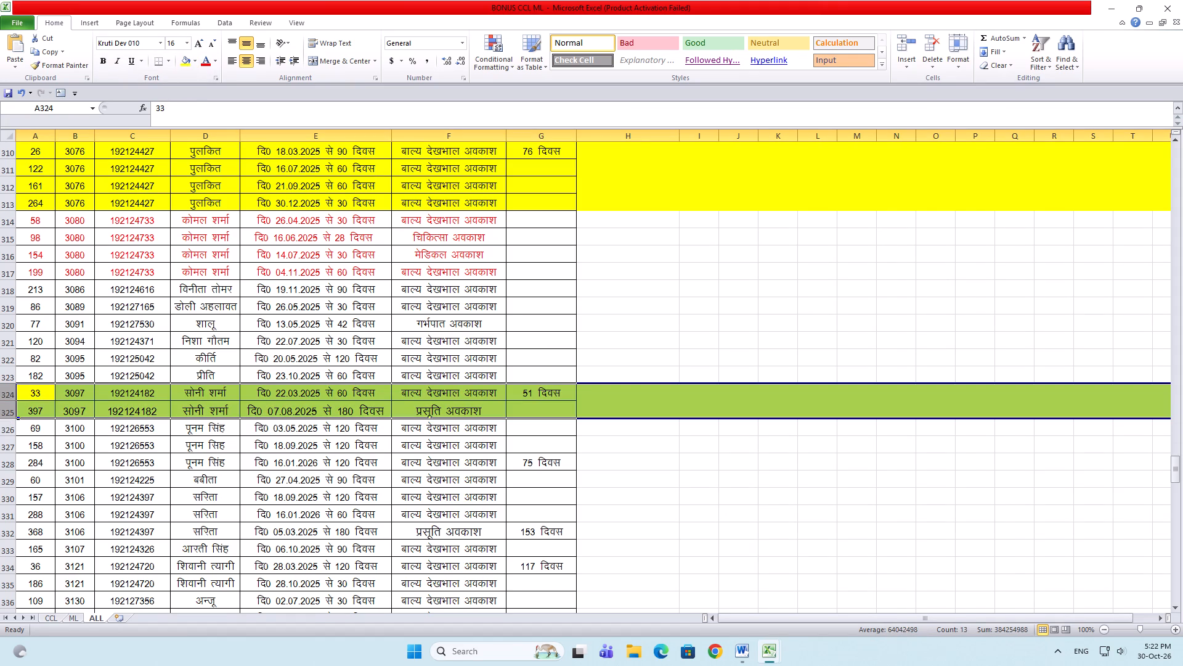
{"action": "left_click", "coordinate": [173, 416]}
{"action": "left_click_drag", "start_coordinate": [2, 425], "coordinate": [8, 455]}
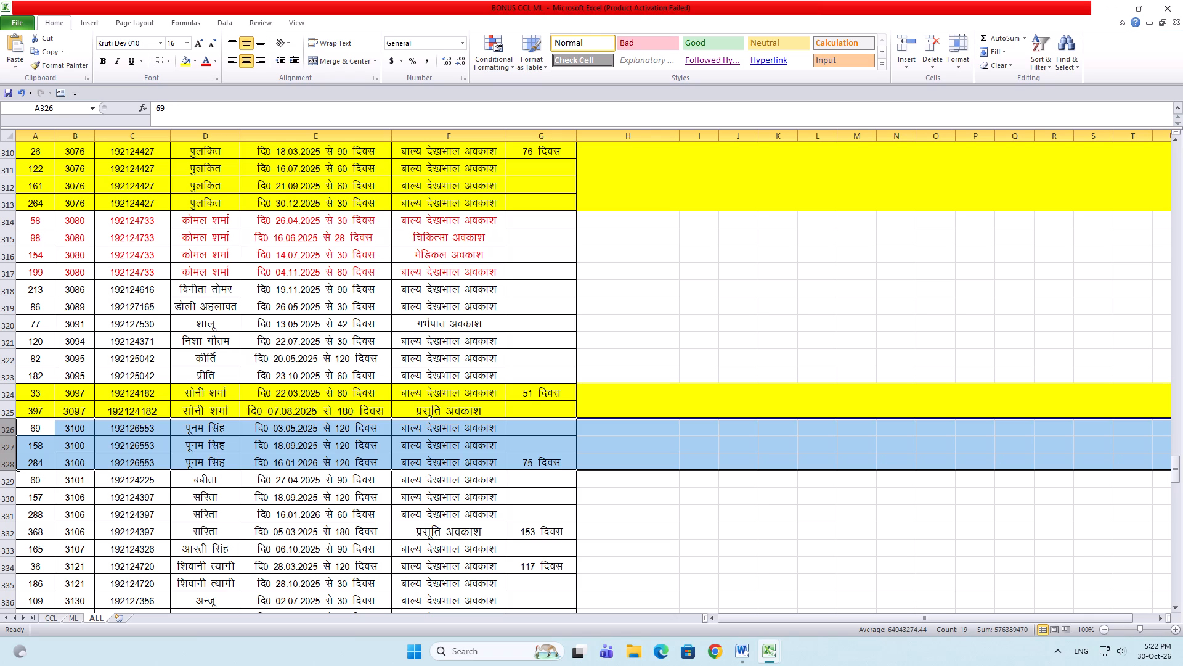
{"action": "key", "text": "alt+Tab"}
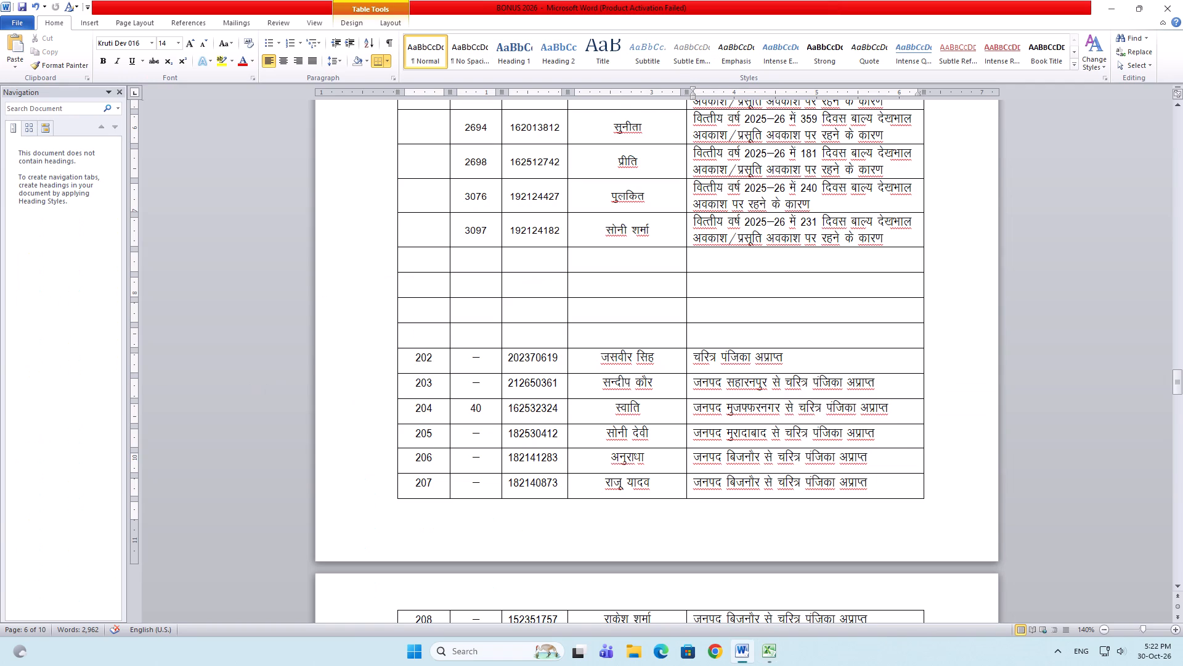
{"action": "key", "text": "alt+Tab"}
{"action": "left_click", "coordinate": [56, 430]}
{"action": "left_click_drag", "start_coordinate": [68, 425], "coordinate": [84, 425]}
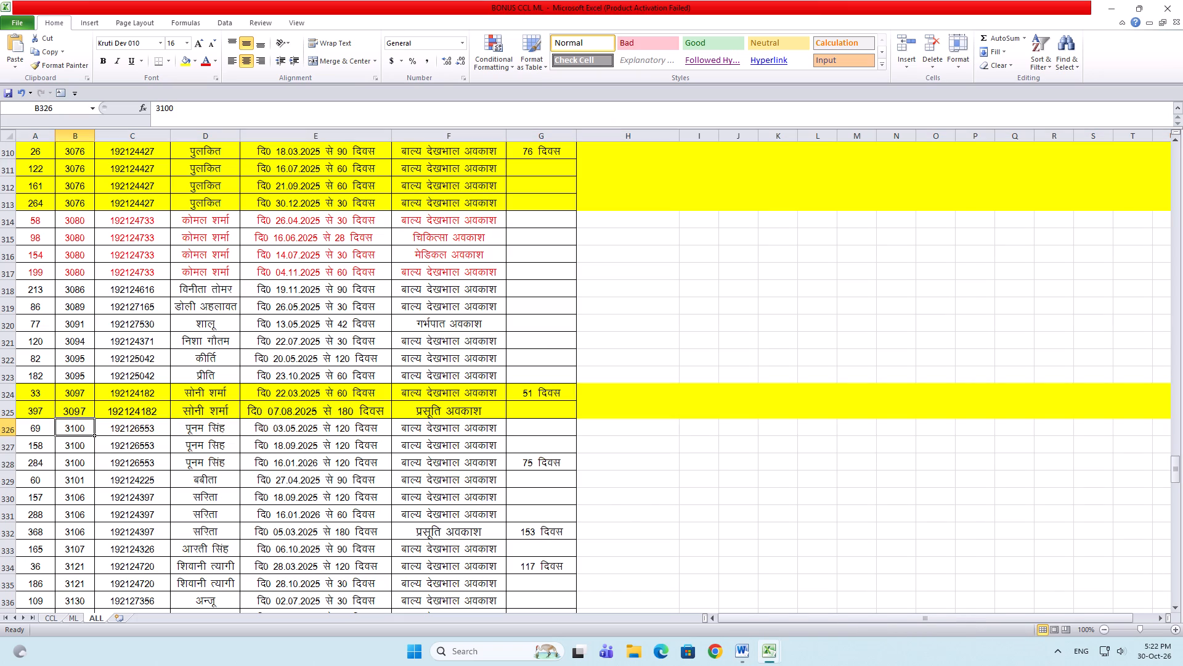
{"action": "left_click_drag", "start_coordinate": [84, 425], "coordinate": [213, 425]}
{"action": "key", "text": "ctrl+c"}
{"action": "key", "text": "alt+Tab"}
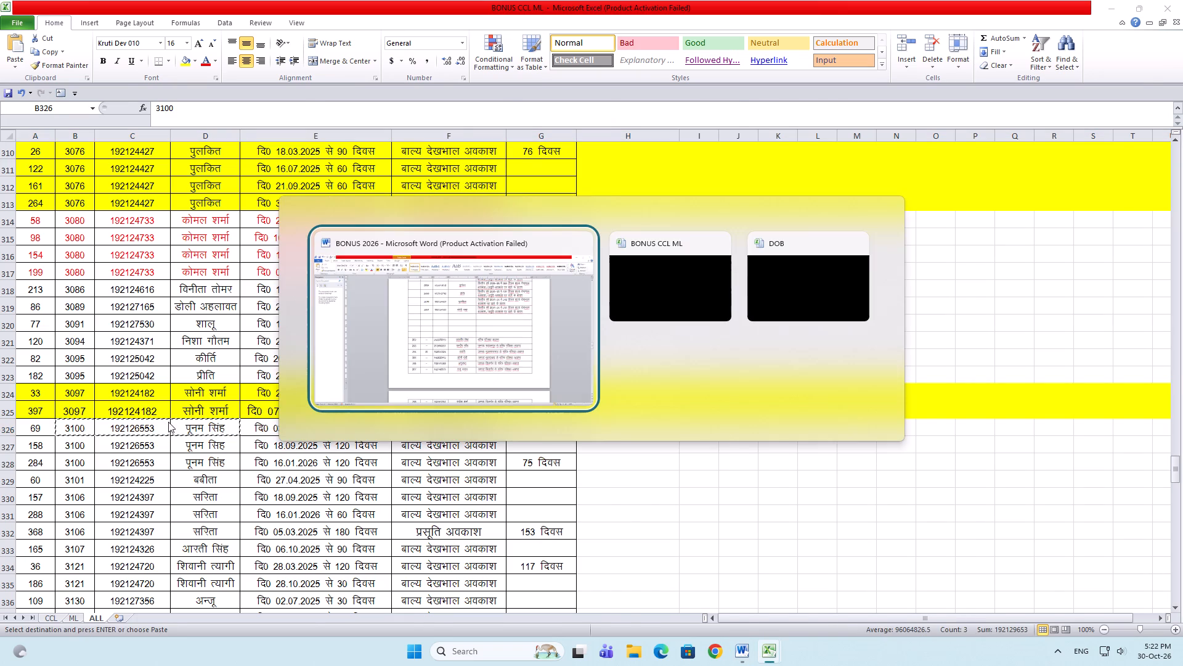
{"action": "left_click_drag", "start_coordinate": [473, 254], "coordinate": [595, 262]}
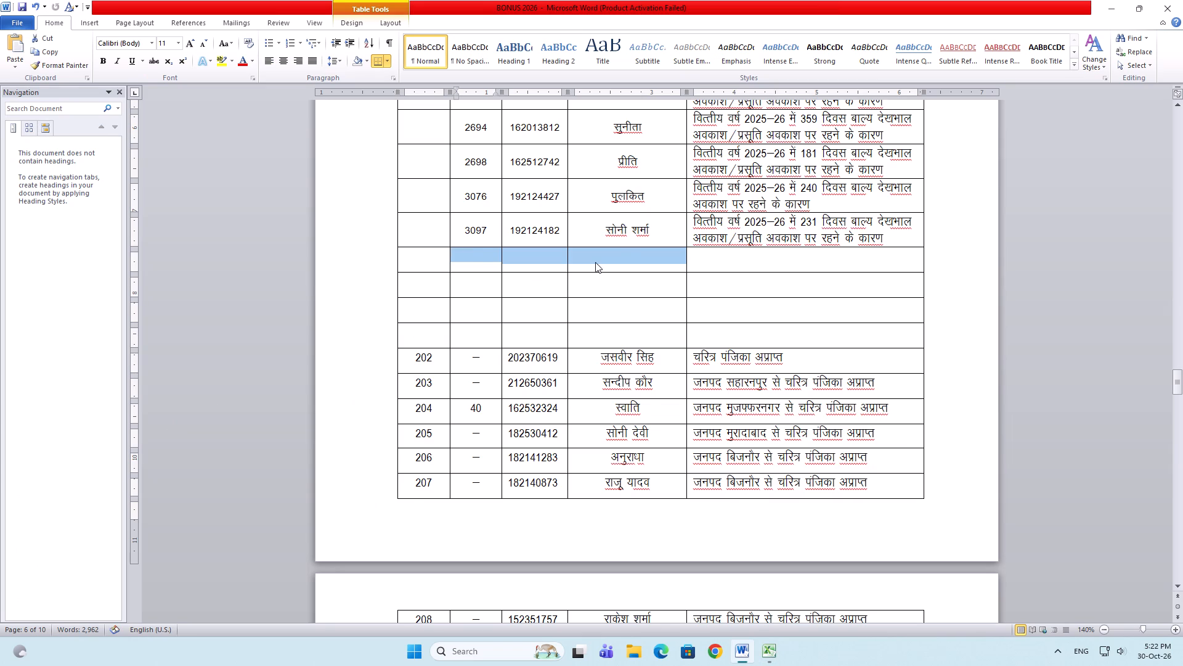
{"action": "key", "text": "ctrl+v"}
{"action": "double_click", "coordinate": [198, 39]}
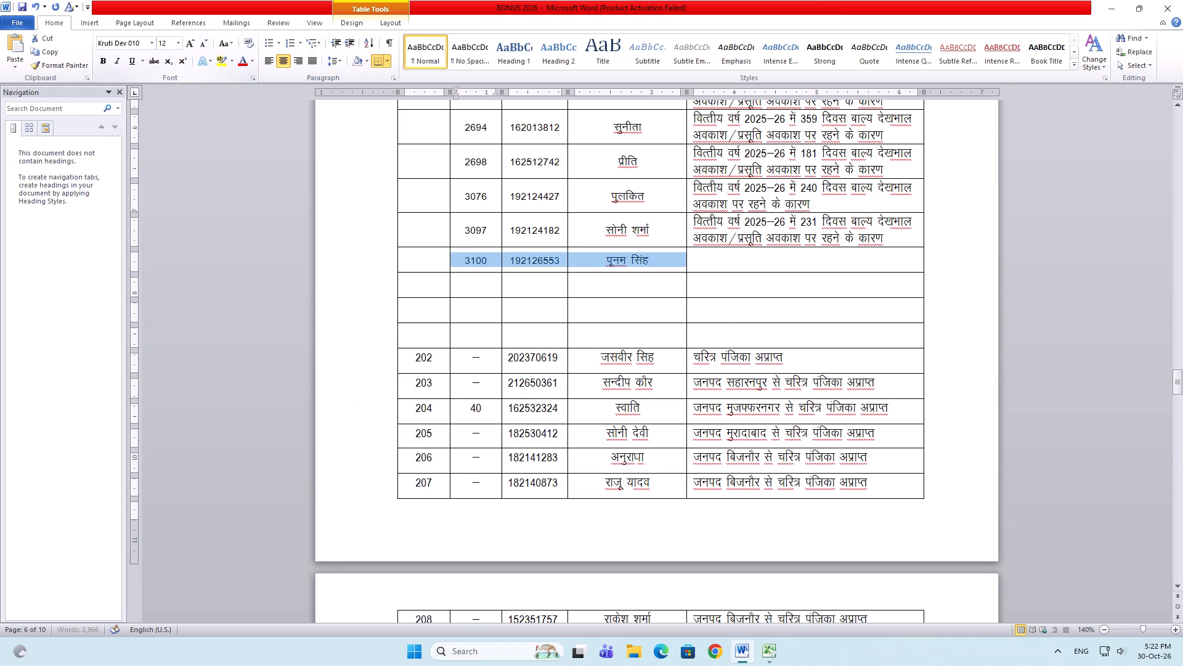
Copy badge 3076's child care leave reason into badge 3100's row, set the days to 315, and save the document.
{"action": "left_click_drag", "start_coordinate": [819, 200], "coordinate": [687, 179]}
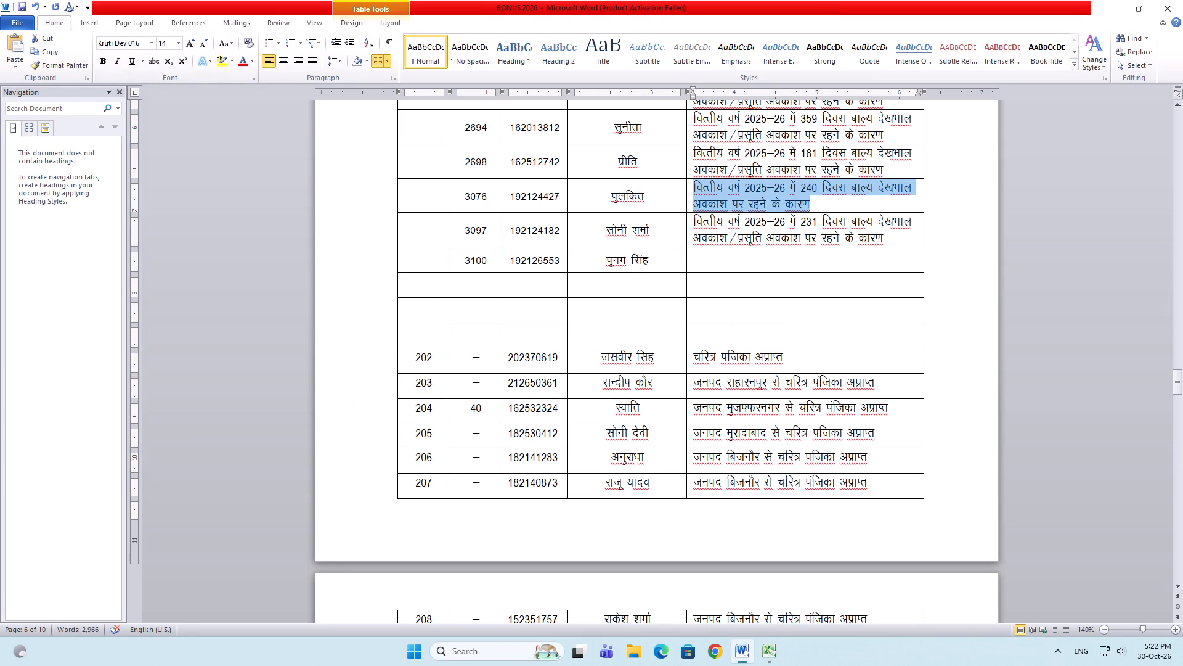
{"action": "key", "text": "ctrl+c"}
{"action": "left_click", "coordinate": [721, 257]}
{"action": "key", "text": "ctrl+v"}
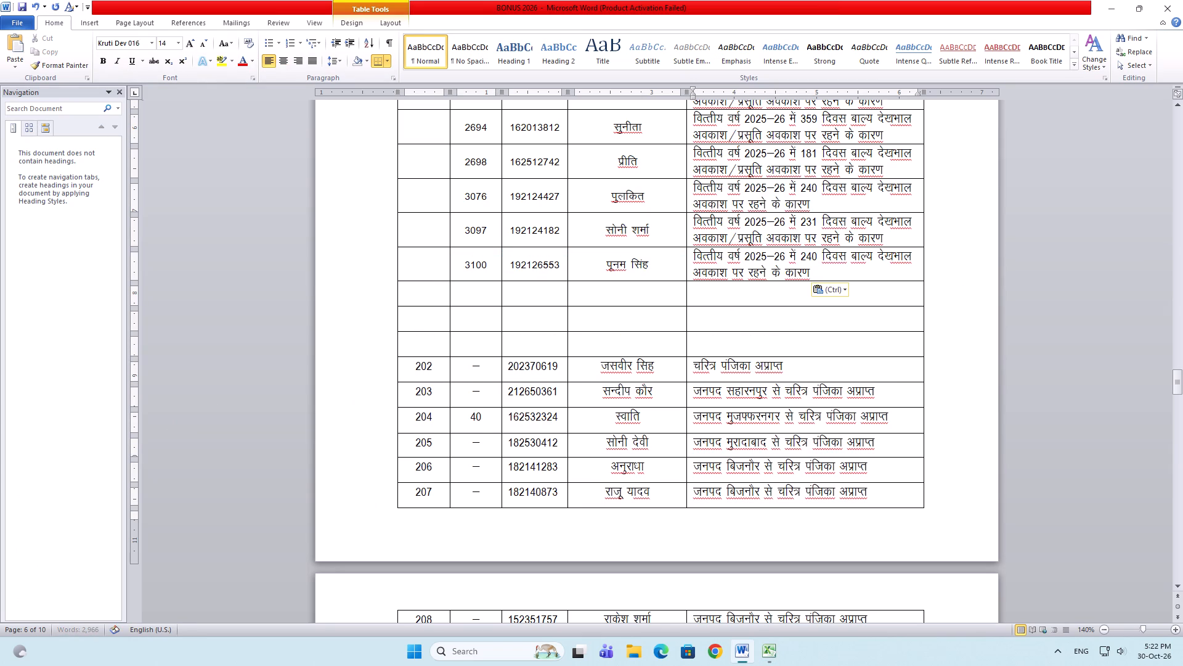
{"action": "left_click_drag", "start_coordinate": [799, 253], "coordinate": [816, 253]}
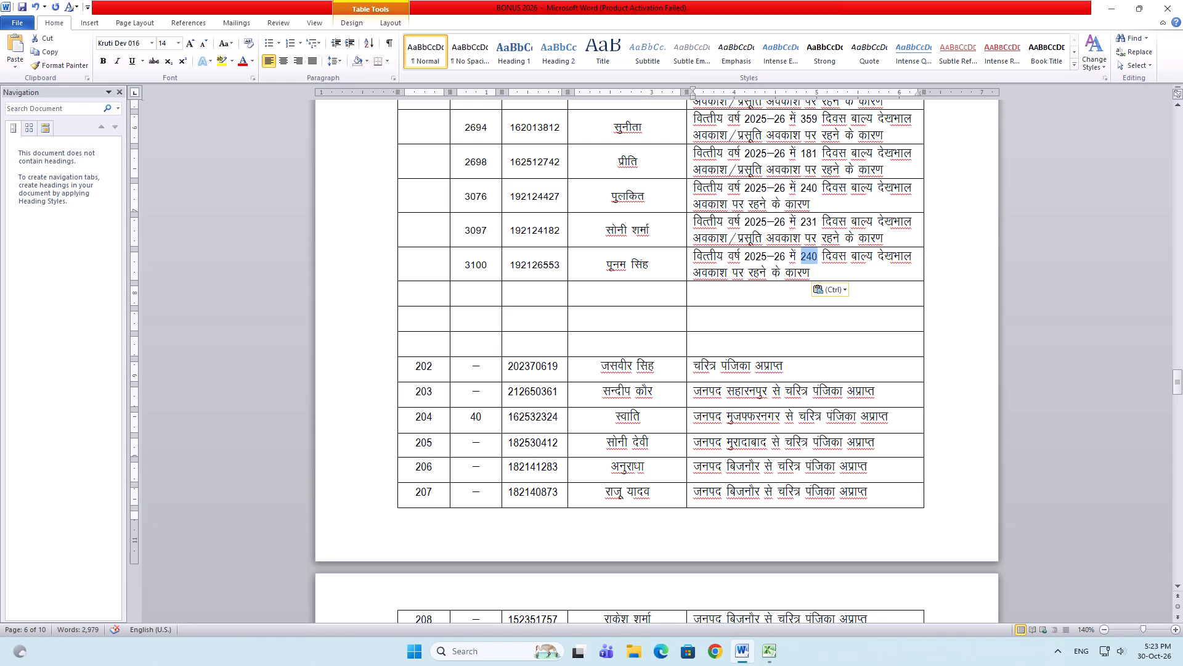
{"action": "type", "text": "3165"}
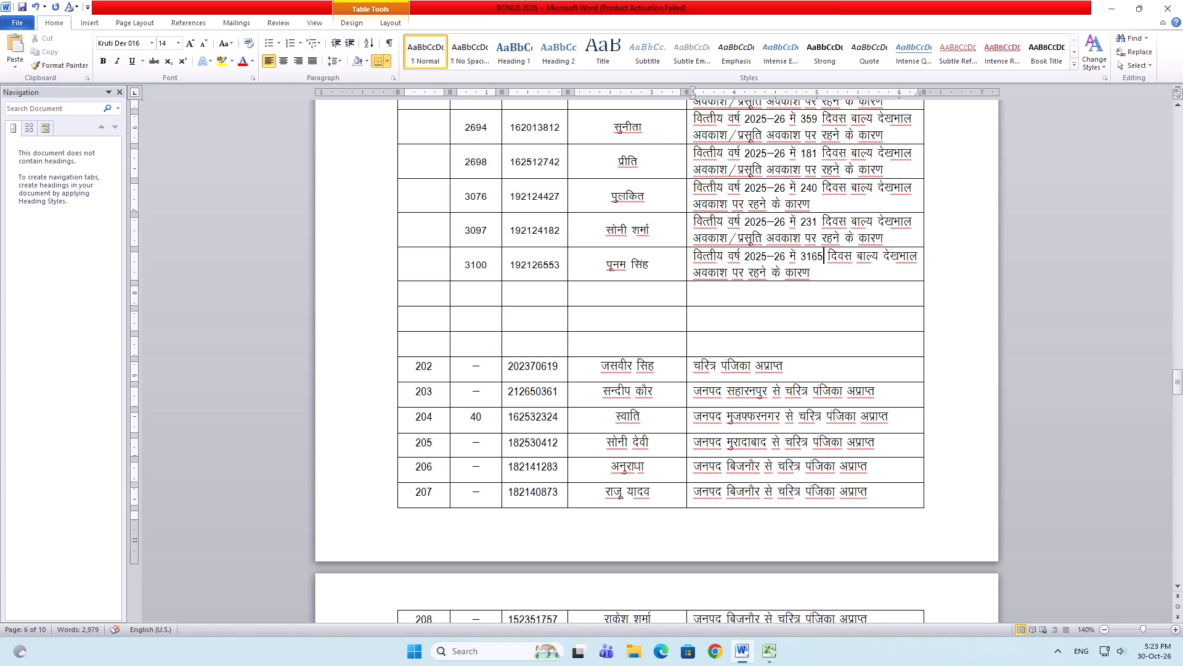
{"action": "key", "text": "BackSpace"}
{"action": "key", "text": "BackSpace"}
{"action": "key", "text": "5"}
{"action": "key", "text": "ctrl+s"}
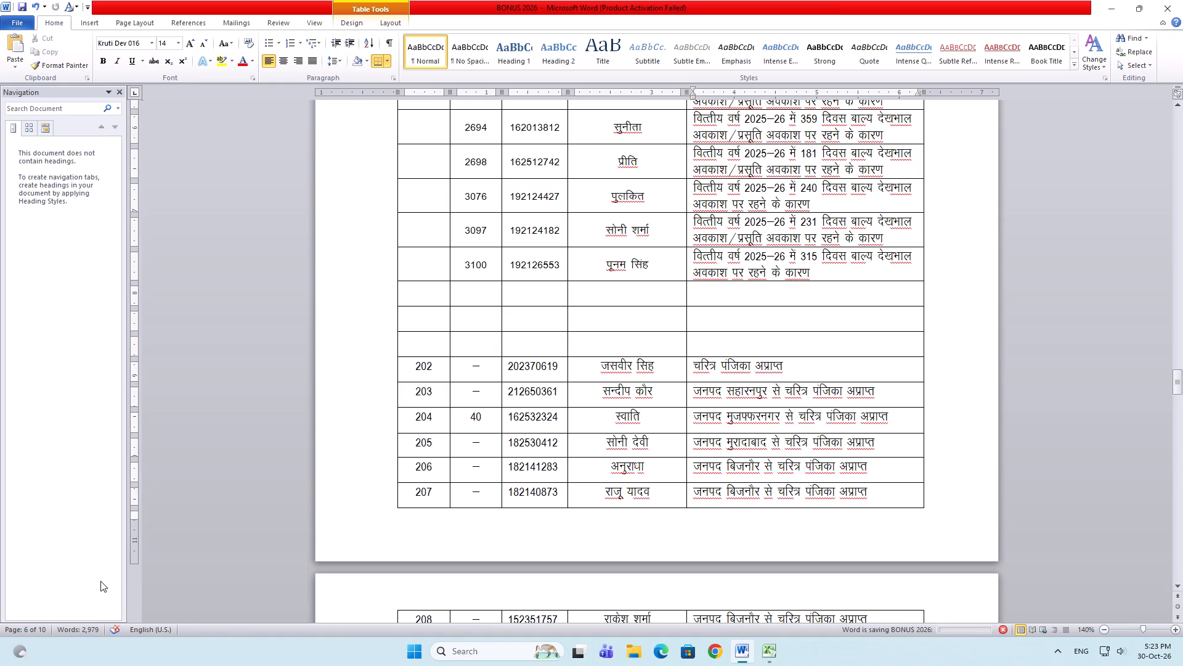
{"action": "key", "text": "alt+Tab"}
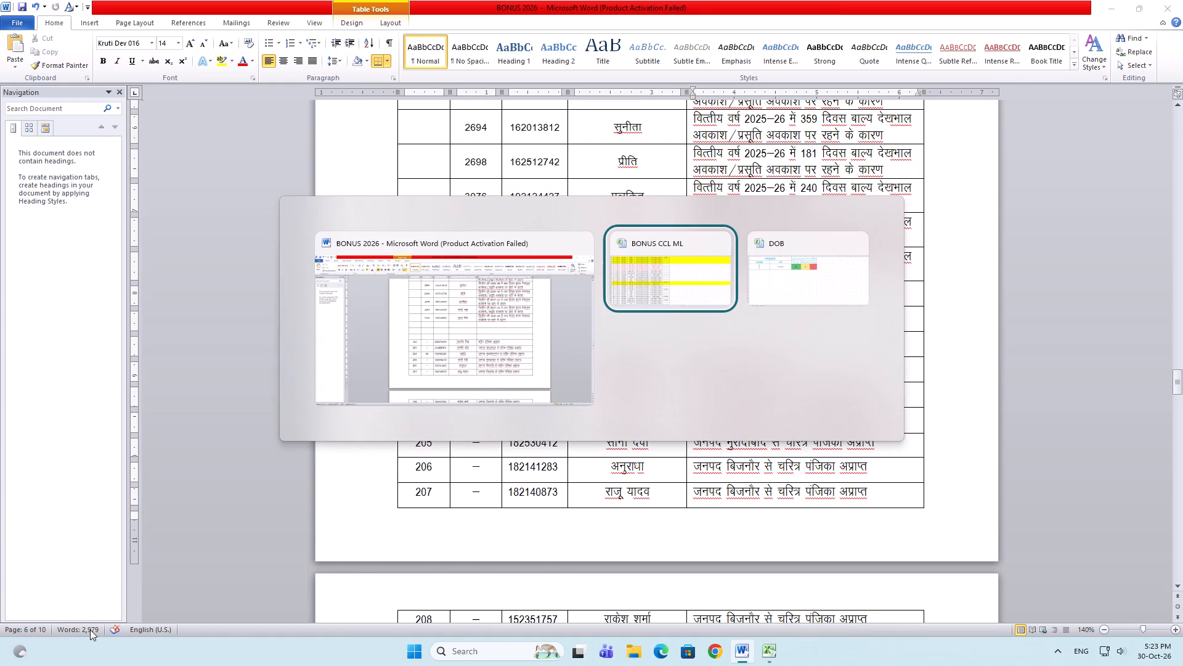
{"action": "left_click_drag", "start_coordinate": [5, 424], "coordinate": [5, 456]}
{"action": "left_click", "coordinate": [186, 60]}
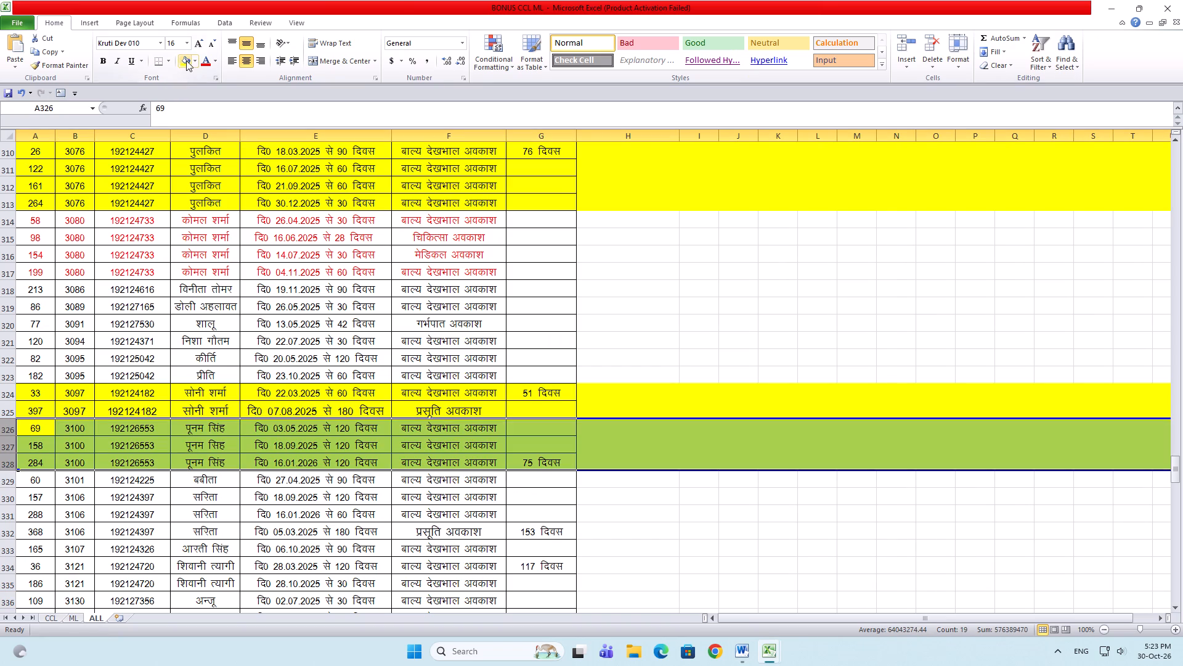
{"action": "key", "text": "ctrl+s"}
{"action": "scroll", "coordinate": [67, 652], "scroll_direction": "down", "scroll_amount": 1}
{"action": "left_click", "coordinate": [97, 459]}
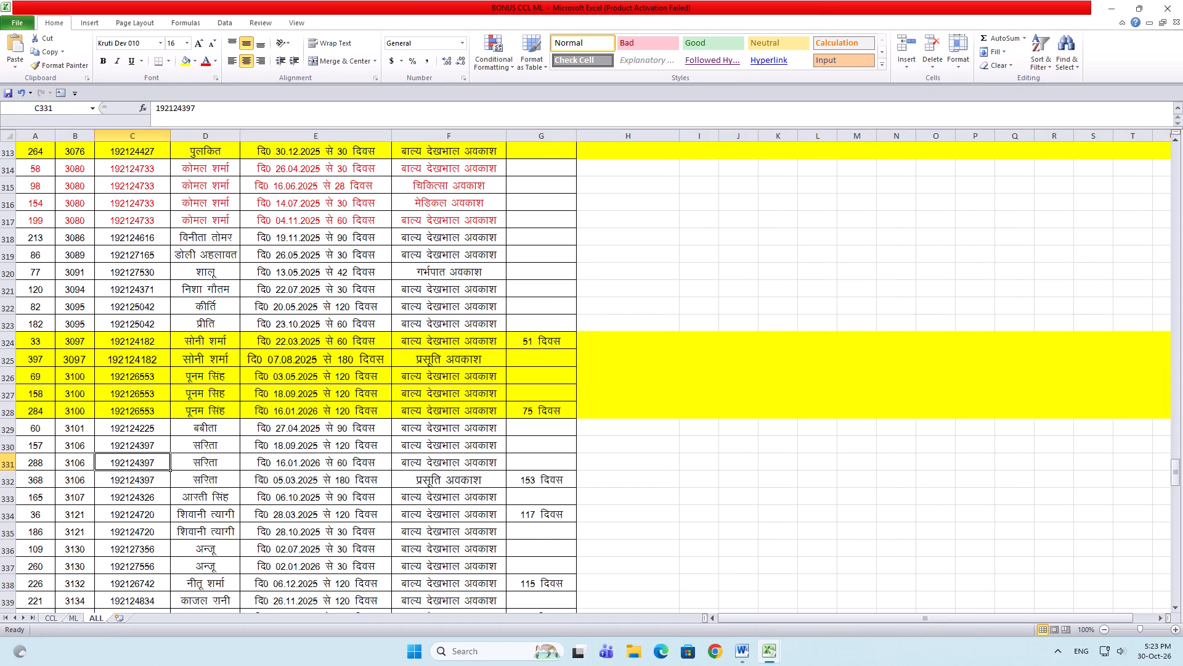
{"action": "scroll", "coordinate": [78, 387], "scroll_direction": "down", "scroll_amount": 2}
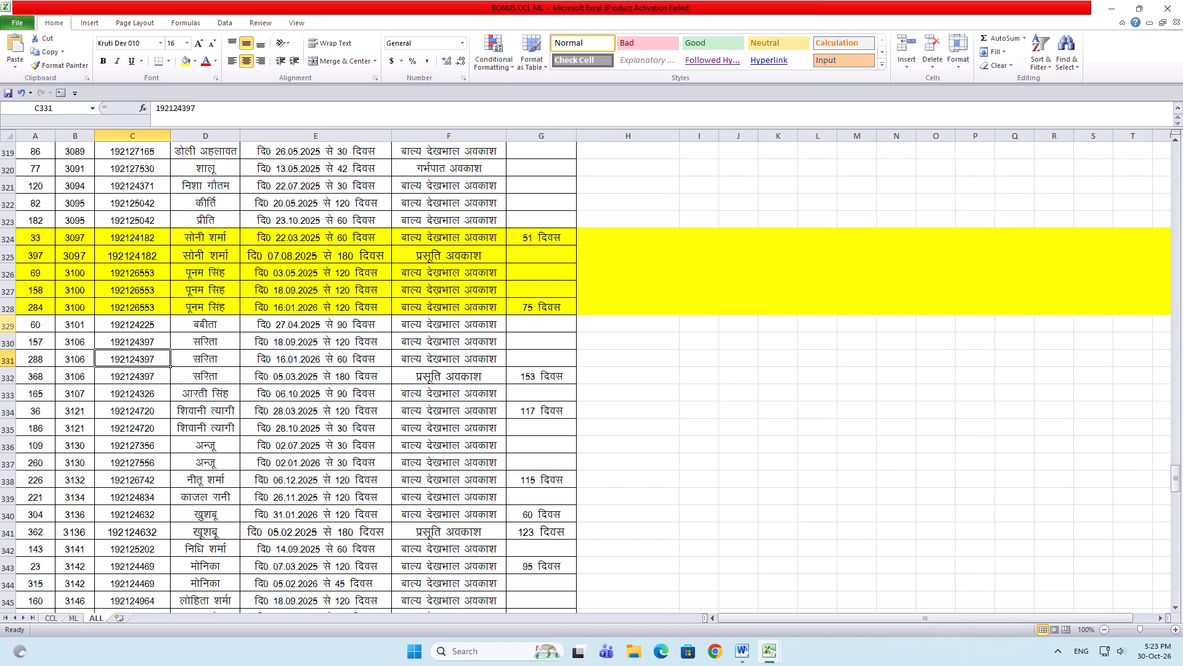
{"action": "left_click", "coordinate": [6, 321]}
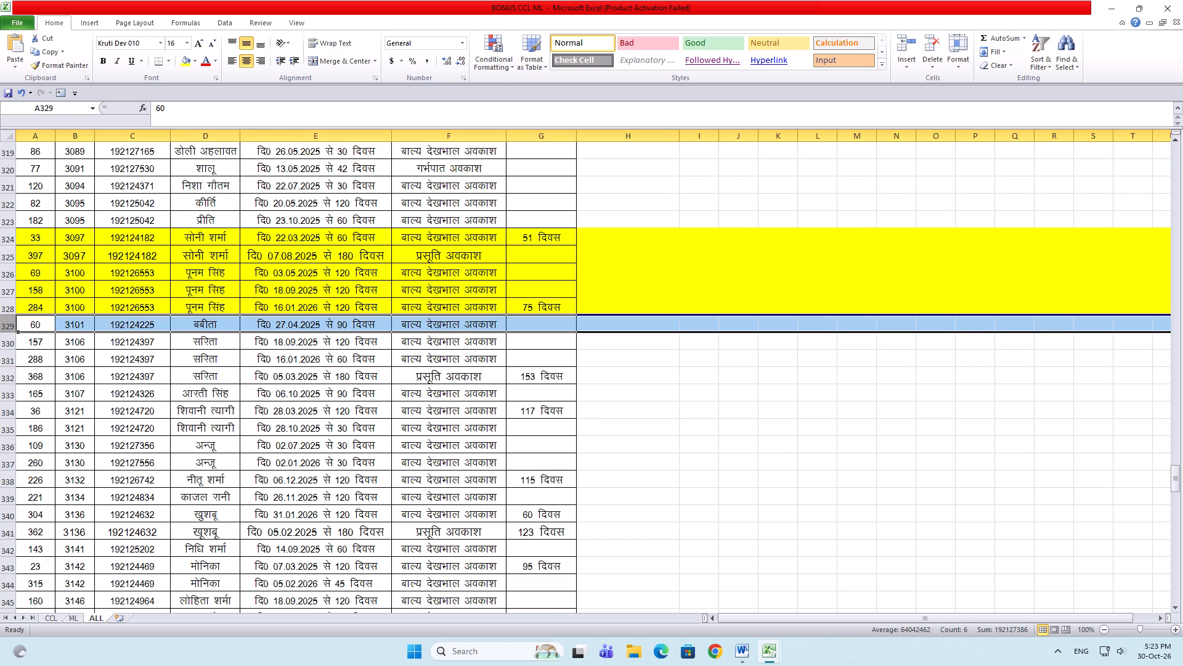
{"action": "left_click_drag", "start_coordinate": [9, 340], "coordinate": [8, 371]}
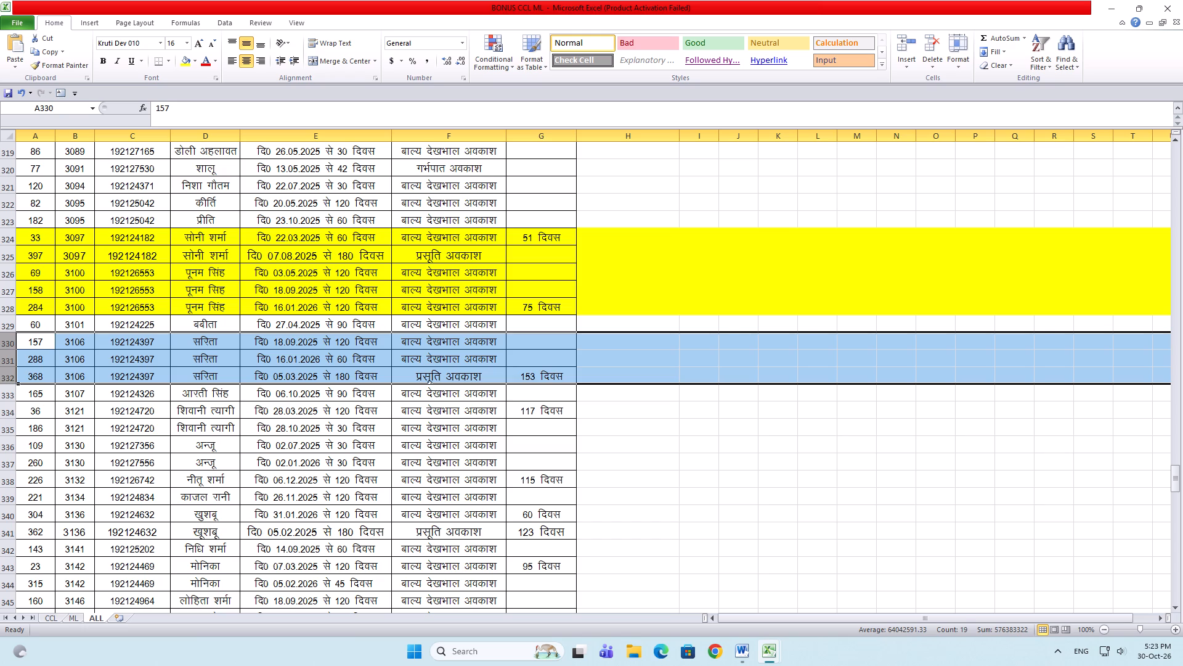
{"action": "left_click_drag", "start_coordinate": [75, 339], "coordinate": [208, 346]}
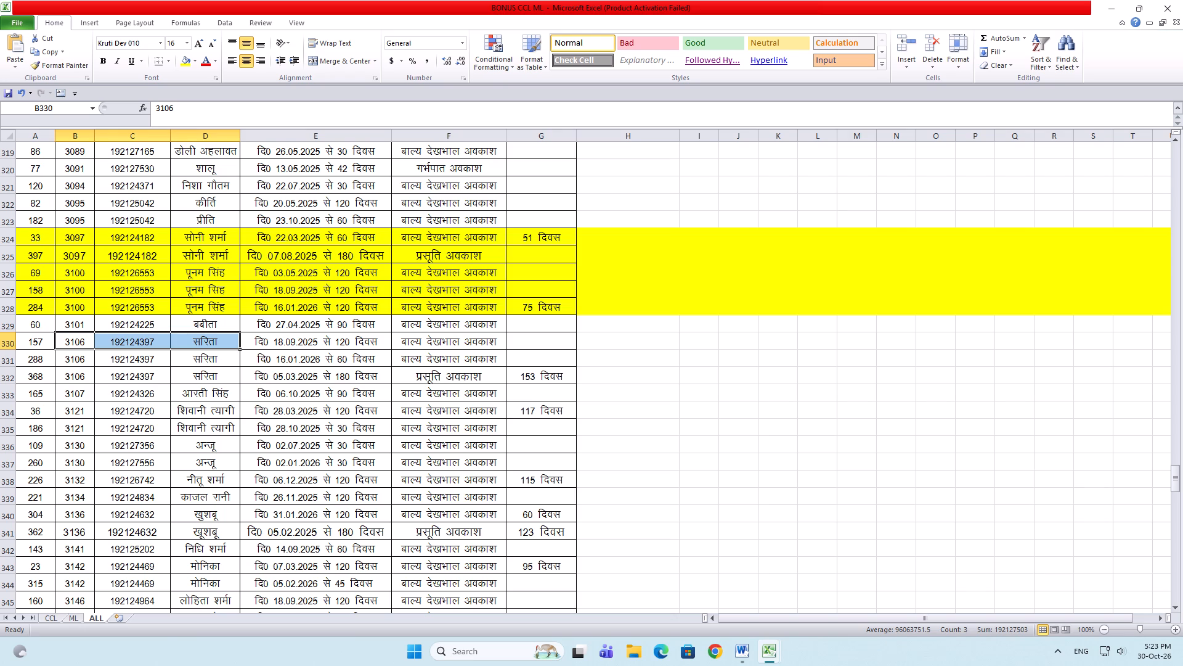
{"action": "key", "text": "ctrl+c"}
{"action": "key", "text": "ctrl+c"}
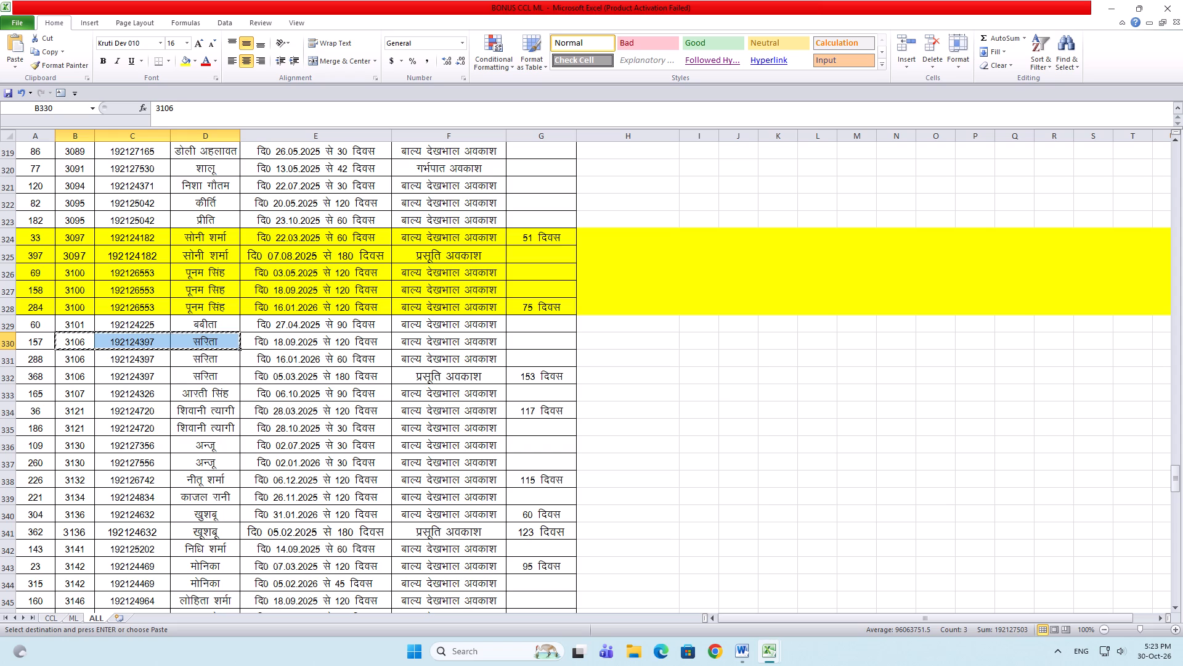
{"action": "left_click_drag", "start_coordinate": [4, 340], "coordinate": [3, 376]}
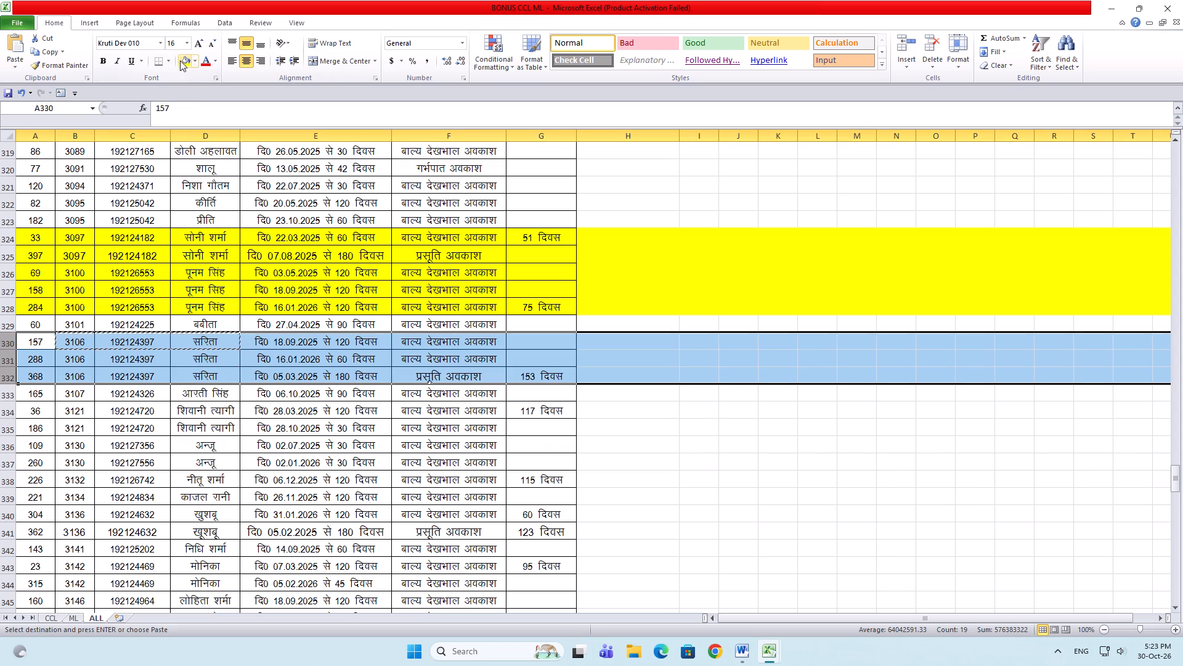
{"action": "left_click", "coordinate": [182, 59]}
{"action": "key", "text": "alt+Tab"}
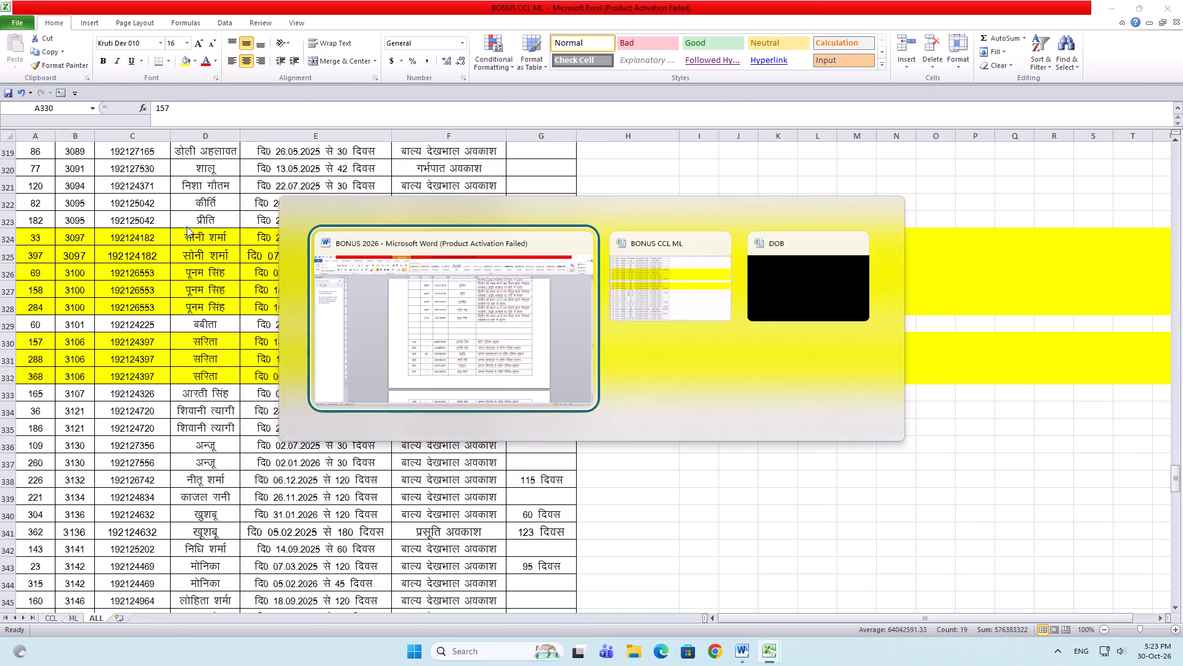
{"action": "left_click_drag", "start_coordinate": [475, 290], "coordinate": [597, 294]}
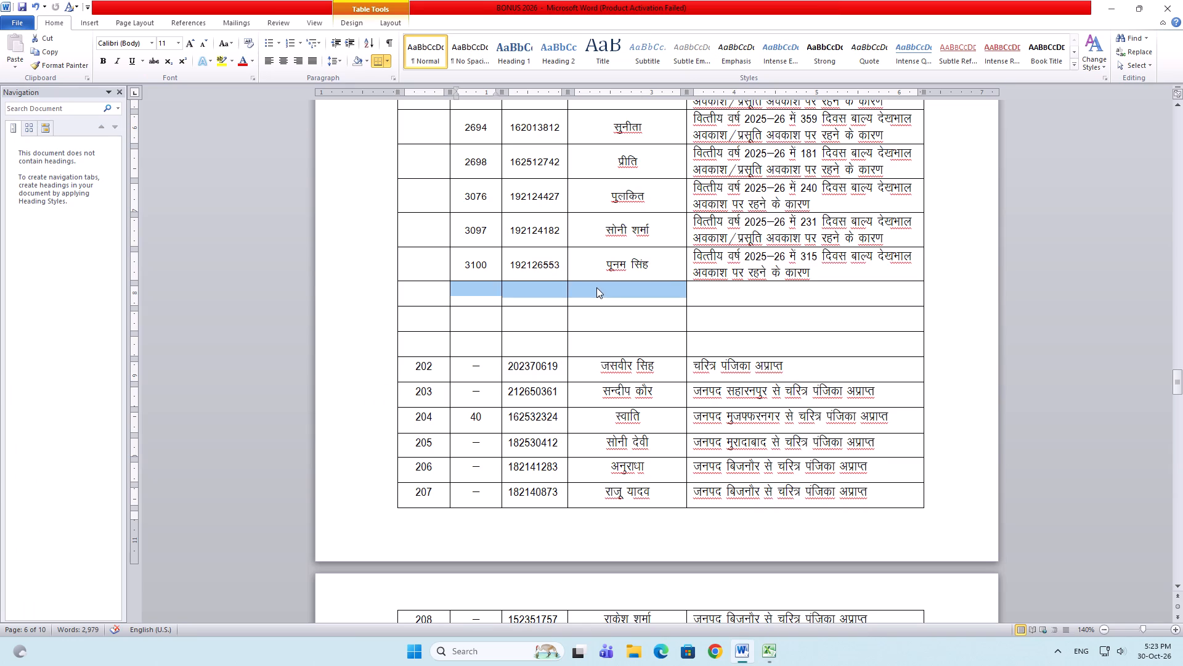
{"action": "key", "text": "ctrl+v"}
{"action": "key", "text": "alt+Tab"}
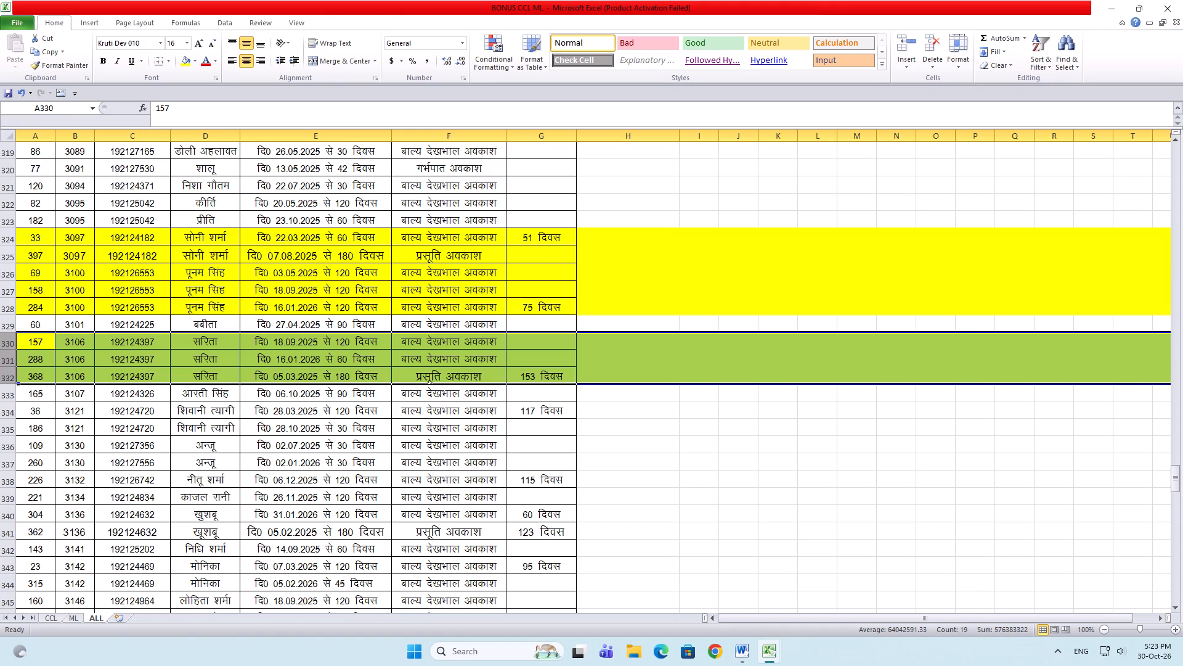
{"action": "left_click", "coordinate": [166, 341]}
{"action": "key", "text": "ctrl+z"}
{"action": "left_click_drag", "start_coordinate": [79, 338], "coordinate": [198, 341]}
{"action": "key", "text": "ctrl+c"}
{"action": "key", "text": "alt+Tab"}
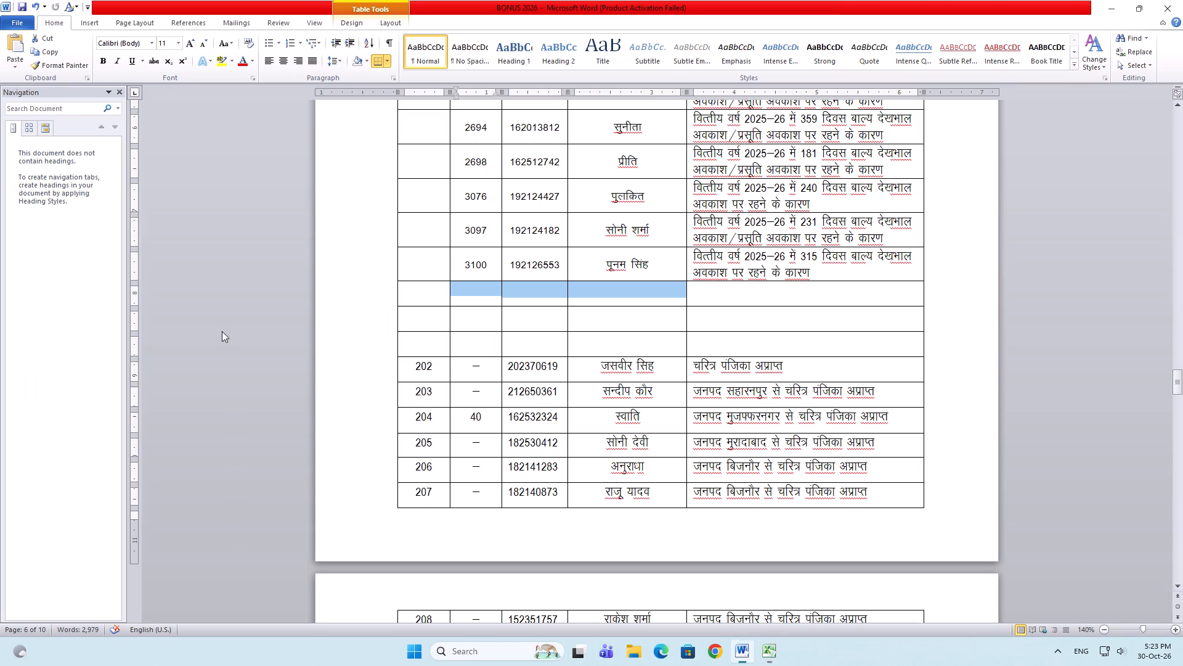
{"action": "left_click_drag", "start_coordinate": [473, 295], "coordinate": [620, 288]}
{"action": "left_click_drag", "start_coordinate": [620, 288], "coordinate": [500, 298]}
{"action": "key", "text": "ctrl+v"}
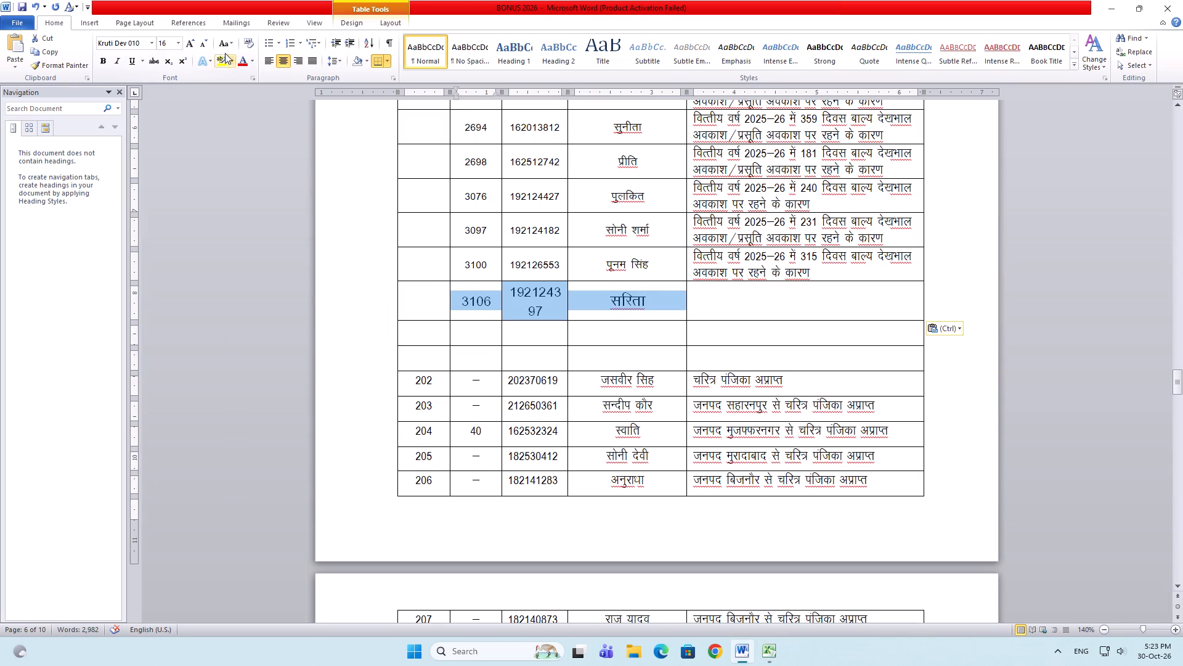
{"action": "double_click", "coordinate": [204, 45]}
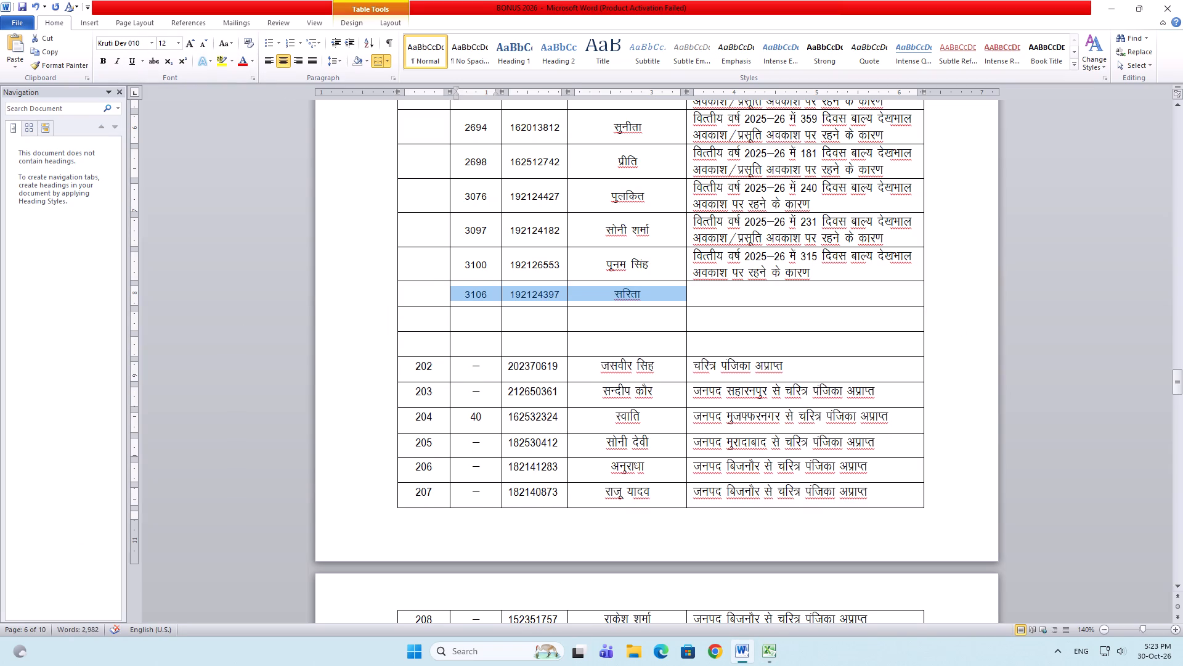
{"action": "left_click_drag", "start_coordinate": [887, 236], "coordinate": [701, 225]}
{"action": "key", "text": "ctrl+c"}
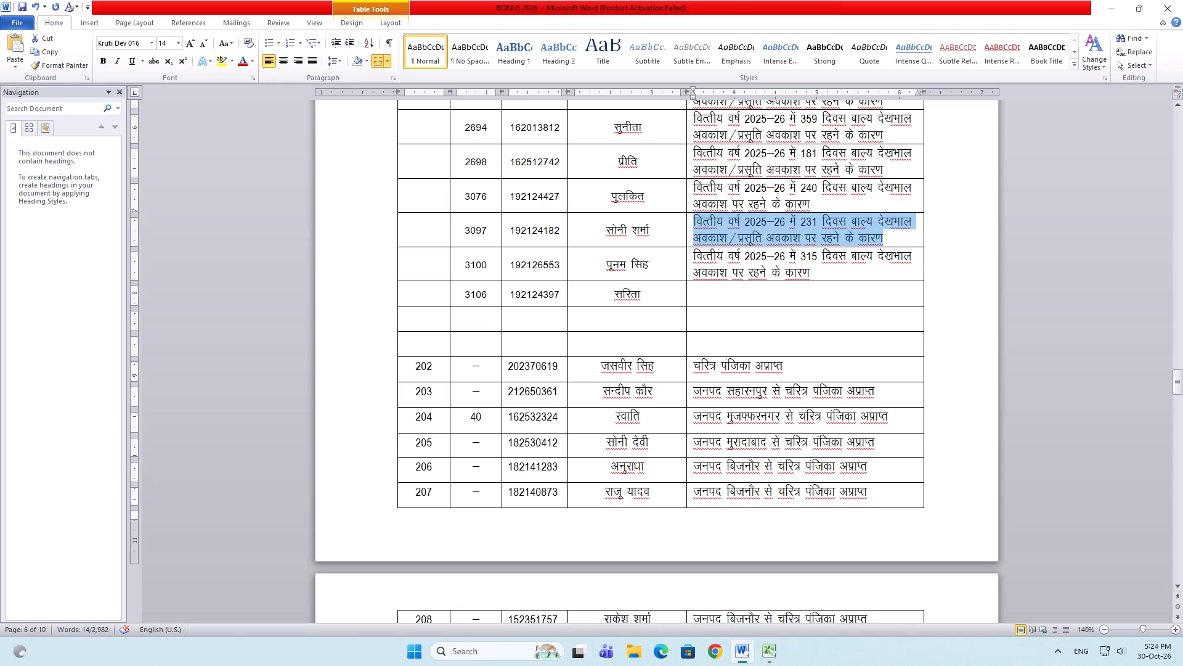
{"action": "left_click", "coordinate": [713, 287]}
{"action": "key", "text": "ctrl+v"}
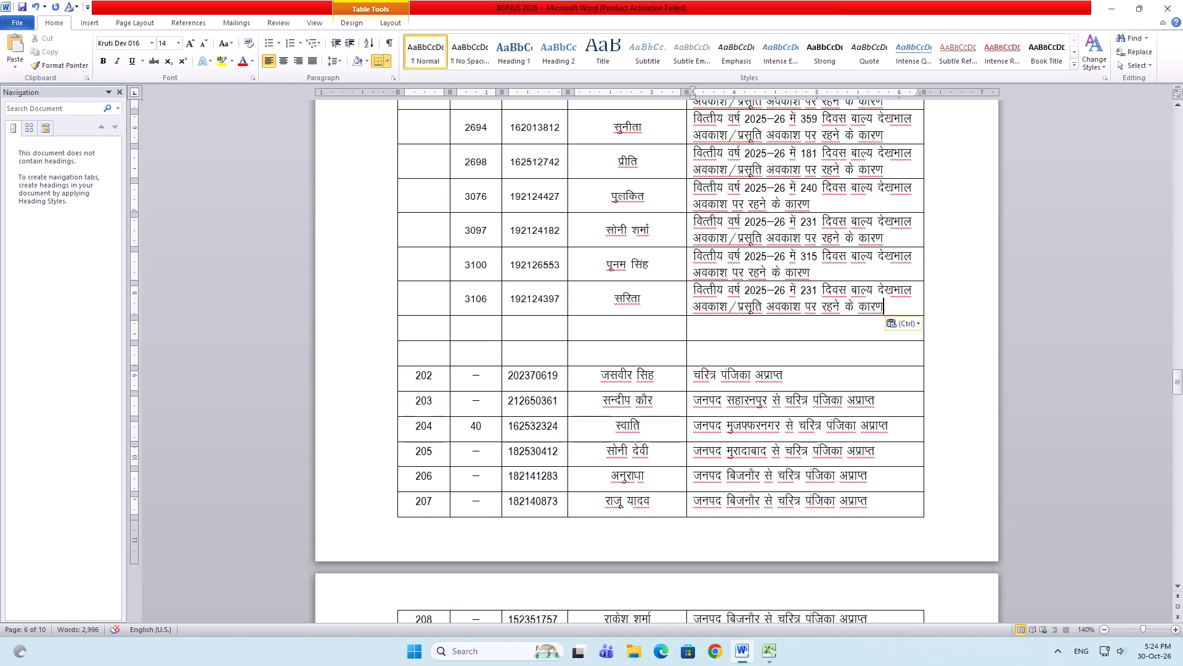
{"action": "left_click", "coordinate": [803, 289]}
{"action": "key", "text": "Delete"}
{"action": "key", "text": "Delete"}
{"action": "key", "text": "Delete"}
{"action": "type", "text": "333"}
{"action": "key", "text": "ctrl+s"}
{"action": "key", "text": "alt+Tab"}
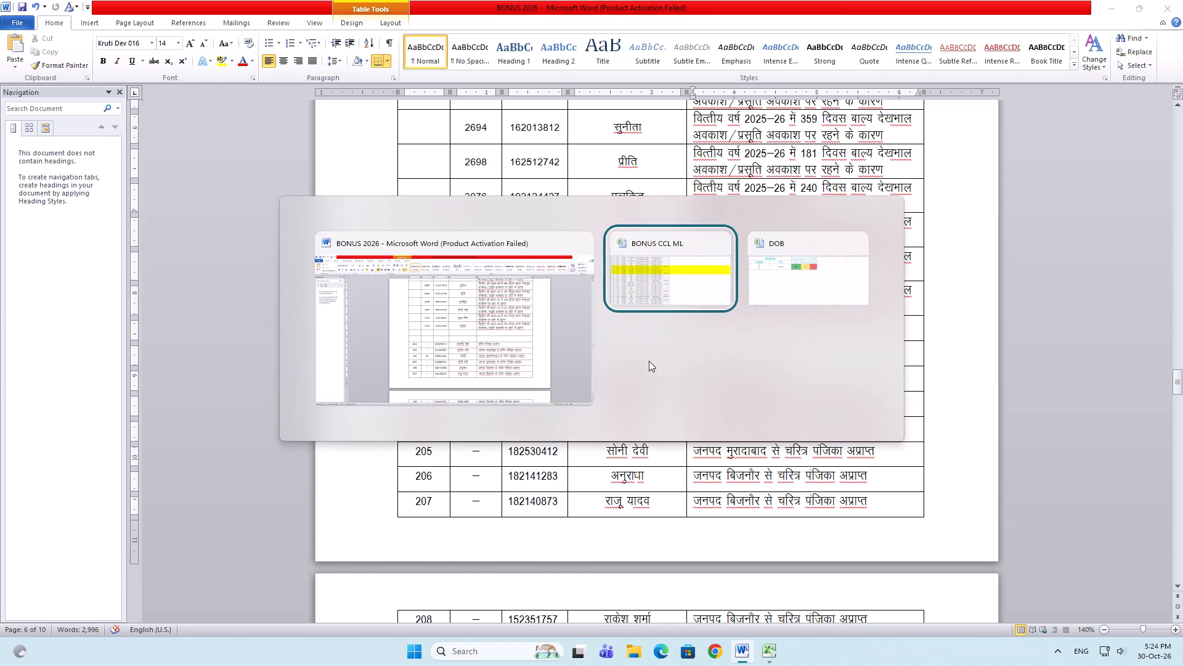
{"action": "left_click_drag", "start_coordinate": [9, 343], "coordinate": [7, 353]}
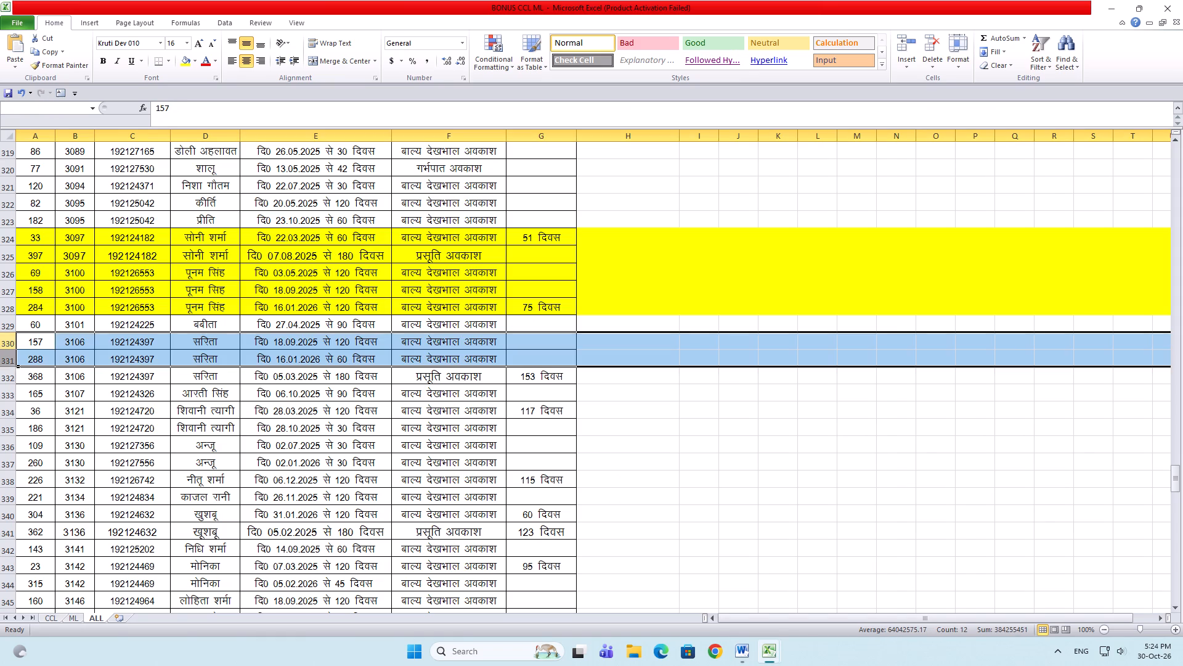
{"action": "left_click_drag", "start_coordinate": [7, 353], "coordinate": [7, 367]}
{"action": "left_click", "coordinate": [186, 59]}
{"action": "left_click", "coordinate": [232, 345]}
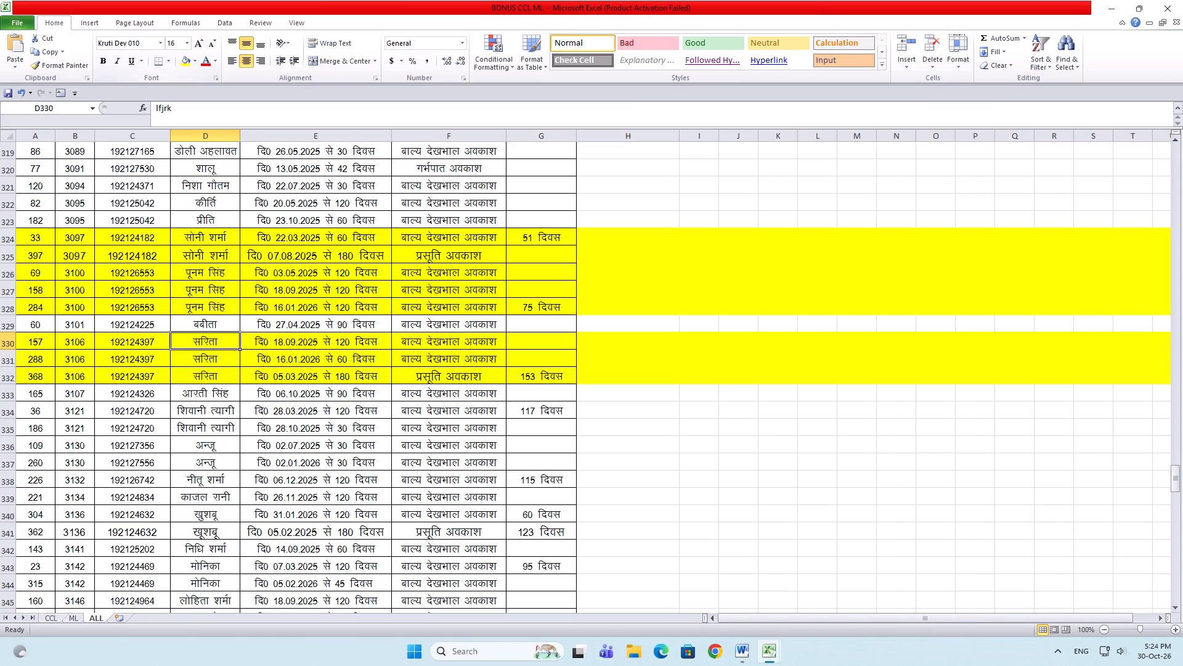
{"action": "key", "text": "ctrl+s"}
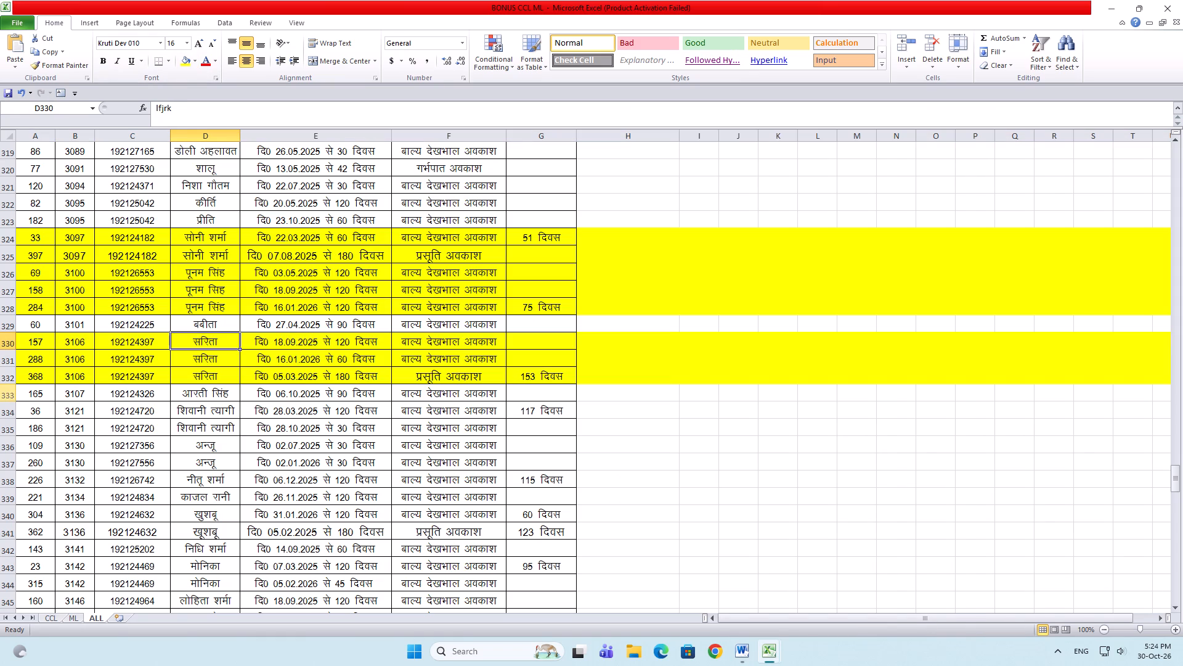
{"action": "left_click", "coordinate": [0, 388]}
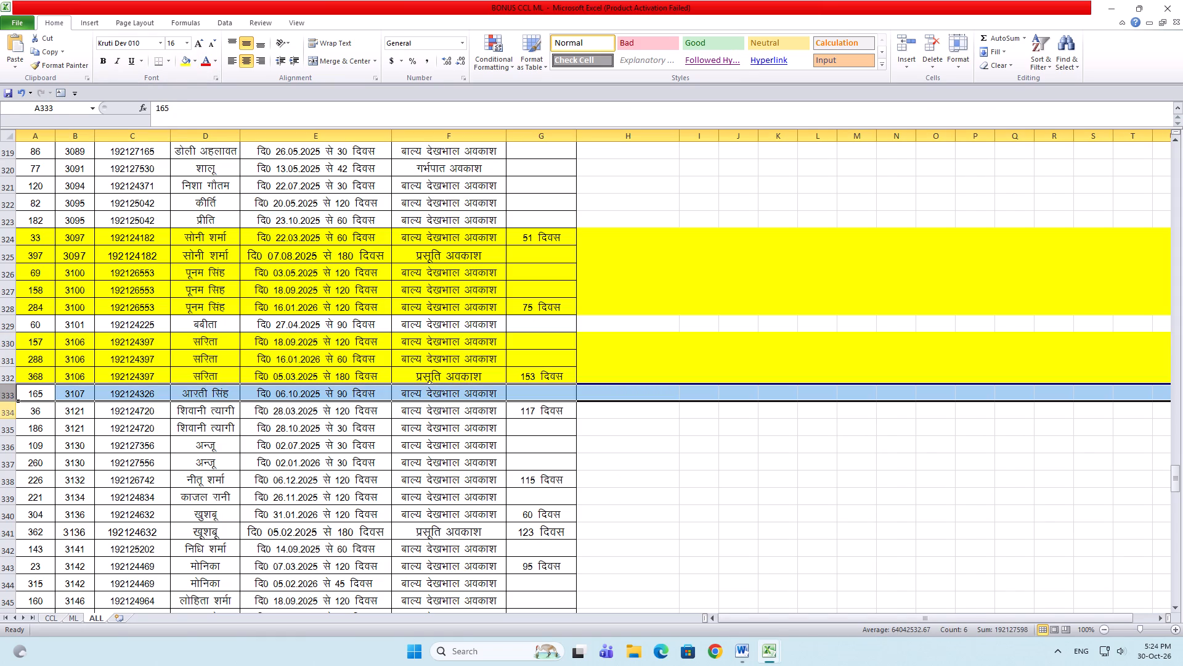
{"action": "left_click_drag", "start_coordinate": [6, 409], "coordinate": [7, 434]}
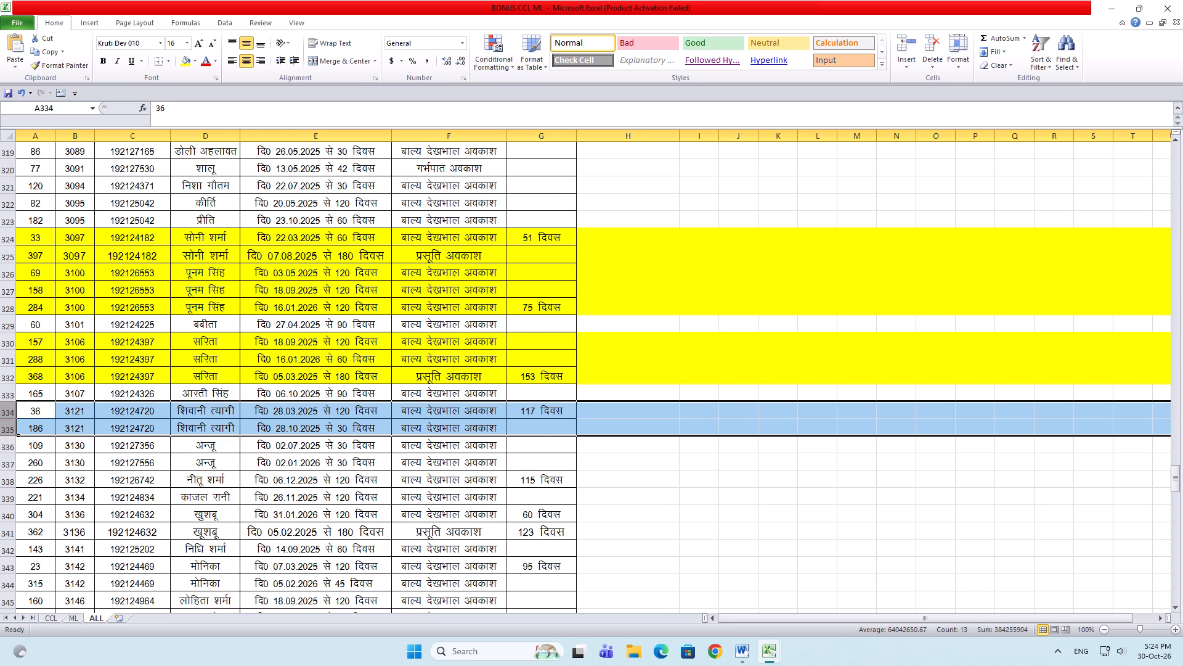
{"action": "scroll", "coordinate": [31, 411], "scroll_direction": "down", "scroll_amount": 1}
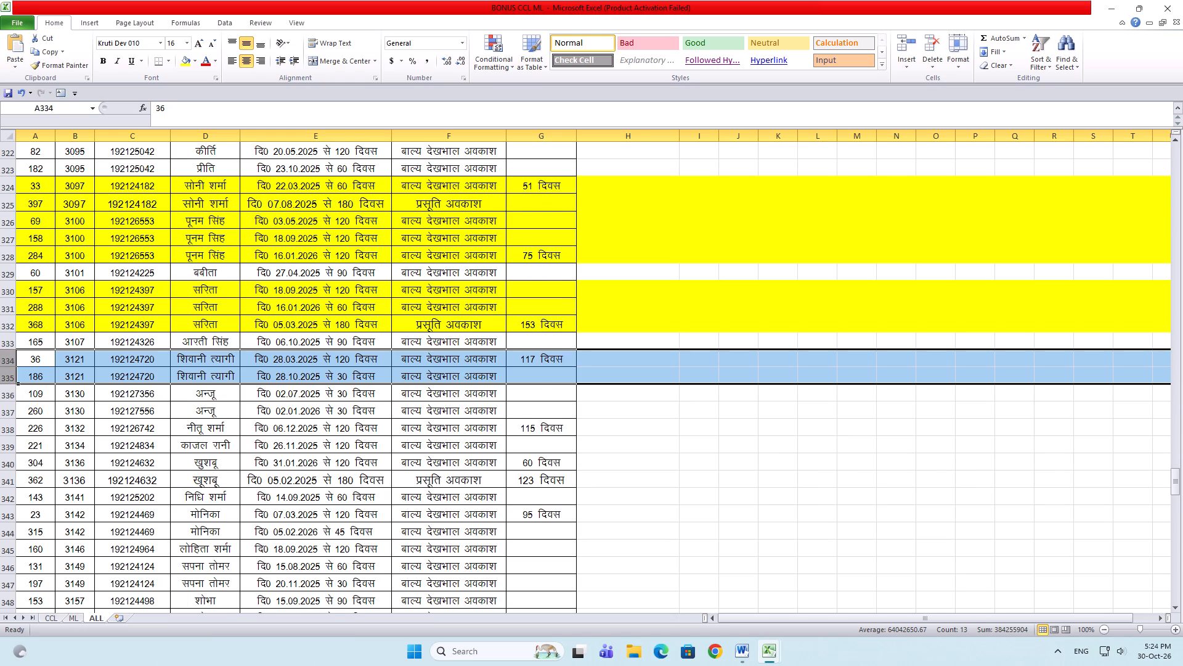
{"action": "left_click_drag", "start_coordinate": [72, 358], "coordinate": [217, 355]}
{"action": "key", "text": "ctrl+c"}
{"action": "key", "text": "alt+Tab"}
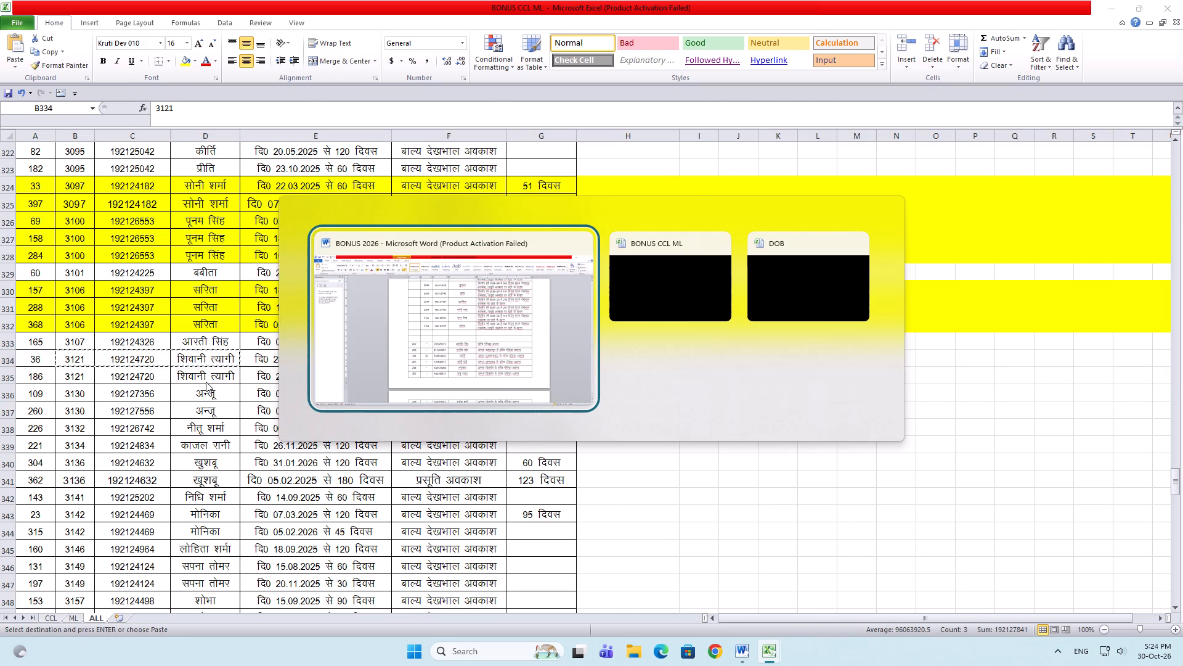
{"action": "left_click_drag", "start_coordinate": [471, 319], "coordinate": [580, 318]}
{"action": "key", "text": "ctrl+v"}
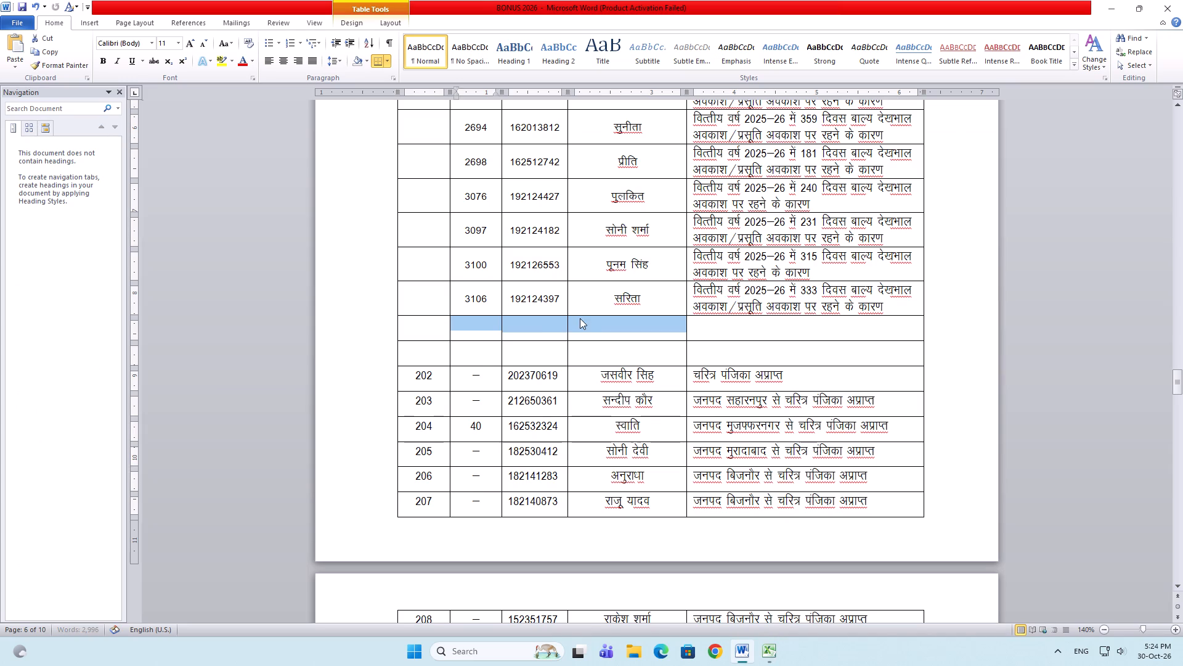
{"action": "double_click", "coordinate": [203, 43]}
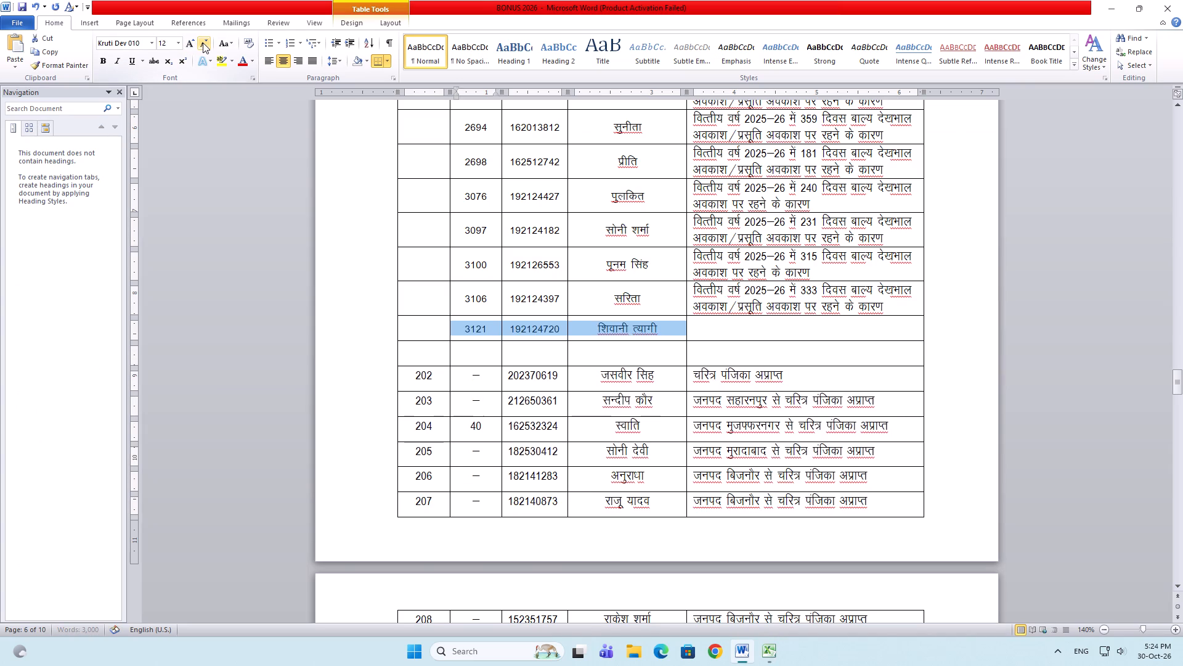
{"action": "key", "text": "alt+Tab"}
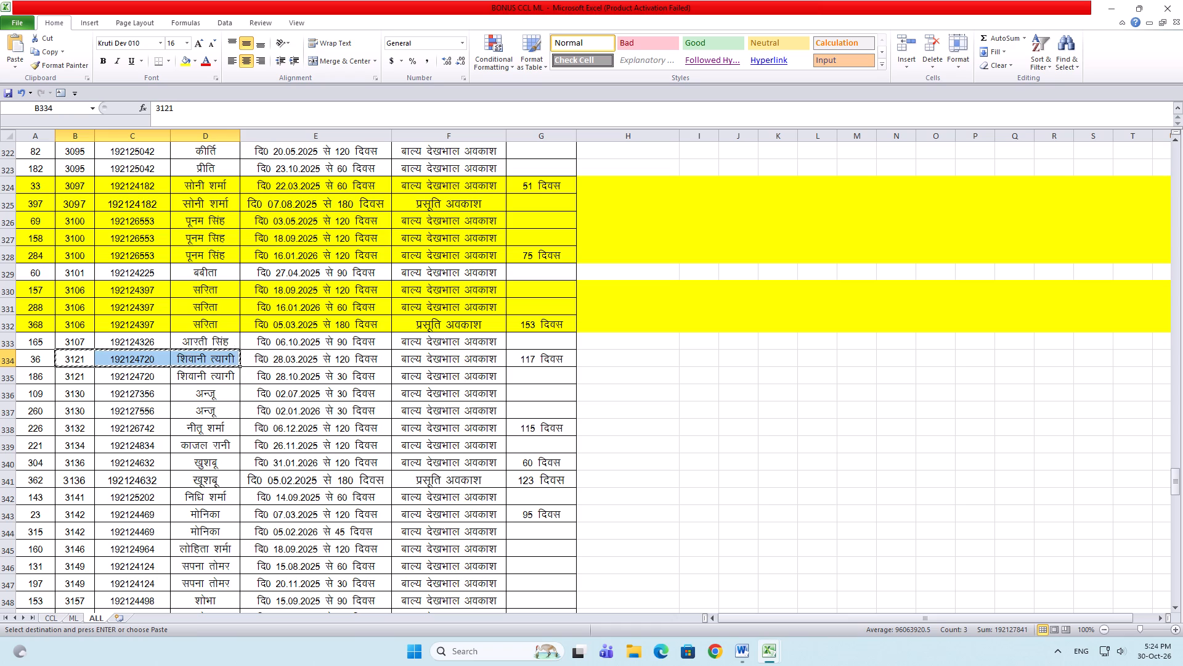
{"action": "key", "text": "alt+Tab"}
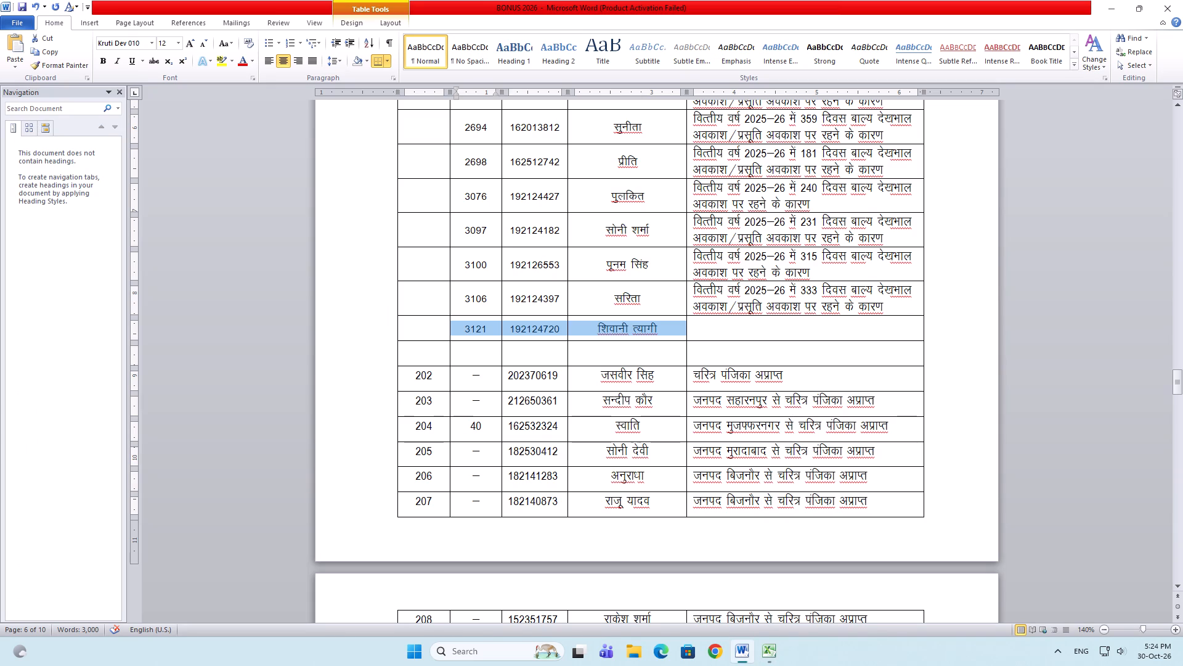
{"action": "left_click_drag", "start_coordinate": [829, 269], "coordinate": [696, 254]}
{"action": "key", "text": "ctrl+c"}
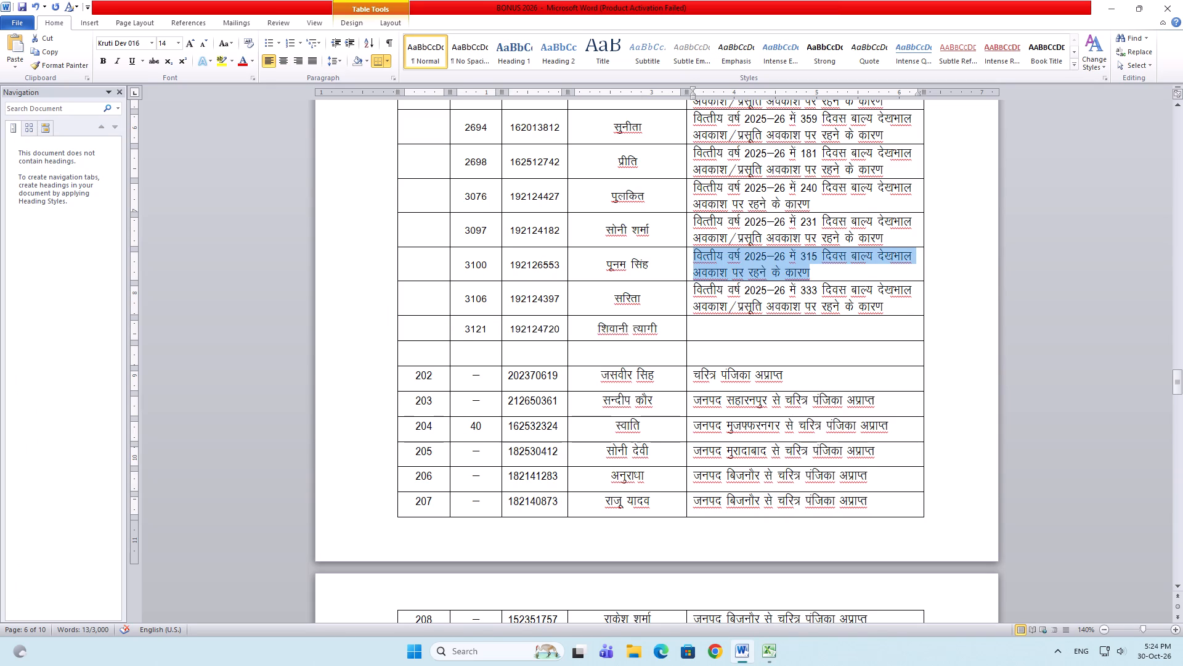
{"action": "left_click", "coordinate": [709, 332]}
{"action": "key", "text": "ctrl+v"}
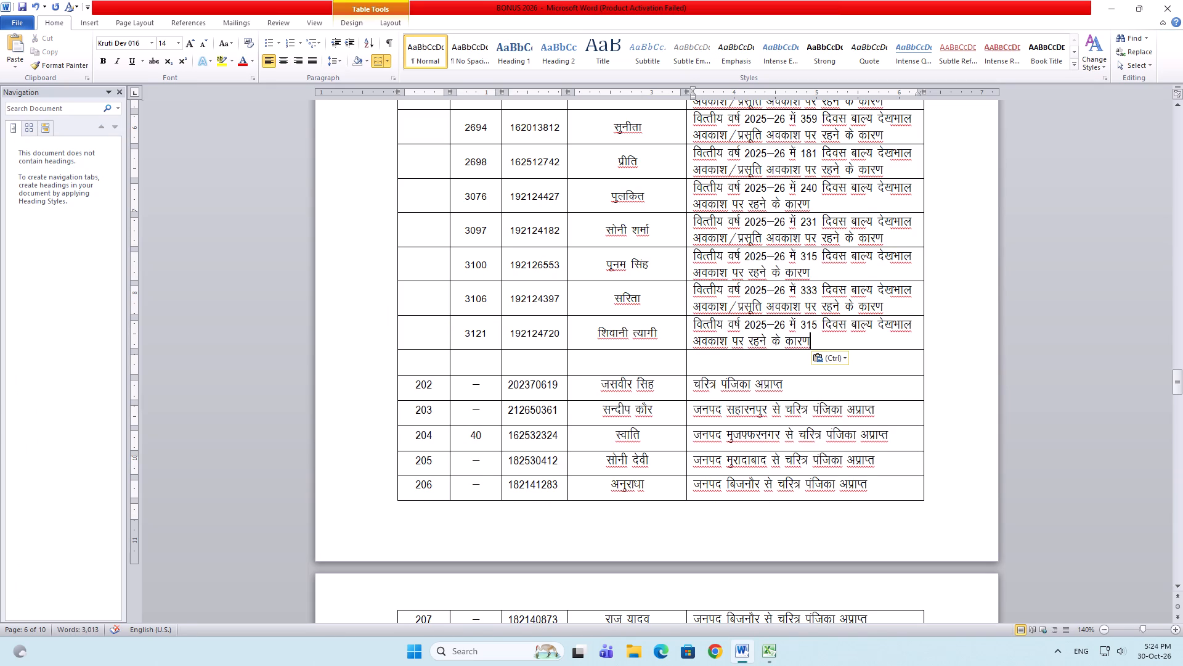
{"action": "left_click_drag", "start_coordinate": [799, 324], "coordinate": [820, 326]}
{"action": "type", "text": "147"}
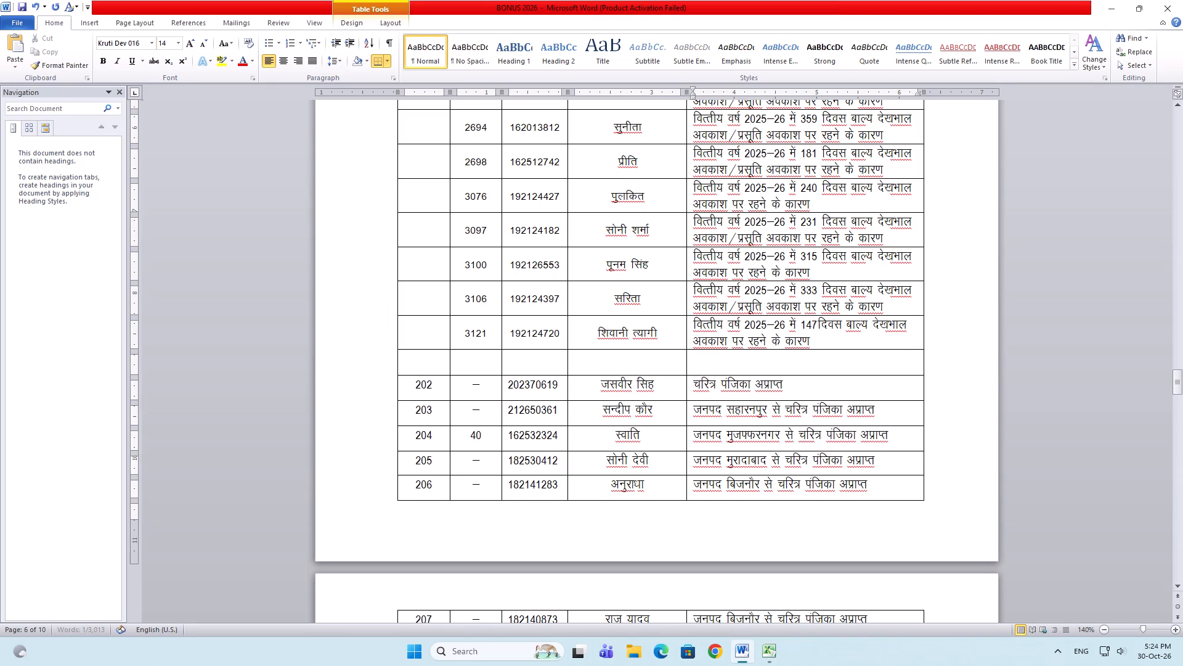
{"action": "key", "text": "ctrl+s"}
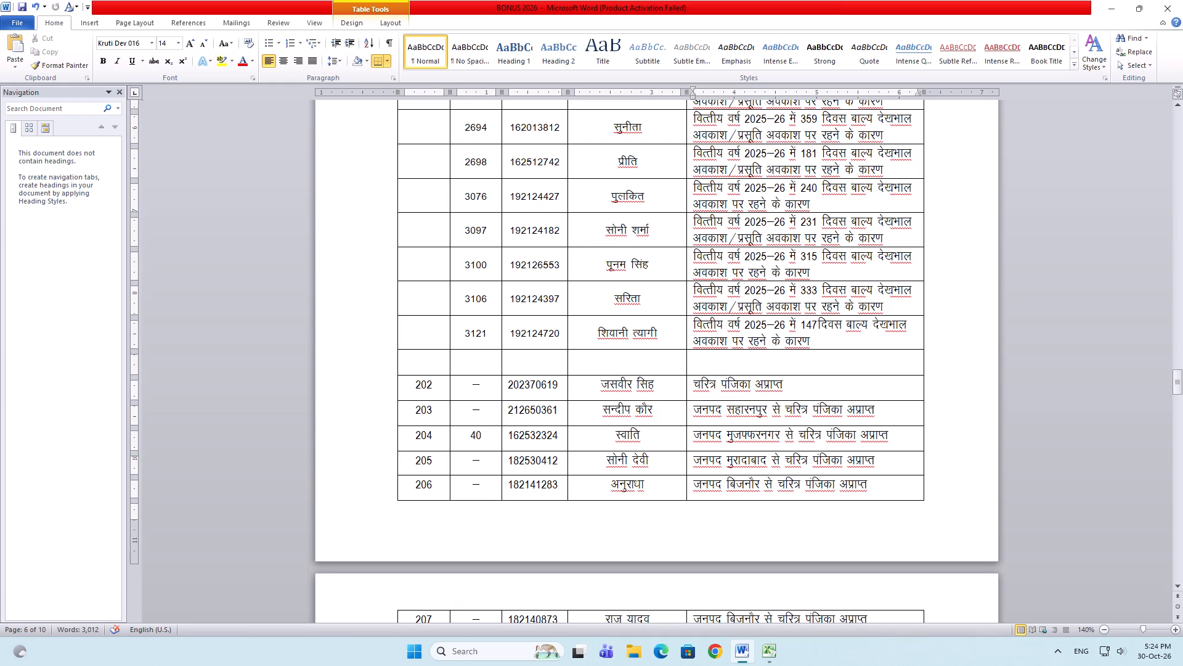
Clear the contents of old entries 202 to 204 in the Word table, keeping the empty rows.
{"action": "left_click_drag", "start_coordinate": [422, 382], "coordinate": [715, 443]}
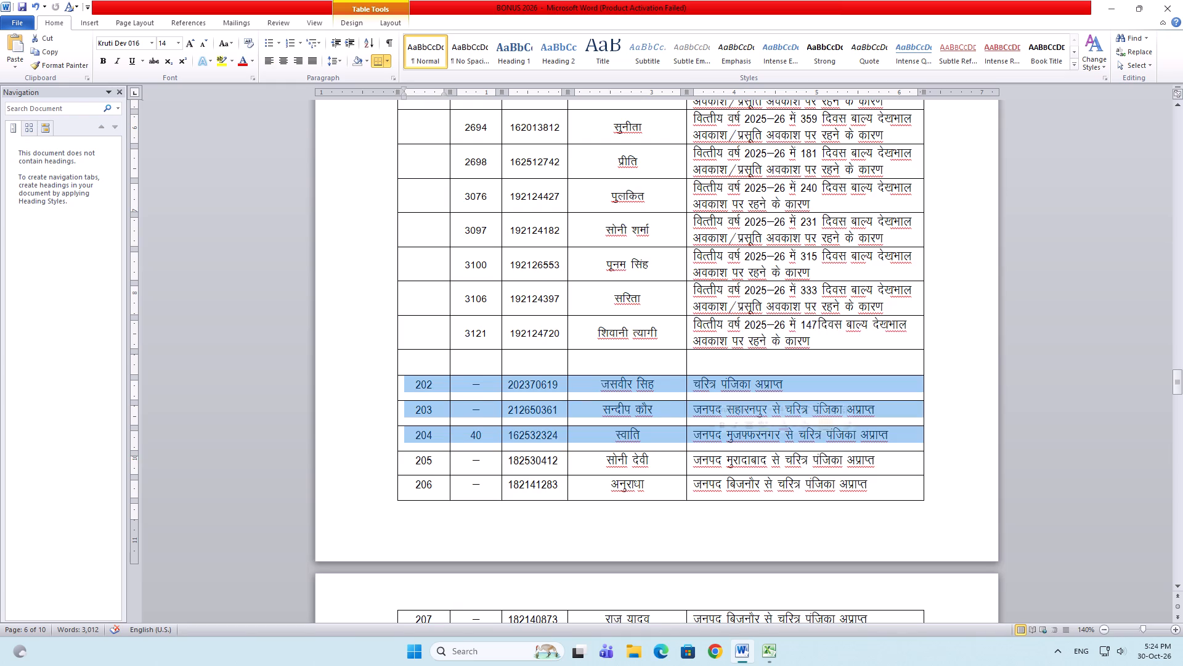
{"action": "key", "text": "Delete"}
{"action": "left_click", "coordinate": [691, 416]}
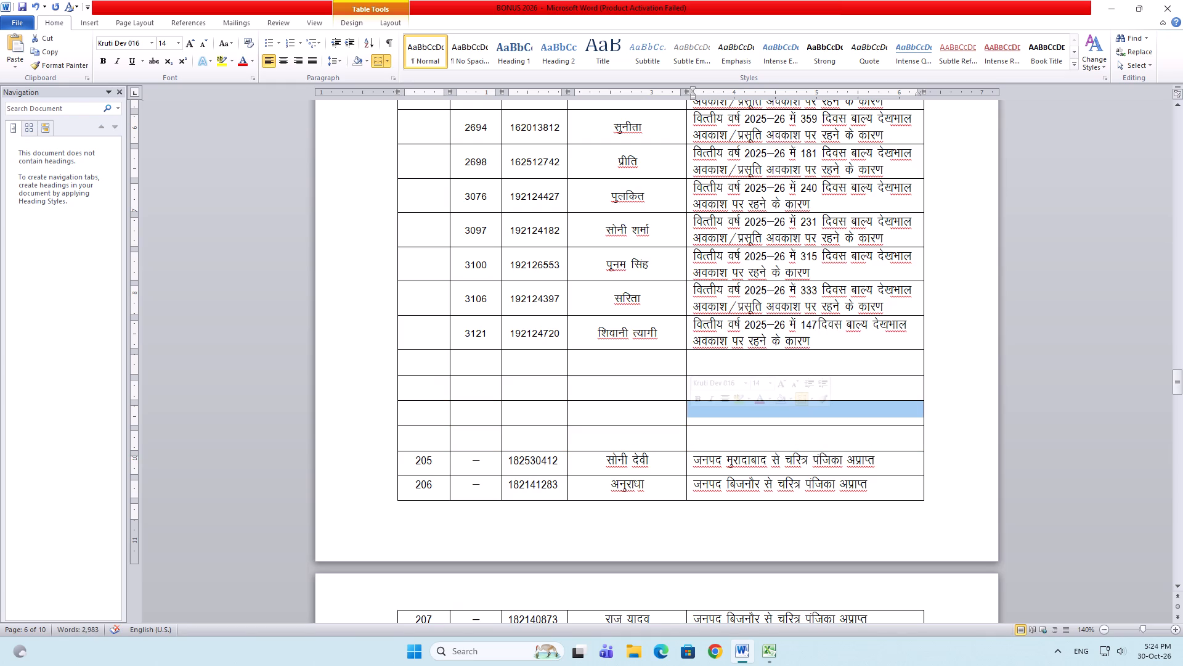
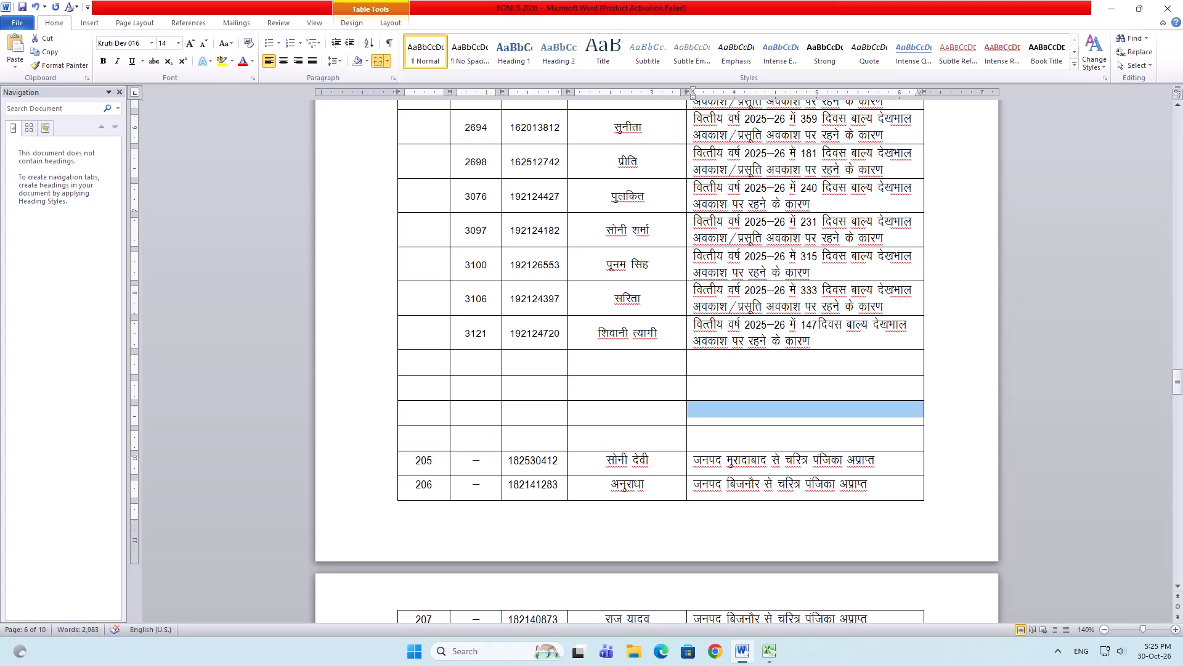
{"action": "double_click", "coordinate": [817, 320]}
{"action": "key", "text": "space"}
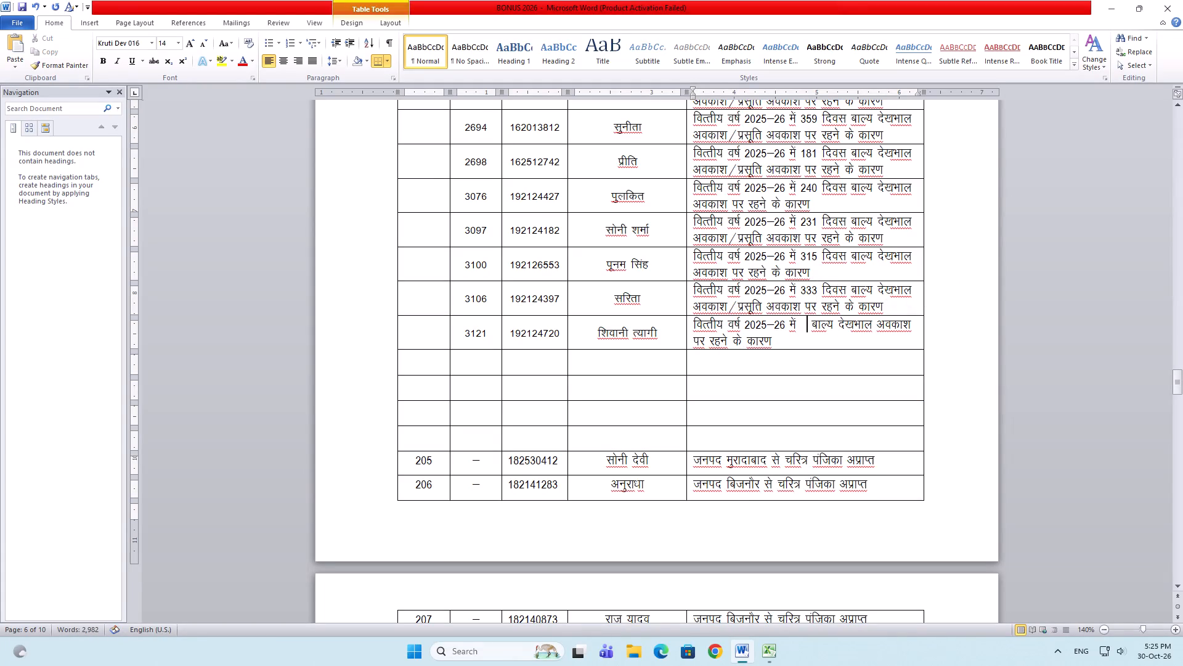
{"action": "key", "text": "ctrl+z"}
{"action": "left_click", "coordinate": [817, 320]}
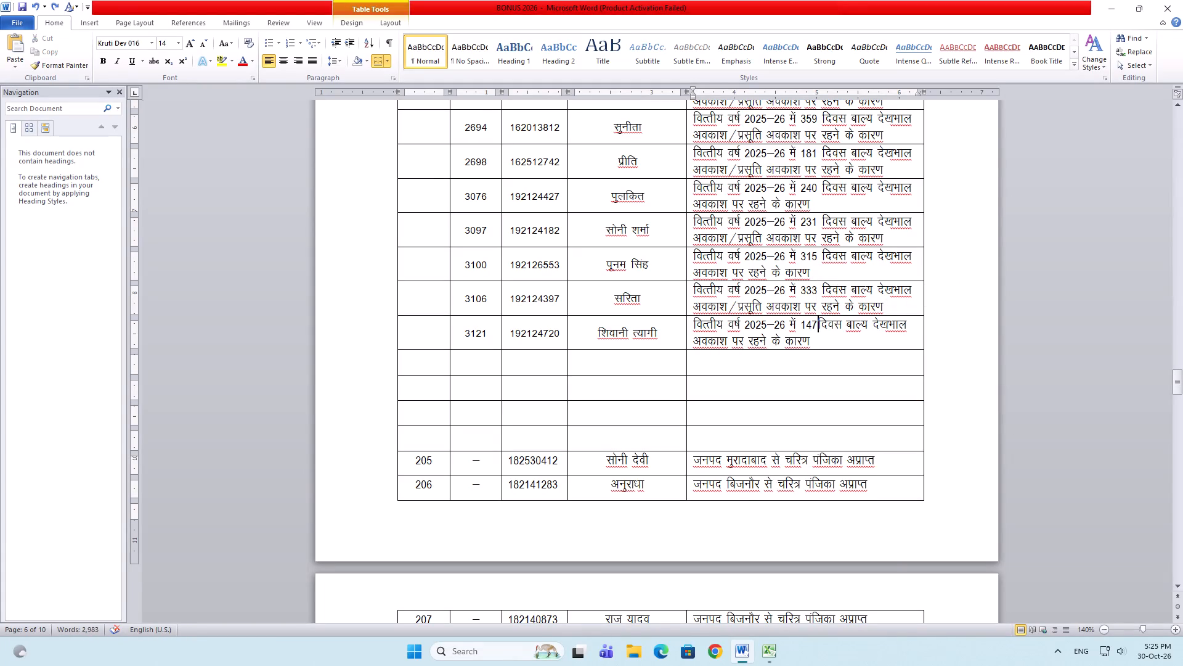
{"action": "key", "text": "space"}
{"action": "key", "text": "ctrl+s"}
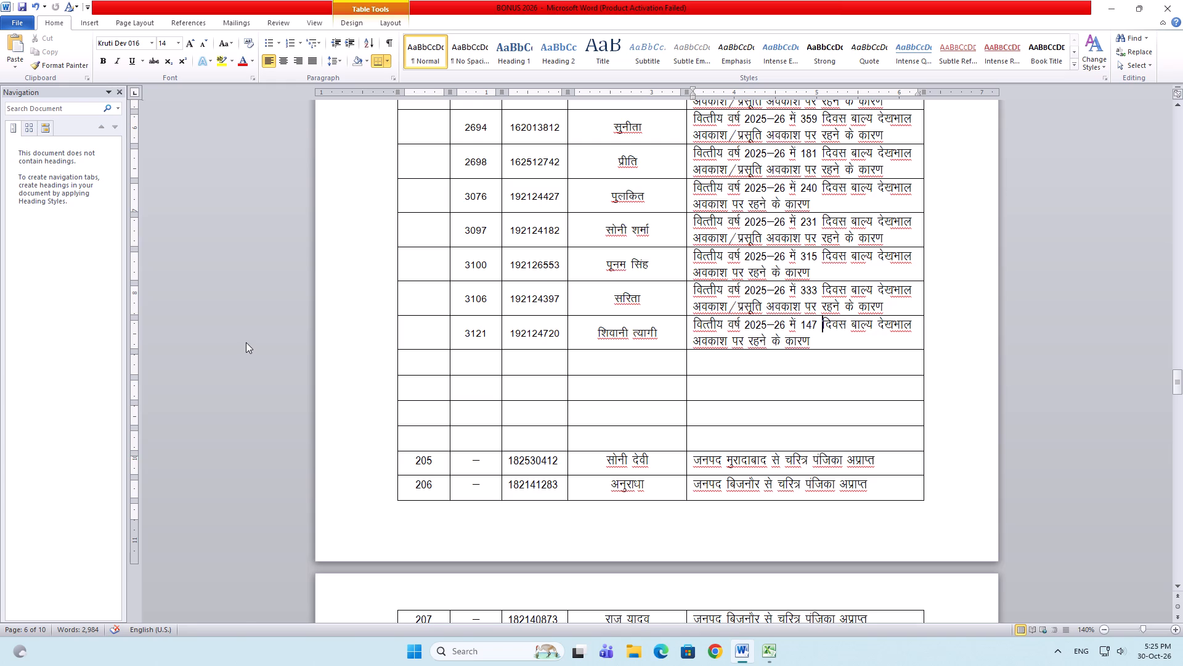
Clear the contents of old entries 205 and 206 in the Word table, keeping the empty rows, and save the document.
{"action": "scroll", "coordinate": [479, 405], "scroll_direction": "down", "scroll_amount": 6}
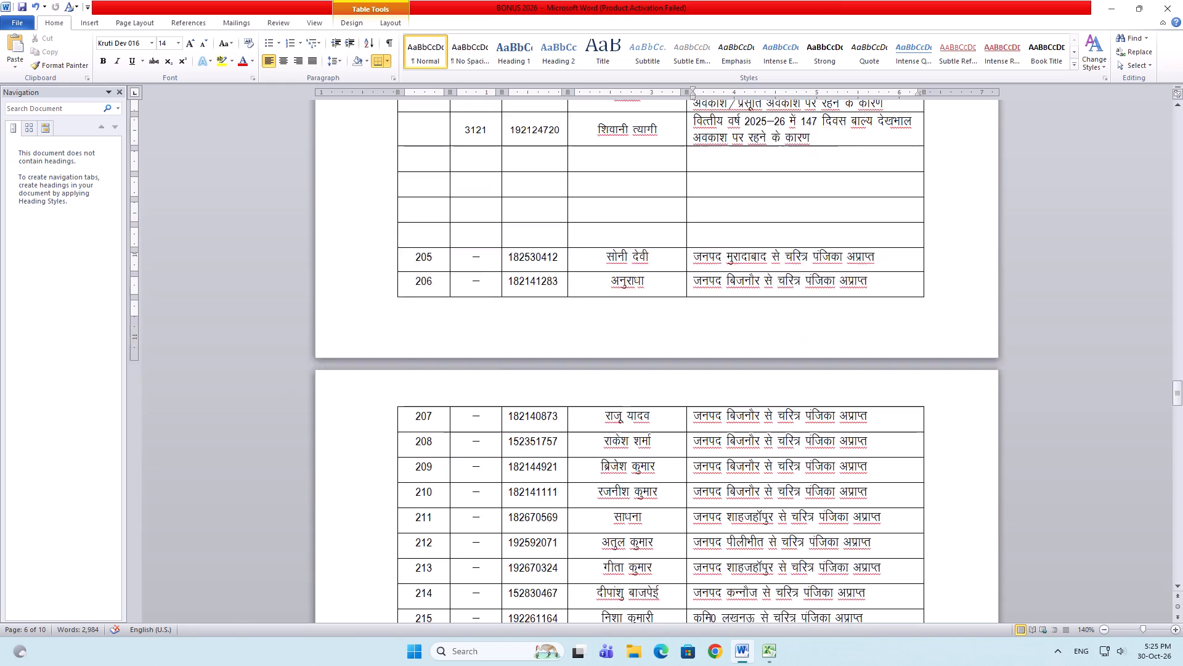
{"action": "scroll", "coordinate": [497, 372], "scroll_direction": "down", "scroll_amount": 14}
{"action": "scroll", "coordinate": [498, 372], "scroll_direction": "up", "scroll_amount": 6}
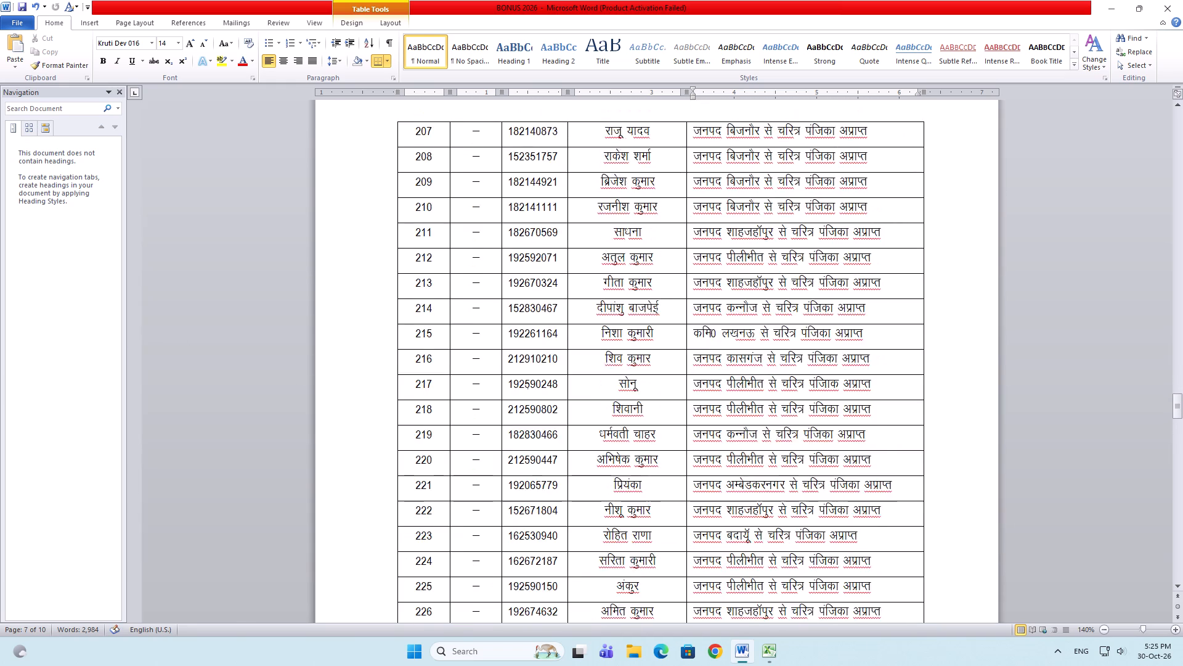
{"action": "scroll", "coordinate": [498, 372], "scroll_direction": "up", "scroll_amount": 8}
{"action": "left_click_drag", "start_coordinate": [428, 219], "coordinate": [704, 246]}
{"action": "key", "text": "Delete"}
{"action": "key", "text": "ctrl+s"}
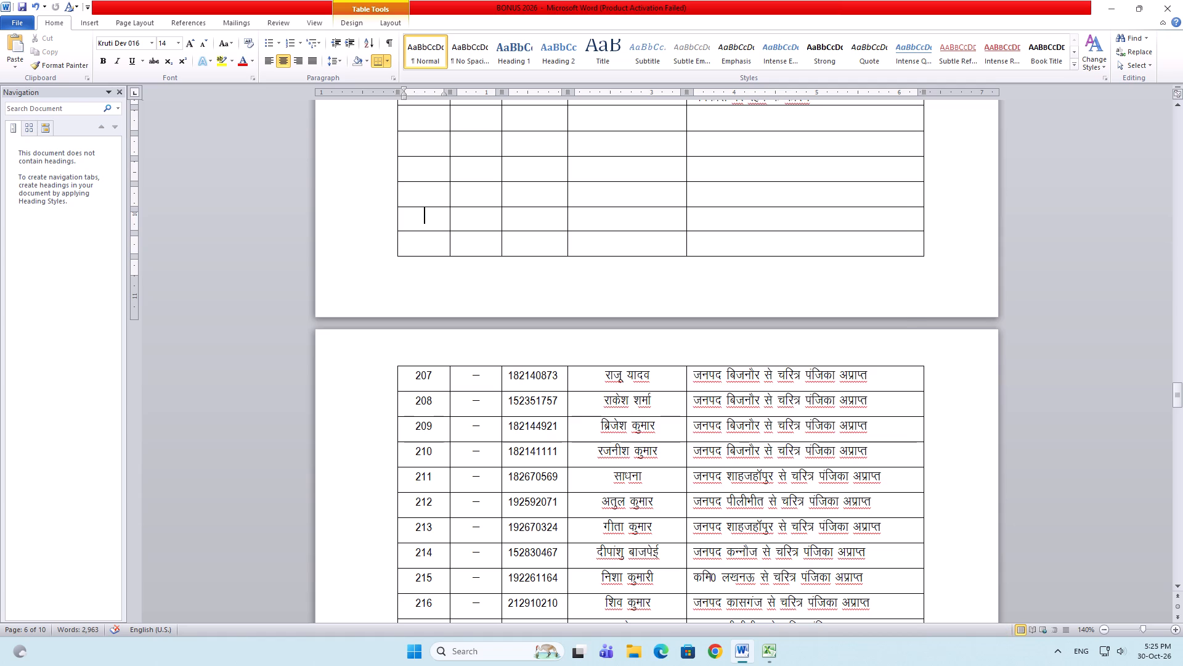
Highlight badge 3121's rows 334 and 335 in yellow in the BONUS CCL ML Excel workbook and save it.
{"action": "key", "text": "alt+Tab"}
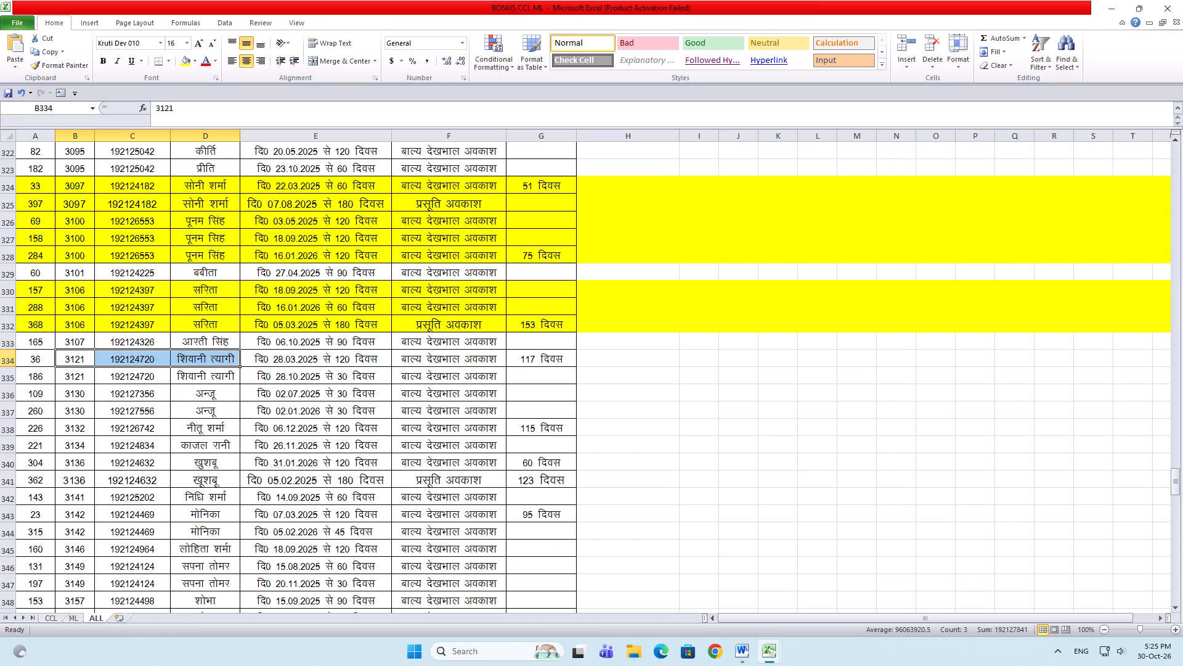
{"action": "left_click_drag", "start_coordinate": [0, 360], "coordinate": [3, 374]}
{"action": "left_click", "coordinate": [183, 58]}
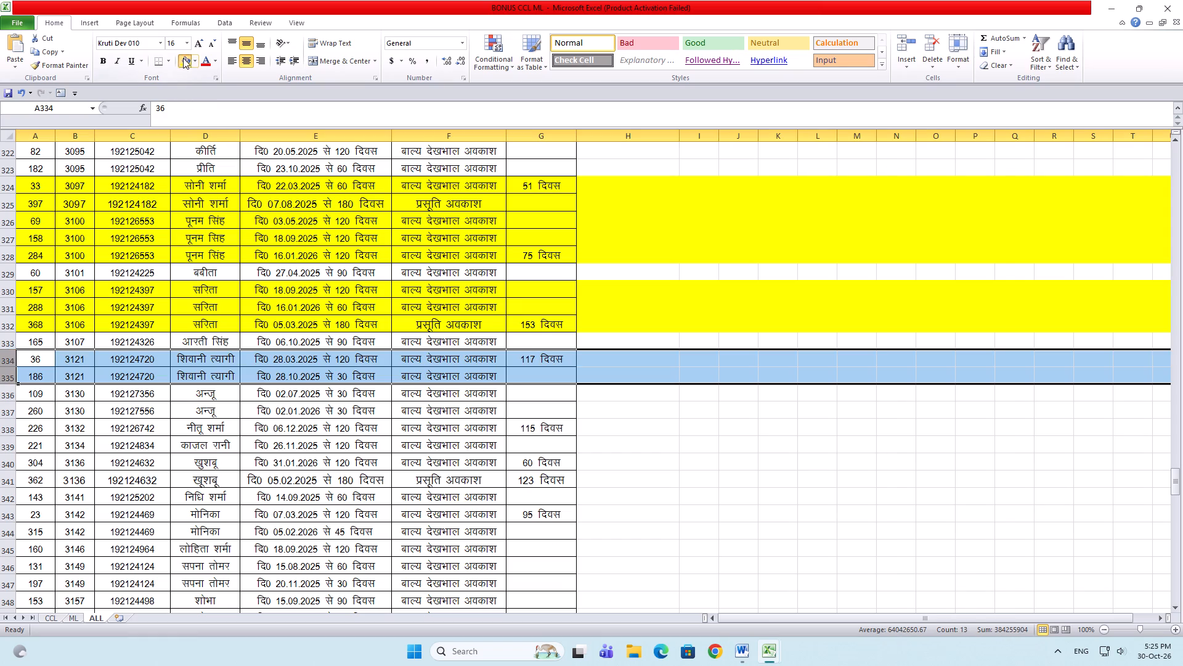
{"action": "left_click", "coordinate": [181, 362]}
{"action": "key", "text": "ctrl+s"}
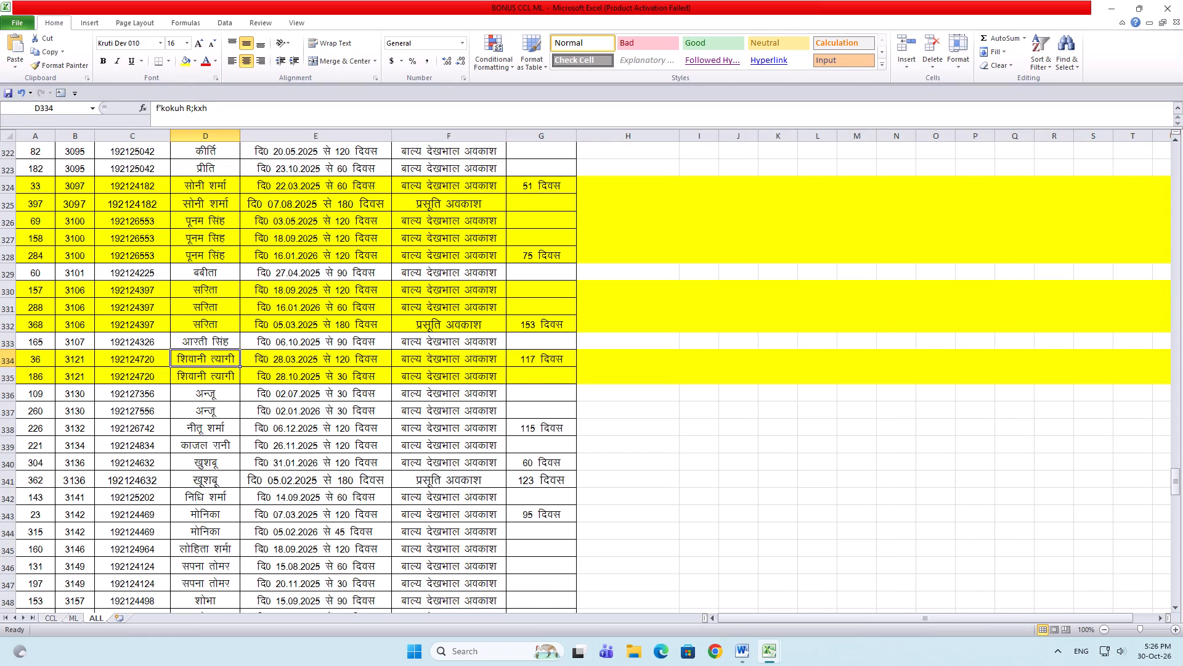
{"action": "scroll", "coordinate": [195, 391], "scroll_direction": "down", "scroll_amount": 1}
{"action": "left_click_drag", "start_coordinate": [8, 344], "coordinate": [8, 359]}
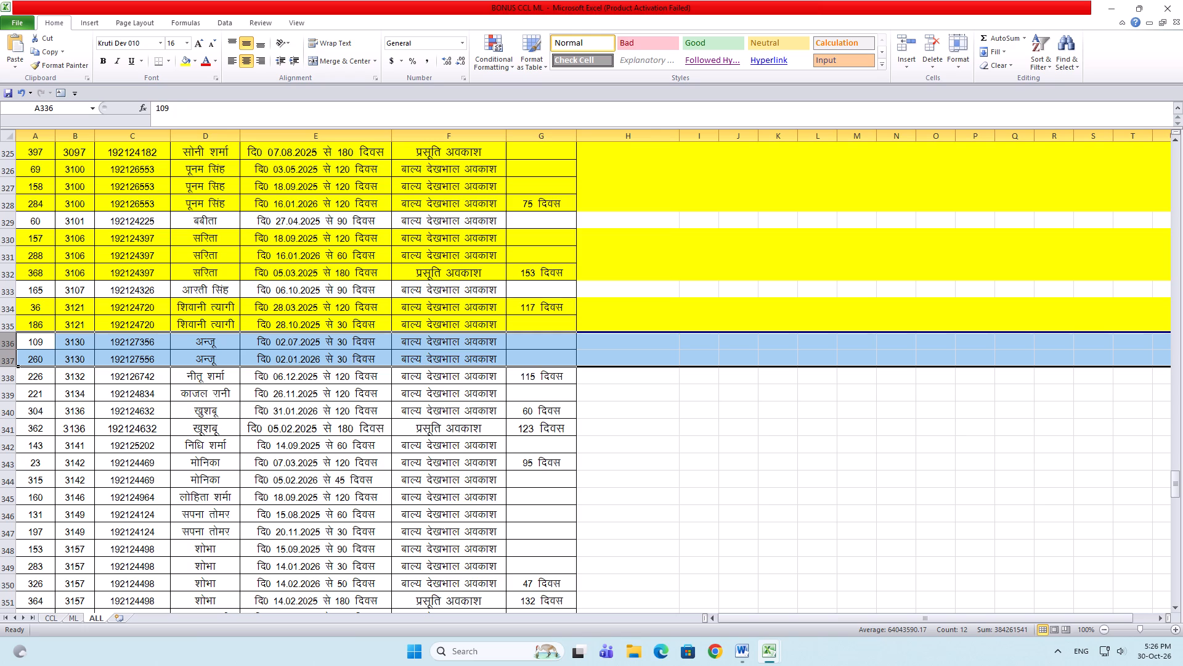
{"action": "left_click", "coordinate": [4, 375]}
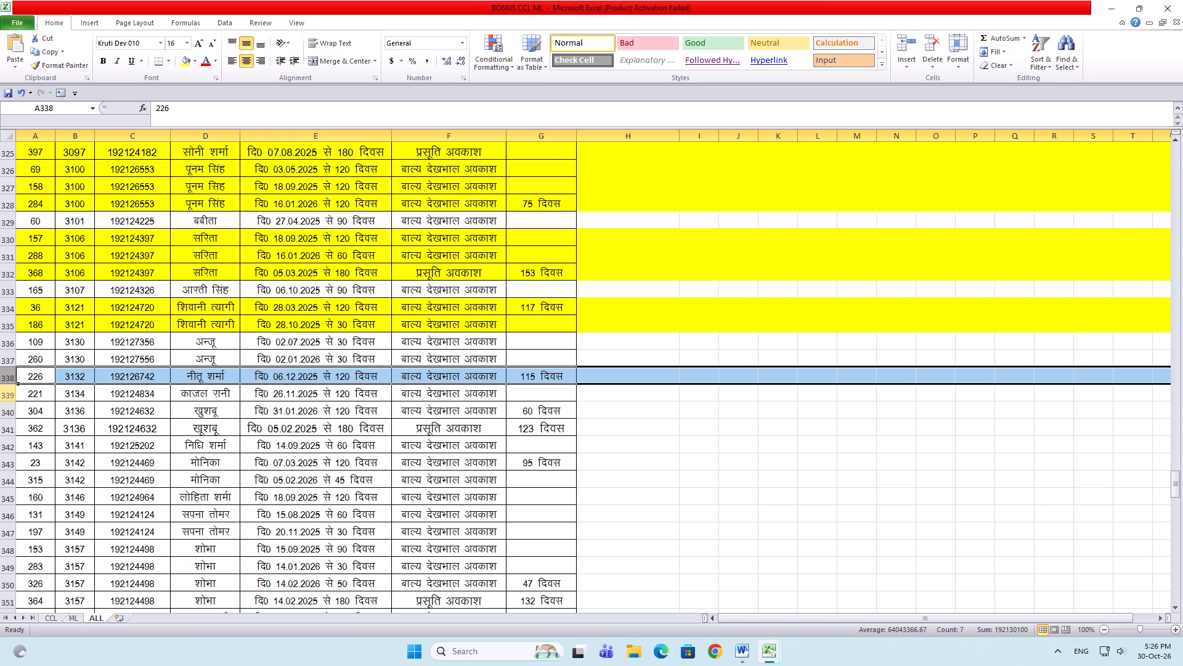
{"action": "left_click", "coordinate": [2, 396]}
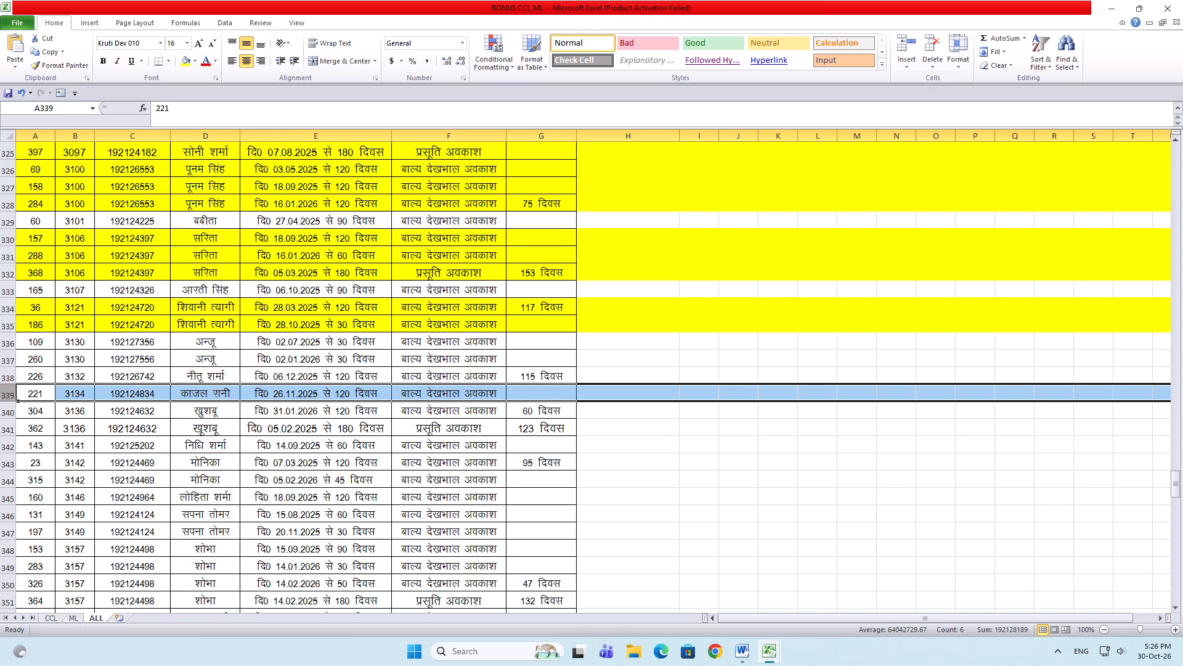
{"action": "left_click_drag", "start_coordinate": [7, 412], "coordinate": [7, 414]}
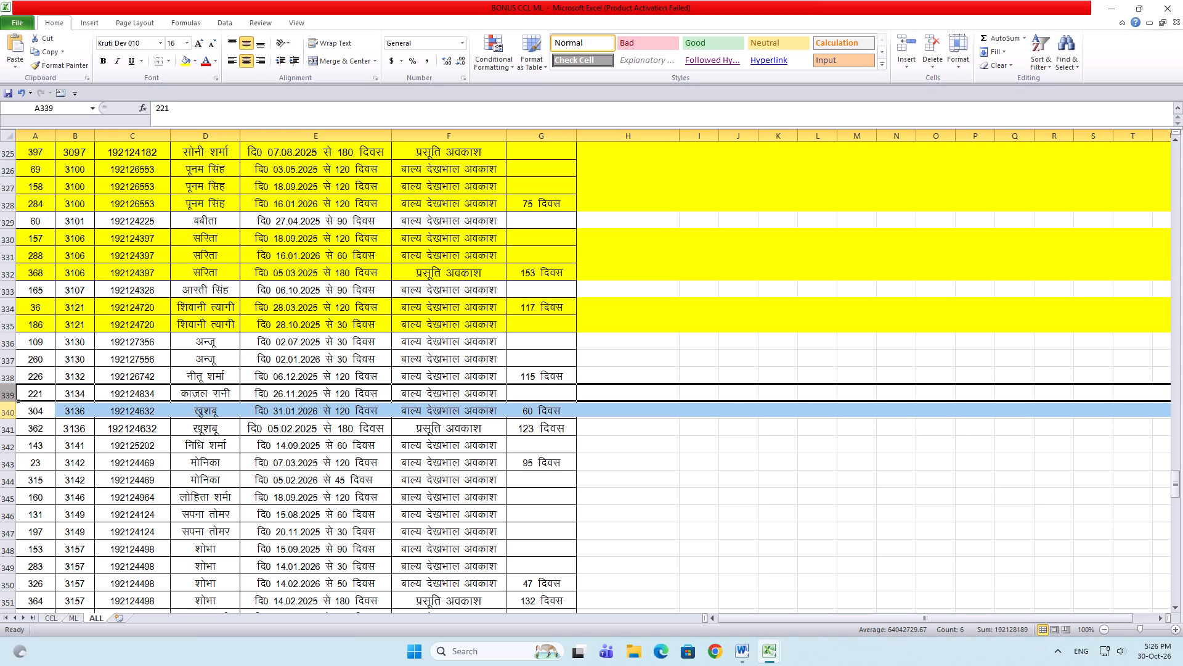
{"action": "left_click_drag", "start_coordinate": [7, 414], "coordinate": [9, 421]}
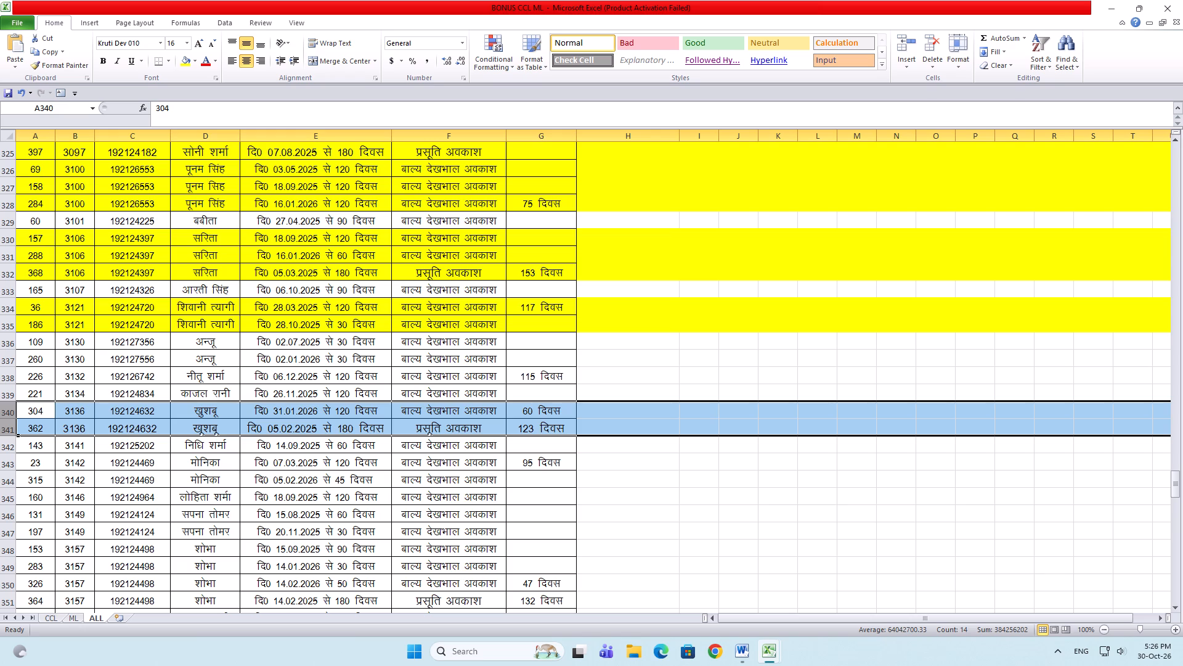
{"action": "left_click_drag", "start_coordinate": [78, 409], "coordinate": [205, 410]}
{"action": "key", "text": "ctrl+c"}
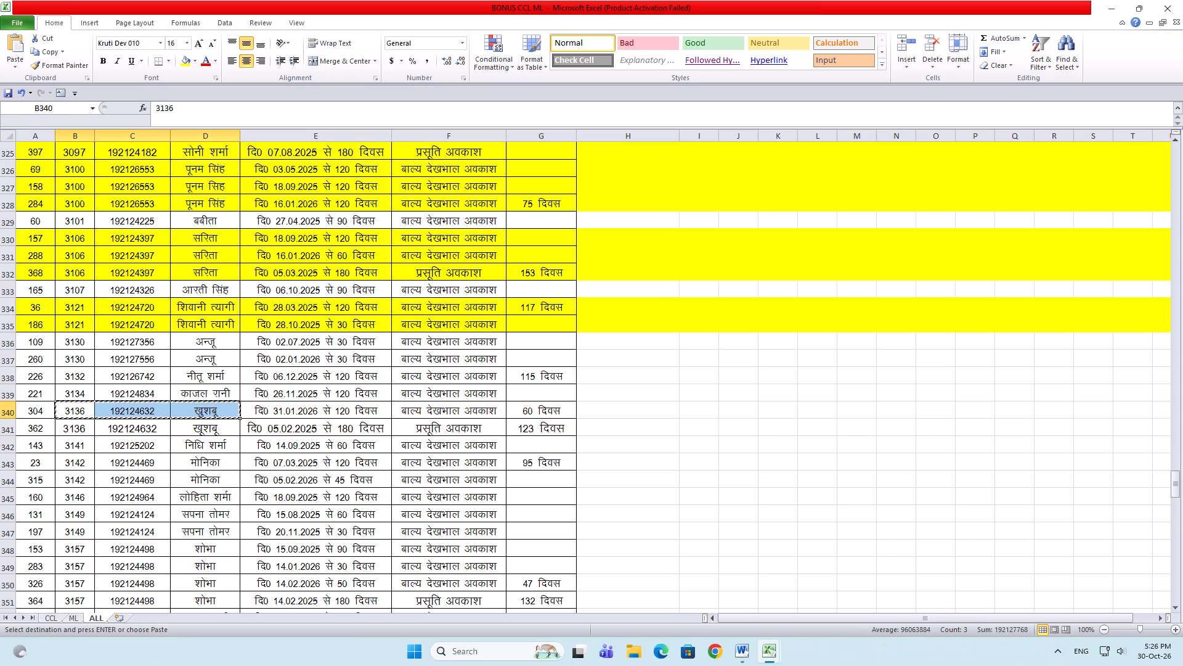
{"action": "key", "text": "alt+Tab"}
{"action": "scroll", "coordinate": [426, 265], "scroll_direction": "up", "scroll_amount": 5}
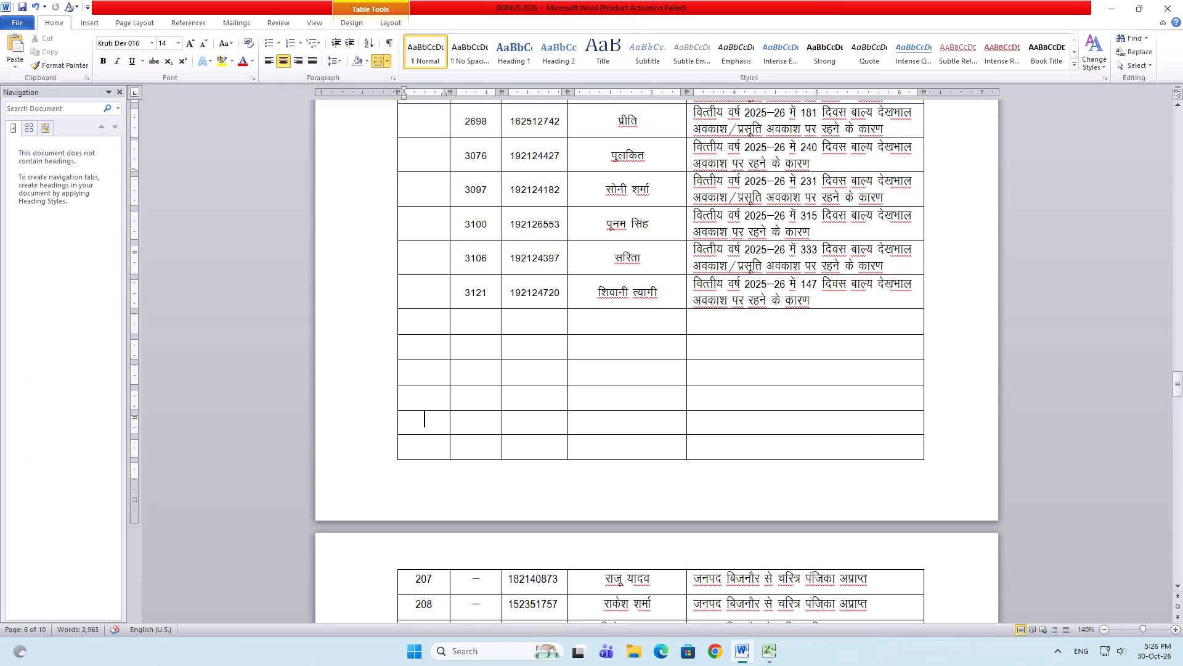
{"action": "left_click_drag", "start_coordinate": [462, 326], "coordinate": [571, 324]}
{"action": "key", "text": "ctrl+v"}
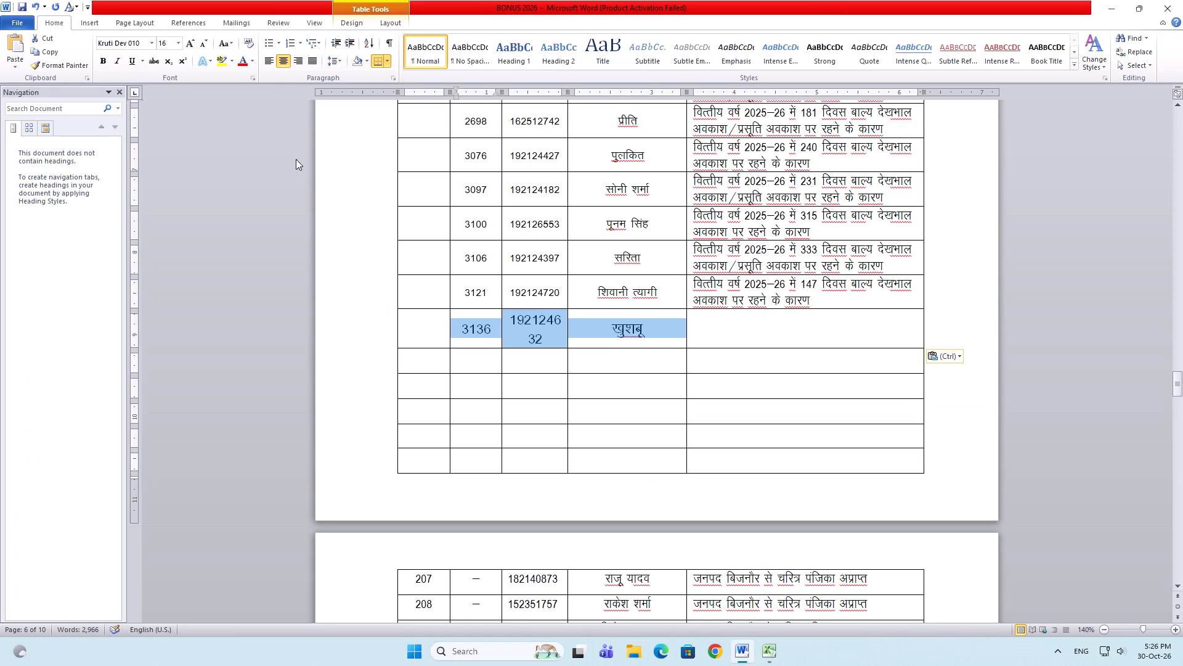
{"action": "double_click", "coordinate": [205, 43]}
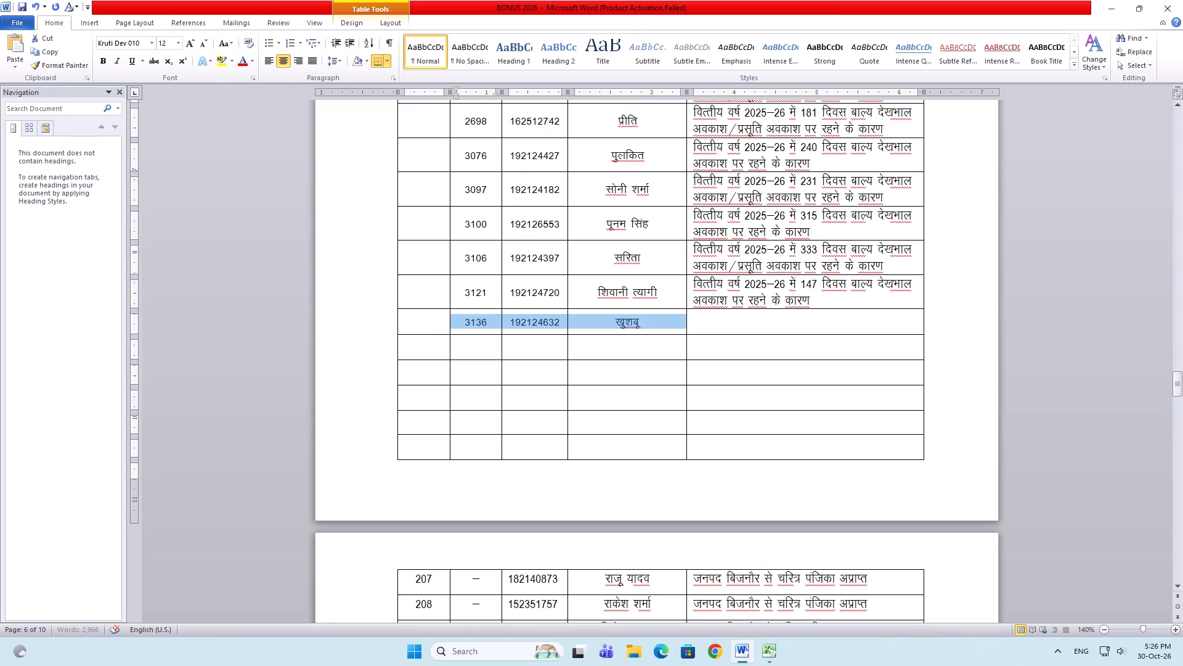
{"action": "left_click", "coordinate": [712, 332]}
{"action": "left_click_drag", "start_coordinate": [889, 267], "coordinate": [702, 253]}
{"action": "key", "text": "ctrl+c"}
{"action": "left_click", "coordinate": [715, 316]}
{"action": "key", "text": "ctrl+v"}
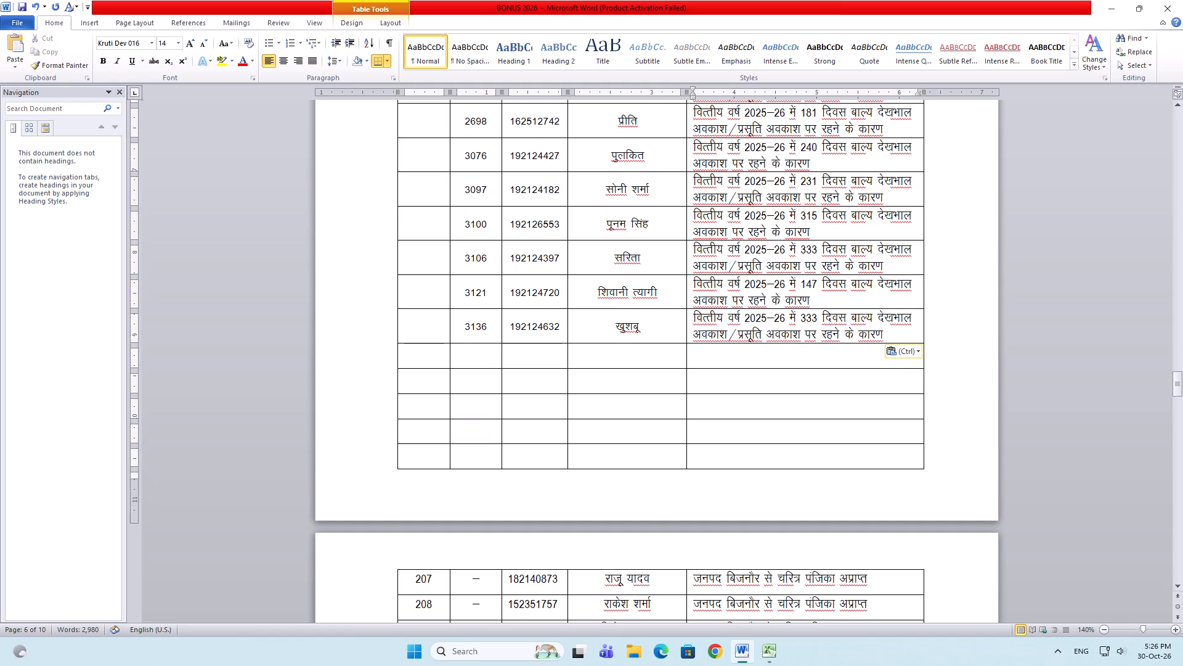
{"action": "left_click_drag", "start_coordinate": [800, 318], "coordinate": [813, 319]}
{"action": "left_click_drag", "start_coordinate": [813, 319], "coordinate": [815, 319]}
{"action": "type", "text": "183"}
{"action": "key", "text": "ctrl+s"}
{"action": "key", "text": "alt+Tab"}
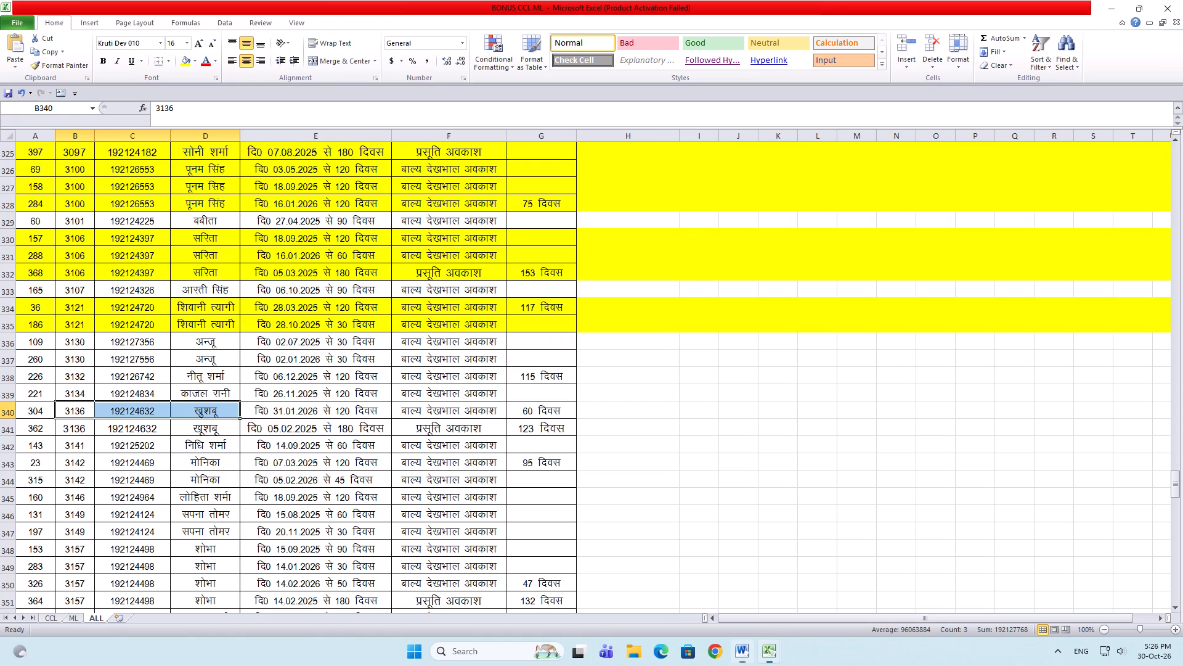
{"action": "left_click_drag", "start_coordinate": [1, 411], "coordinate": [0, 425]}
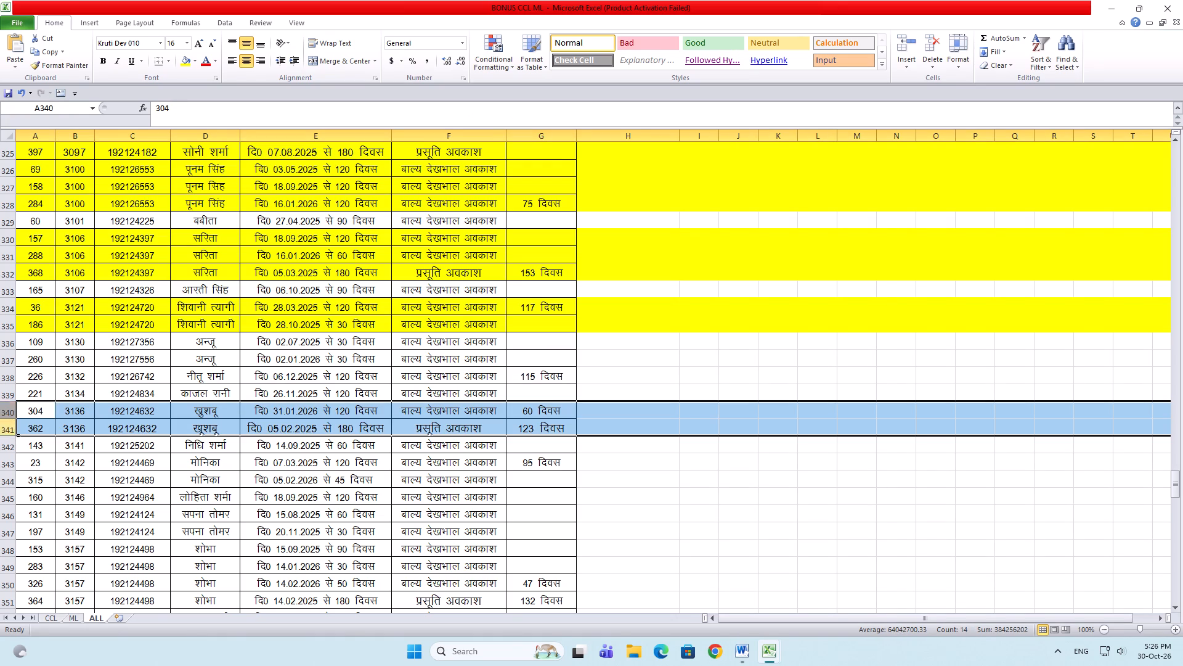
{"action": "left_click", "coordinate": [183, 59]}
{"action": "left_click", "coordinate": [183, 377]}
{"action": "scroll", "coordinate": [183, 377], "scroll_direction": "down", "scroll_amount": 1}
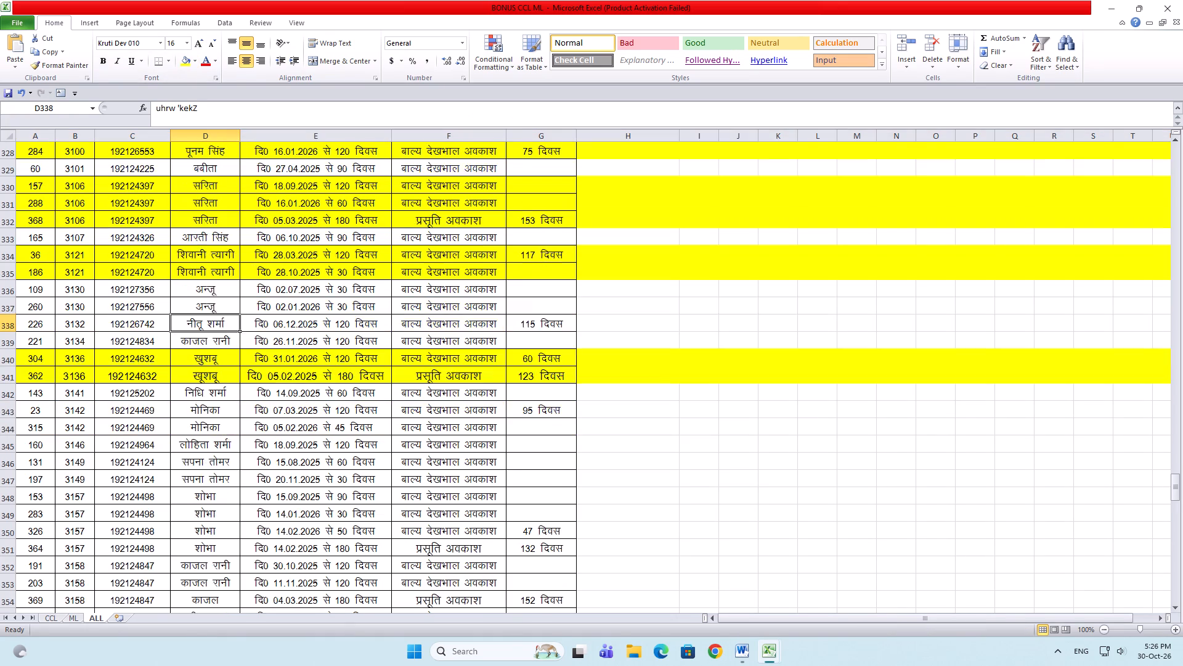
{"action": "scroll", "coordinate": [183, 377], "scroll_direction": "down", "scroll_amount": 1}
{"action": "left_click", "coordinate": [4, 343]}
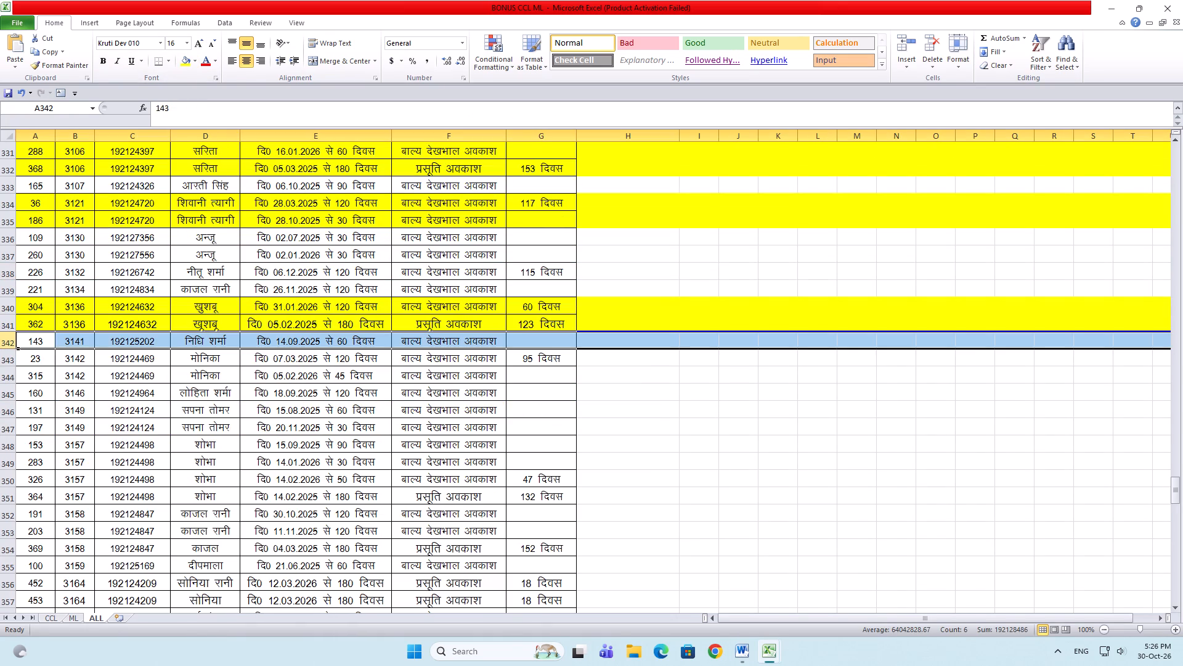
{"action": "left_click_drag", "start_coordinate": [9, 358], "coordinate": [9, 374]}
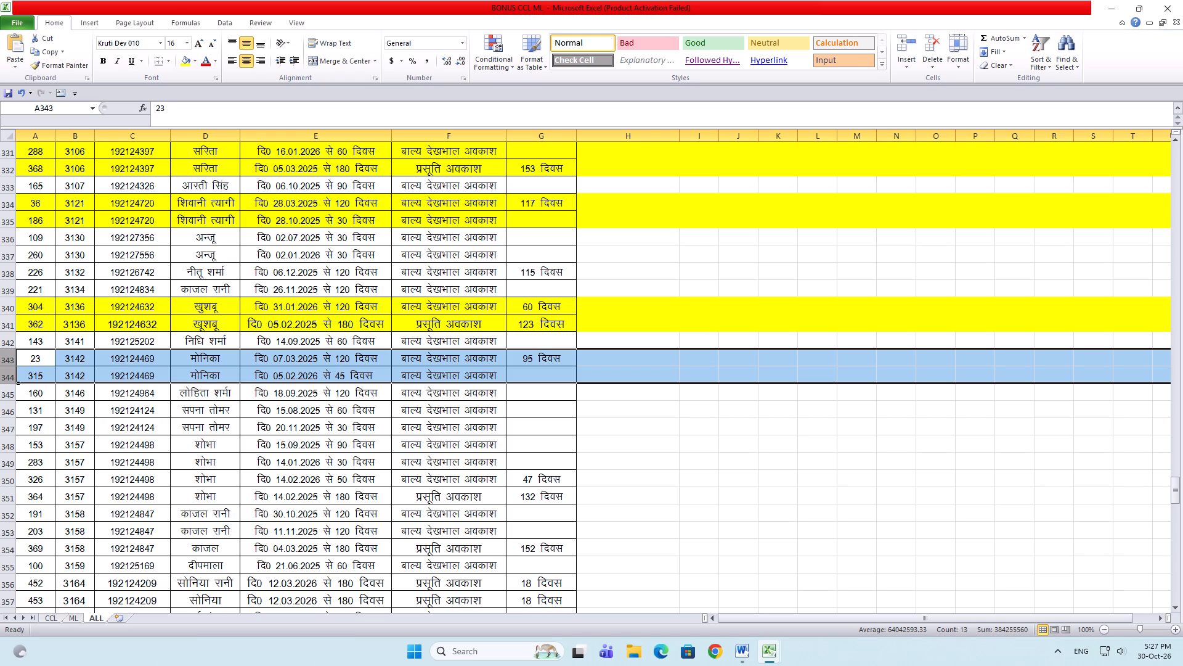
{"action": "left_click_drag", "start_coordinate": [75, 359], "coordinate": [199, 360]}
{"action": "key", "text": "ctrl+c"}
{"action": "key", "text": "alt+Tab"}
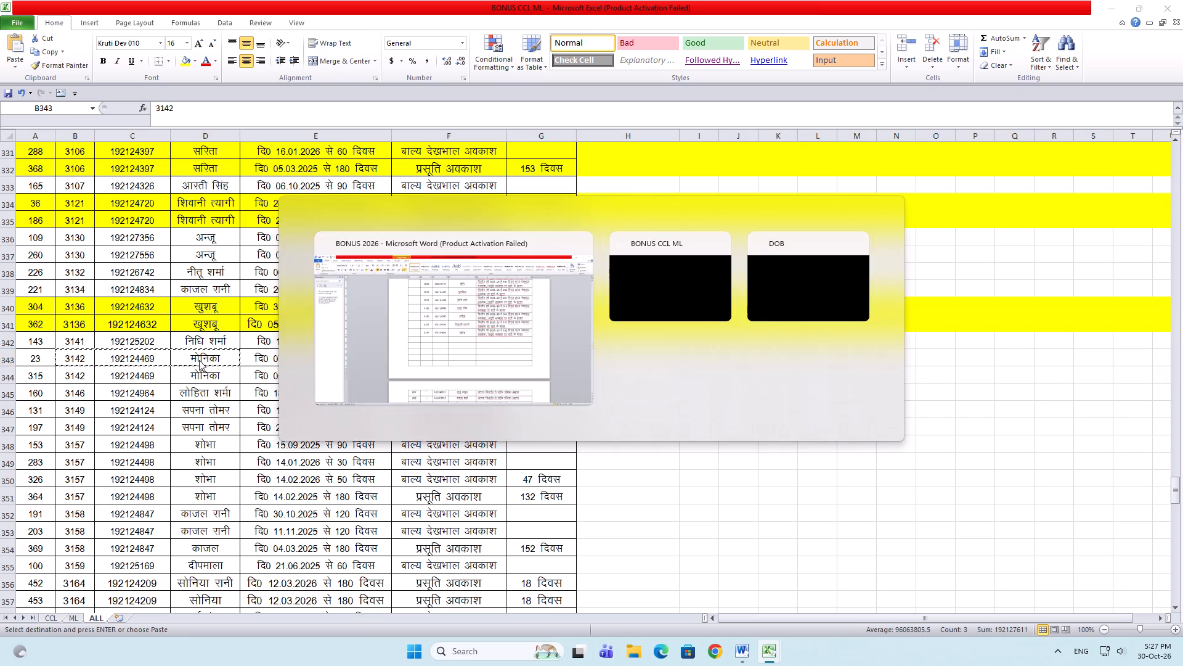
{"action": "left_click_drag", "start_coordinate": [478, 347], "coordinate": [585, 358]}
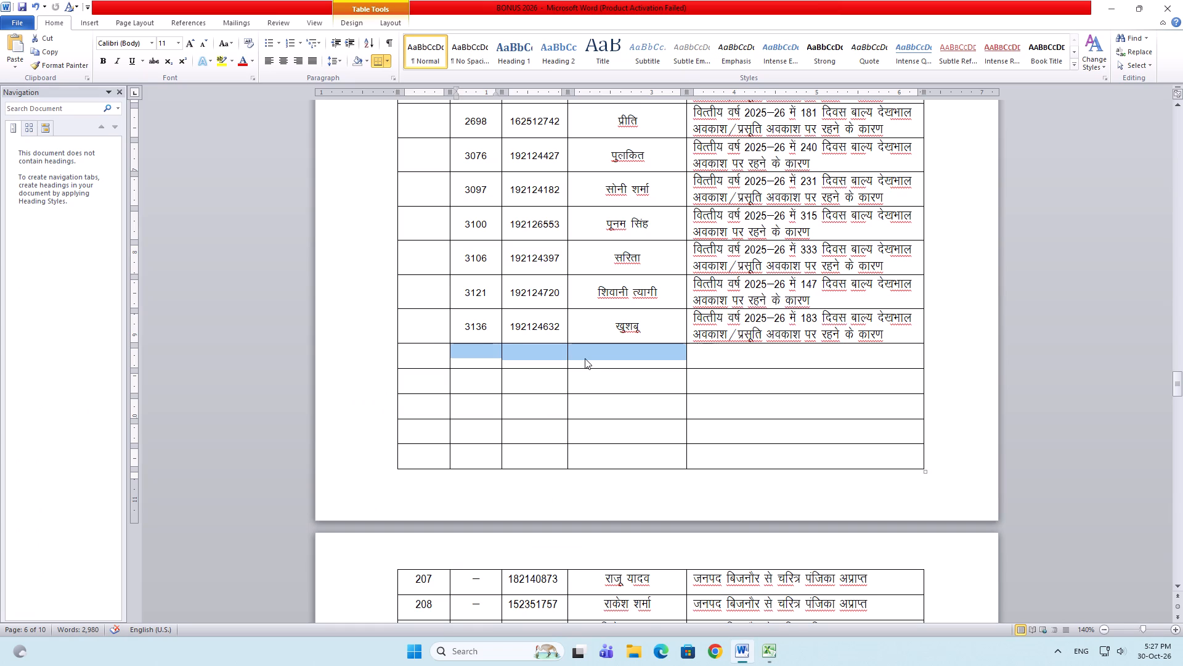
{"action": "key", "text": "ctrl+v"}
{"action": "double_click", "coordinate": [205, 48]}
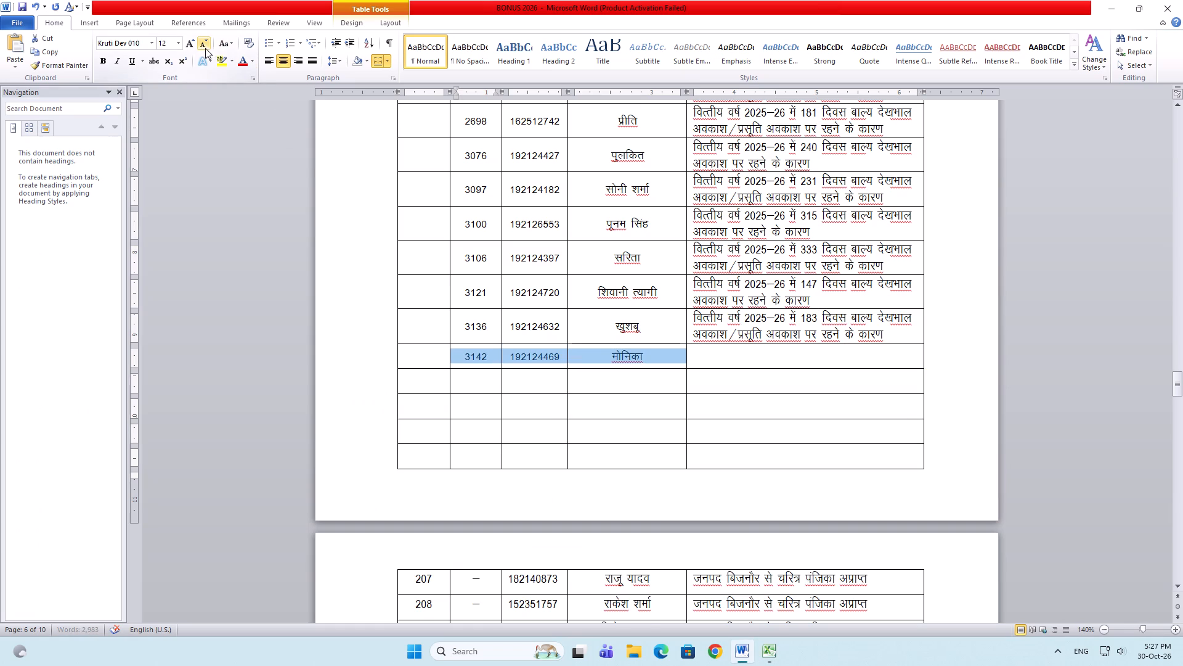
{"action": "left_click_drag", "start_coordinate": [818, 303], "coordinate": [698, 282]}
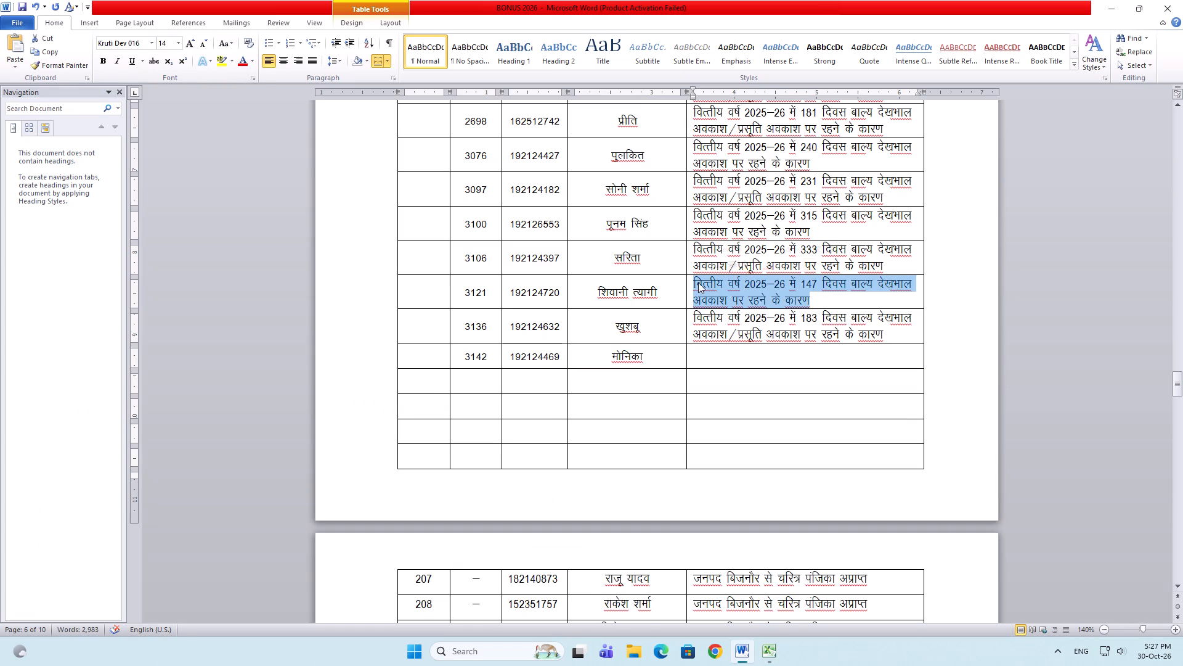
{"action": "key", "text": "ctrl+c"}
{"action": "left_click", "coordinate": [713, 356]}
{"action": "key", "text": "ctrl+v"}
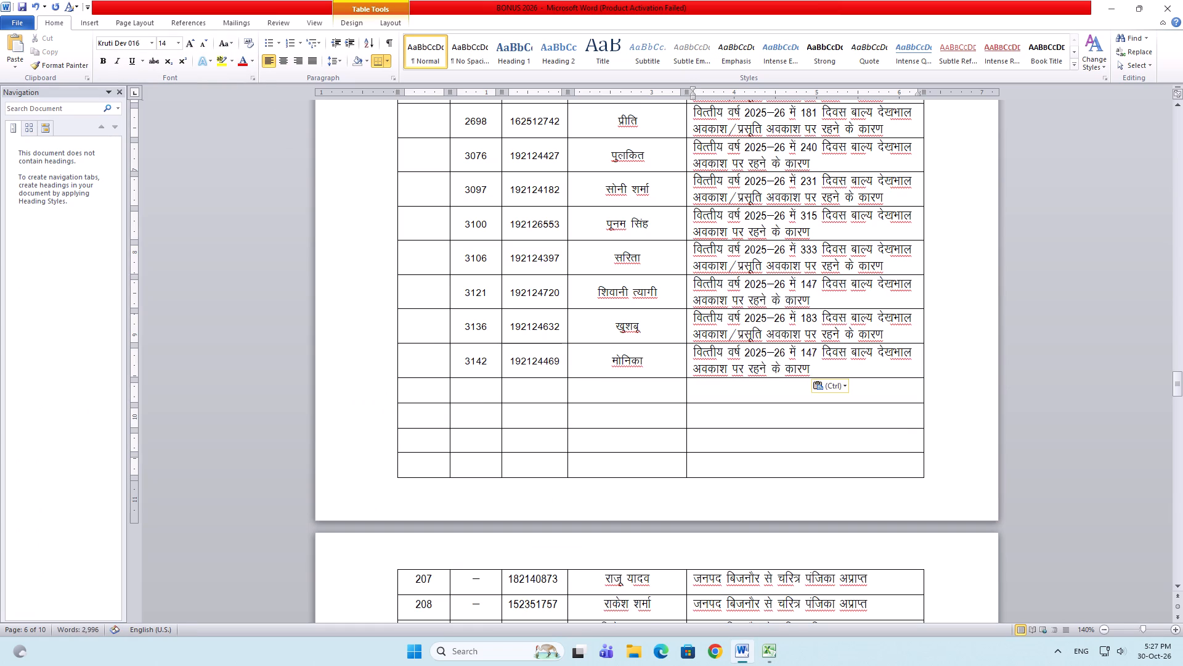
{"action": "left_click", "coordinate": [811, 352]}
{"action": "key", "text": "Delete"}
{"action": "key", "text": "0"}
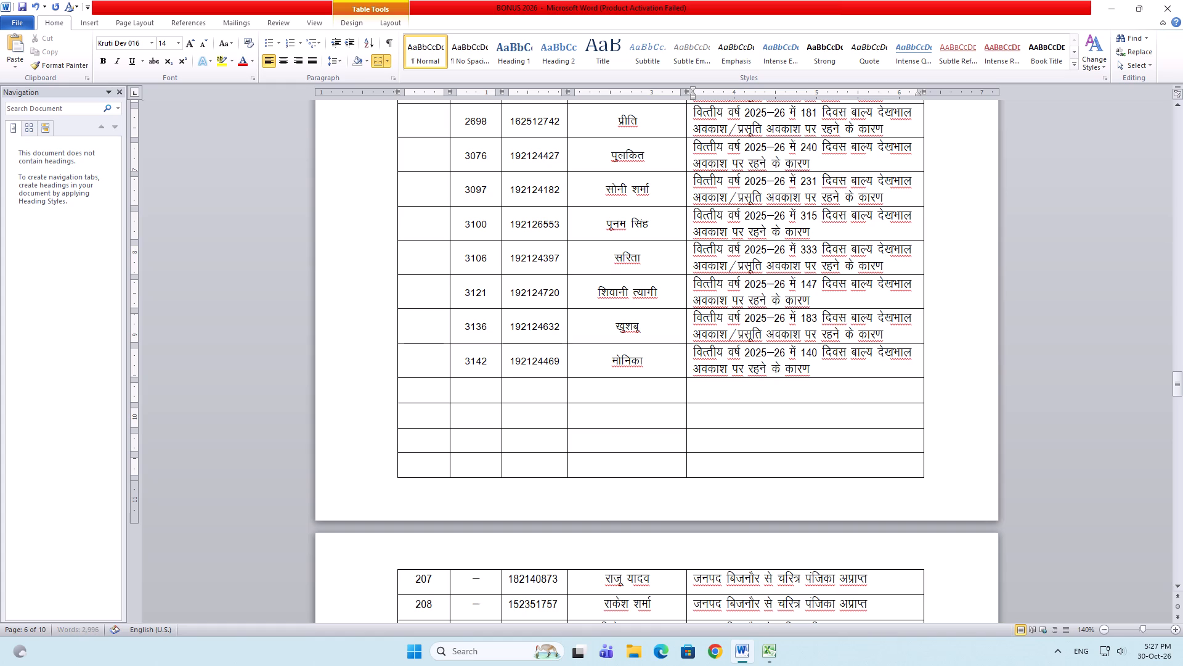
{"action": "key", "text": "ctrl+s"}
{"action": "key", "text": "alt+Tab"}
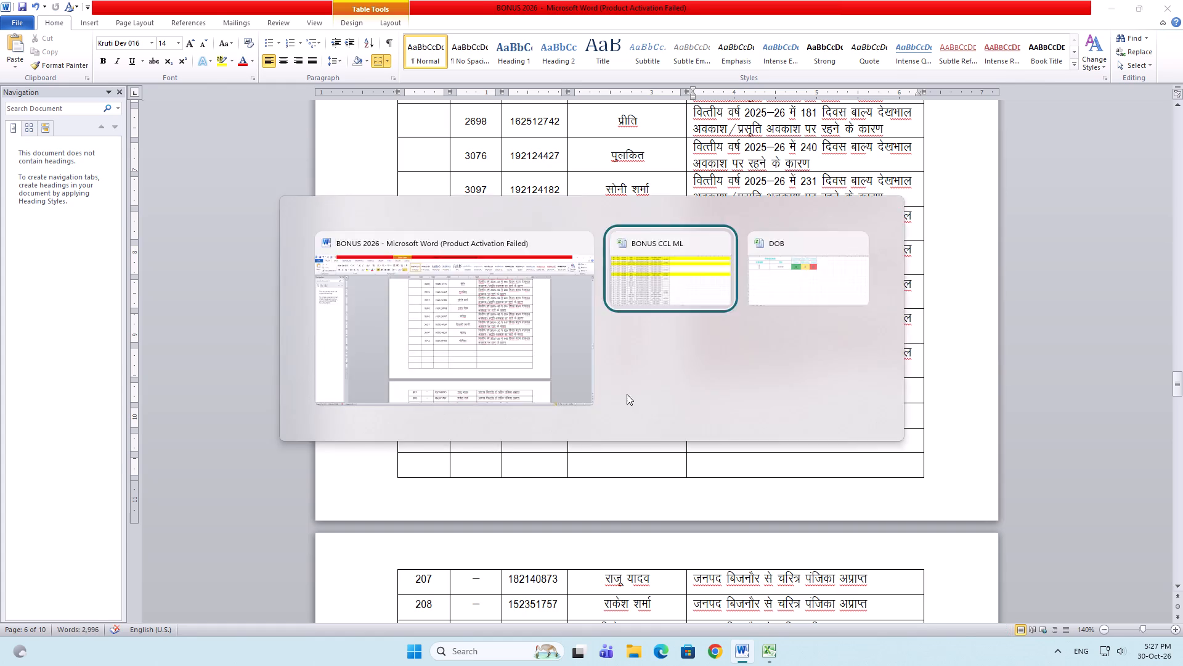
{"action": "left_click_drag", "start_coordinate": [6, 358], "coordinate": [6, 368]}
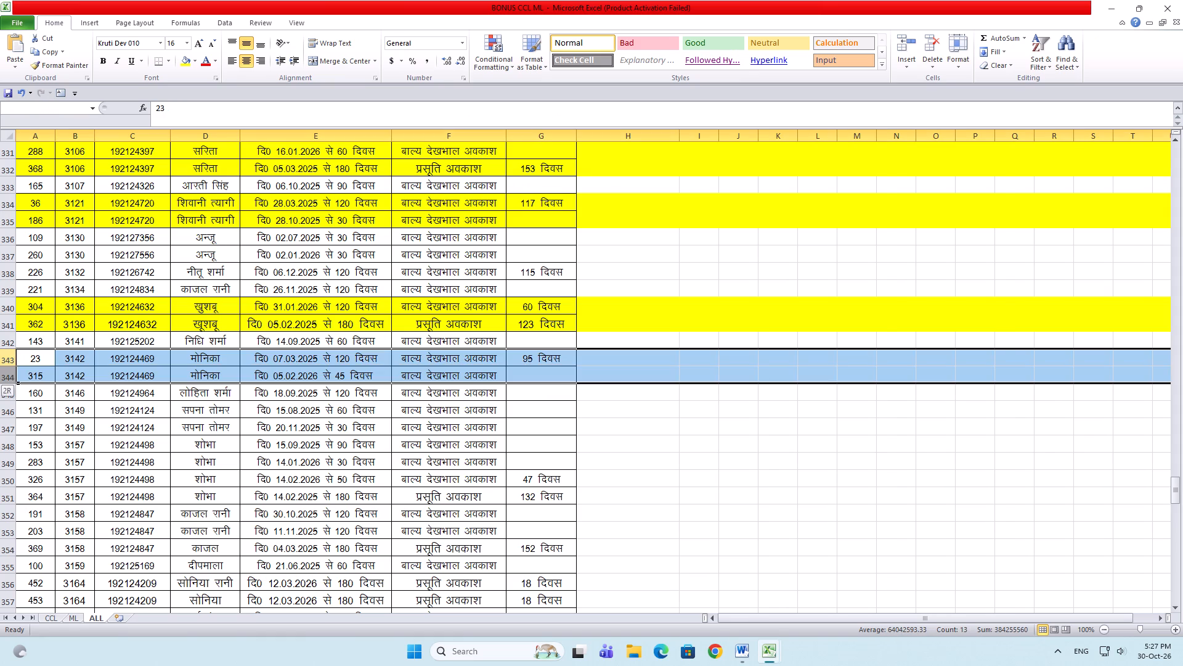
{"action": "left_click_drag", "start_coordinate": [6, 368], "coordinate": [6, 371]}
{"action": "left_click", "coordinate": [182, 59]}
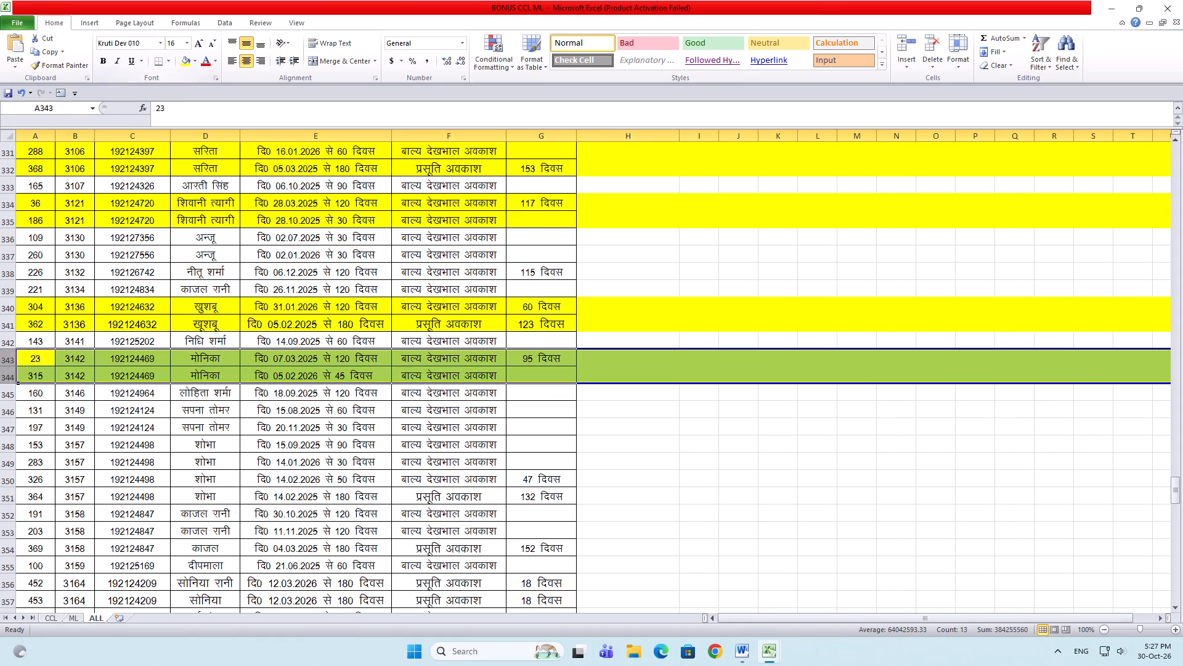
{"action": "left_click", "coordinate": [168, 375]}
{"action": "key", "text": "ctrl+s"}
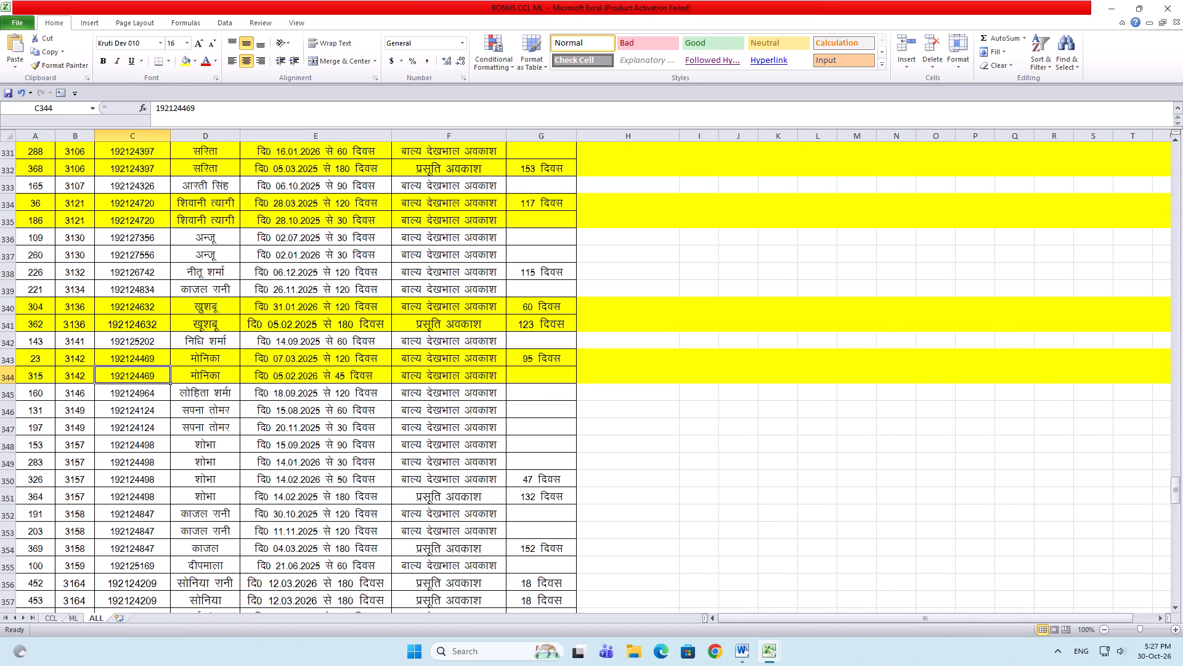
{"action": "left_click", "coordinate": [7, 392]}
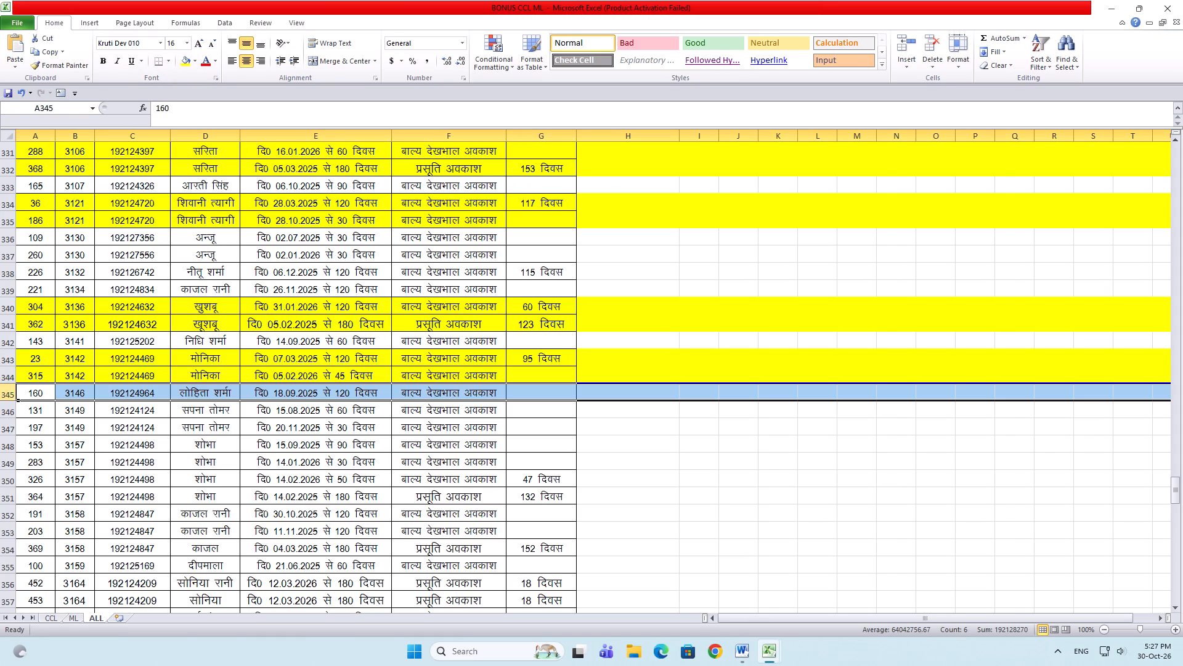
{"action": "left_click_drag", "start_coordinate": [10, 406], "coordinate": [12, 424]}
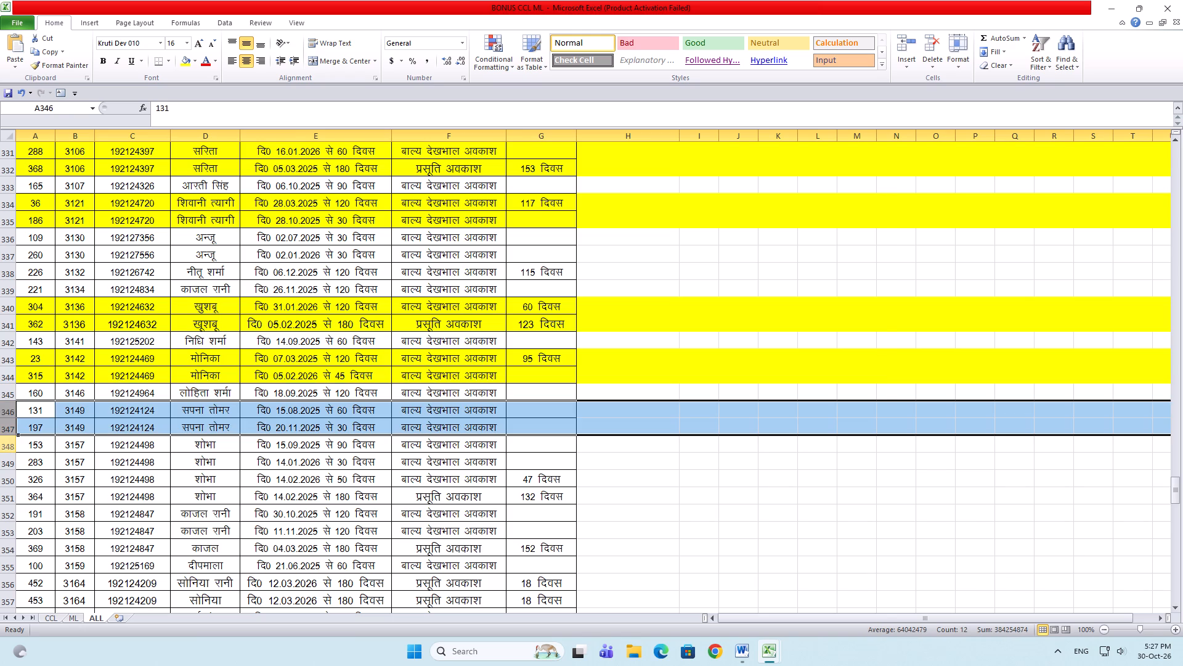
{"action": "left_click_drag", "start_coordinate": [6, 443], "coordinate": [4, 485]}
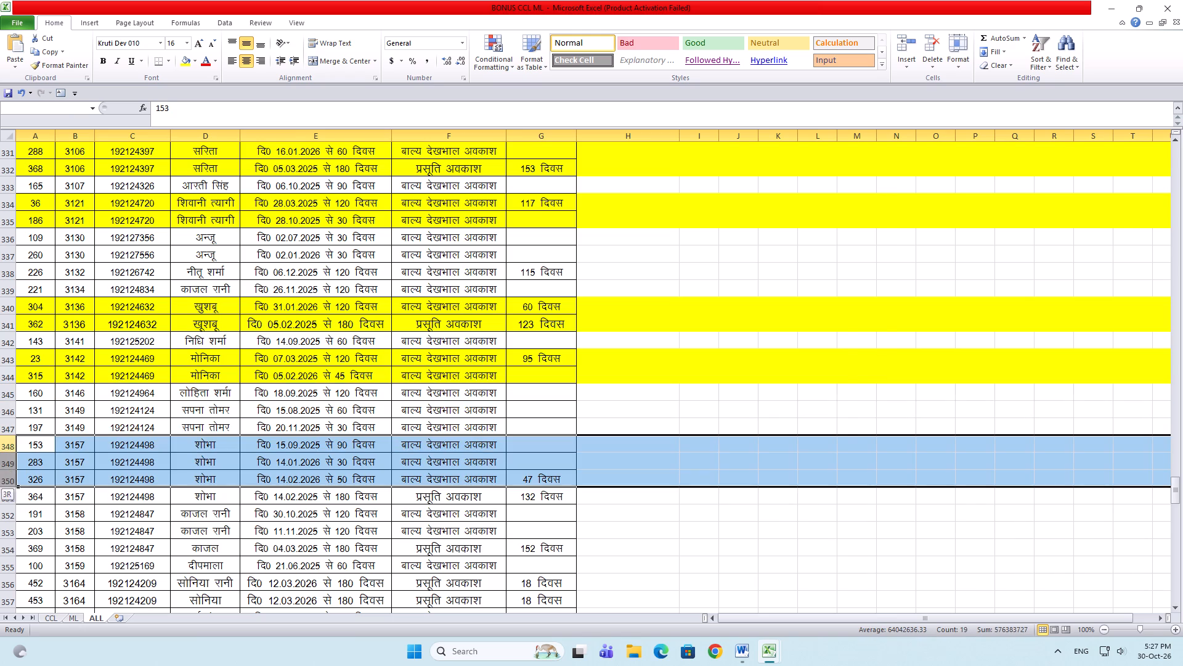
{"action": "left_click_drag", "start_coordinate": [4, 485], "coordinate": [4, 489]}
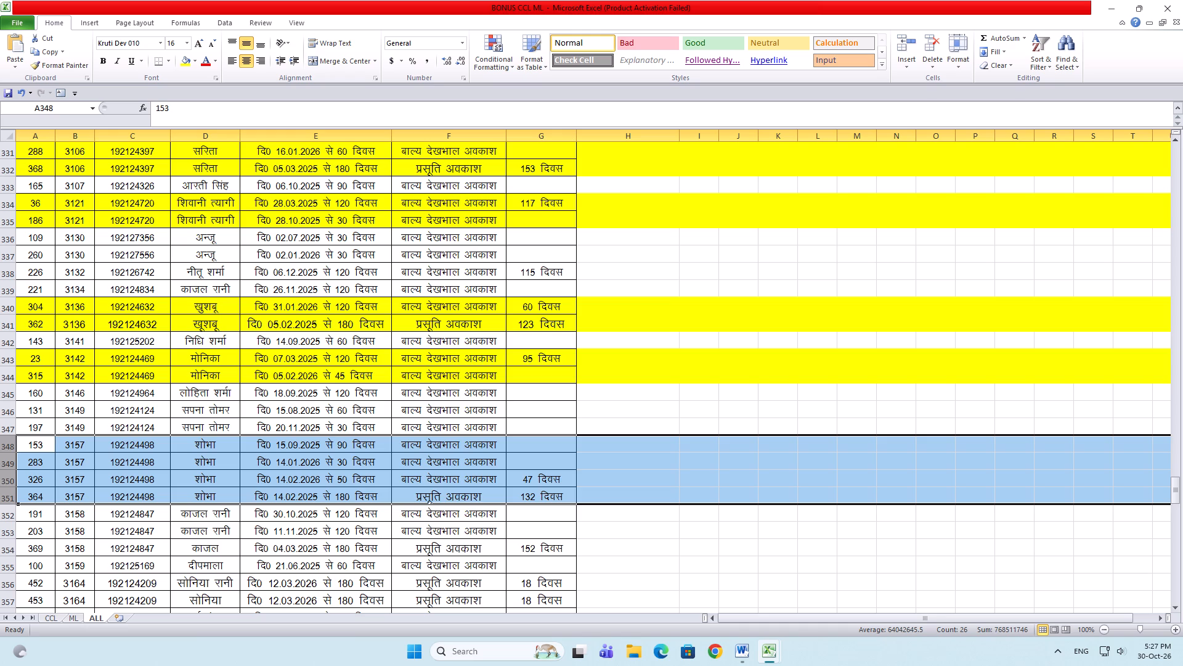
{"action": "left_click_drag", "start_coordinate": [8, 200], "coordinate": [6, 218]}
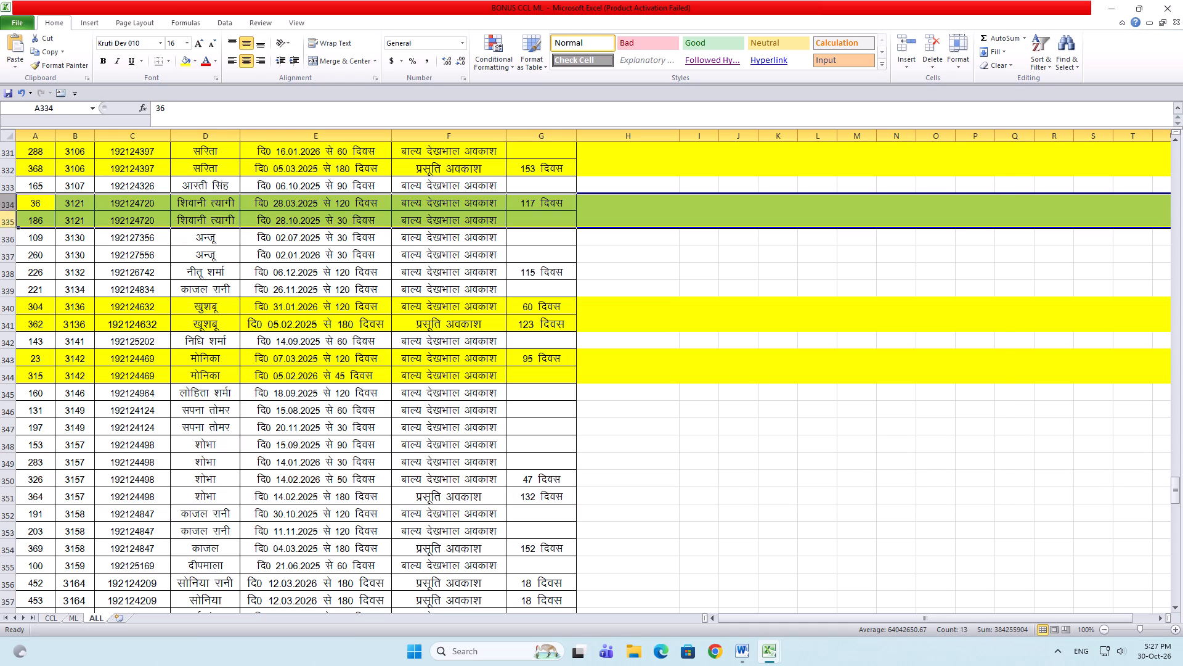
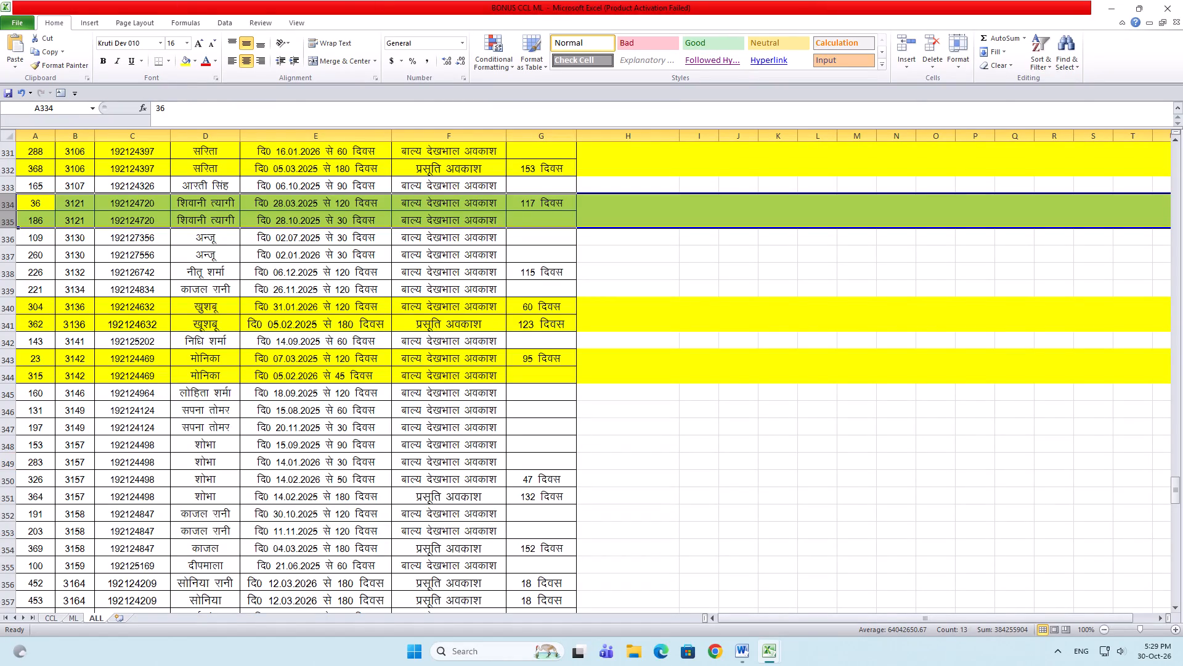
{"action": "left_click_drag", "start_coordinate": [7, 406], "coordinate": [7, 418]}
{"action": "left_click_drag", "start_coordinate": [10, 442], "coordinate": [9, 475]}
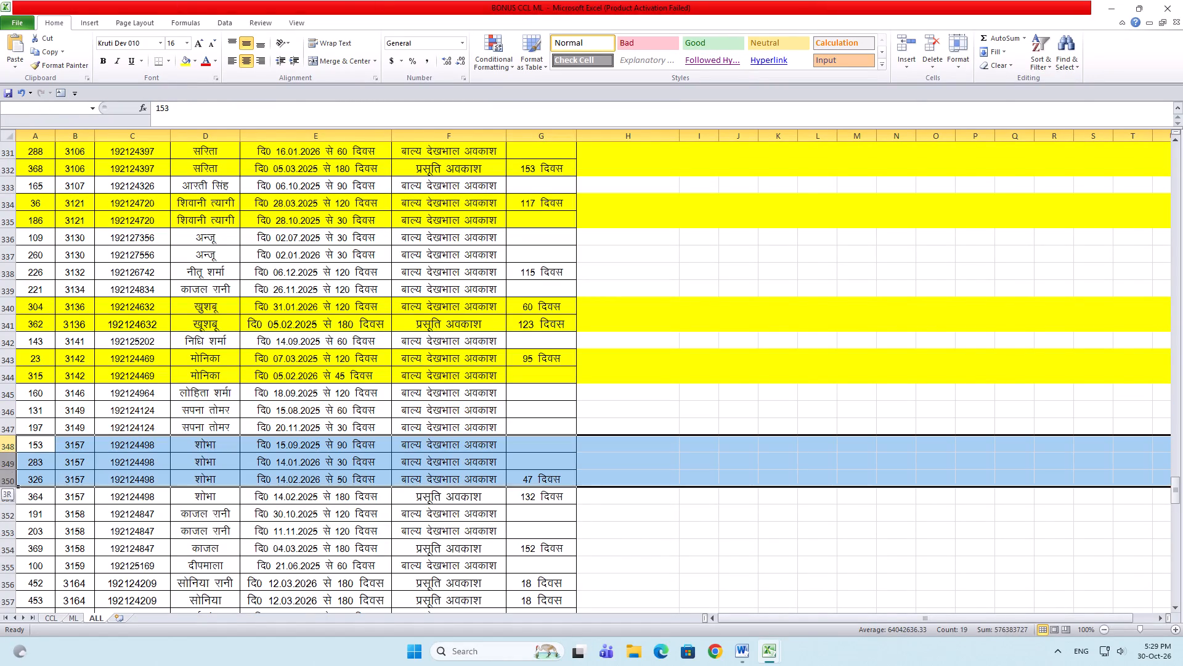
{"action": "left_click_drag", "start_coordinate": [9, 475], "coordinate": [9, 493]}
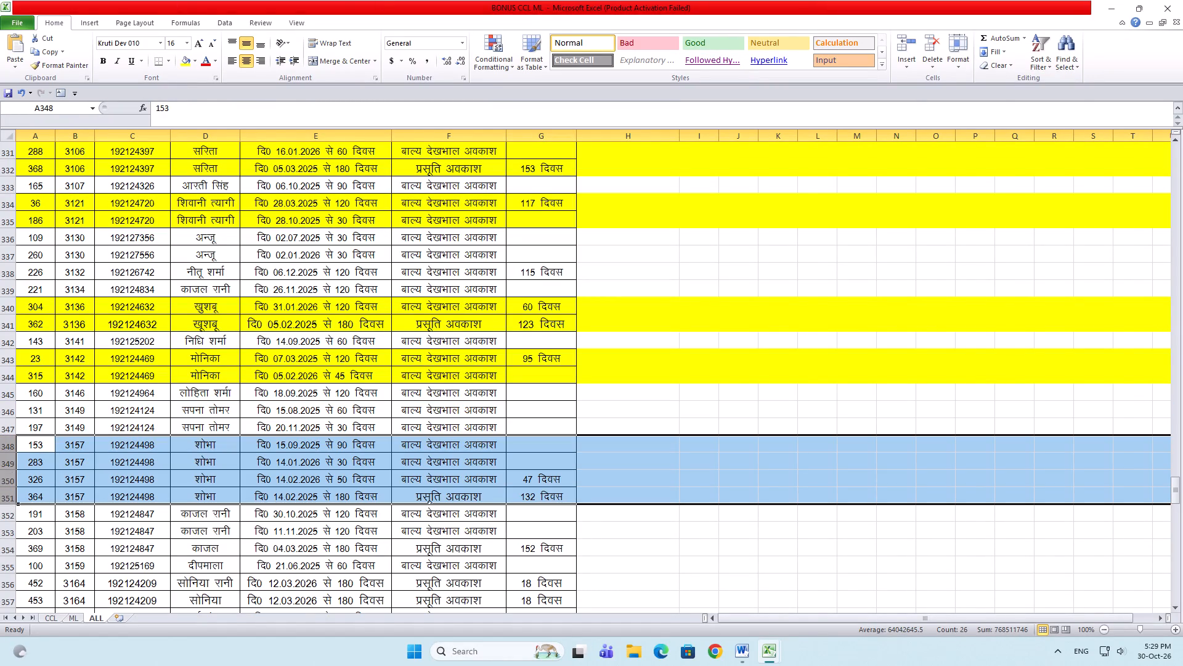
{"action": "left_click_drag", "start_coordinate": [67, 446], "coordinate": [182, 447]}
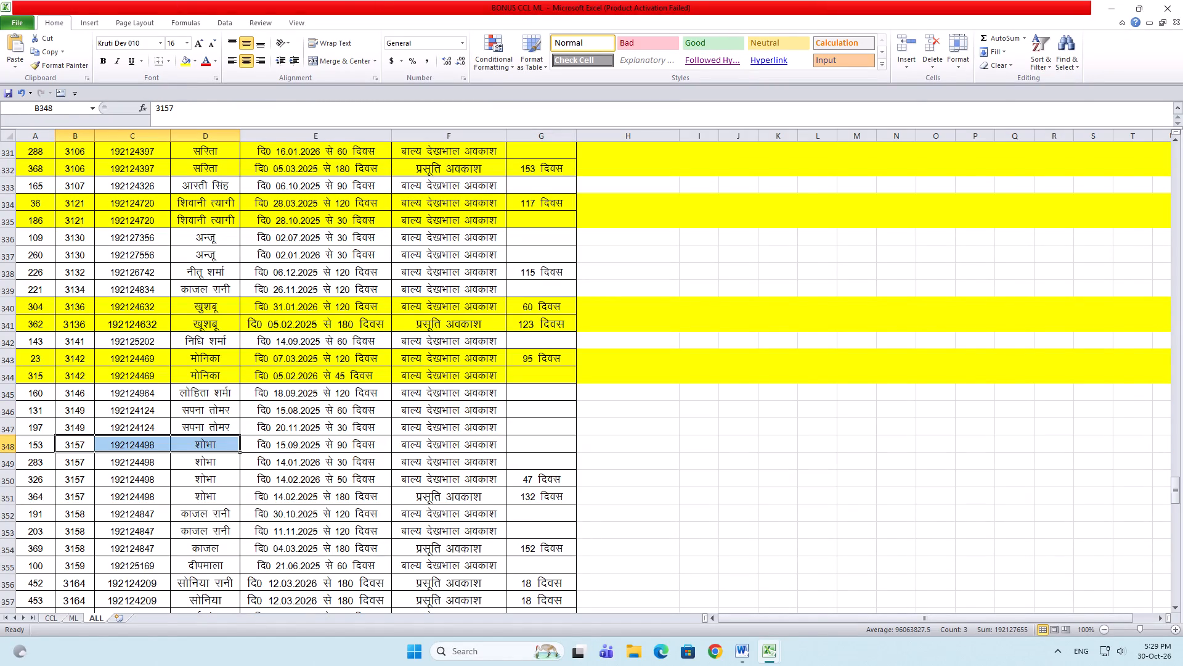
{"action": "key", "text": "ctrl+c"}
{"action": "key", "text": "ctrl+c"}
{"action": "key", "text": "alt+Tab"}
{"action": "key", "text": "alt+Tab"}
{"action": "key", "text": "alt+Tab"}
{"action": "key", "text": "alt+Tab"}
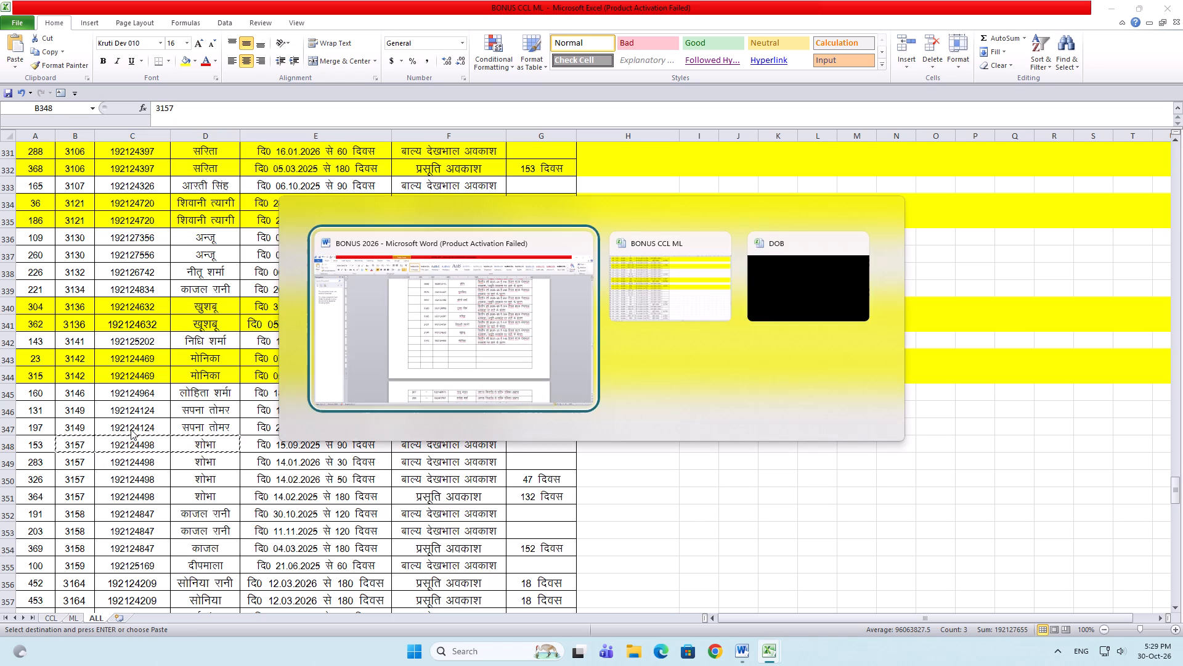
{"action": "key", "text": "alt+Tab"}
{"action": "key", "text": "alt+Tab"}
{"action": "key", "text": "alt+Tab"}
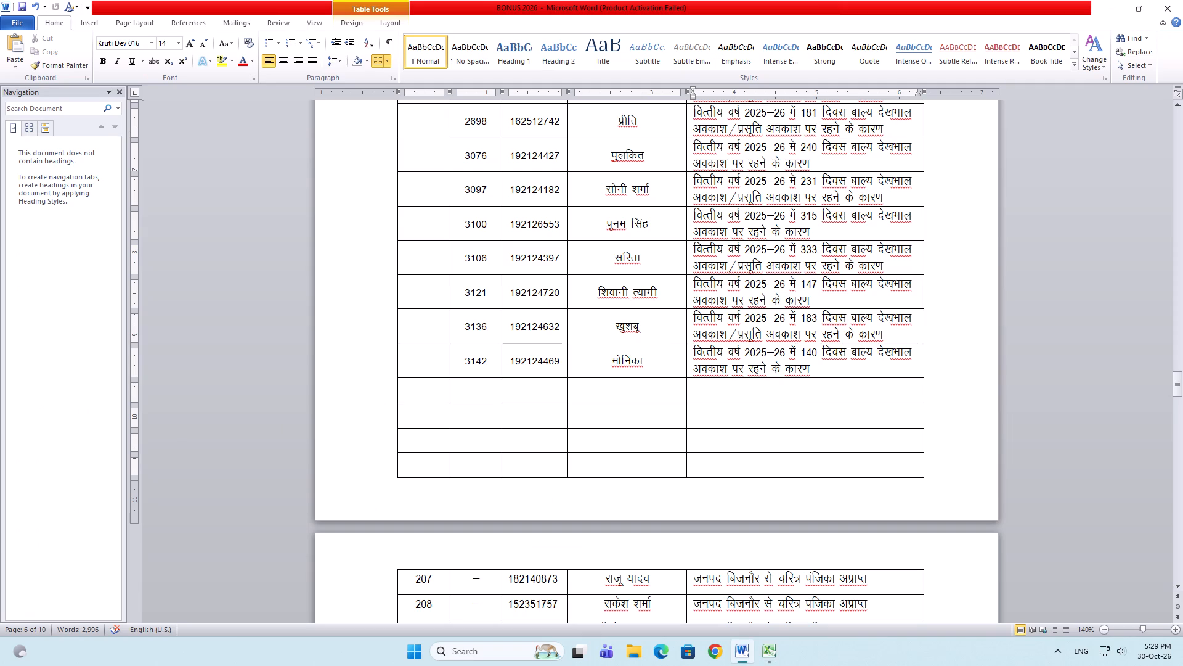
{"action": "left_click_drag", "start_coordinate": [479, 386], "coordinate": [582, 397]}
{"action": "key", "text": "ctrl+v"}
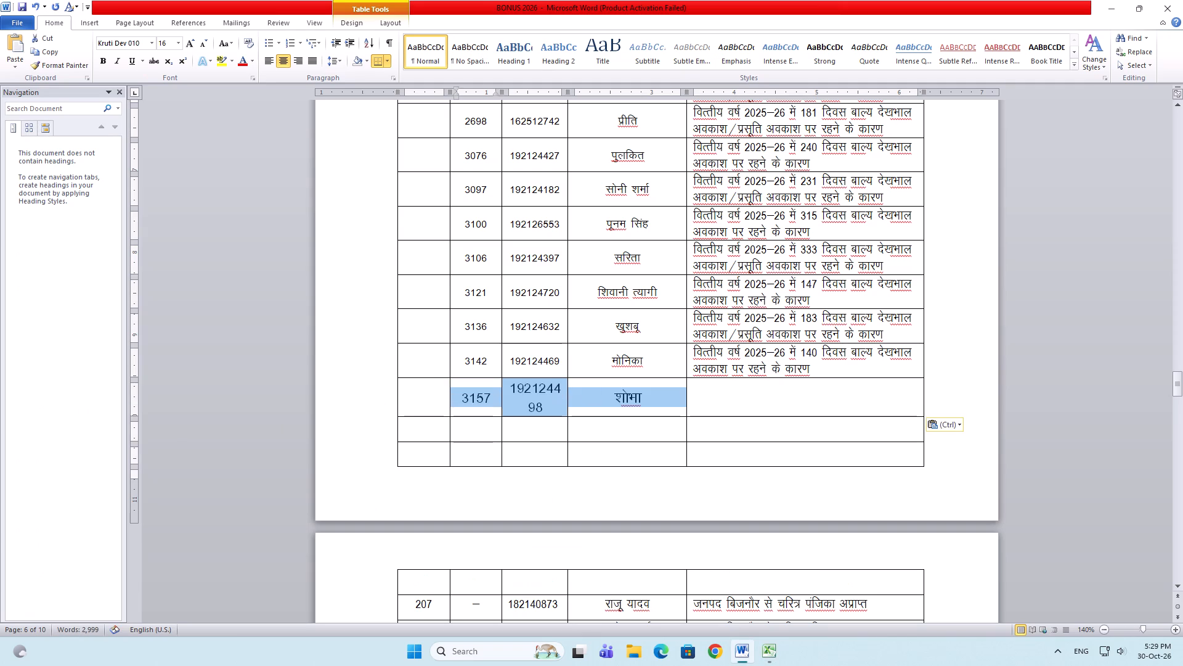
{"action": "double_click", "coordinate": [198, 43]}
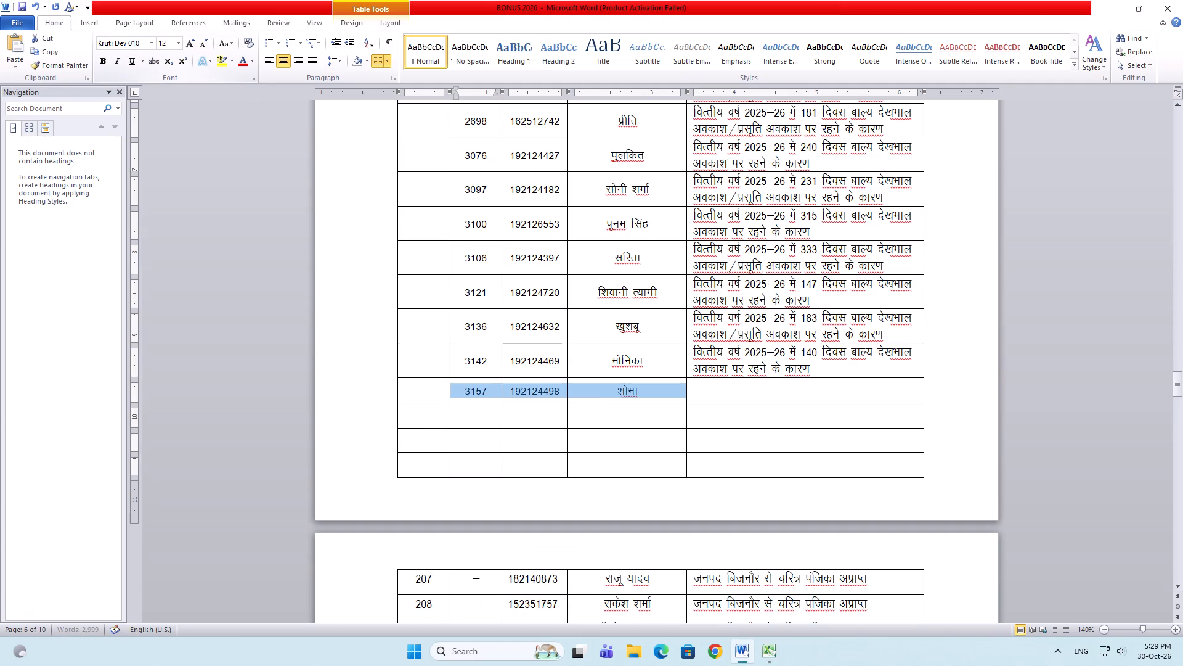
{"action": "left_click", "coordinate": [728, 387]}
{"action": "key", "text": "alt+Tab"}
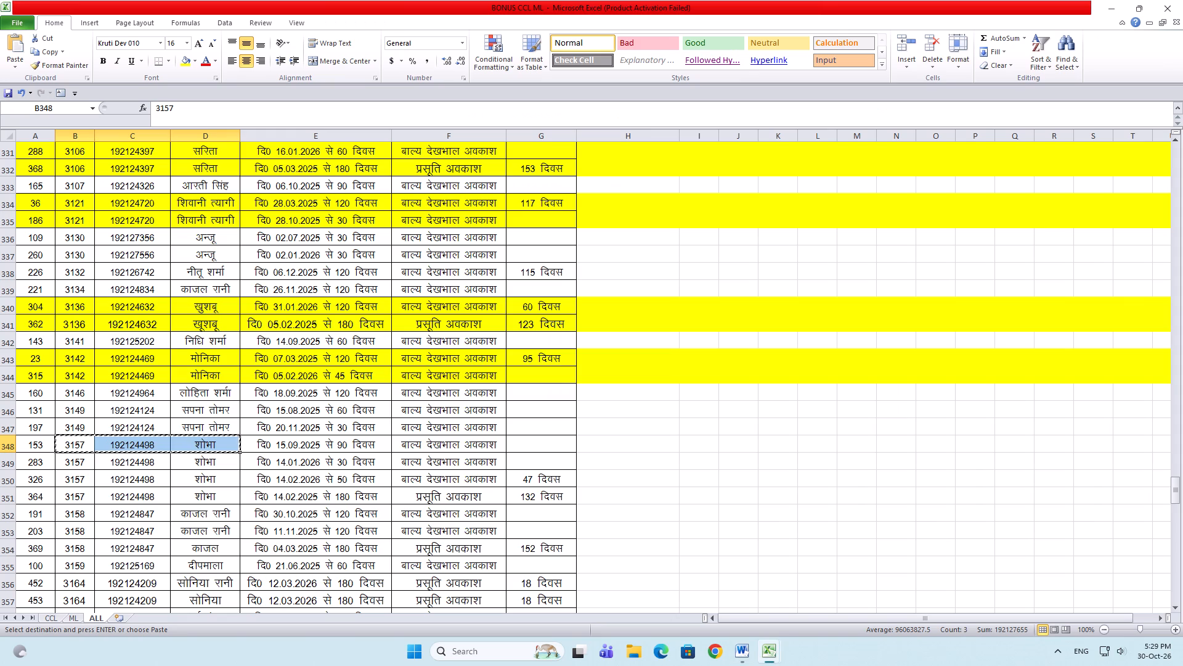
{"action": "left_click_drag", "start_coordinate": [5, 445], "coordinate": [10, 491]}
{"action": "left_click", "coordinate": [183, 60]}
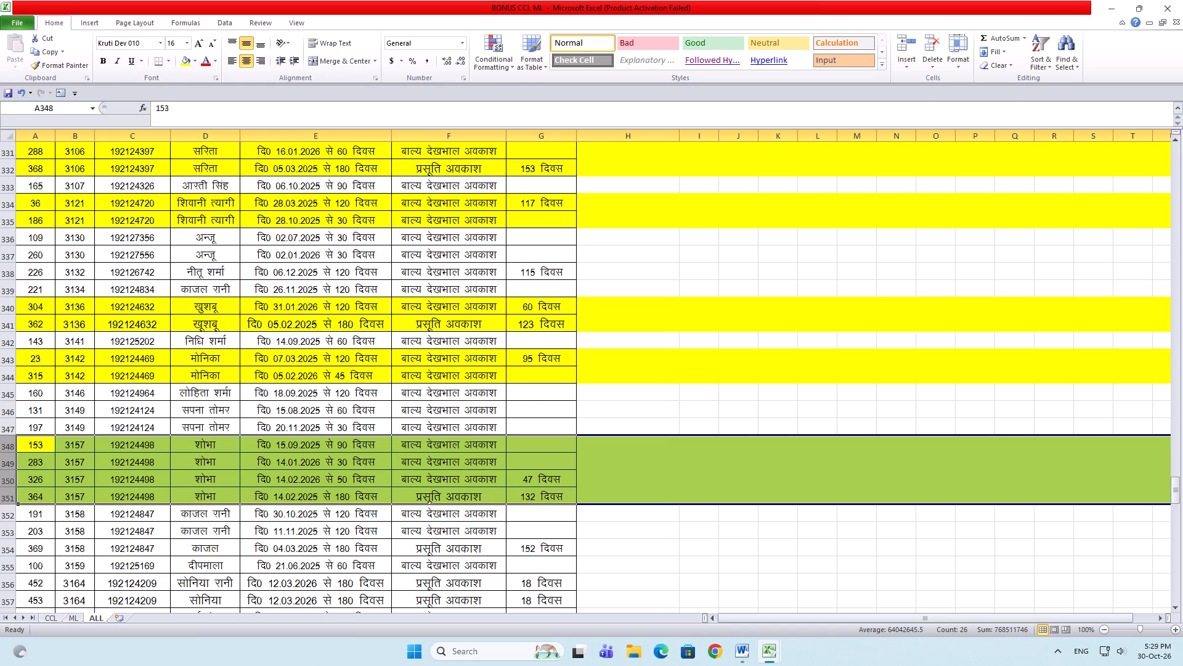
{"action": "key", "text": "alt+Tab"}
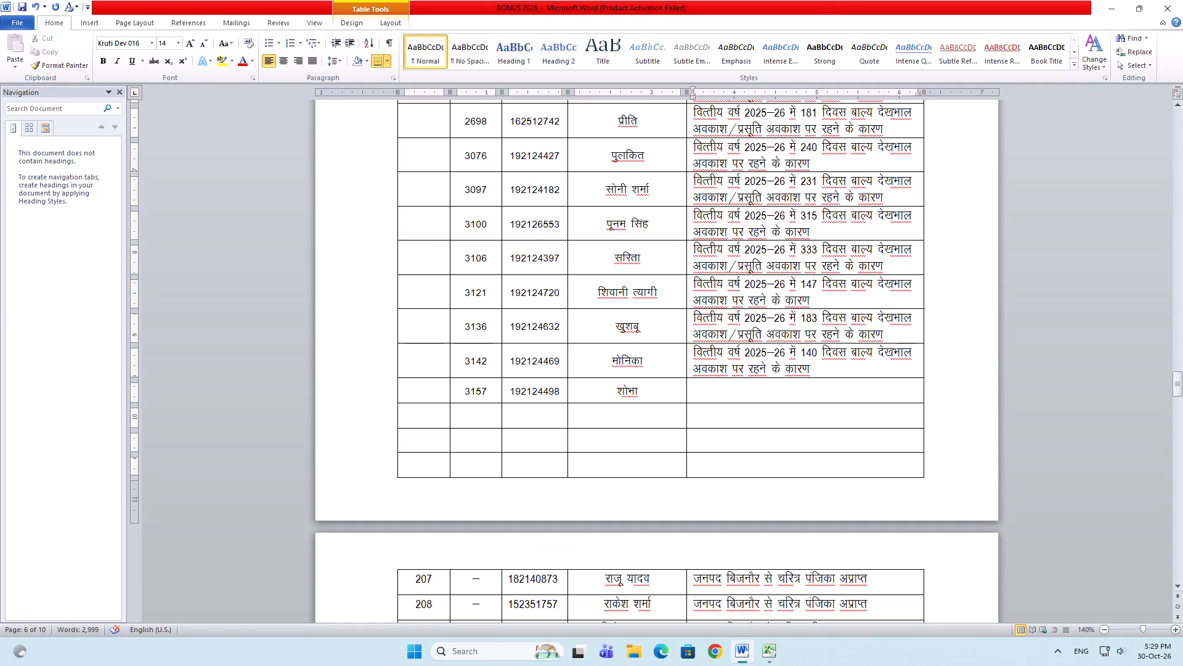
{"action": "left_click_drag", "start_coordinate": [888, 330], "coordinate": [702, 319]}
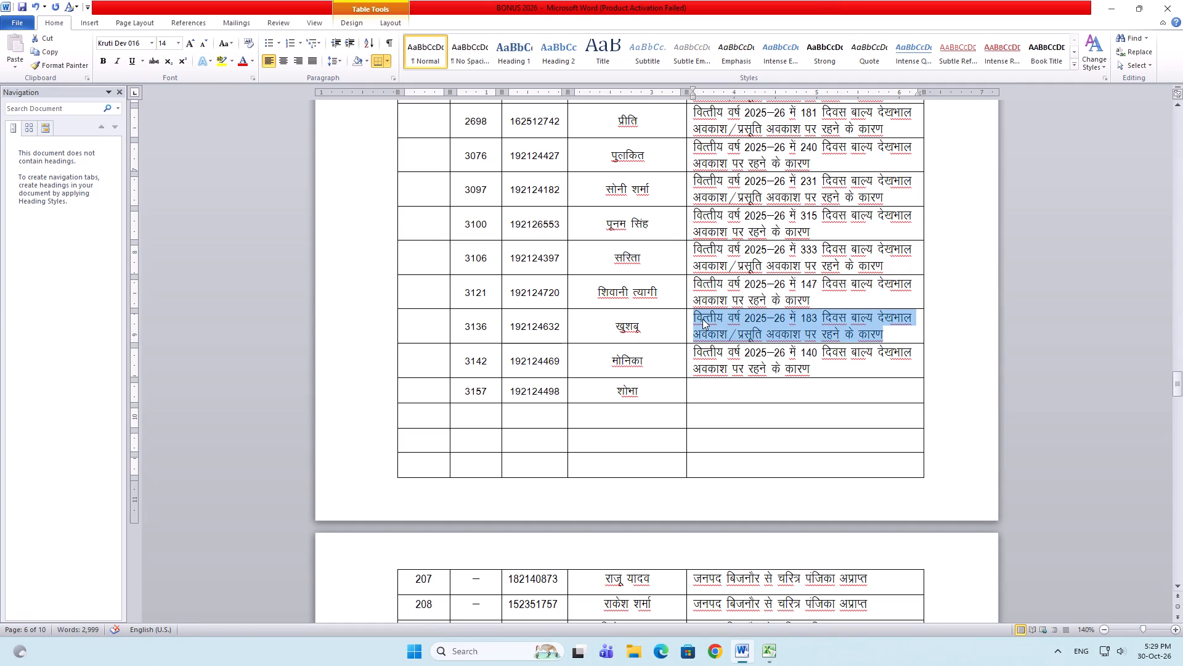
{"action": "key", "text": "ctrl+c"}
{"action": "left_click", "coordinate": [742, 387]}
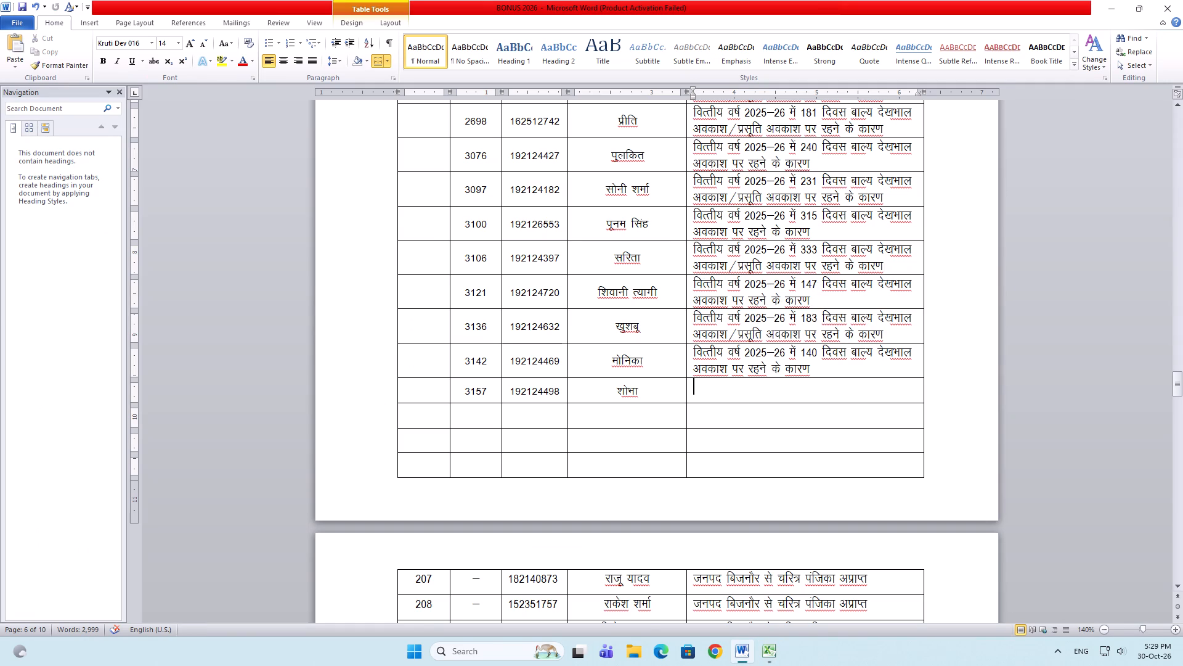
{"action": "key", "text": "ctrl+v"}
{"action": "left_click_drag", "start_coordinate": [805, 386], "coordinate": [817, 386]}
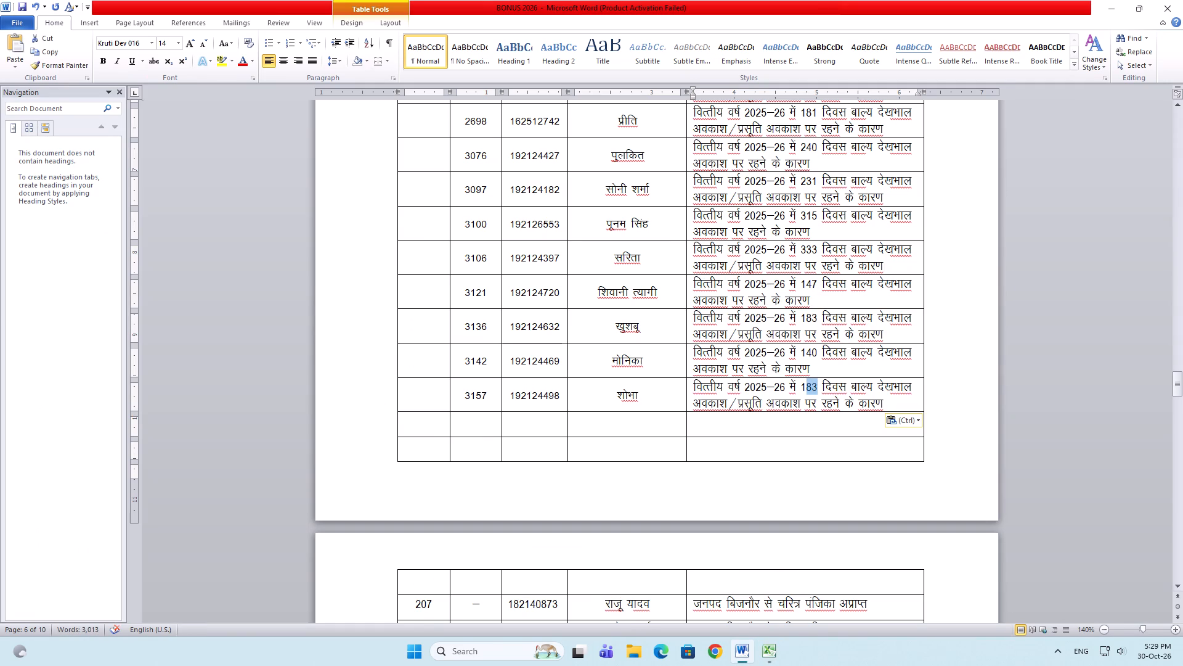
{"action": "key", "text": "BackSpace"}
{"action": "key", "text": "BackSpace"}
{"action": "type", "text": "299"}
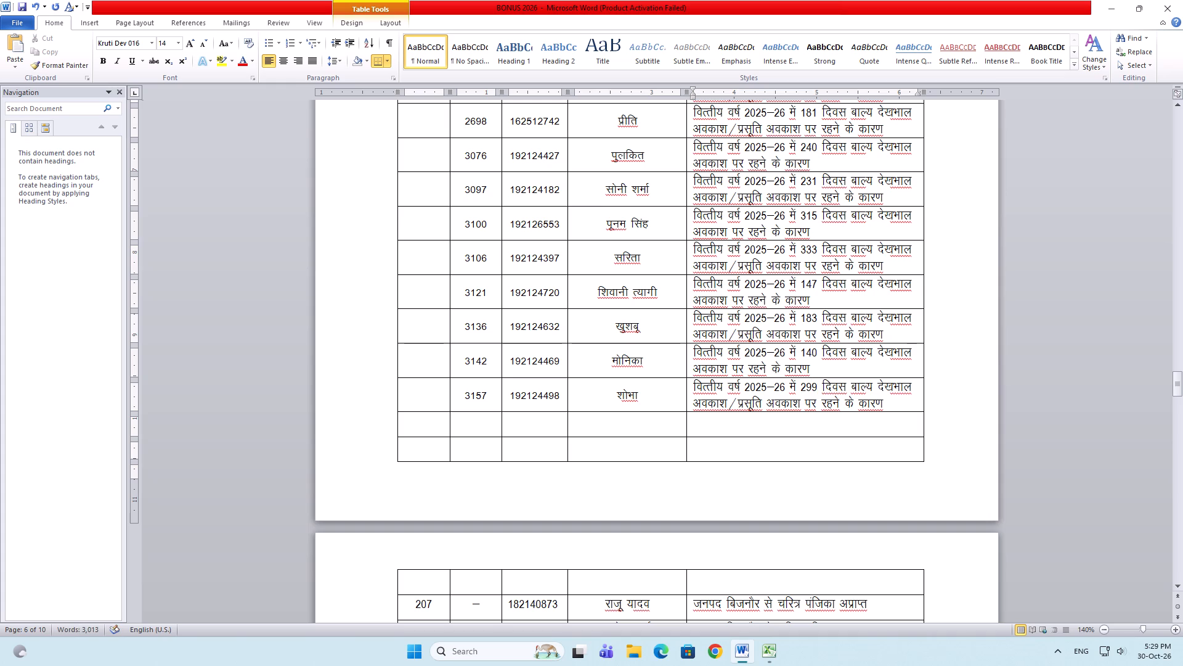
{"action": "key", "text": "ctrl+s"}
{"action": "key", "text": "alt+Tab"}
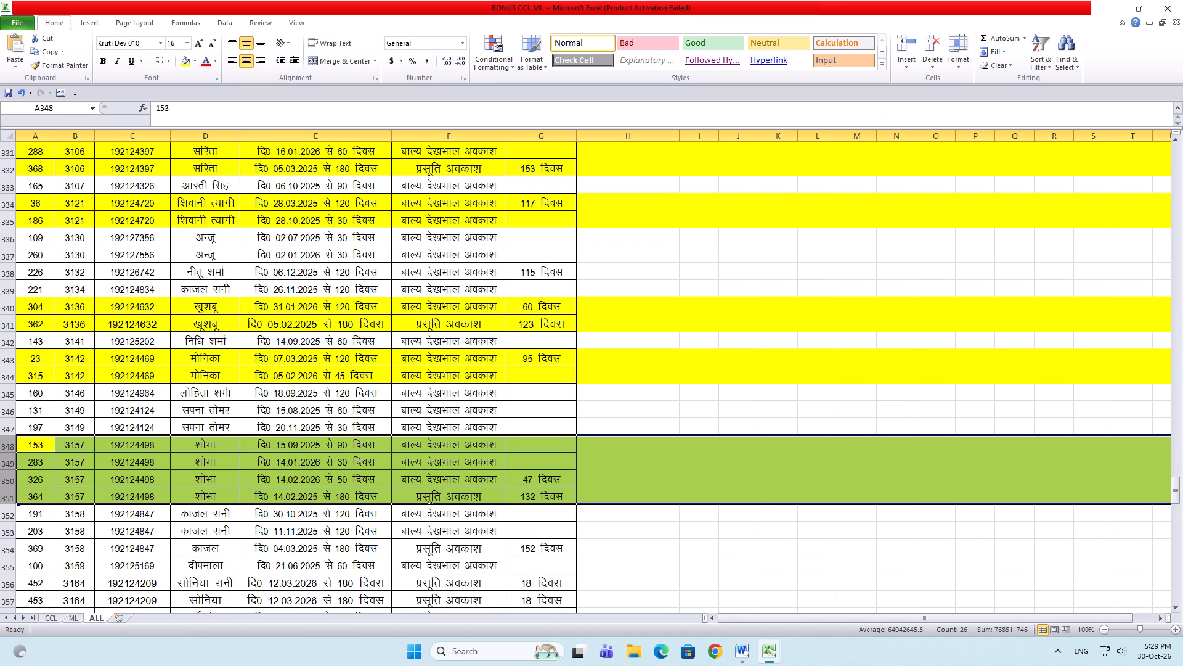
{"action": "scroll", "coordinate": [115, 437], "scroll_direction": "down", "scroll_amount": 3}
{"action": "left_click_drag", "start_coordinate": [0, 359], "coordinate": [0, 374]}
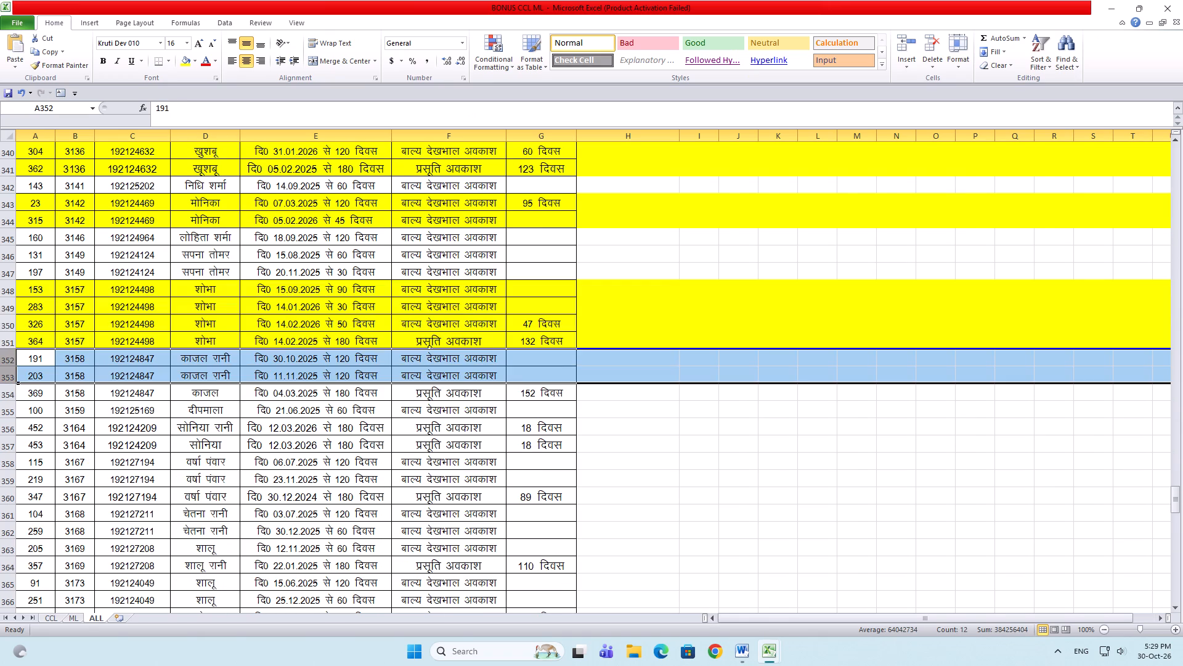
{"action": "left_click_drag", "start_coordinate": [7, 360], "coordinate": [7, 387]}
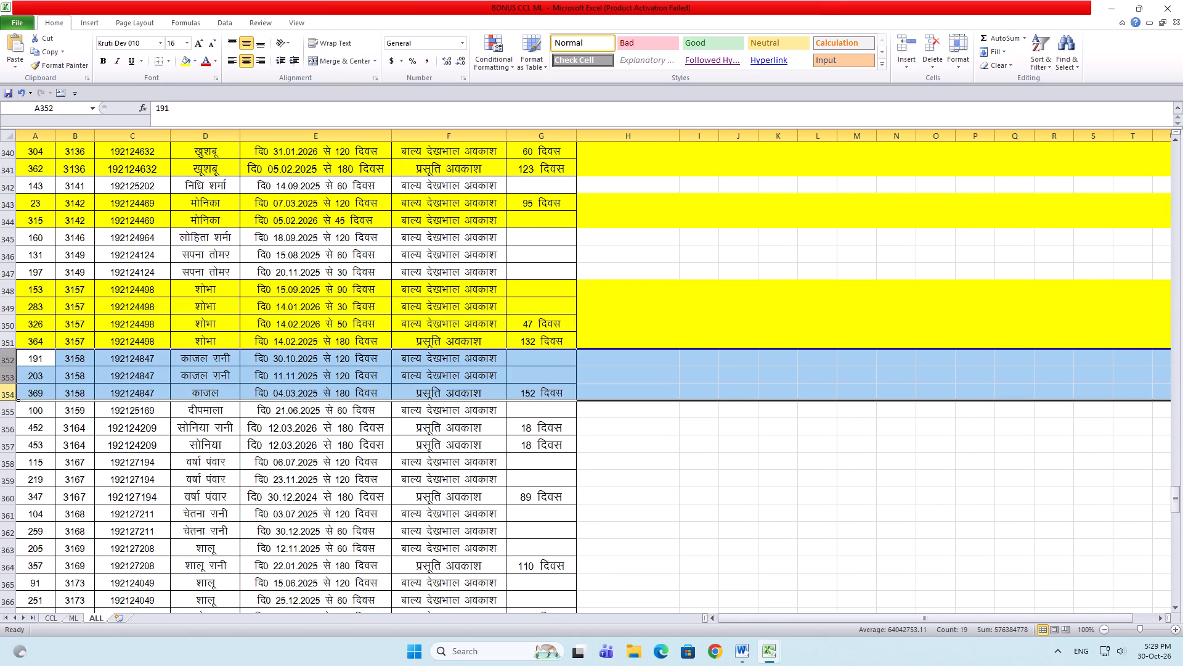